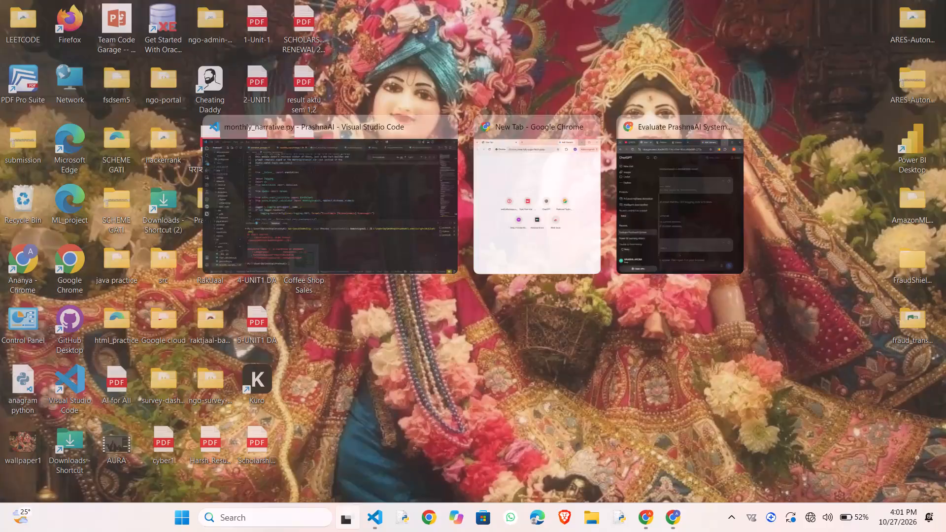
Turn on the computer's Wi-Fi connection through the system quick settings.
{"action": "left_click", "coordinate": [814, 531]}
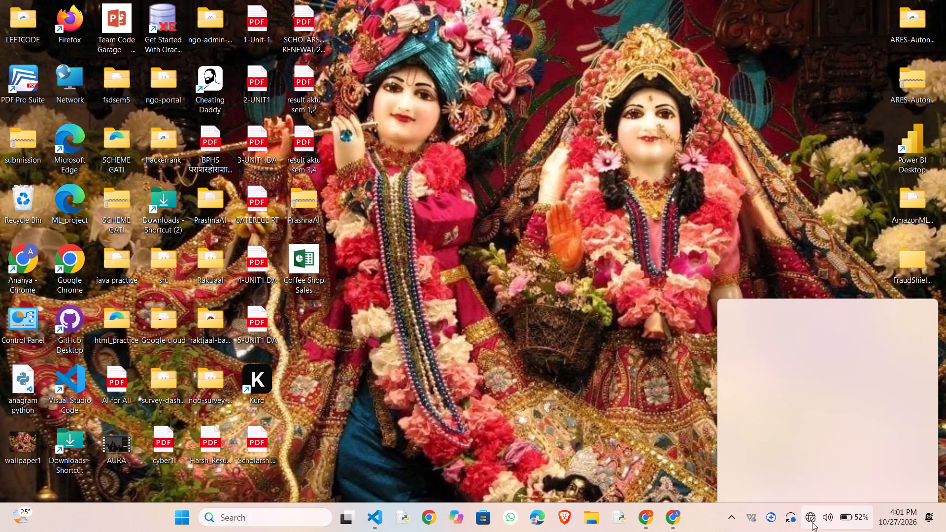
{"action": "left_click", "coordinate": [761, 282]}
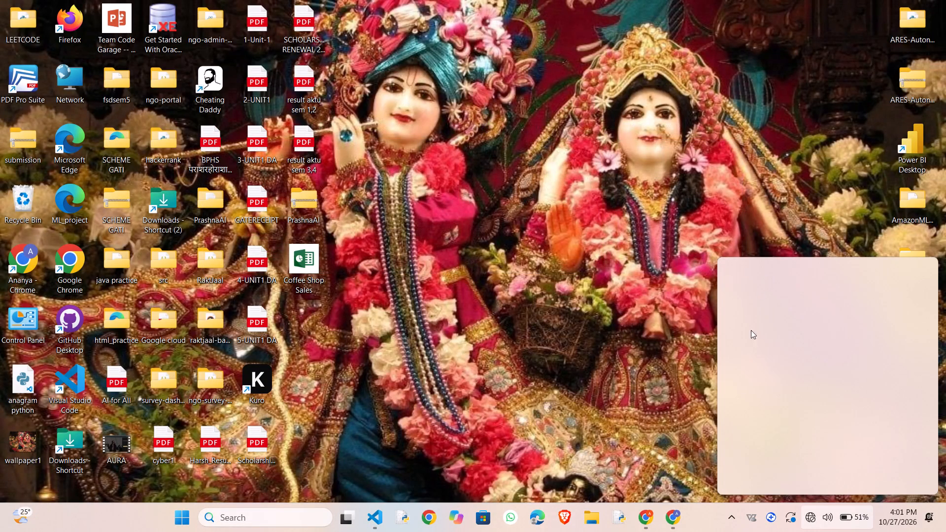
{"action": "left_click", "coordinate": [717, 235]}
{"action": "left_click", "coordinate": [615, 358]}
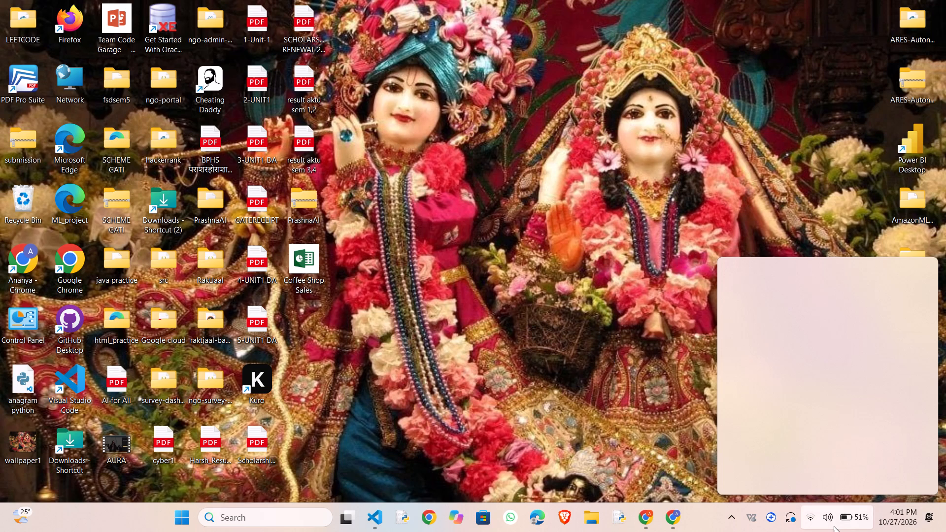
{"action": "left_click", "coordinate": [834, 526]}
{"action": "left_click", "coordinate": [834, 526]}
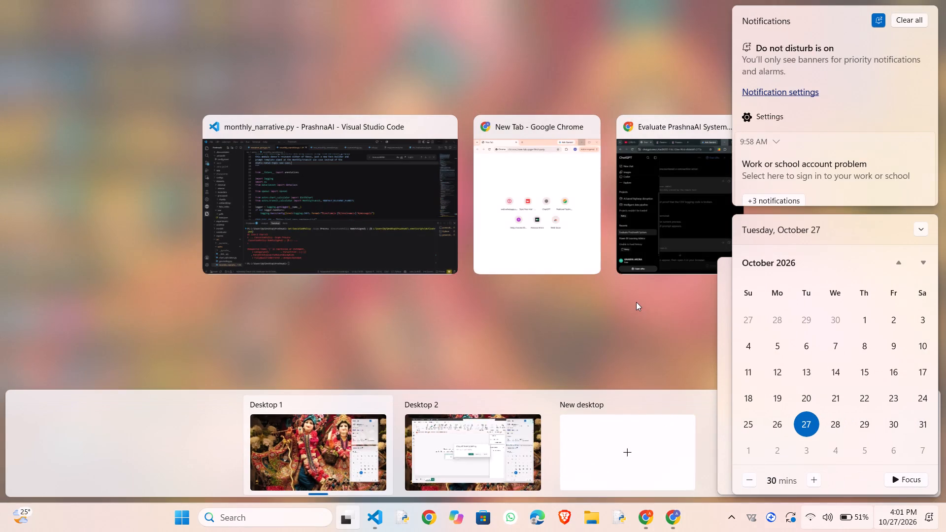
Leave the open-windows overview and refresh the desktop.
{"action": "left_click", "coordinate": [636, 302]}
{"action": "right_click", "coordinate": [611, 257]}
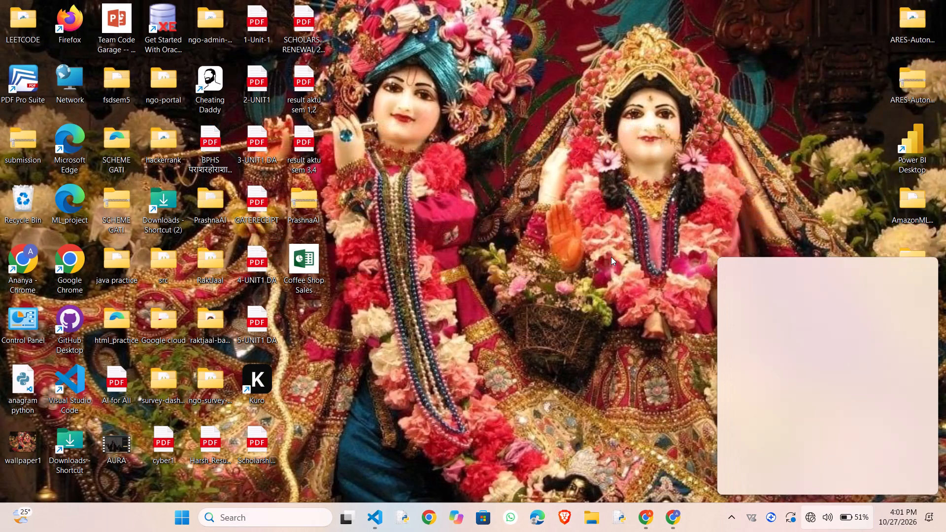
{"action": "right_click", "coordinate": [501, 179]}
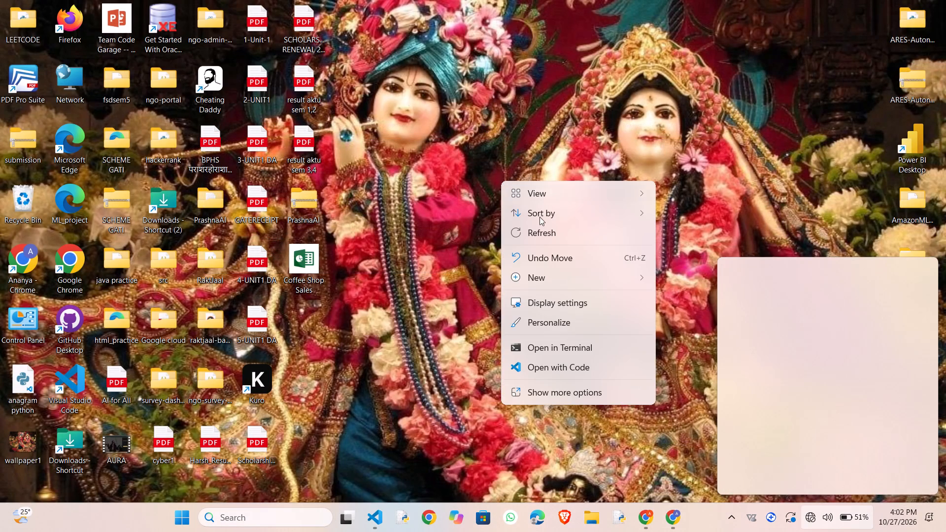
{"action": "left_click", "coordinate": [547, 232]}
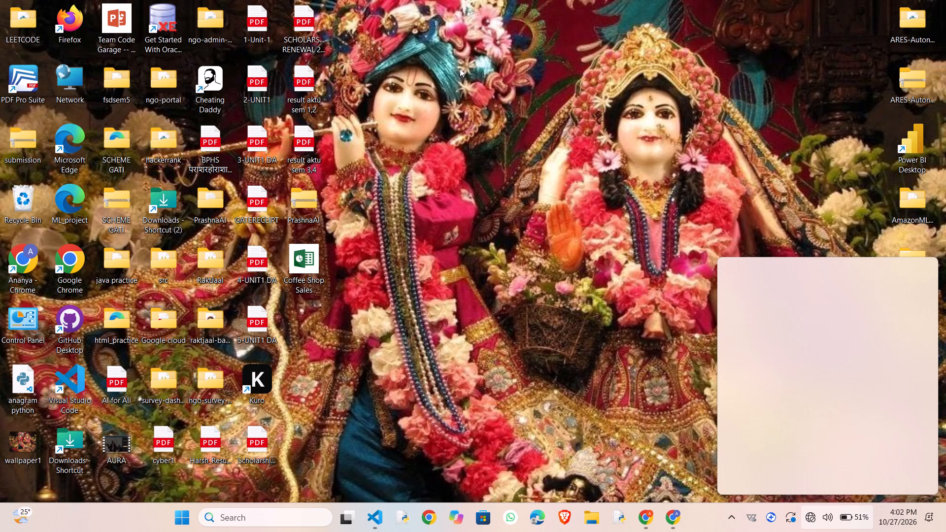
Open a new Google Chrome window with the Gunika profile.
{"action": "left_click", "coordinate": [427, 517]}
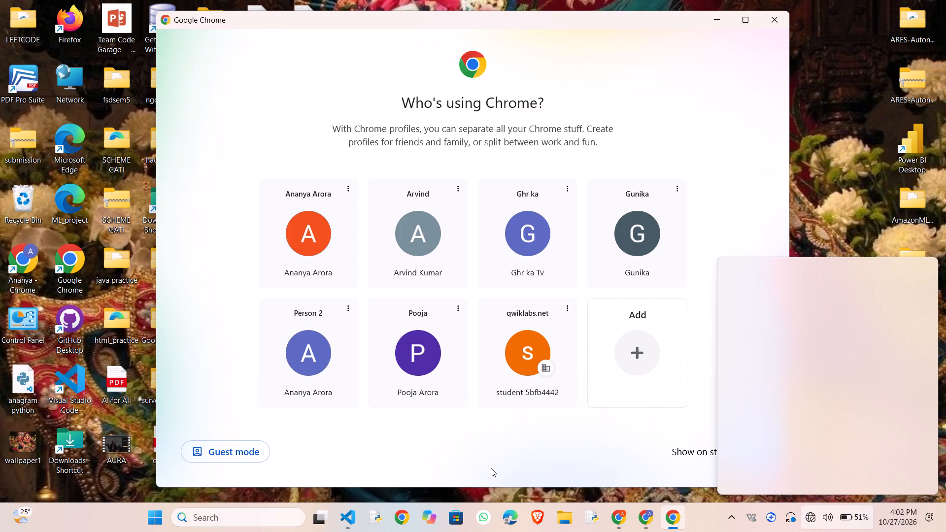
{"action": "left_click", "coordinate": [617, 263]}
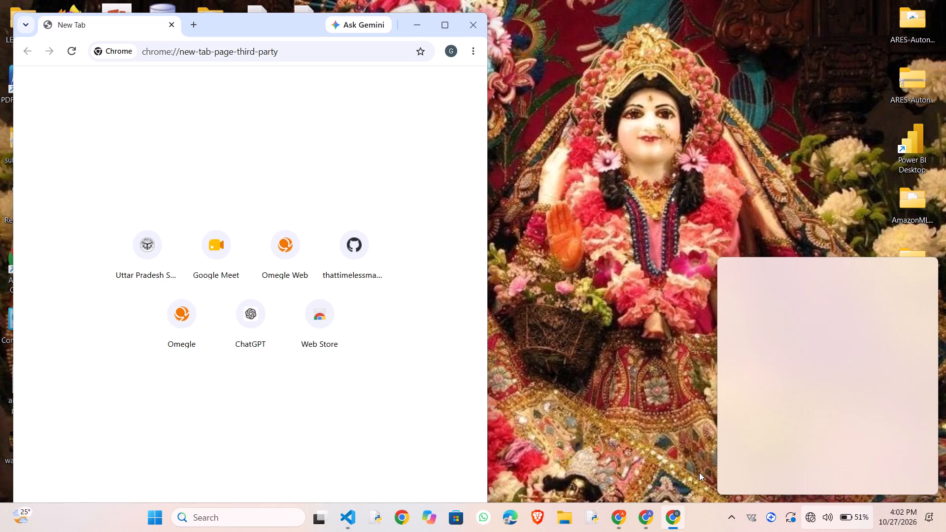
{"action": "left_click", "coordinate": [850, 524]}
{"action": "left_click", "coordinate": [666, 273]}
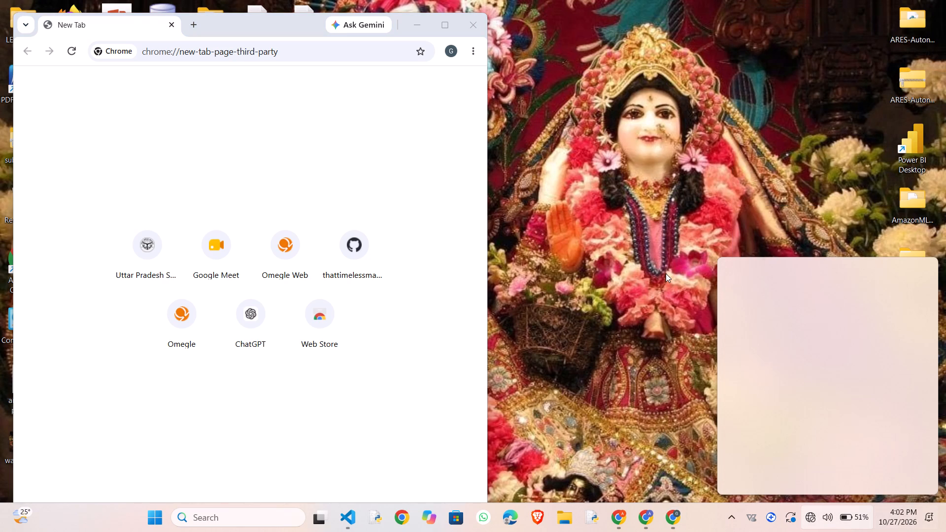
Refresh the desktop repeatedly beside the open browser window.
{"action": "right_click", "coordinate": [666, 273]}
{"action": "left_click", "coordinate": [699, 211]}
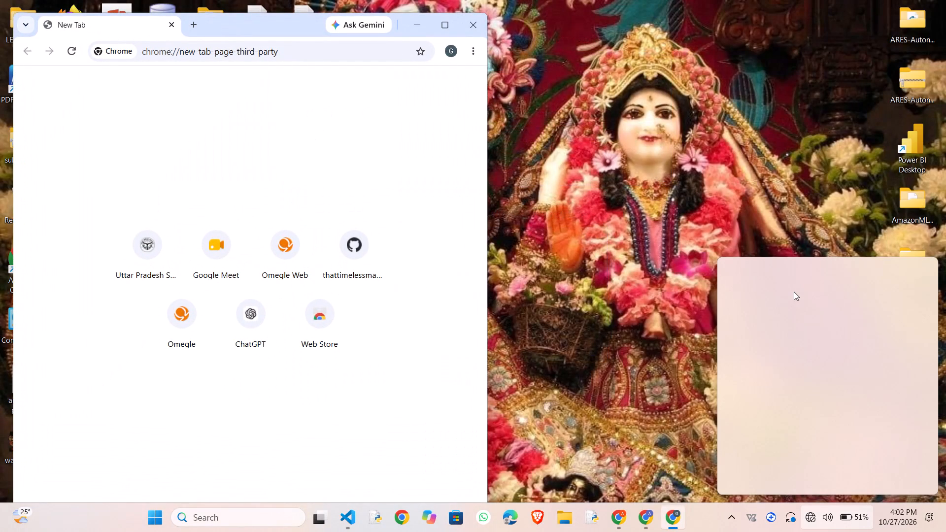
{"action": "right_click", "coordinate": [653, 108]}
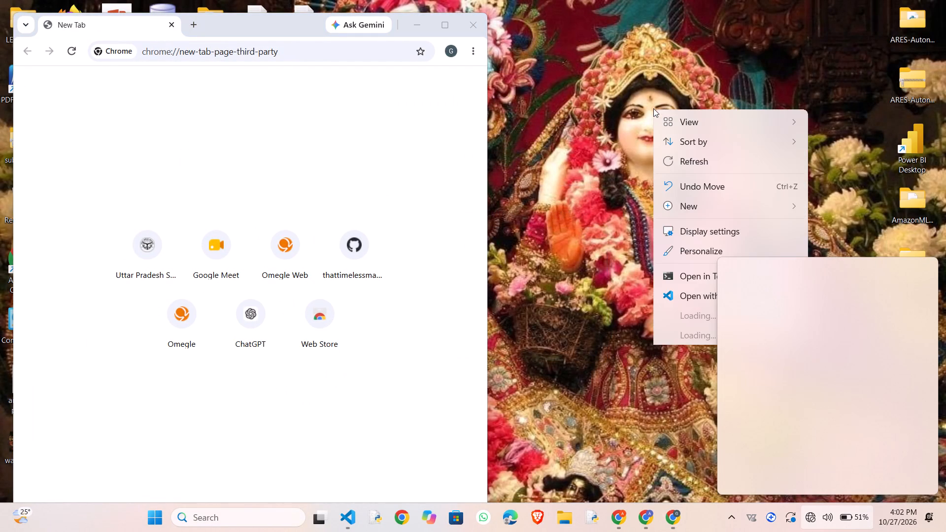
{"action": "left_click", "coordinate": [680, 164]}
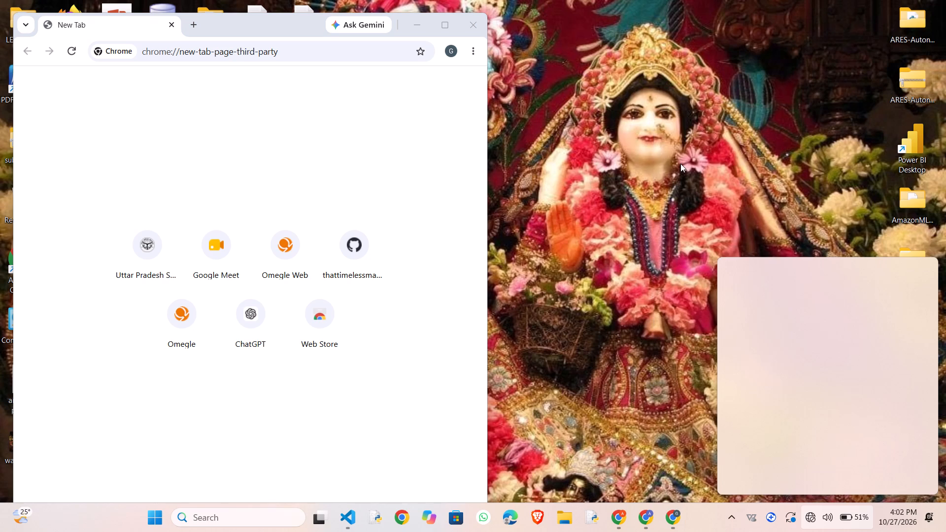
{"action": "right_click", "coordinate": [680, 164]}
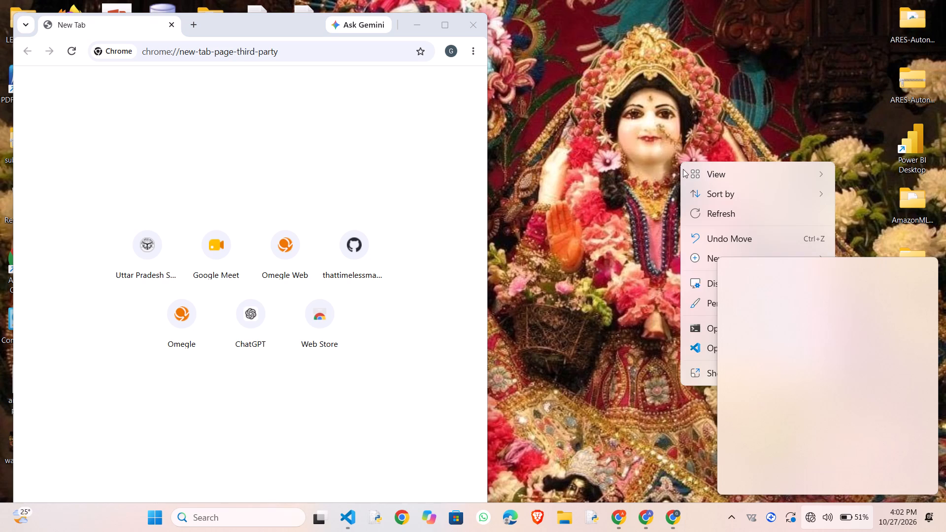
{"action": "left_click", "coordinate": [707, 207]}
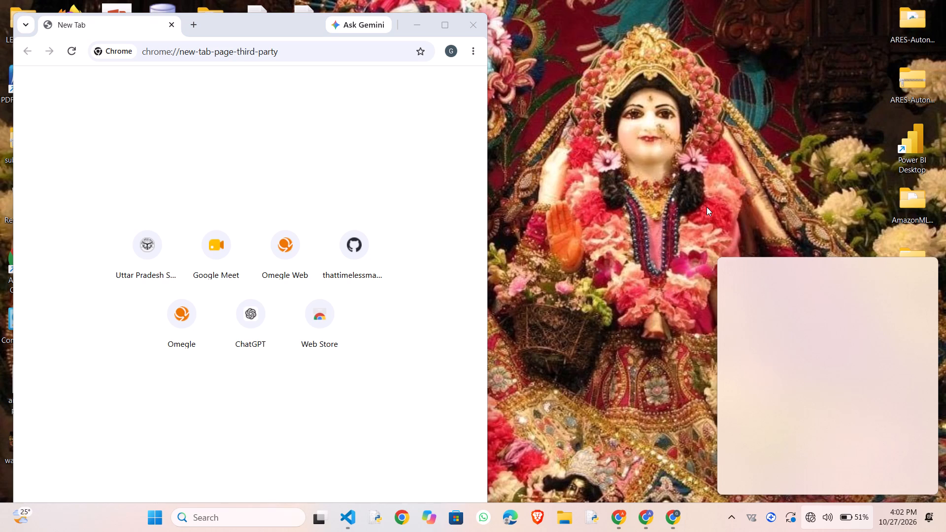
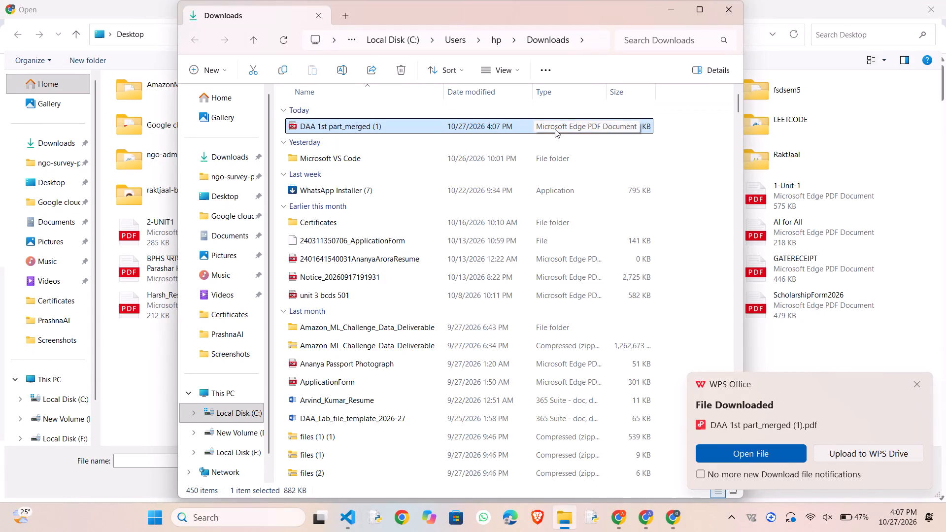
Close the Downloads folder window covering the file chooser.
{"action": "left_click", "coordinate": [555, 129]}
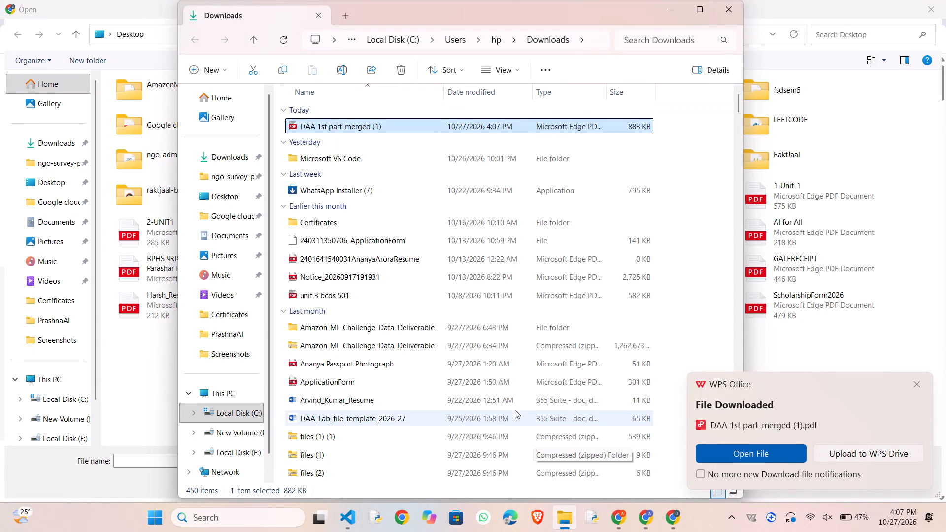
{"action": "left_click", "coordinate": [731, 7]}
Load the PDF "DAA 1st part_merged (1)" from the Downloads folder into the Sejda PDF editor.
{"action": "scroll", "coordinate": [353, 173], "scroll_direction": "left", "scroll_amount": 2}
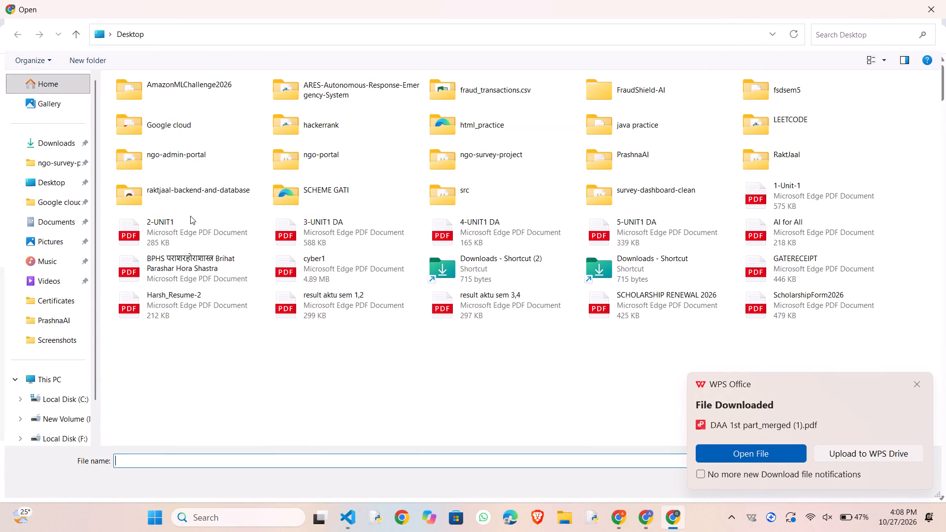
{"action": "left_click", "coordinate": [54, 149]}
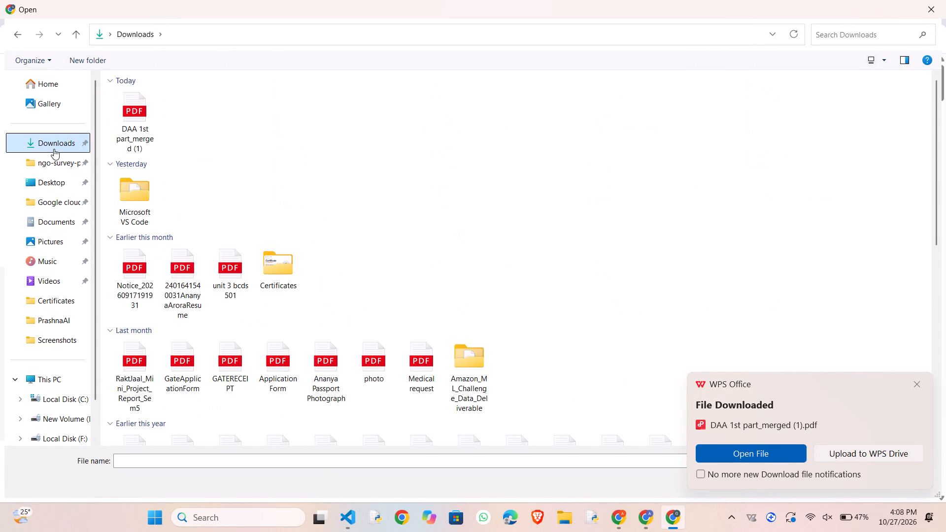
{"action": "left_click", "coordinate": [136, 127]}
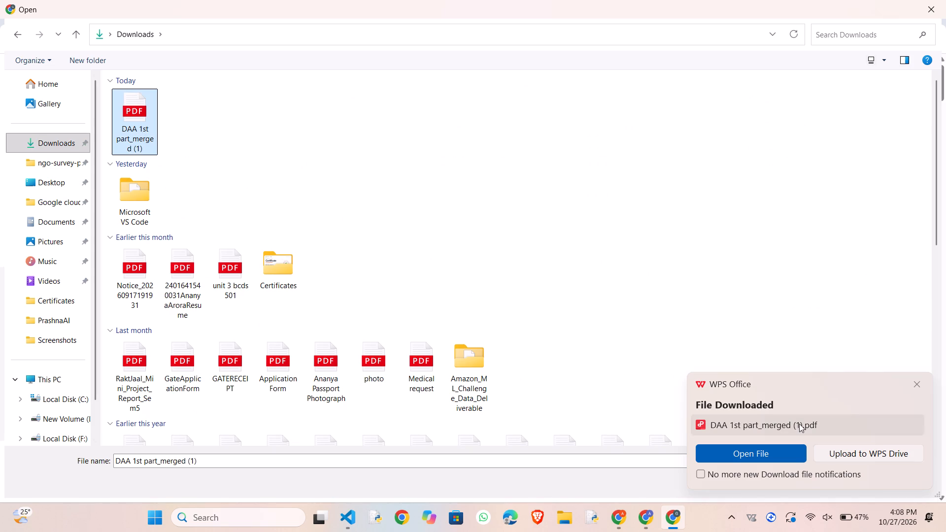
{"action": "left_click", "coordinate": [918, 384]}
{"action": "left_click", "coordinate": [848, 481]}
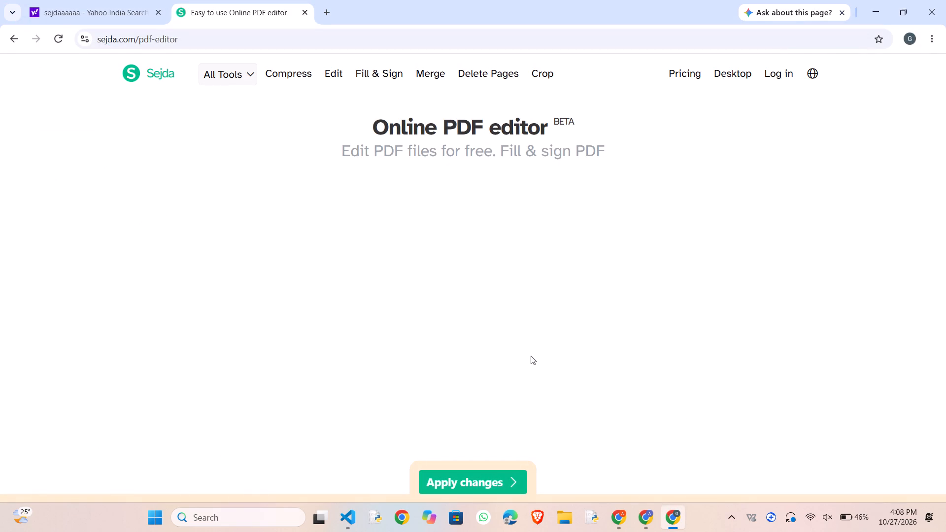
Delete page 1 of the uploaded PDF.
{"action": "scroll", "coordinate": [531, 356], "scroll_direction": "down", "scroll_amount": 2}
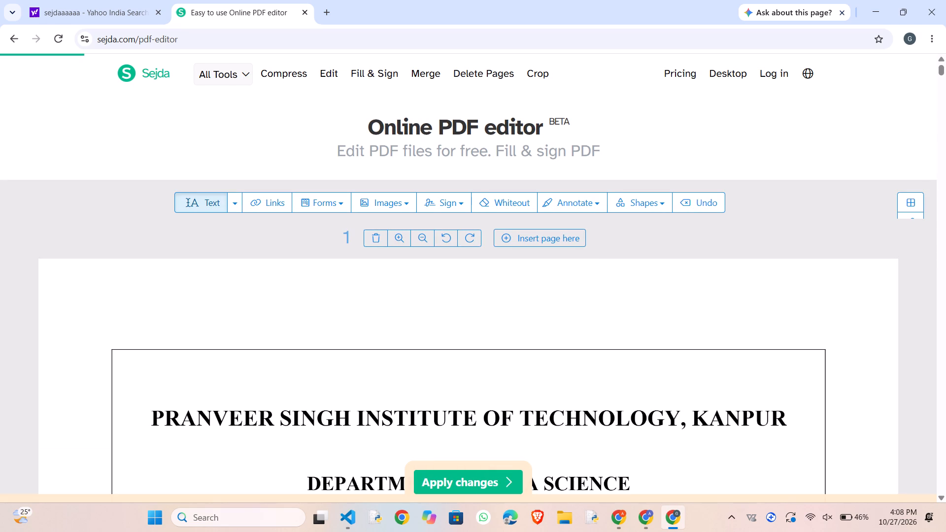
{"action": "left_click", "coordinate": [374, 239]}
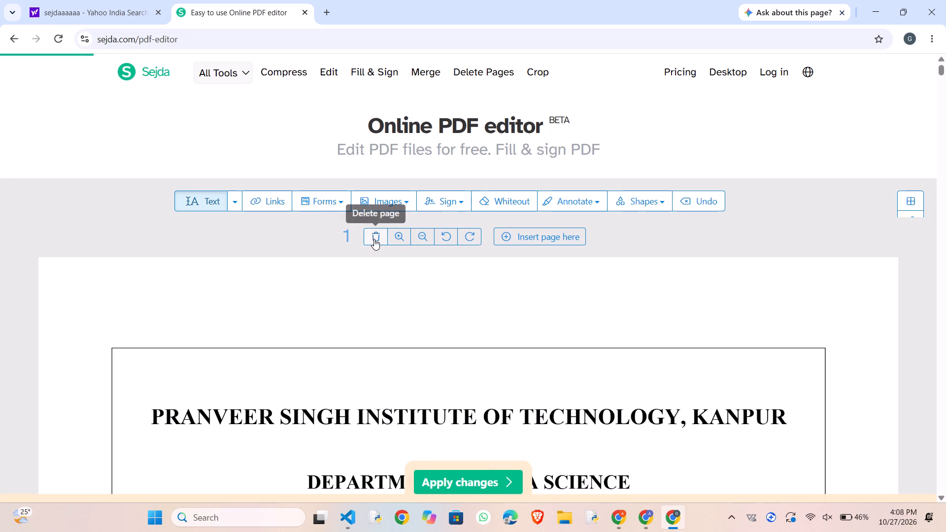
Look through the opening pages of the PDF, from the department statements to the List of Experiments on page 5.
{"action": "scroll", "coordinate": [442, 358], "scroll_direction": "down", "scroll_amount": 6}
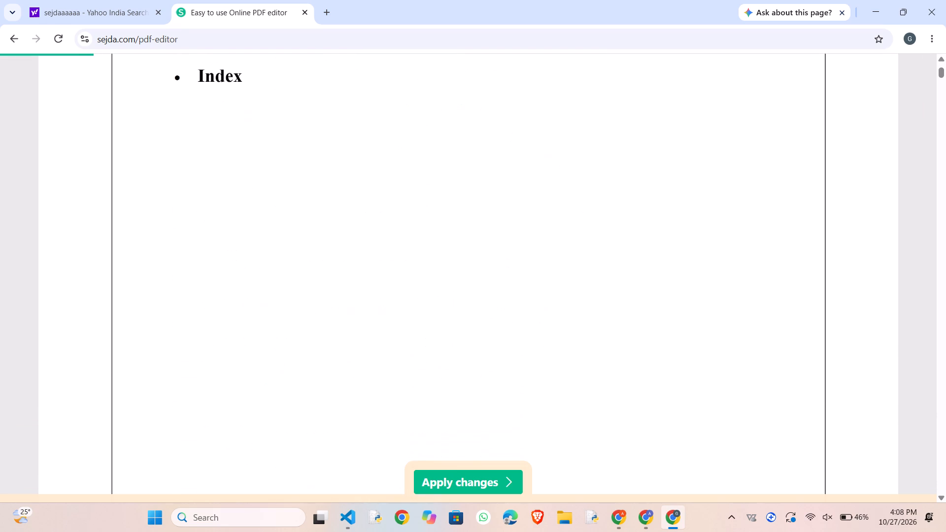
{"action": "scroll", "coordinate": [442, 358], "scroll_direction": "down", "scroll_amount": 10}
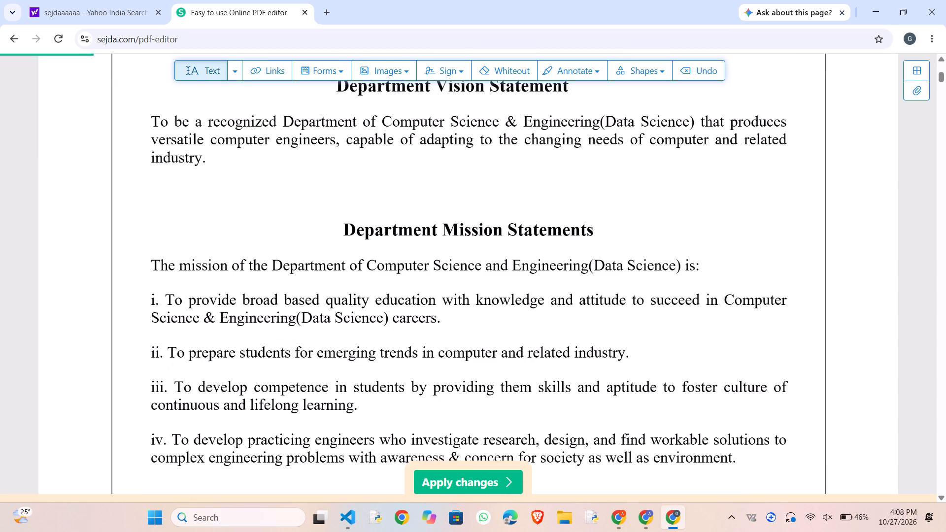
{"action": "scroll", "coordinate": [442, 358], "scroll_direction": "down", "scroll_amount": 7}
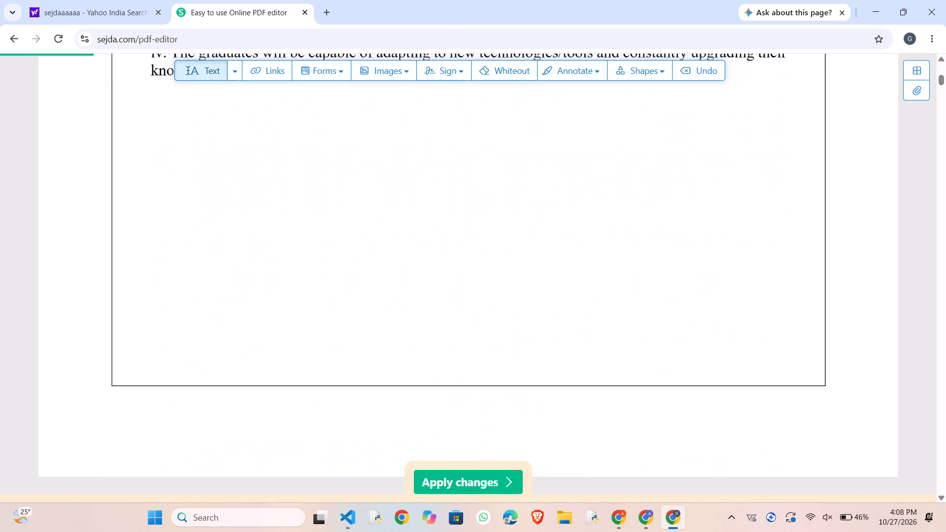
{"action": "scroll", "coordinate": [442, 358], "scroll_direction": "down", "scroll_amount": 9}
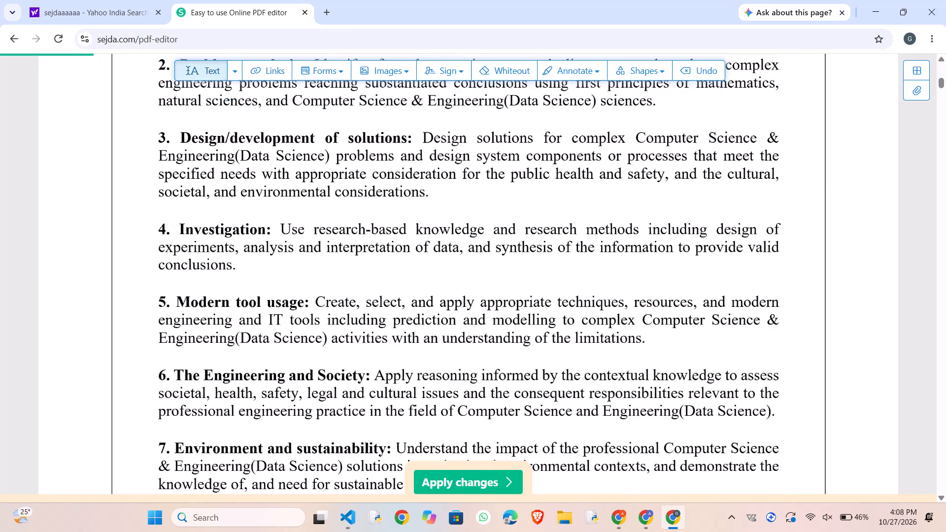
{"action": "scroll", "coordinate": [442, 358], "scroll_direction": "down", "scroll_amount": 10}
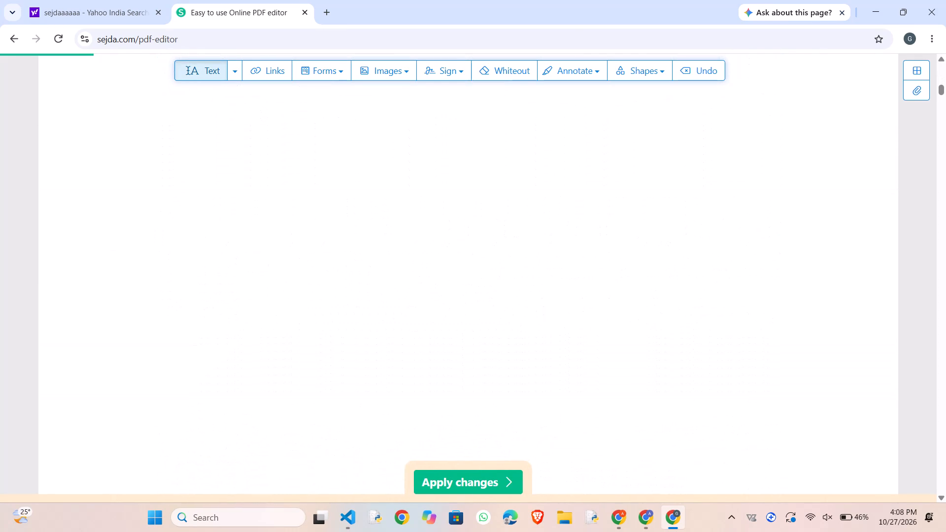
{"action": "scroll", "coordinate": [442, 358], "scroll_direction": "down", "scroll_amount": 7}
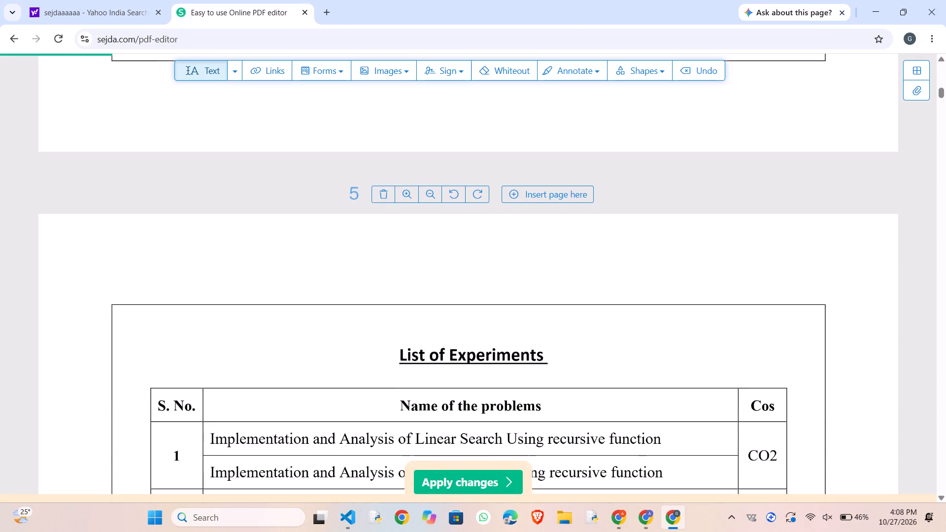
{"action": "scroll", "coordinate": [442, 358], "scroll_direction": "down", "scroll_amount": 4}
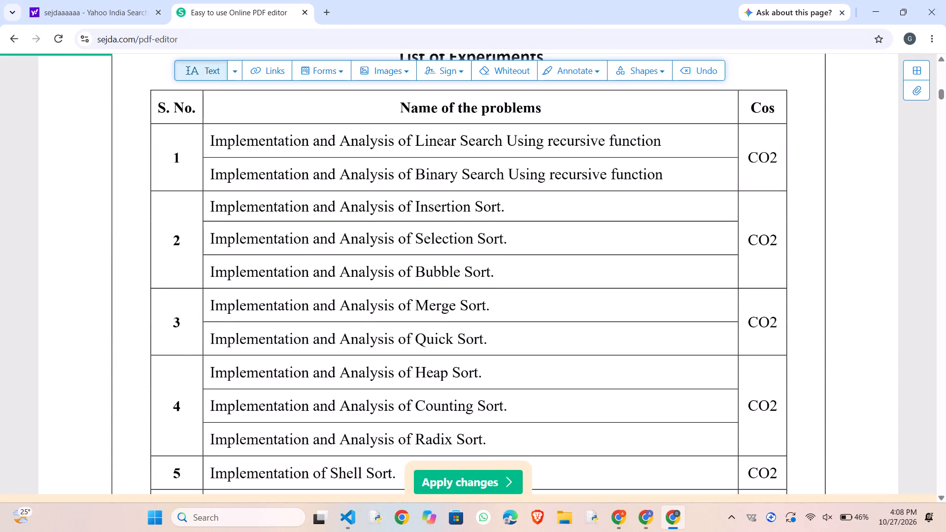
{"action": "scroll", "coordinate": [442, 358], "scroll_direction": "down", "scroll_amount": 2}
{"action": "key", "text": "Down"}
{"action": "key", "text": "Down"}
{"action": "key", "text": "Down"}
{"action": "key", "text": "Down"}
{"action": "key", "text": "Down"}
{"action": "key", "text": "Down"}
{"action": "key", "text": "Down"}
{"action": "key", "text": "Down"}
{"action": "key", "text": "Down"}
{"action": "key", "text": "Down"}
{"action": "key", "text": "Down"}
{"action": "key", "text": "Down"}
{"action": "key", "text": "Down"}
{"action": "key", "text": "Down"}
{"action": "key", "text": "Down"}
{"action": "key", "text": "Down"}
{"action": "key", "text": "Down"}
{"action": "key", "text": "Down"}
{"action": "key", "text": "Down"}
{"action": "key", "text": "Down"}
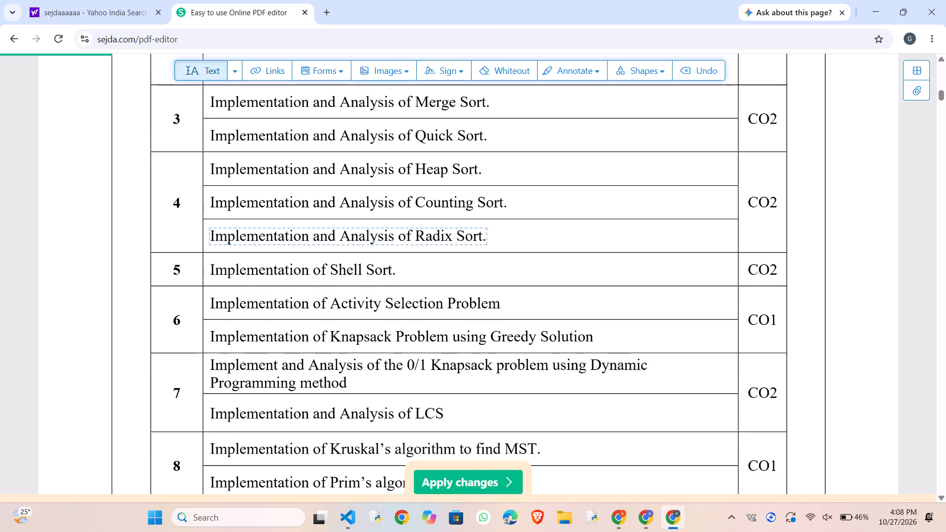
Examine the numbered blank table on page 6 and the program code and Analysis table on page 7.
{"action": "scroll", "coordinate": [442, 358], "scroll_direction": "down", "scroll_amount": 3}
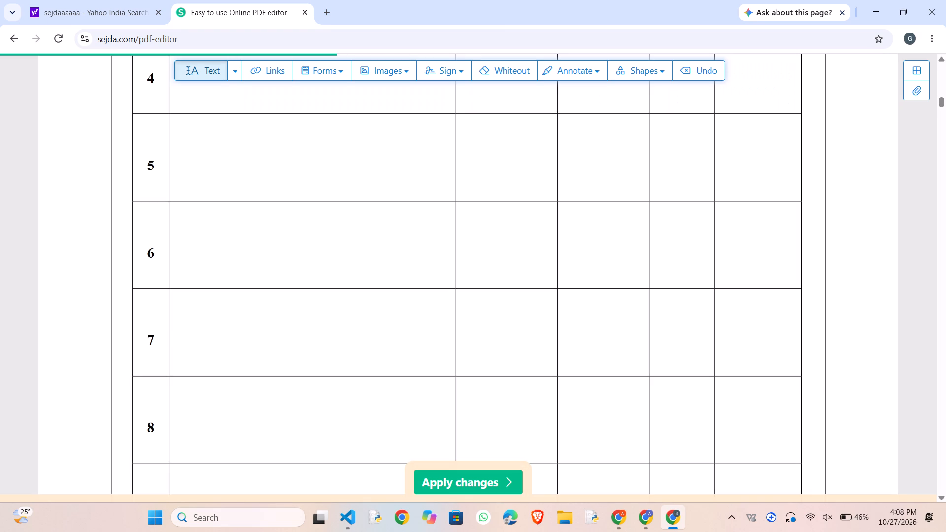
{"action": "scroll", "coordinate": [442, 358], "scroll_direction": "down", "scroll_amount": 2}
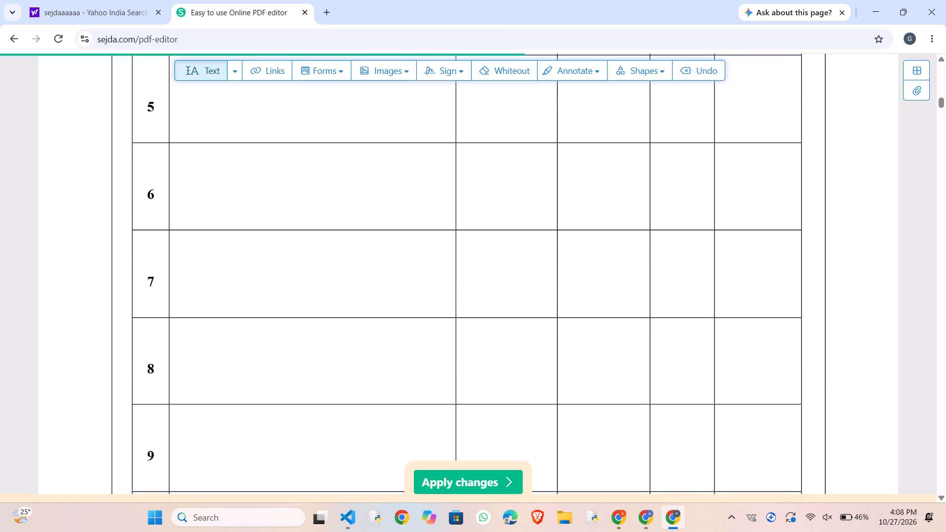
{"action": "scroll", "coordinate": [442, 358], "scroll_direction": "down", "scroll_amount": 1}
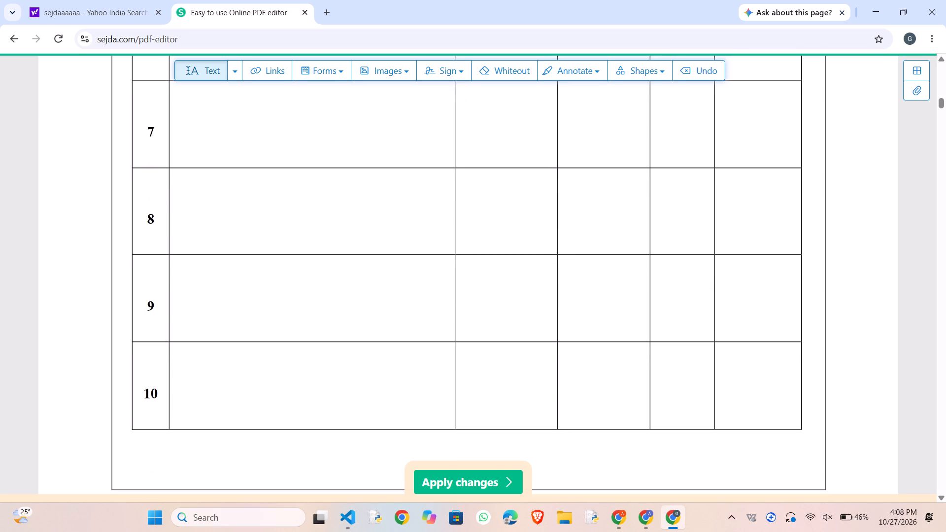
{"action": "scroll", "coordinate": [442, 358], "scroll_direction": "down", "scroll_amount": 1}
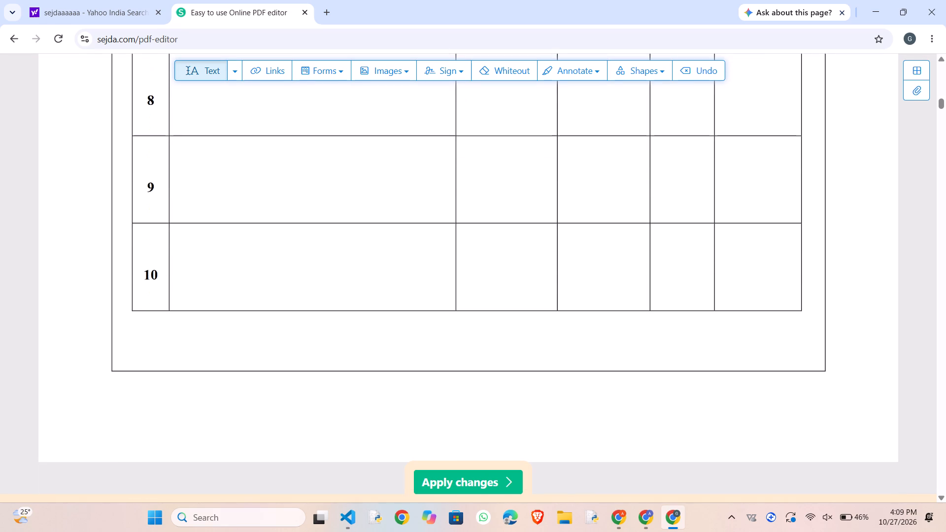
{"action": "scroll", "coordinate": [442, 358], "scroll_direction": "down", "scroll_amount": 3}
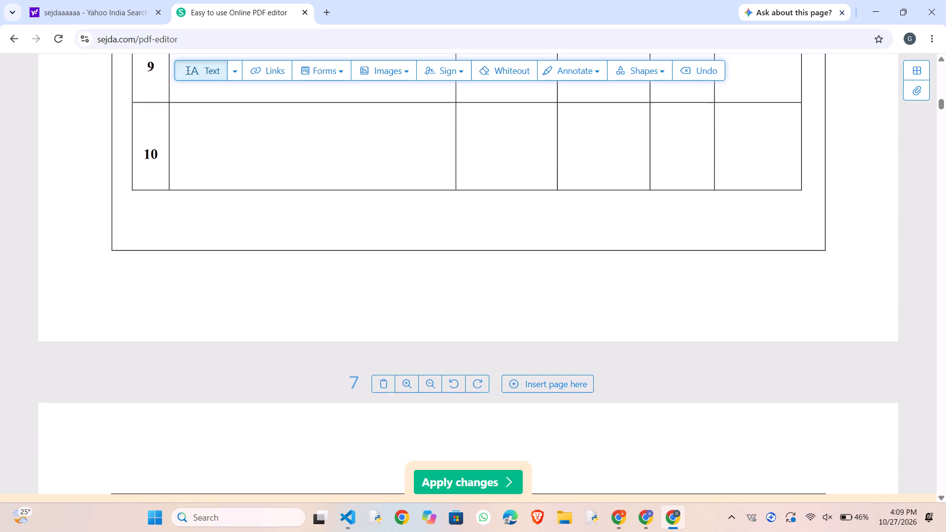
{"action": "scroll", "coordinate": [442, 358], "scroll_direction": "down", "scroll_amount": 5}
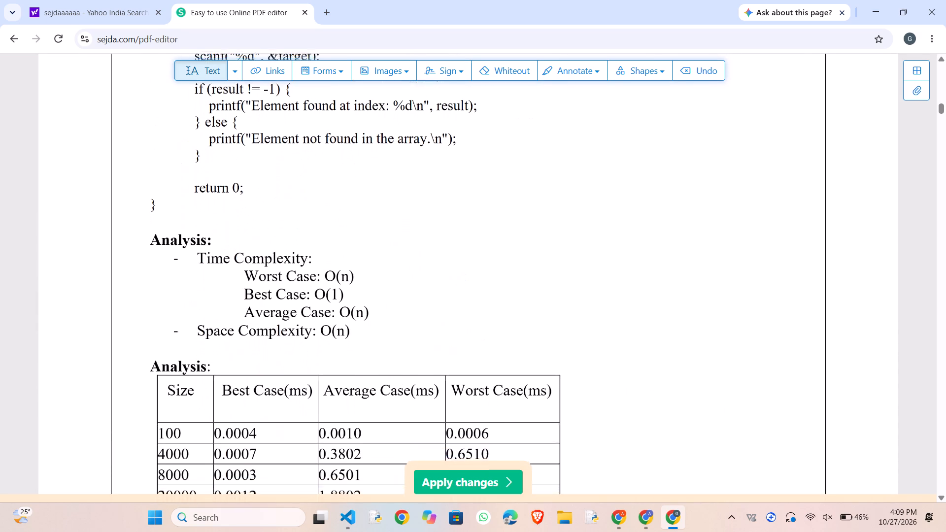
{"action": "scroll", "coordinate": [442, 358], "scroll_direction": "down", "scroll_amount": 2}
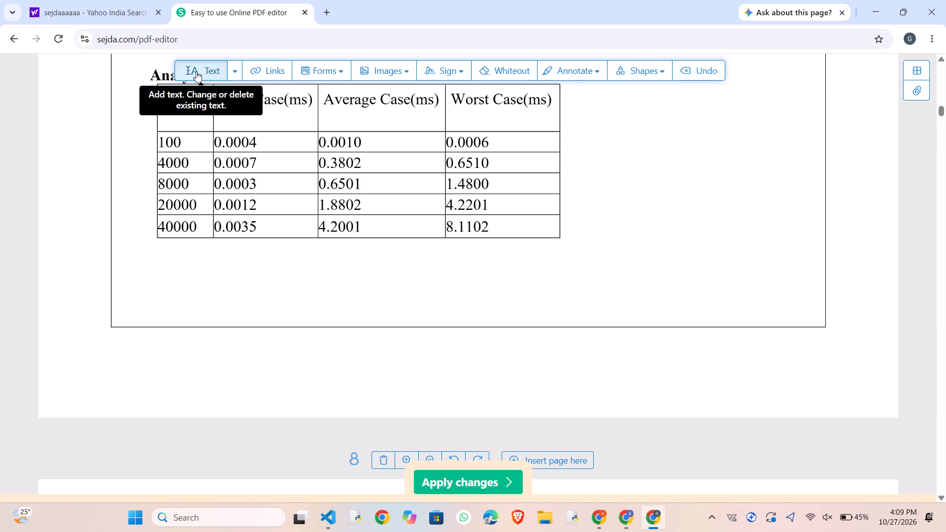
Clear the value 100 from the Size column of the Analysis table on page 7, undoing trial filler text entered there.
{"action": "left_click", "coordinate": [173, 137]}
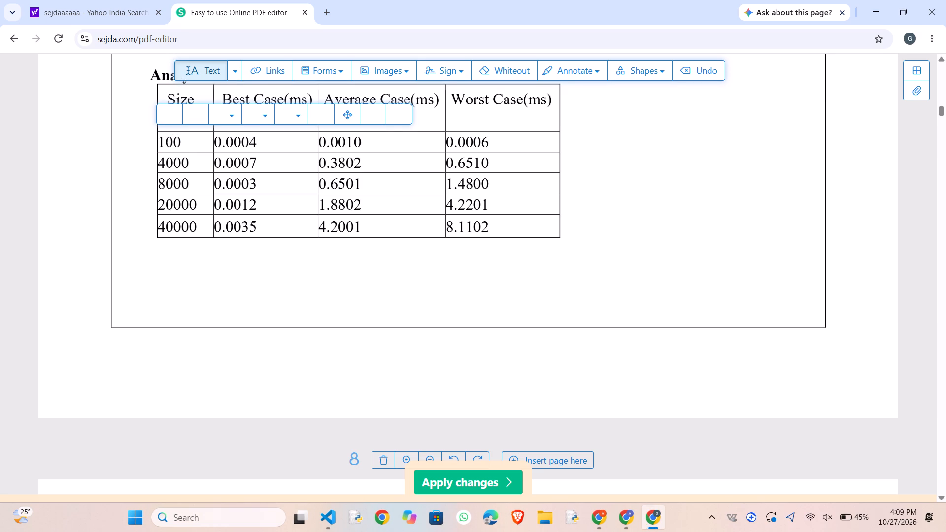
{"action": "key", "text": "ctrl+a"}
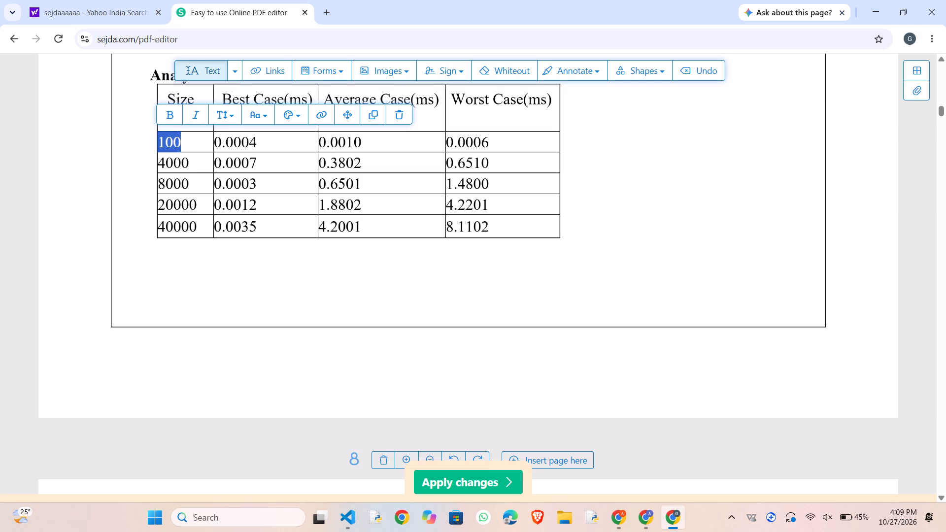
{"action": "key", "text": "BackSpace"}
{"action": "type", "text": "lkgfgdfghgskldchdbscxqv"}
{"action": "key", "text": "ctrl+z"}
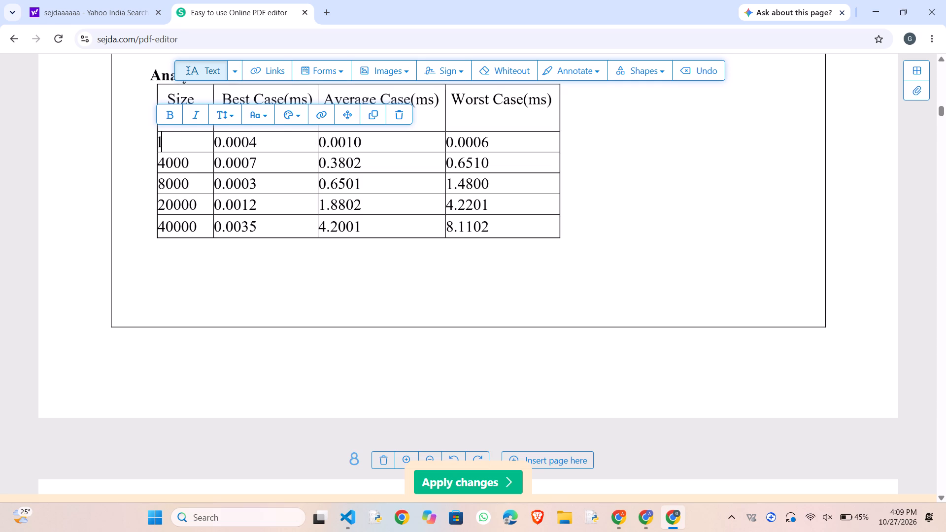
{"action": "key", "text": "BackSpace"}
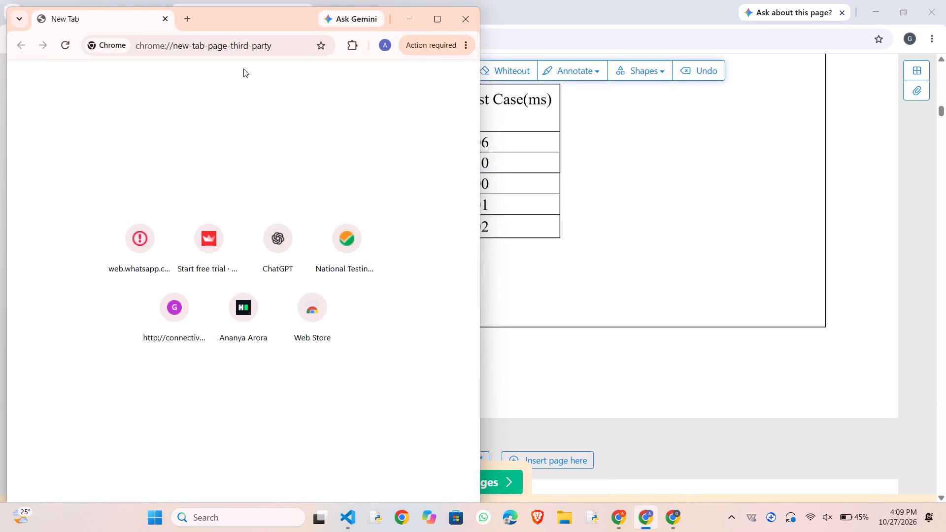
Replace the new tab's address with "gma" to bring up Gmail.
{"action": "left_click", "coordinate": [230, 44]}
{"action": "key", "text": "BackSpace"}
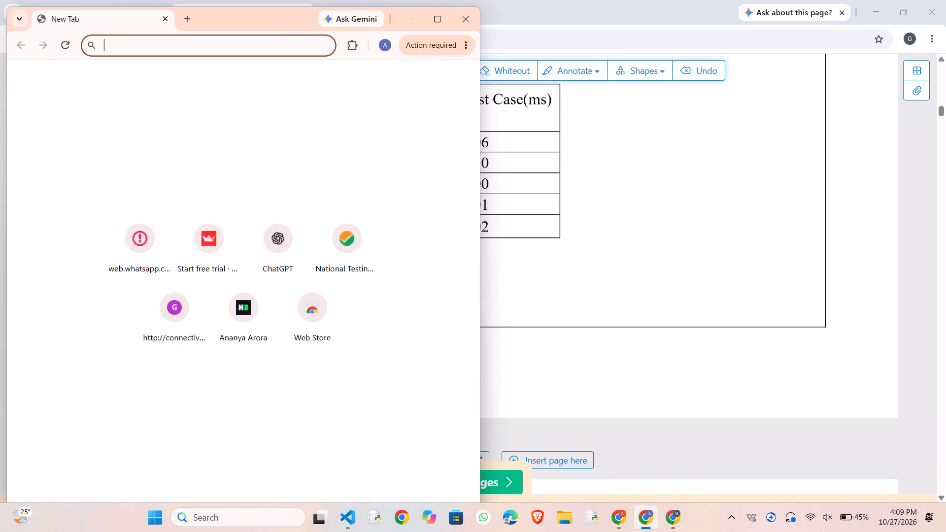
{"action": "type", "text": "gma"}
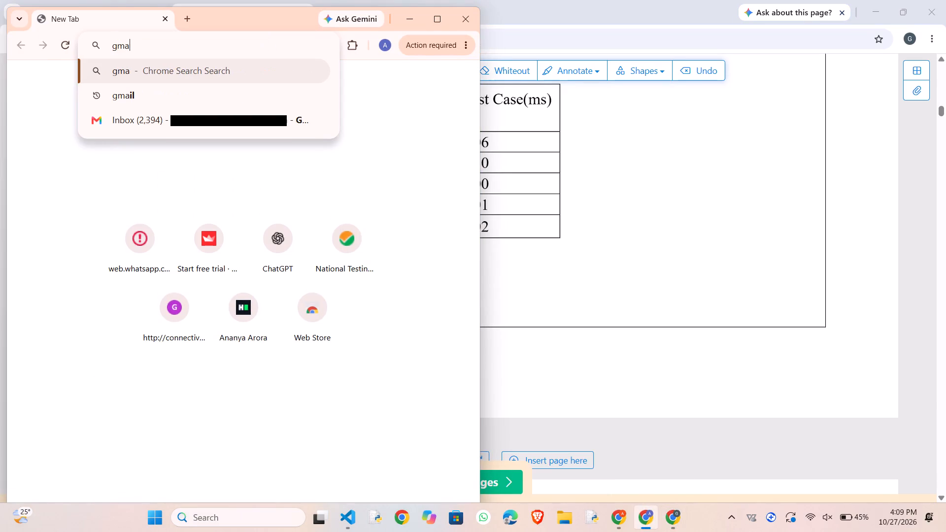
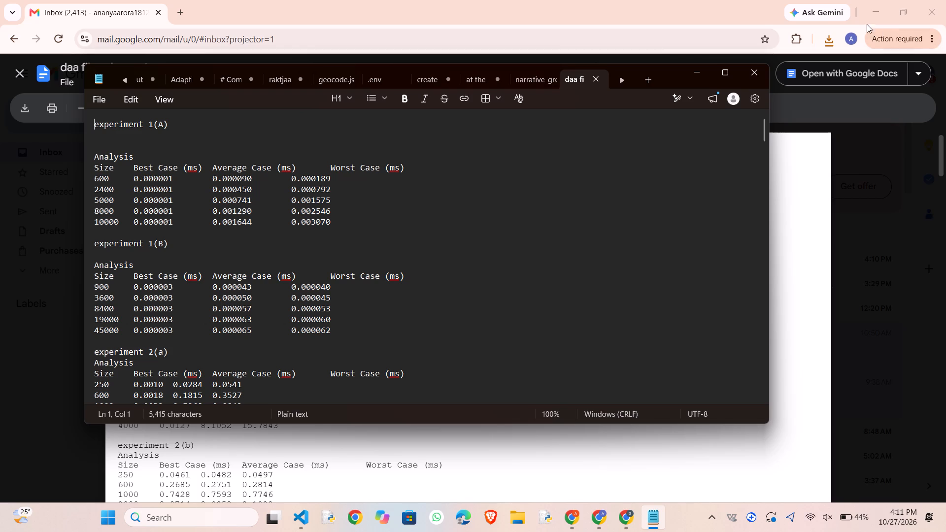
Arrange the Notepad results file and the Sejda PDF editor side by side, with Notepad on the left and the Analysis table in view.
{"action": "left_click", "coordinate": [732, 71]}
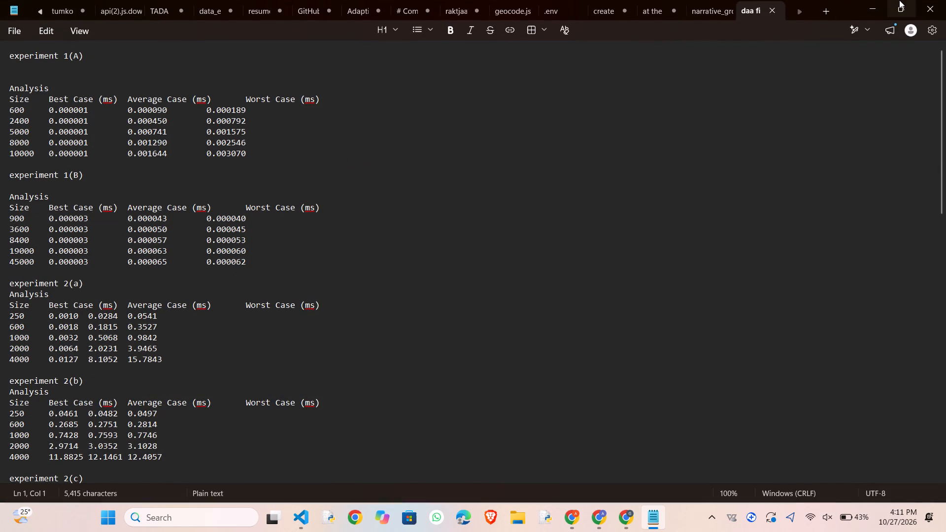
{"action": "left_click", "coordinate": [641, 515]}
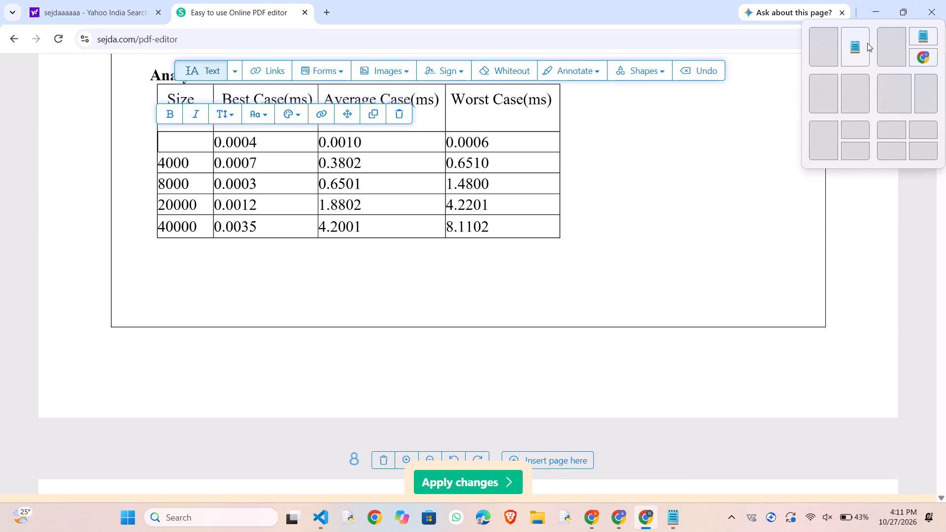
{"action": "left_click", "coordinate": [858, 47]}
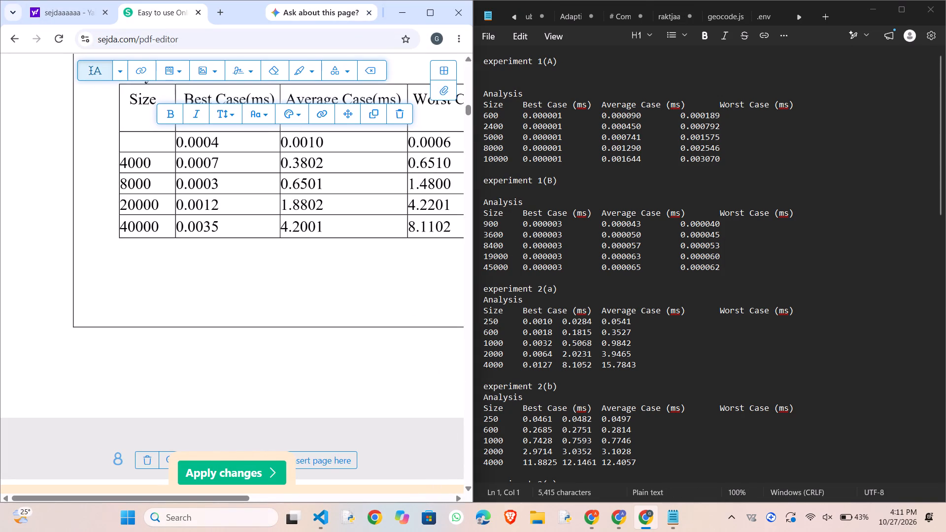
{"action": "left_click", "coordinate": [897, 14]}
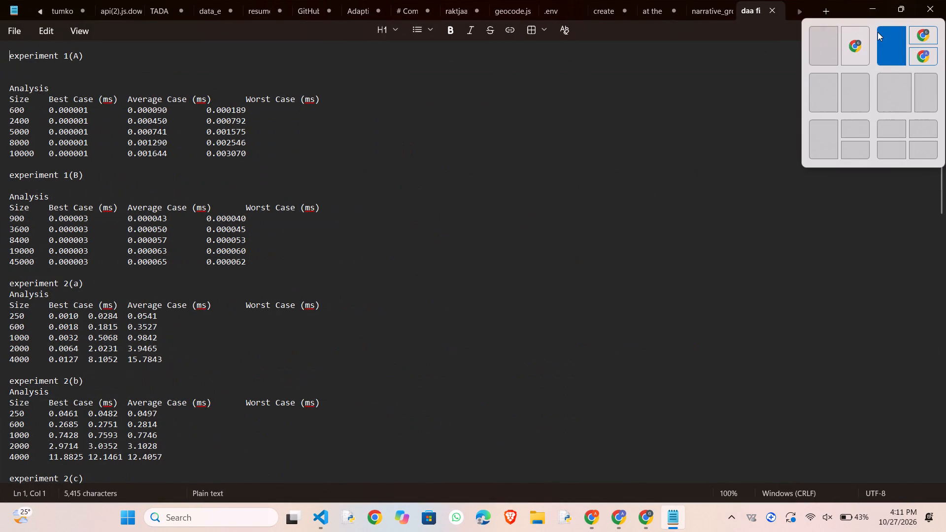
{"action": "left_click", "coordinate": [859, 42]}
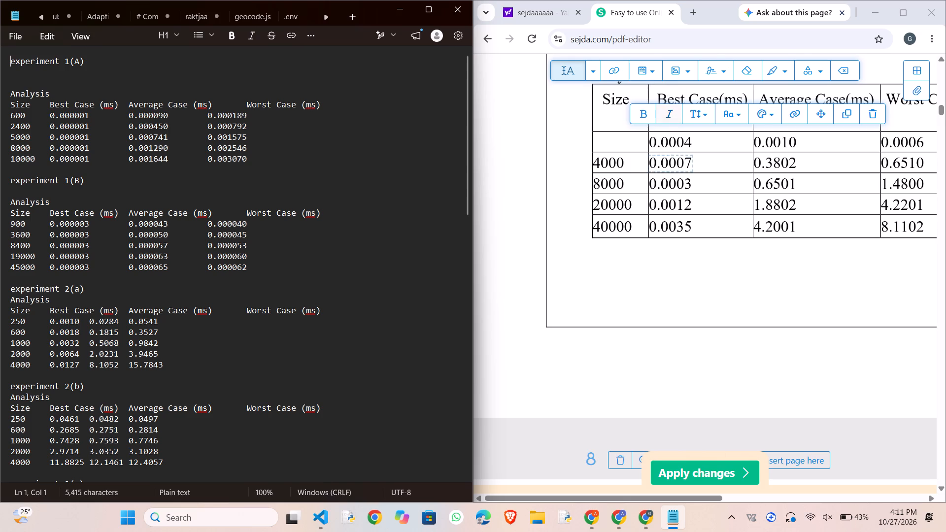
{"action": "scroll", "coordinate": [669, 174], "scroll_direction": "up", "scroll_amount": 2}
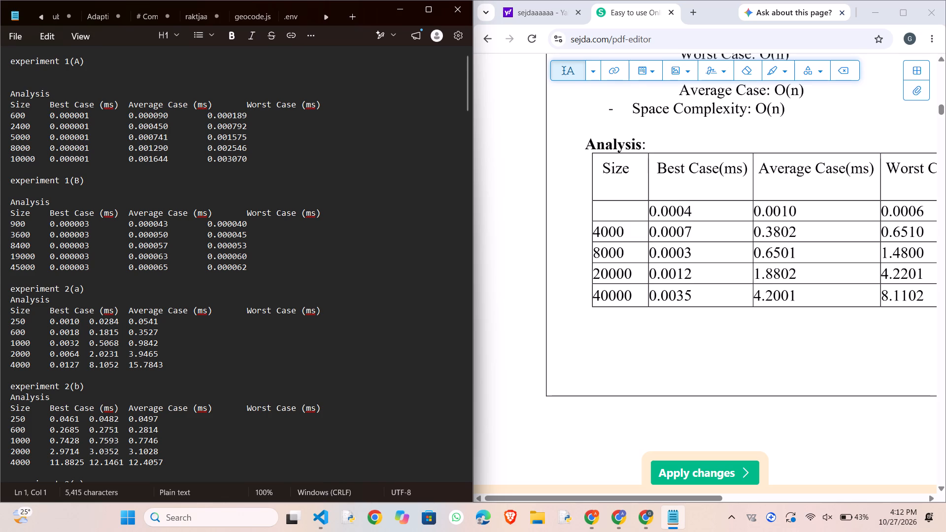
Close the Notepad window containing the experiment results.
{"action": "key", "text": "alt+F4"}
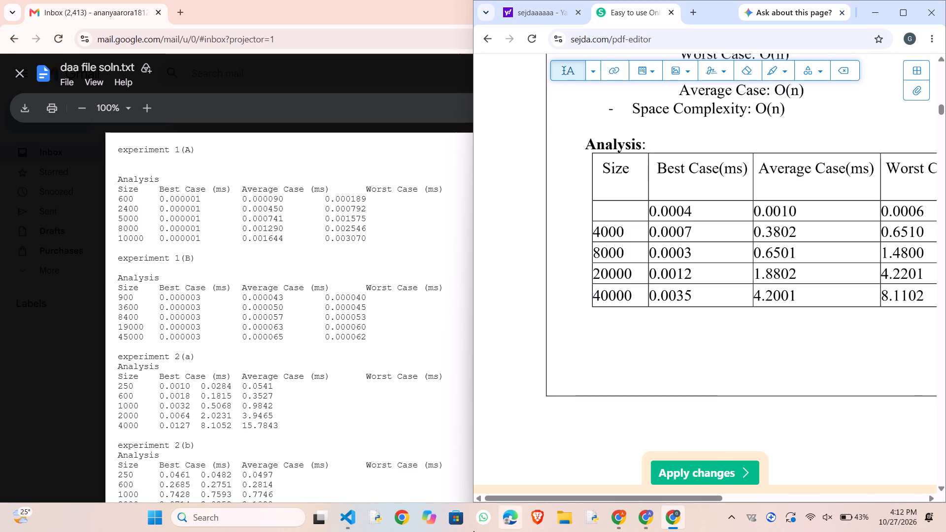
Open the daa file soln text file from the Downloads folder in Notepad.
{"action": "left_click", "coordinate": [559, 522]}
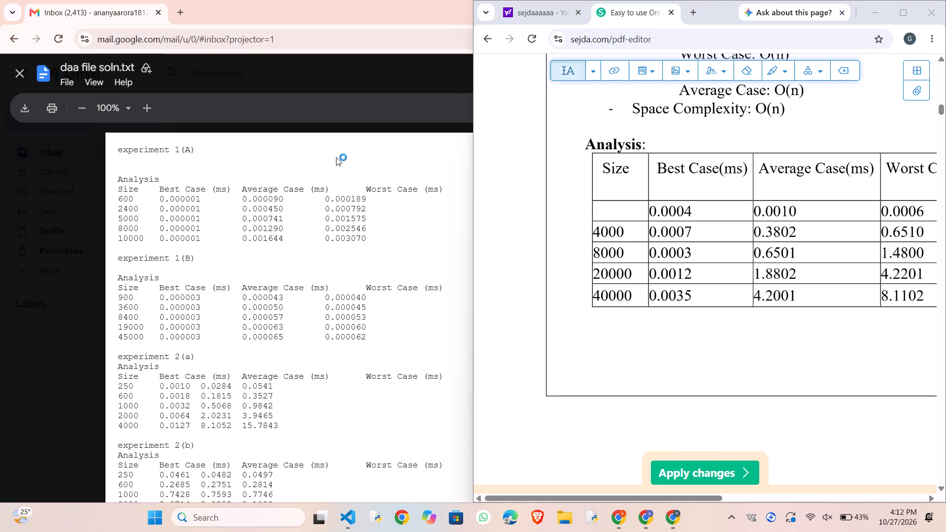
{"action": "left_click", "coordinate": [223, 155]}
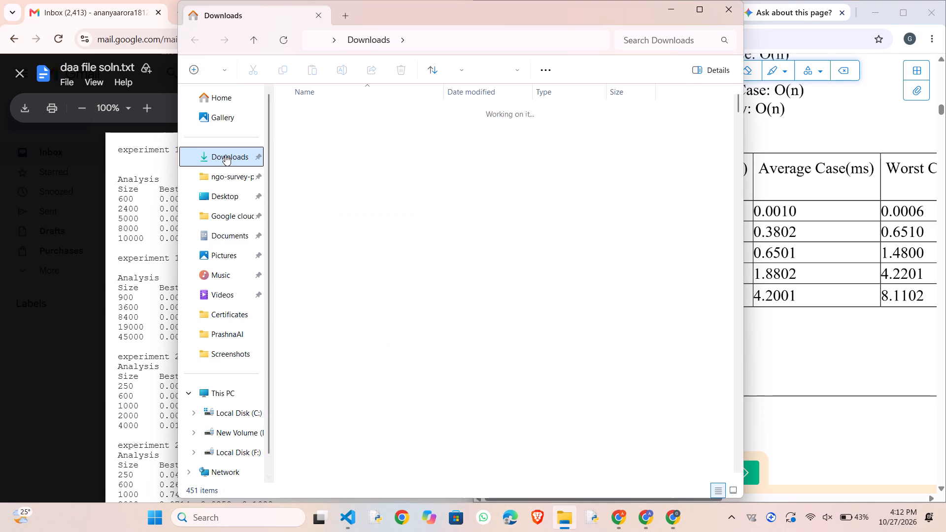
{"action": "triple_click", "coordinate": [348, 139]}
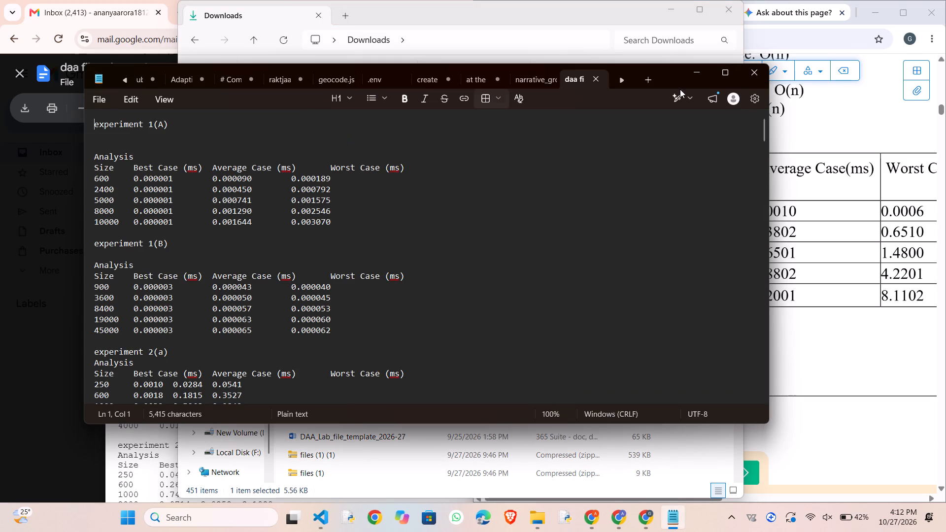
Place the reopened Notepad file in the left half of the screen and the Sejda PDF editor in the right half.
{"action": "left_click", "coordinate": [853, 26]}
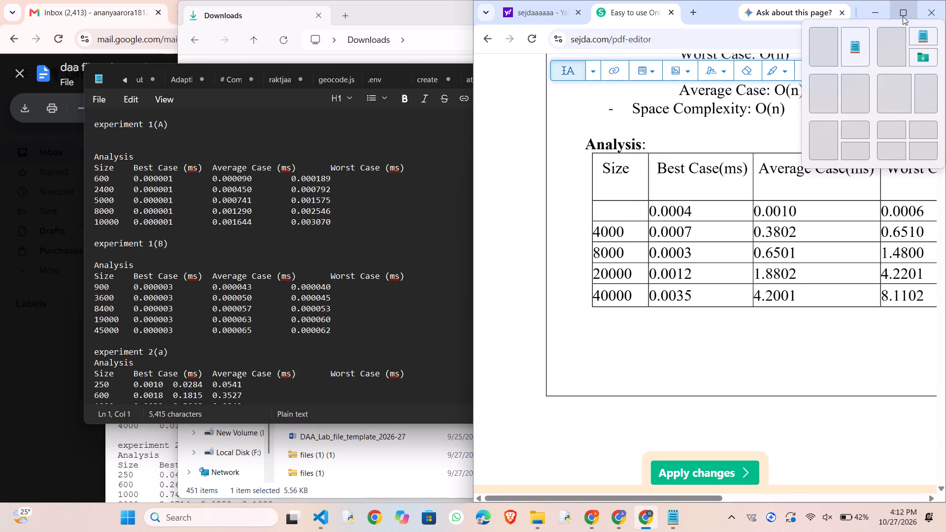
{"action": "left_click", "coordinate": [853, 46]}
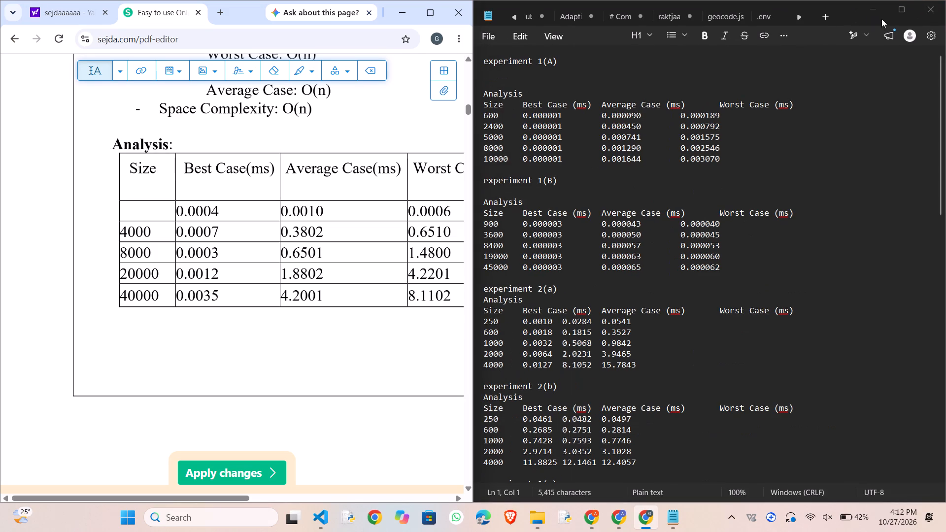
{"action": "left_click", "coordinate": [856, 47]}
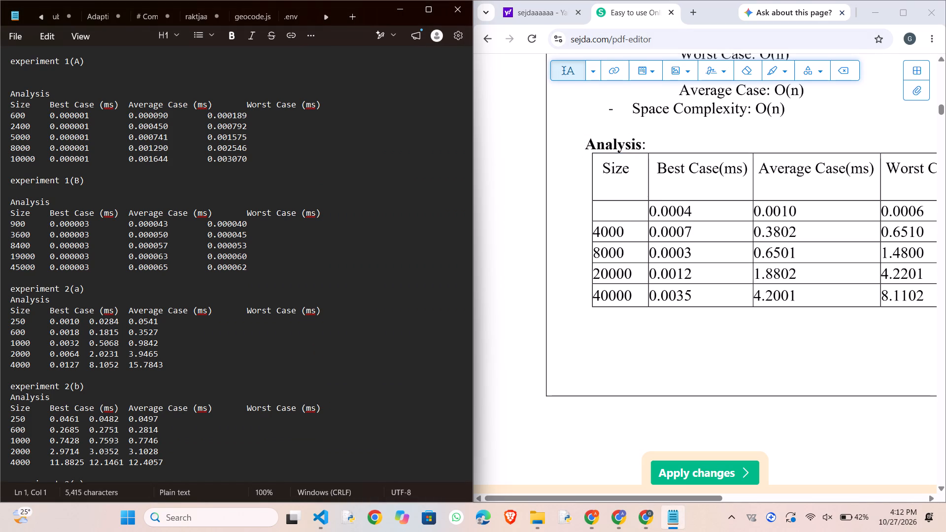
Cover the data rows of the page 7 Analysis table with a whiteout box, using the maximized editor window.
{"action": "left_click", "coordinate": [657, 216]}
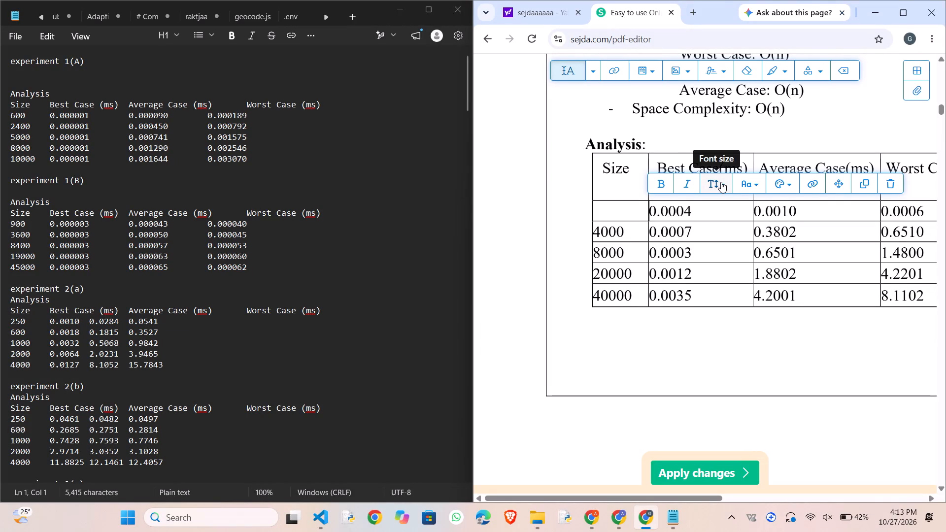
{"action": "left_click", "coordinate": [752, 64]}
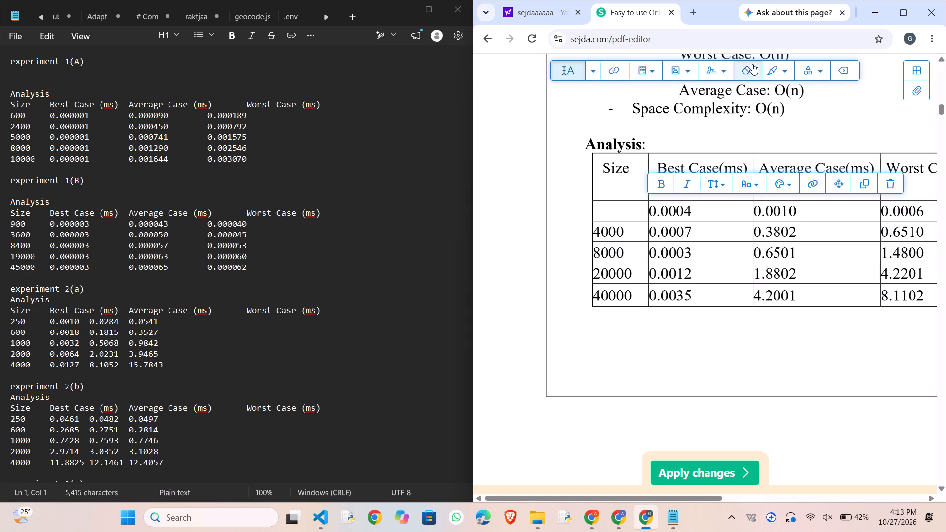
{"action": "left_click", "coordinate": [894, 14]}
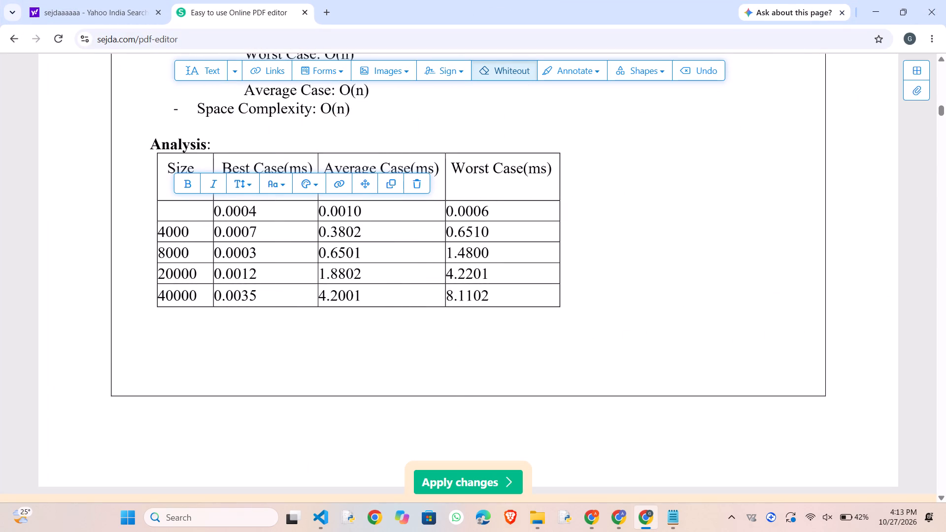
{"action": "left_click_drag", "start_coordinate": [142, 206], "coordinate": [544, 299]}
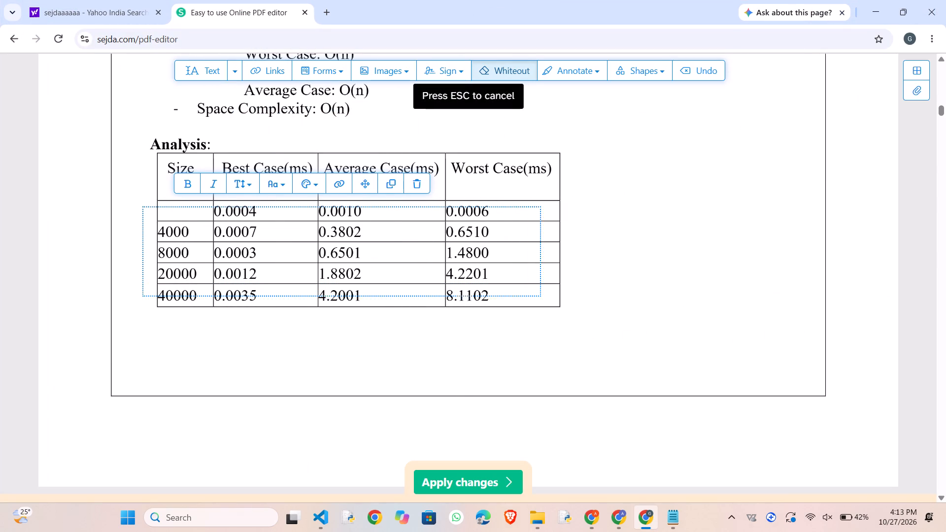
{"action": "left_click_drag", "start_coordinate": [544, 299], "coordinate": [566, 340]}
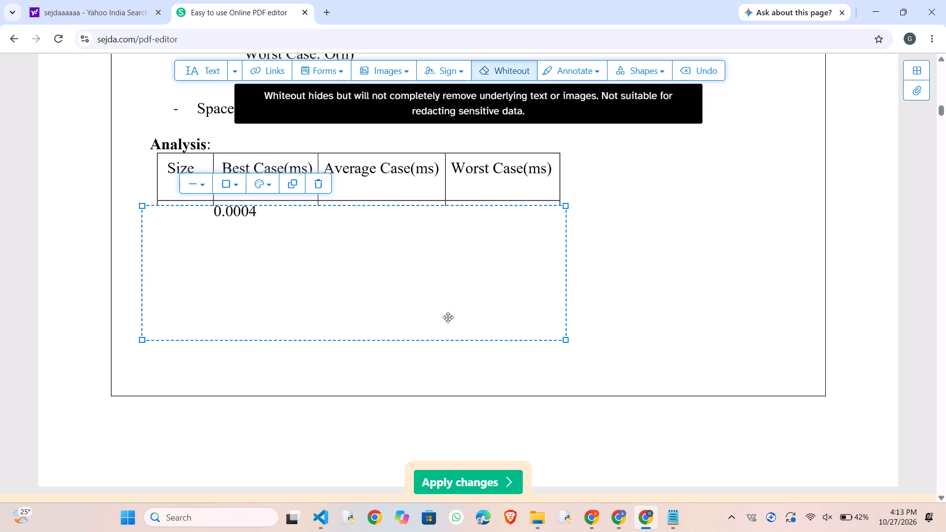
{"action": "left_click_drag", "start_coordinate": [448, 317], "coordinate": [452, 307]}
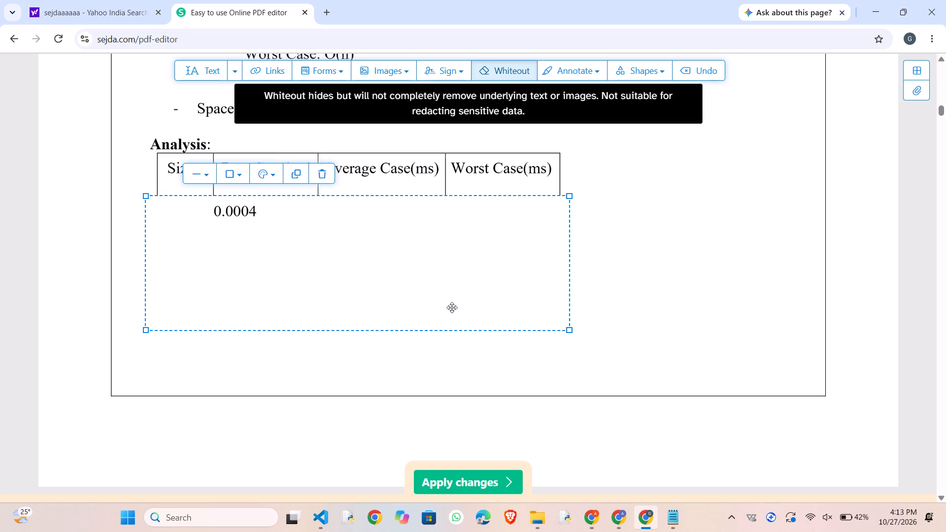
Move the whiteout box down off the first data rows and delete the value 0.0004 from the Best Case column.
{"action": "left_click_drag", "start_coordinate": [235, 212], "coordinate": [248, 281]}
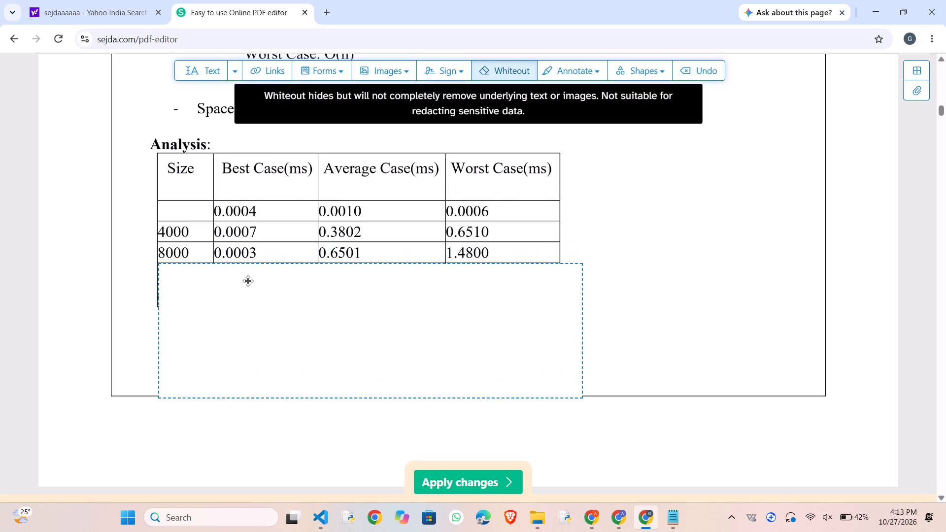
{"action": "left_click", "coordinate": [199, 63]}
{"action": "left_click_drag", "start_coordinate": [234, 221], "coordinate": [233, 215]}
{"action": "left_click", "coordinate": [233, 215]}
{"action": "key", "text": "ctrl+a"}
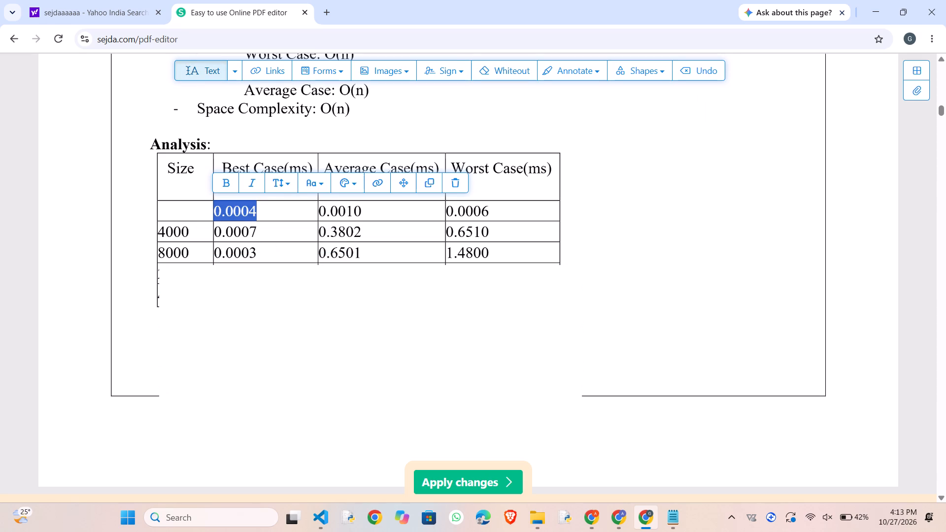
{"action": "key", "text": "BackSpace"}
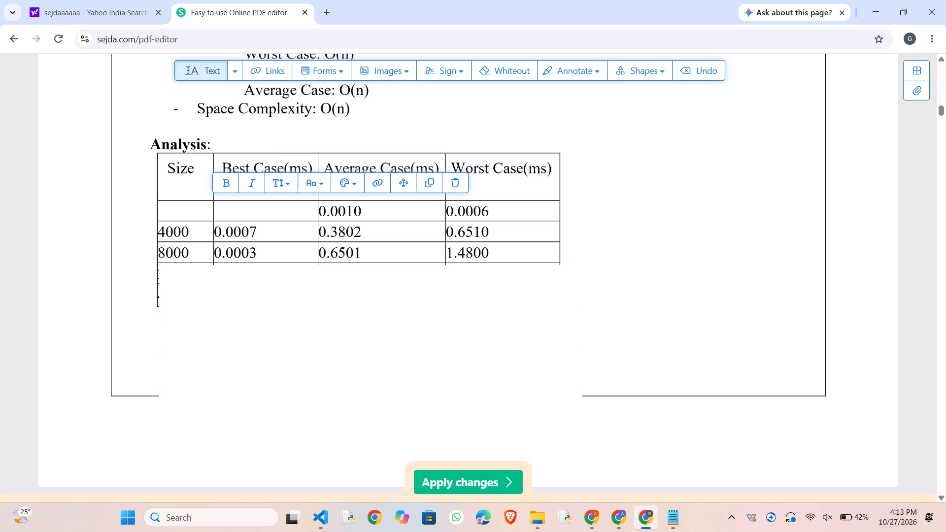
Move the whiteout box back up over all data rows of the page 7 Analysis table, just below the headings.
{"action": "left_click", "coordinate": [492, 66]}
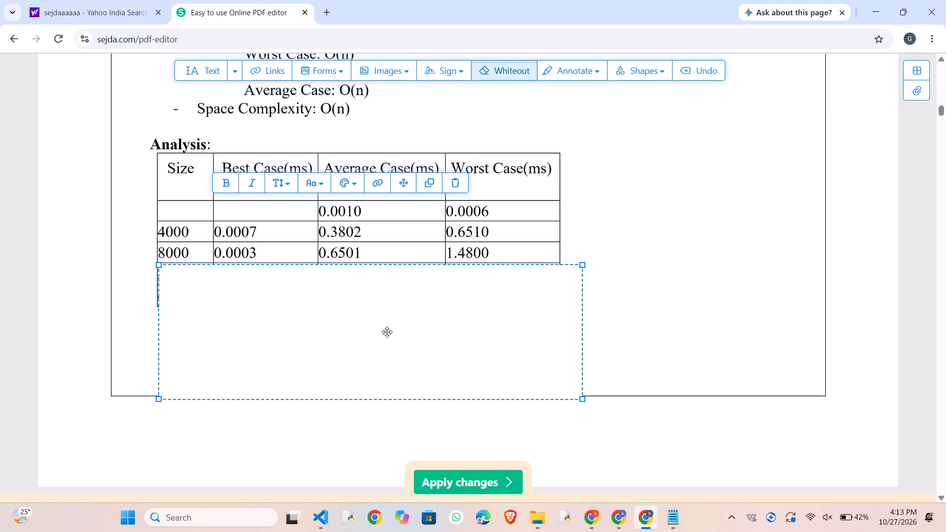
{"action": "left_click_drag", "start_coordinate": [387, 332], "coordinate": [370, 264]}
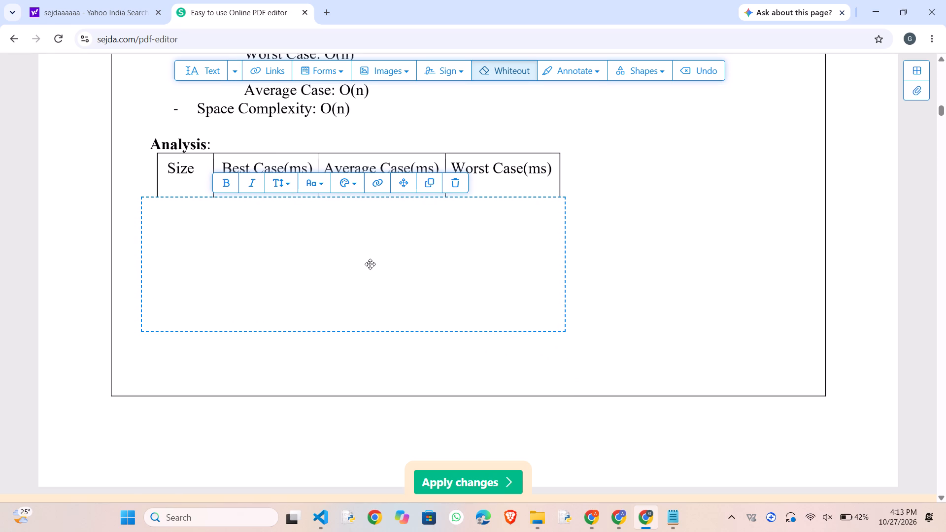
{"action": "left_click_drag", "start_coordinate": [370, 264], "coordinate": [375, 262]}
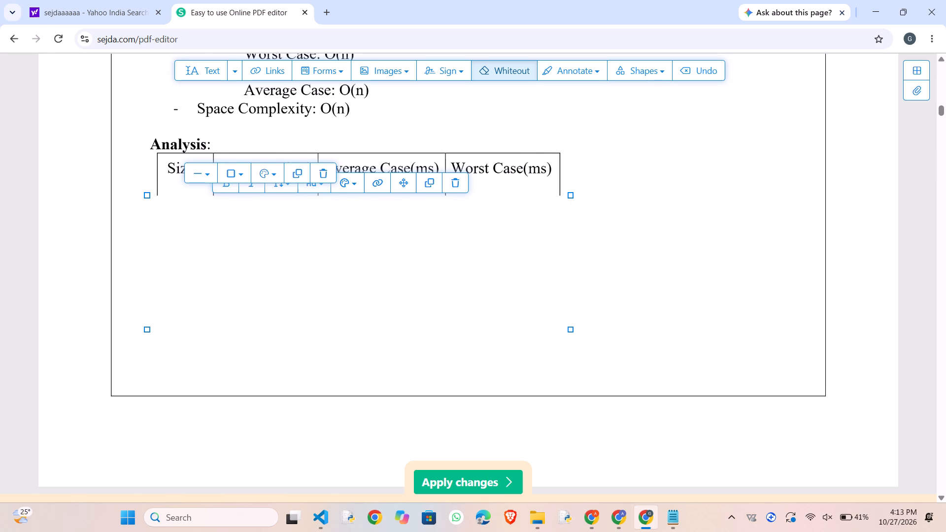
White out the data rows, sizes 100 to 40000, of the Binary Search Analysis table on page 8.
{"action": "scroll", "coordinate": [575, 332], "scroll_direction": "down", "scroll_amount": 6}
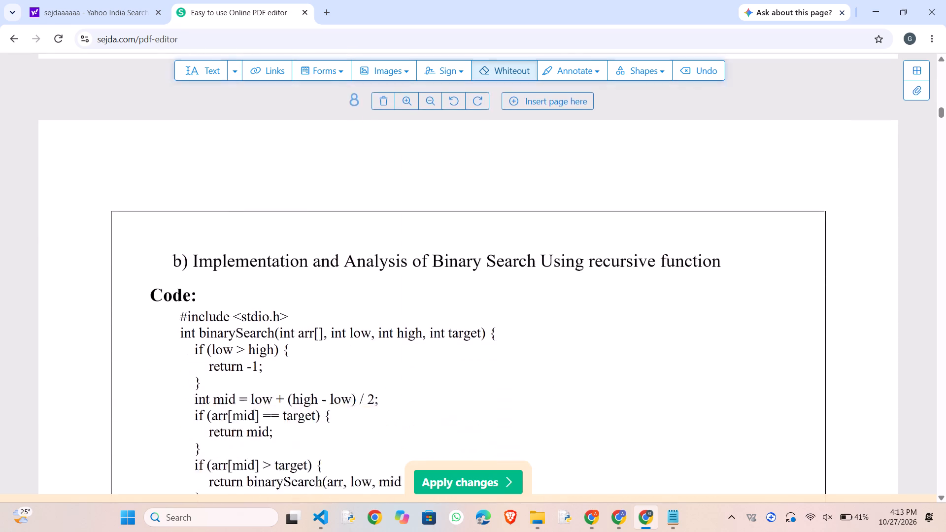
{"action": "scroll", "coordinate": [575, 332], "scroll_direction": "down", "scroll_amount": 7}
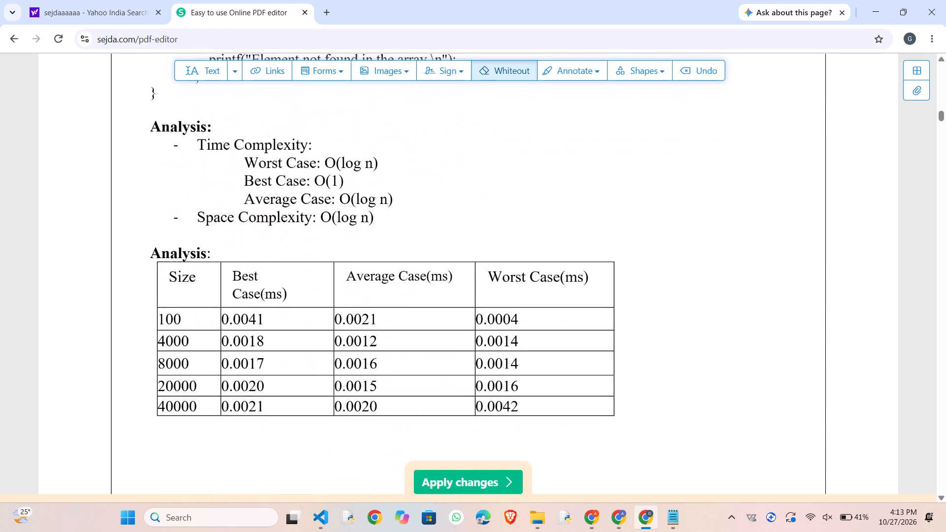
{"action": "left_click", "coordinate": [499, 74]}
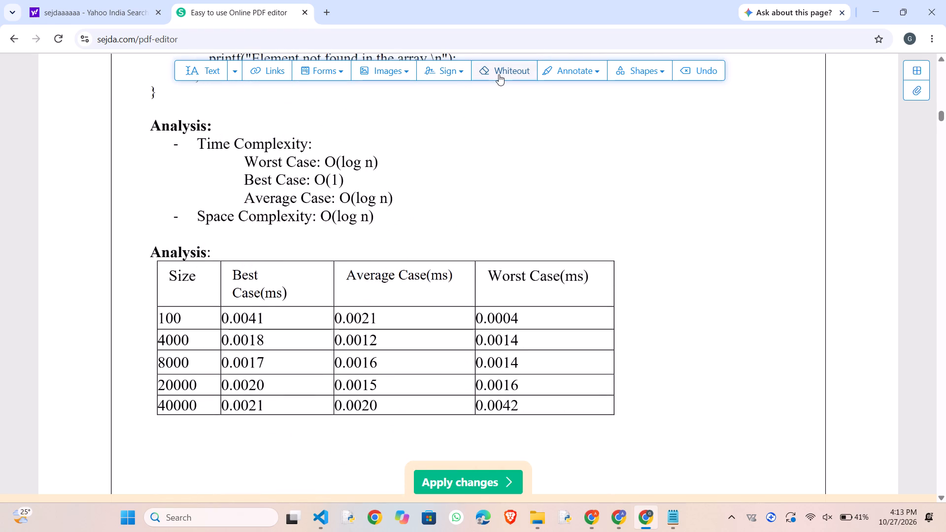
{"action": "left_click", "coordinate": [499, 74]}
{"action": "left_click_drag", "start_coordinate": [139, 304], "coordinate": [482, 385]}
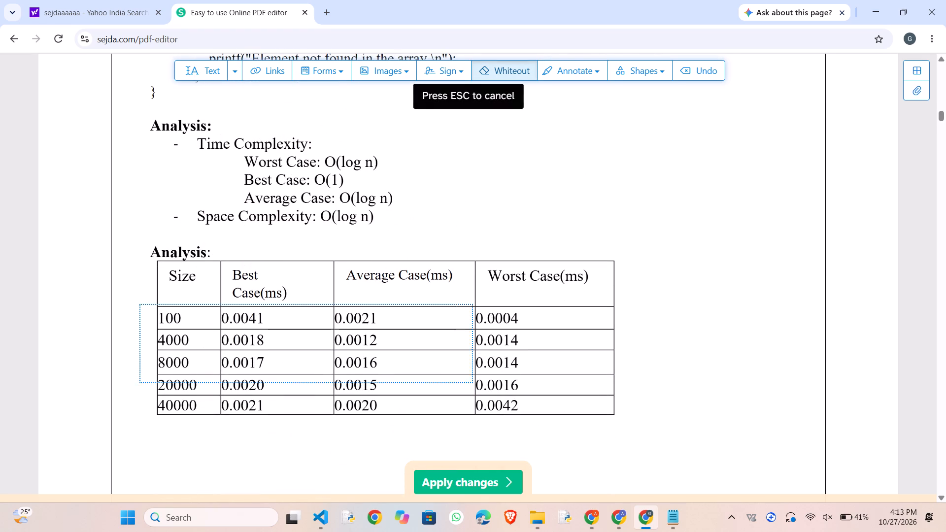
{"action": "left_click_drag", "start_coordinate": [482, 385], "coordinate": [677, 425]}
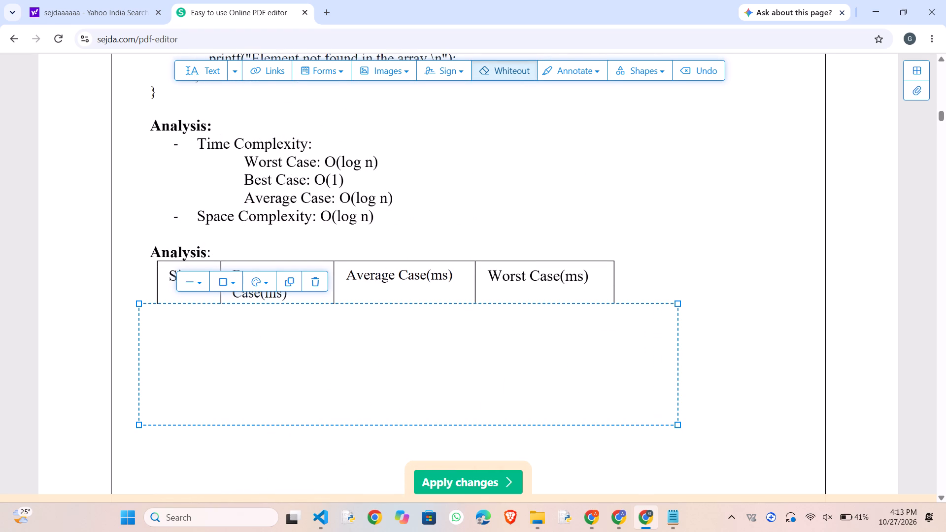
White out the data rows, sizes 100 to 3200, of the Insertion Sort Analysis table in Experiment 2(a) on page 9.
{"action": "scroll", "coordinate": [519, 440], "scroll_direction": "down", "scroll_amount": 4}
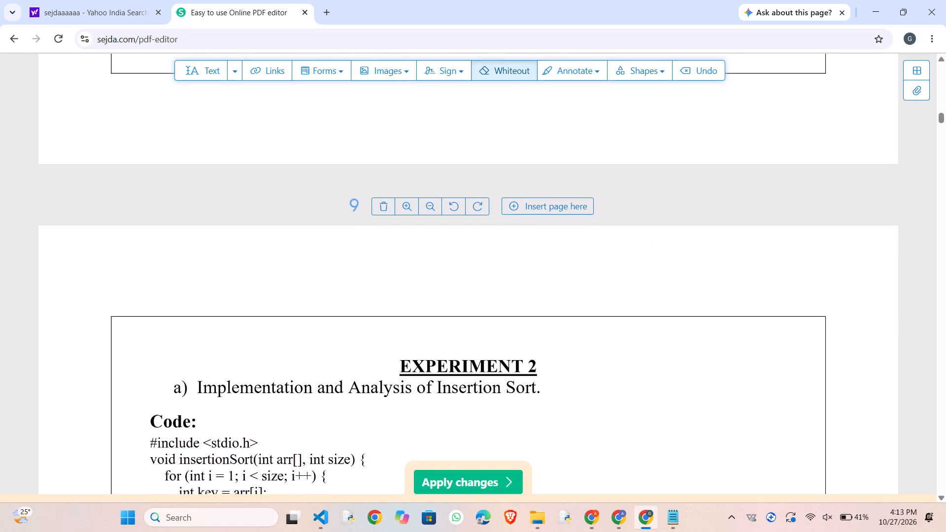
{"action": "scroll", "coordinate": [519, 440], "scroll_direction": "down", "scroll_amount": 1}
{"action": "scroll", "coordinate": [519, 440], "scroll_direction": "up", "scroll_amount": 1}
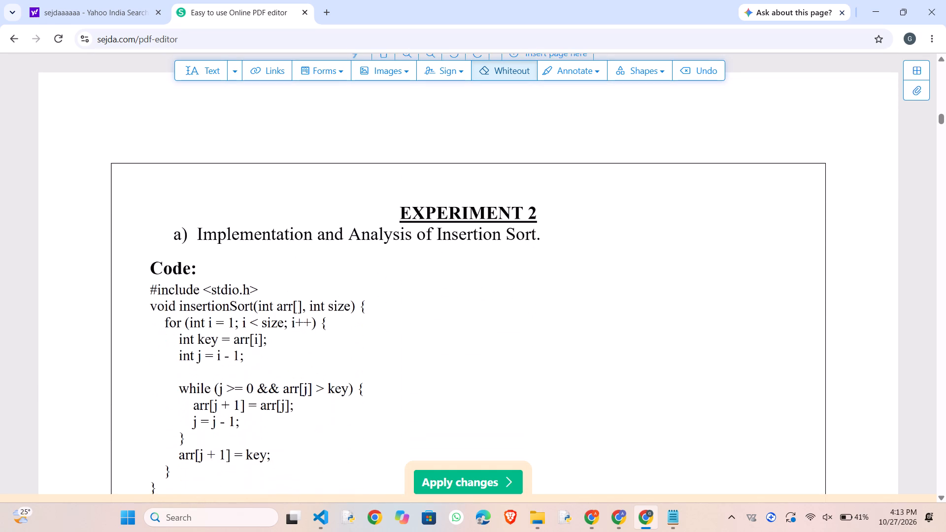
{"action": "scroll", "coordinate": [519, 440], "scroll_direction": "up", "scroll_amount": 1}
{"action": "scroll", "coordinate": [519, 440], "scroll_direction": "down", "scroll_amount": 4}
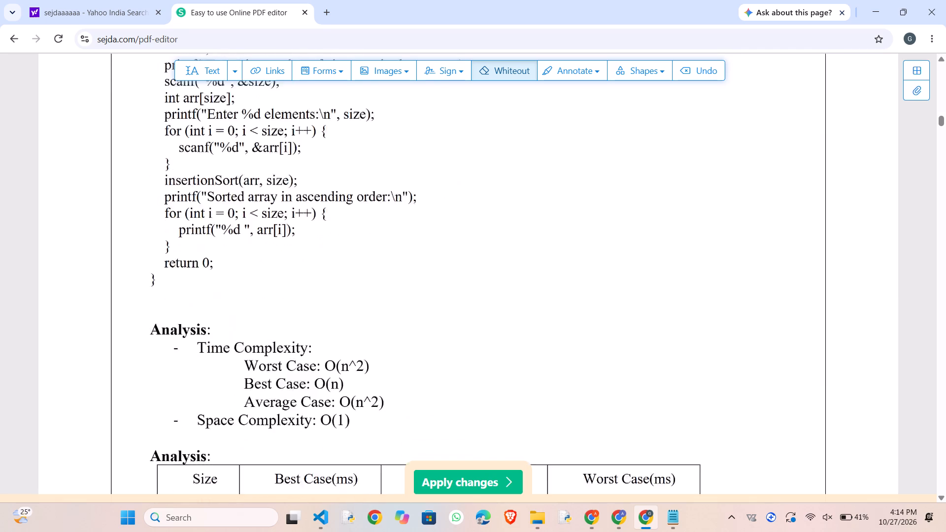
{"action": "scroll", "coordinate": [519, 440], "scroll_direction": "down", "scroll_amount": 3}
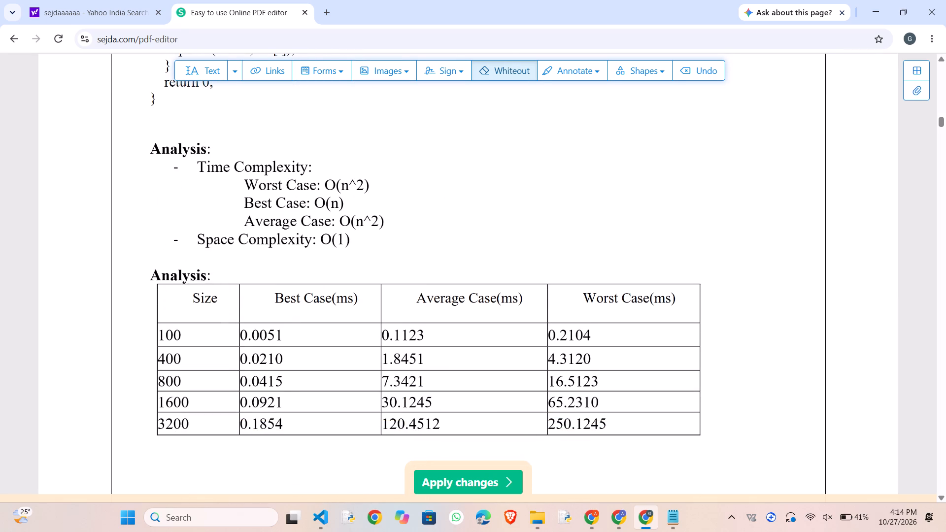
{"action": "left_click_drag", "start_coordinate": [140, 318], "coordinate": [539, 318]}
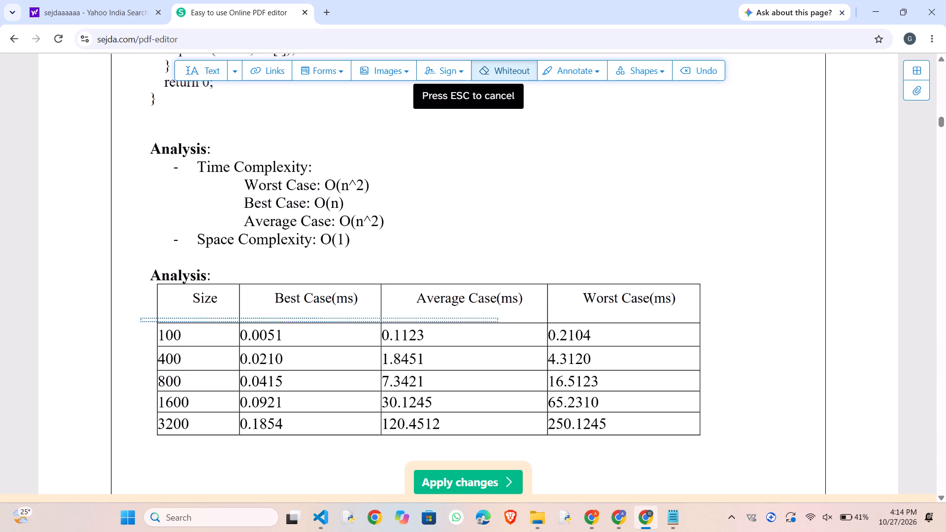
{"action": "left_click_drag", "start_coordinate": [539, 318], "coordinate": [707, 451]}
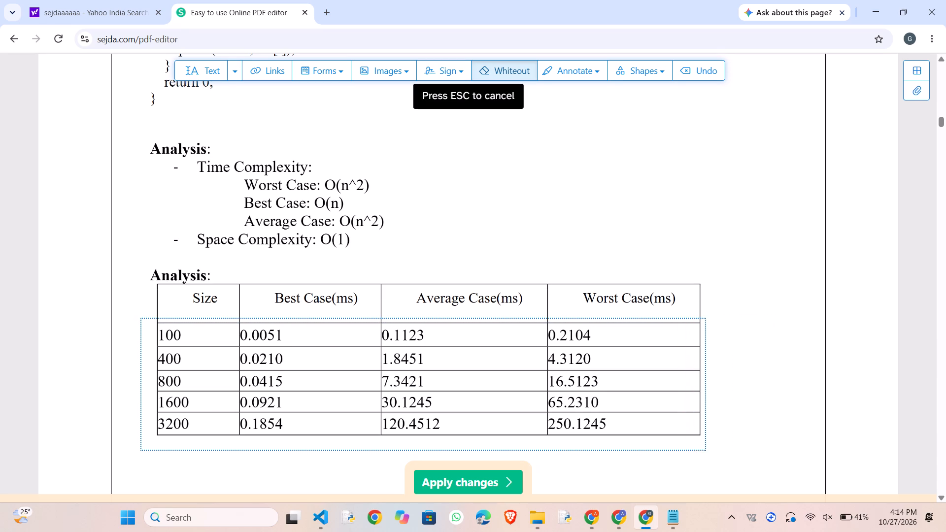
{"action": "left_click_drag", "start_coordinate": [707, 451], "coordinate": [709, 455]}
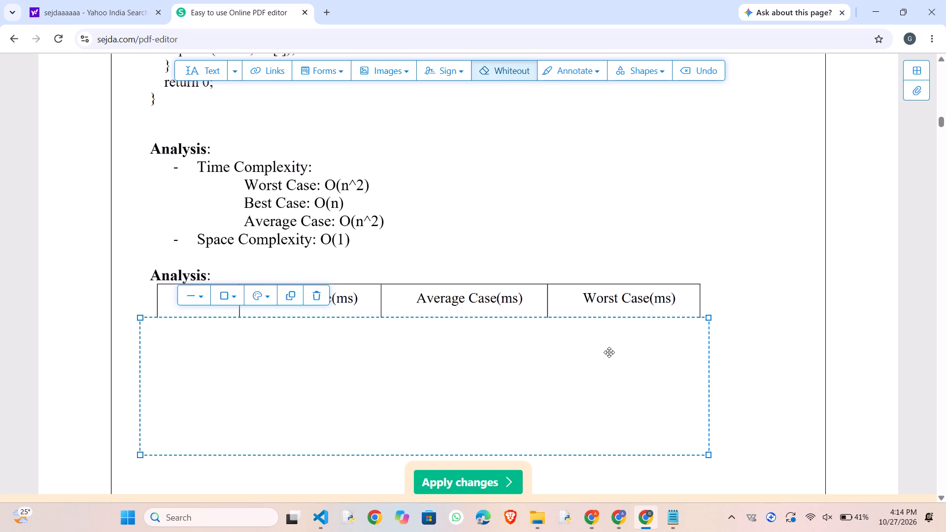
White out the data rows, sizes 100 to 3200, of the Selection Sort Analysis table on page 10.
{"action": "scroll", "coordinate": [609, 352], "scroll_direction": "down", "scroll_amount": 6}
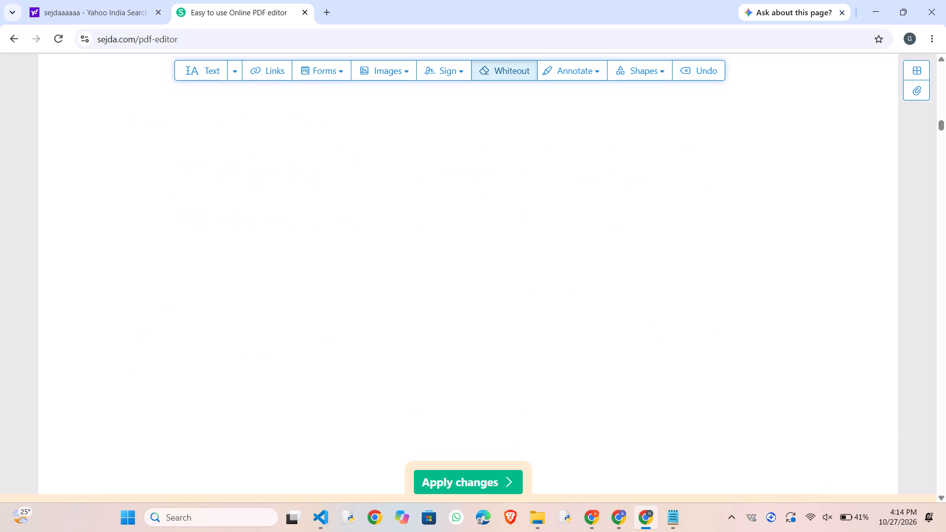
{"action": "scroll", "coordinate": [609, 352], "scroll_direction": "down", "scroll_amount": 3}
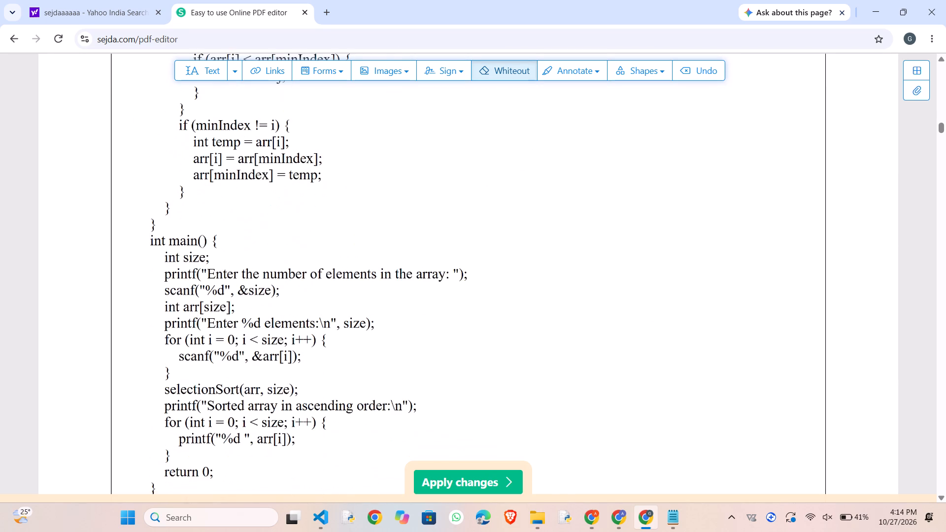
{"action": "scroll", "coordinate": [609, 352], "scroll_direction": "down", "scroll_amount": 4}
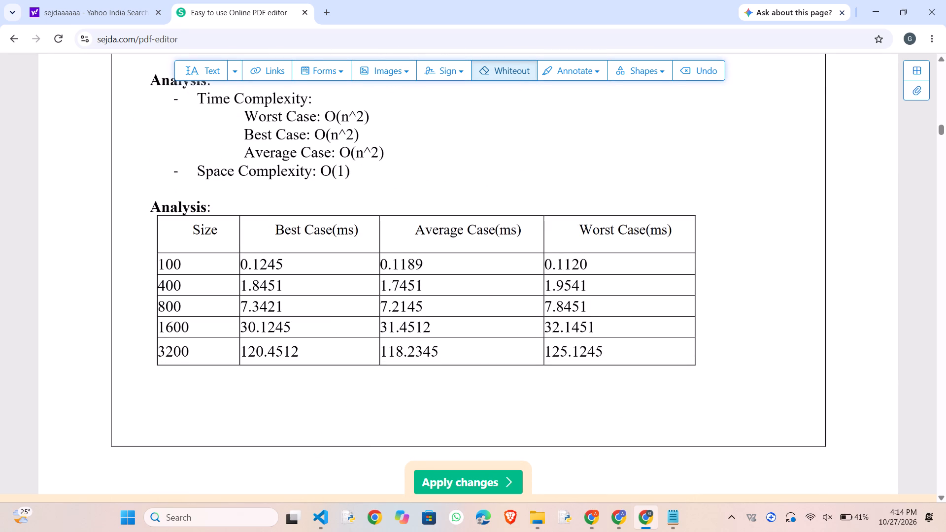
{"action": "left_click_drag", "start_coordinate": [148, 244], "coordinate": [692, 393]}
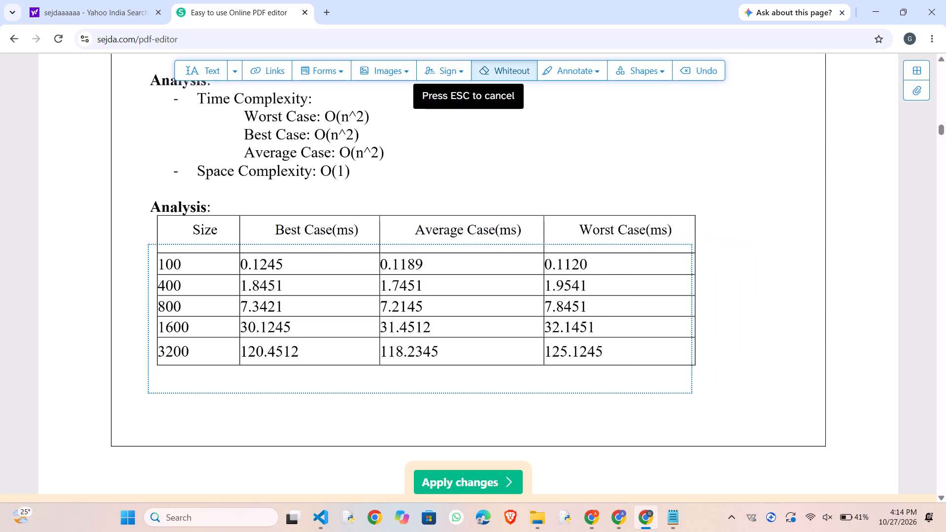
{"action": "left_click_drag", "start_coordinate": [692, 393], "coordinate": [758, 389]}
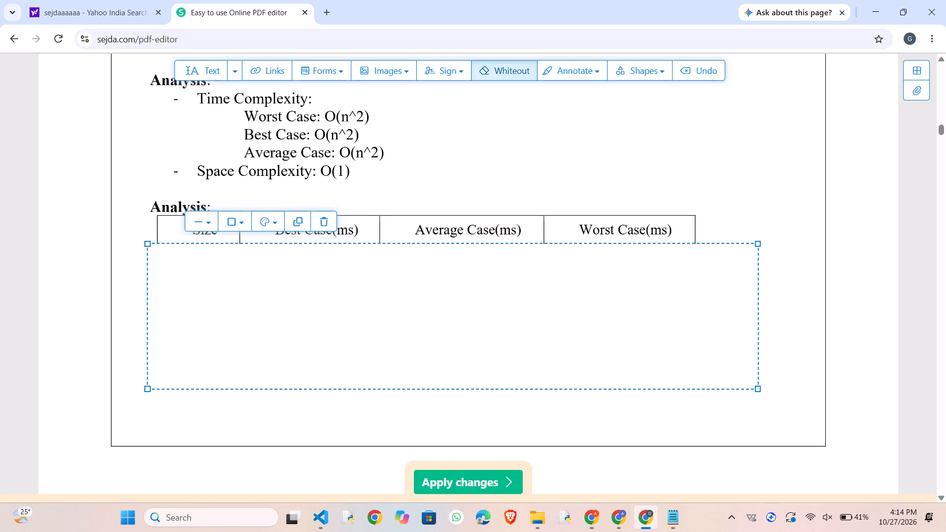
White out the data rows, sizes 100 to 3200, of the Bubble Sort Analysis table on page 11.
{"action": "scroll", "coordinate": [508, 236], "scroll_direction": "down", "scroll_amount": 5}
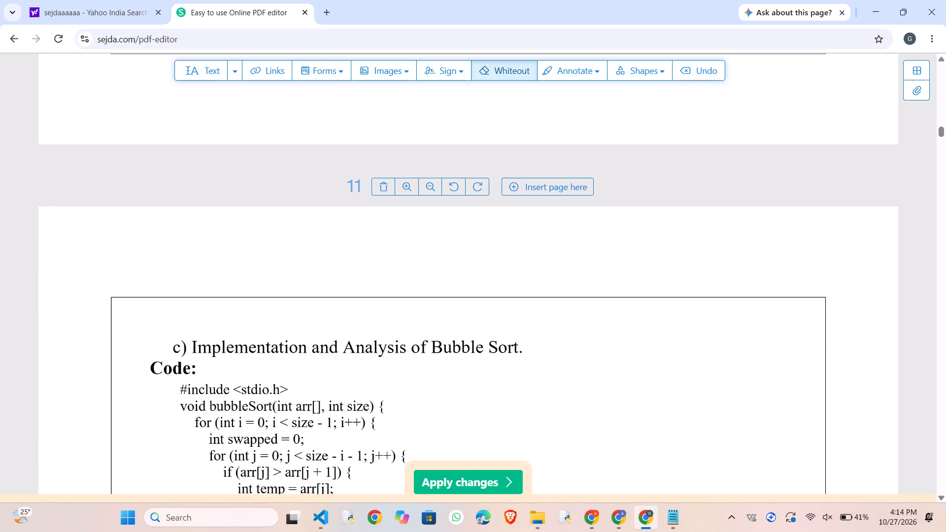
{"action": "scroll", "coordinate": [508, 236], "scroll_direction": "down", "scroll_amount": 2}
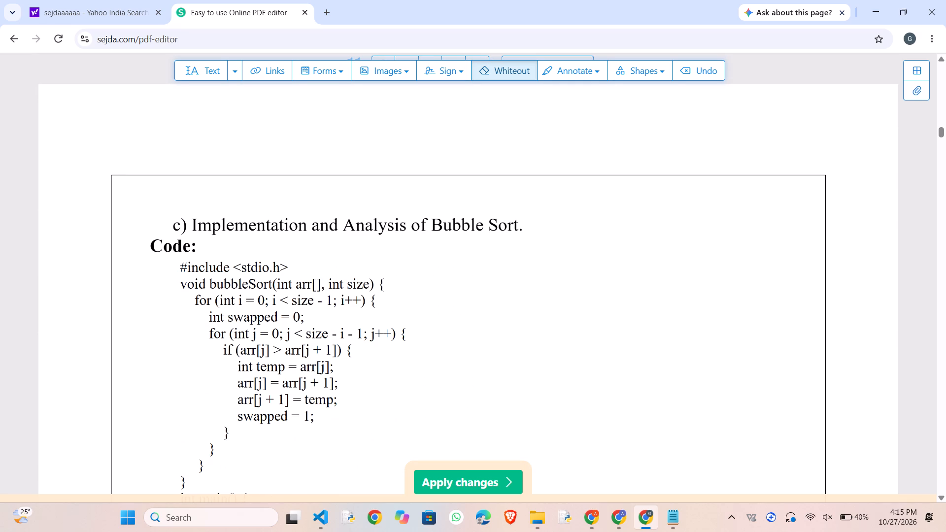
{"action": "scroll", "coordinate": [494, 296], "scroll_direction": "down", "scroll_amount": 4}
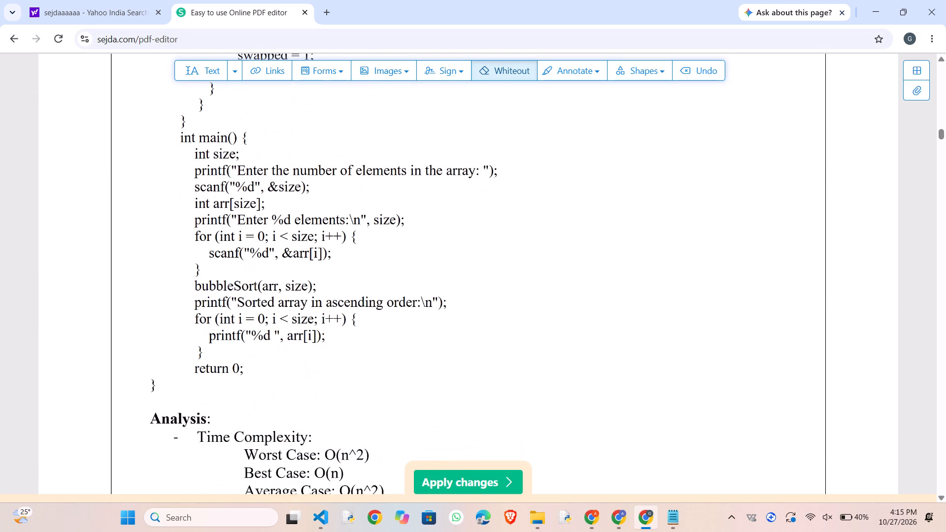
{"action": "scroll", "coordinate": [494, 296], "scroll_direction": "down", "scroll_amount": 4}
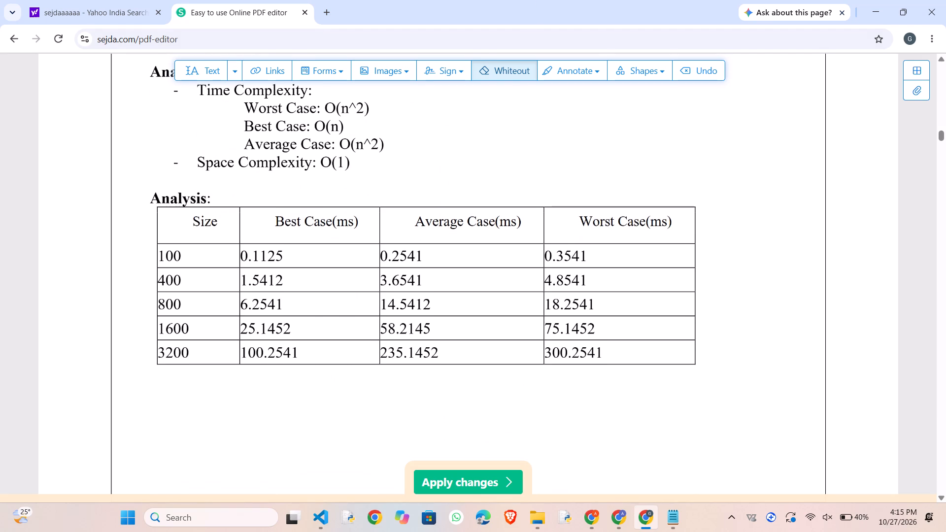
{"action": "left_click_drag", "start_coordinate": [143, 238], "coordinate": [698, 328]}
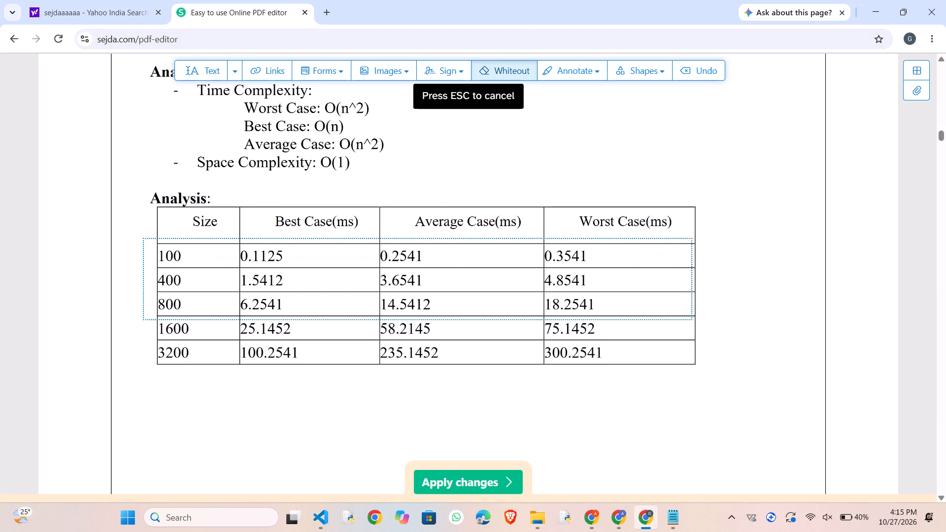
{"action": "left_click_drag", "start_coordinate": [698, 328], "coordinate": [701, 384]}
White out the data rows, sizes 100 to 3200, of the Merge Sort Analysis table on page 13 and deselect the box.
{"action": "scroll", "coordinate": [517, 447], "scroll_direction": "down", "scroll_amount": 2}
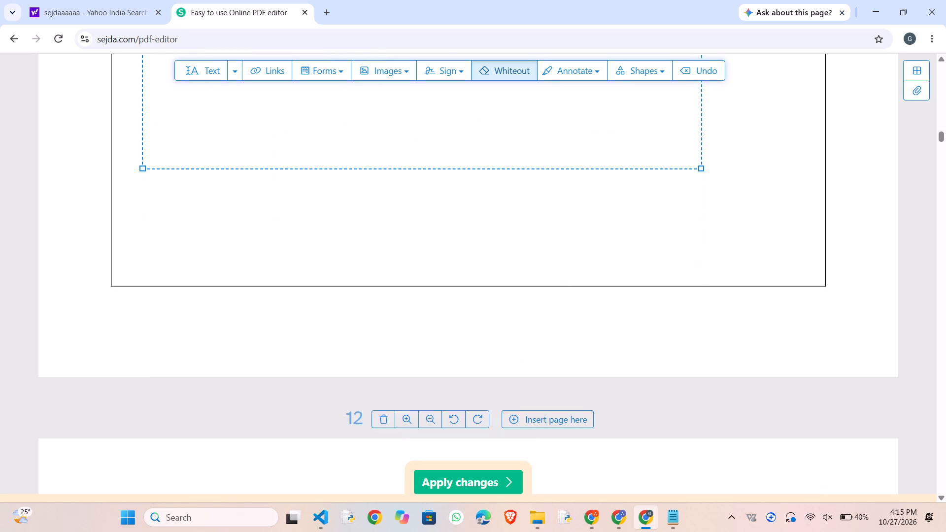
{"action": "scroll", "coordinate": [517, 447], "scroll_direction": "down", "scroll_amount": 6}
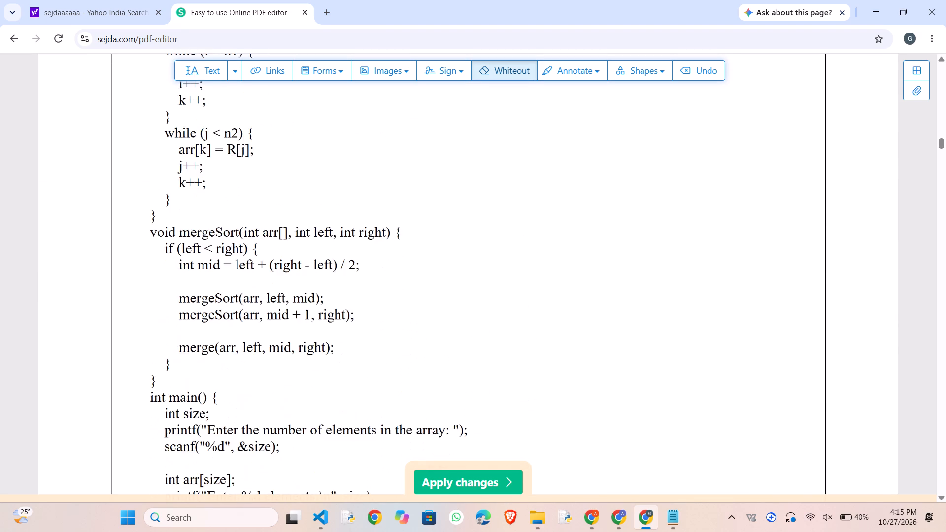
{"action": "scroll", "coordinate": [517, 447], "scroll_direction": "down", "scroll_amount": 7}
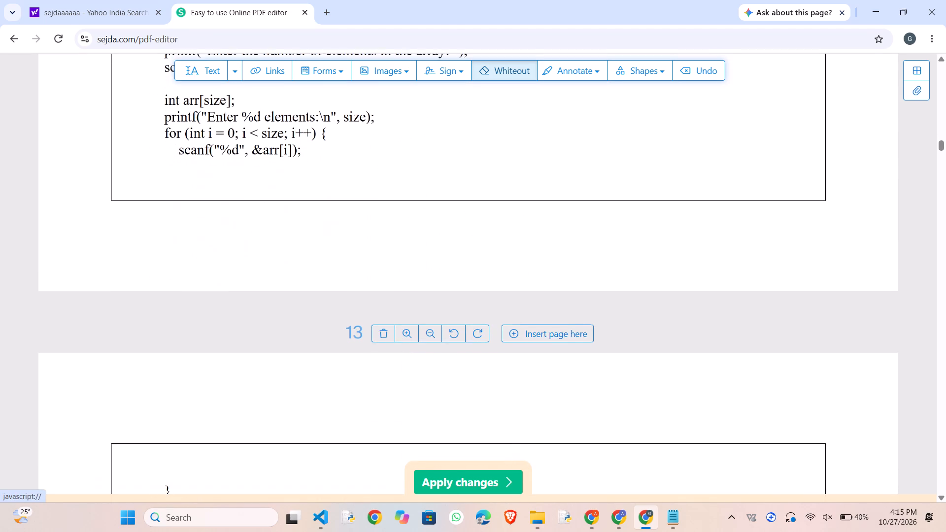
{"action": "scroll", "coordinate": [517, 447], "scroll_direction": "down", "scroll_amount": 6}
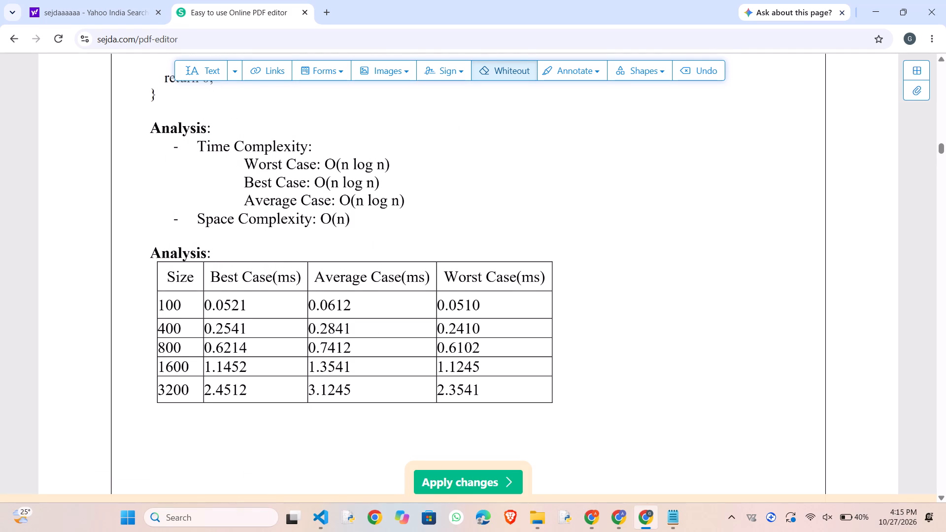
{"action": "scroll", "coordinate": [517, 447], "scroll_direction": "down", "scroll_amount": 2}
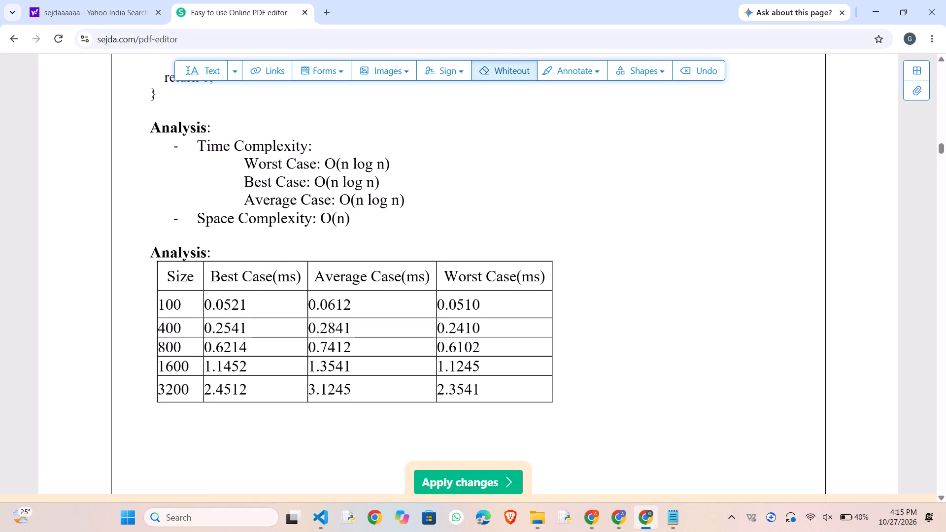
{"action": "left_click_drag", "start_coordinate": [154, 291], "coordinate": [568, 395]}
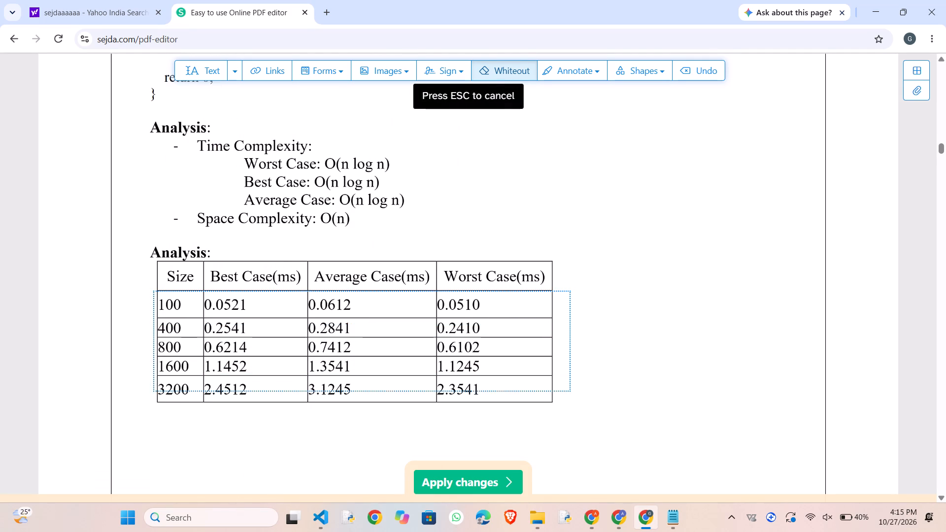
{"action": "left_click_drag", "start_coordinate": [568, 395], "coordinate": [561, 410]}
{"action": "left_click", "coordinate": [448, 343]}
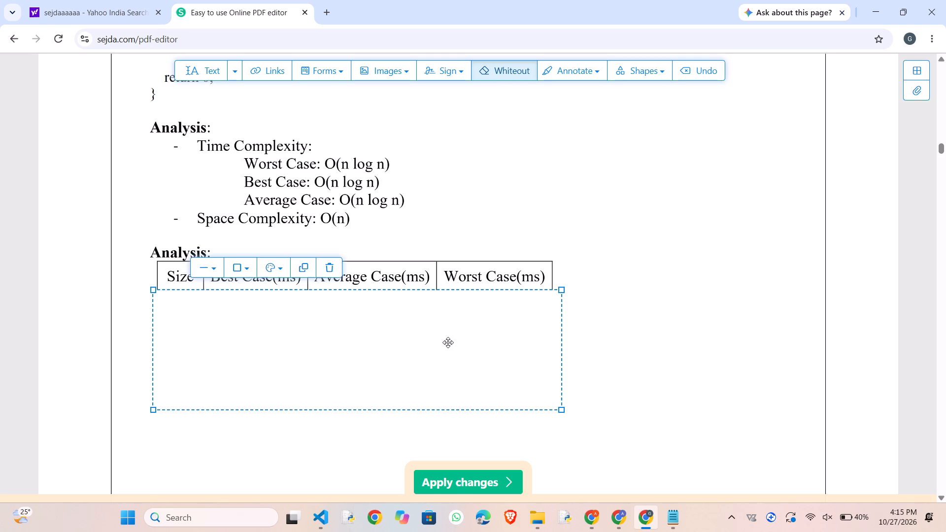
{"action": "left_click", "coordinate": [83, 383]}
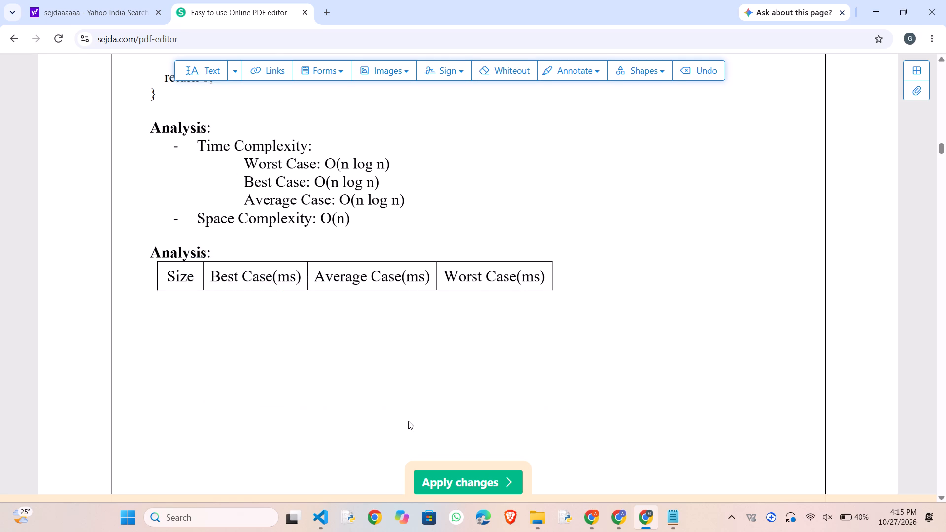
White out the data rows, sizes 100 to 3200, of the Quick Sort Analysis table on page 14.
{"action": "scroll", "coordinate": [408, 421], "scroll_direction": "down", "scroll_amount": 6}
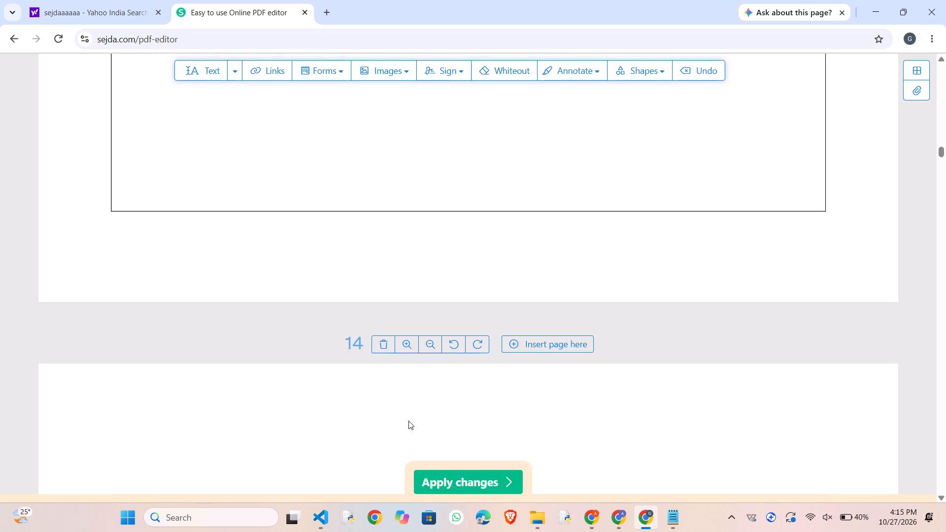
{"action": "scroll", "coordinate": [408, 421], "scroll_direction": "down", "scroll_amount": 8}
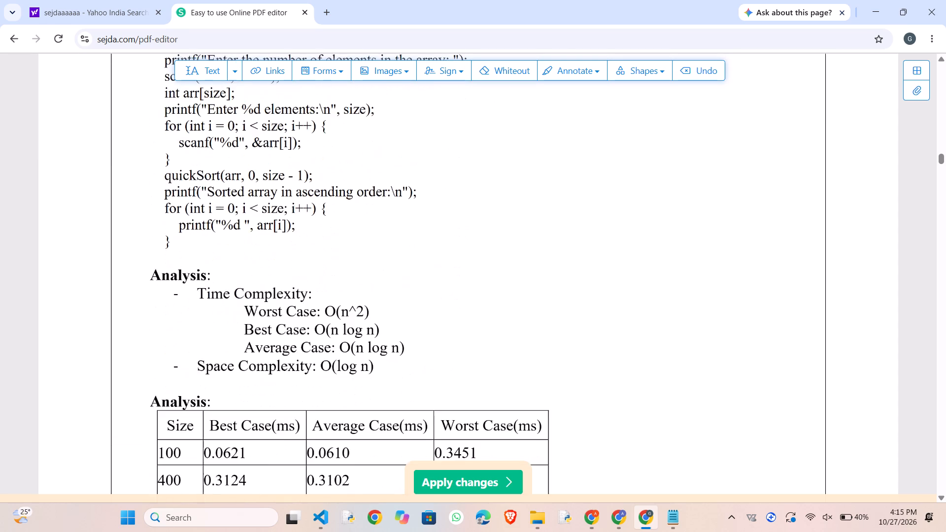
{"action": "scroll", "coordinate": [408, 421], "scroll_direction": "down", "scroll_amount": 5}
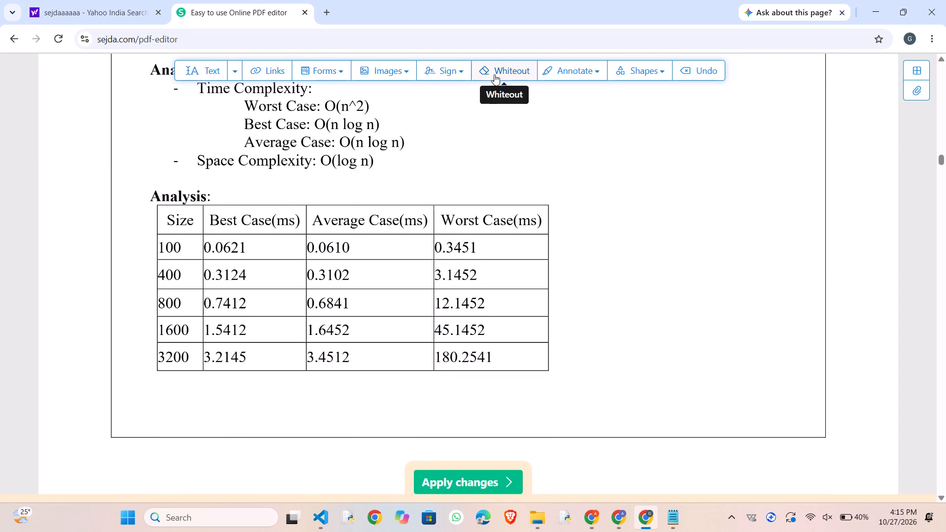
{"action": "left_click", "coordinate": [494, 74]}
{"action": "left_click_drag", "start_coordinate": [148, 233], "coordinate": [558, 388]}
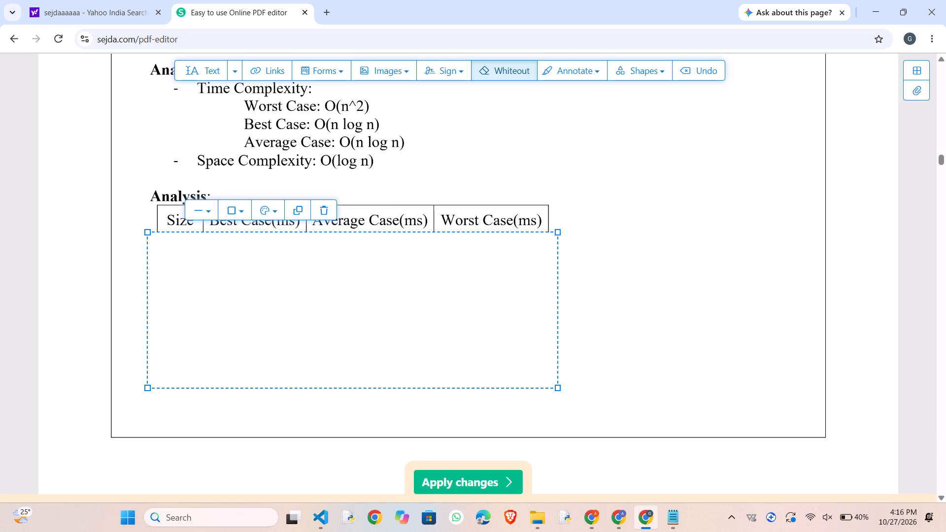
White out the data rows, sizes 100 to 3200, of the Heap Sort Analysis table in Experiment 4(a) on page 16.
{"action": "scroll", "coordinate": [546, 373], "scroll_direction": "down", "scroll_amount": 2}
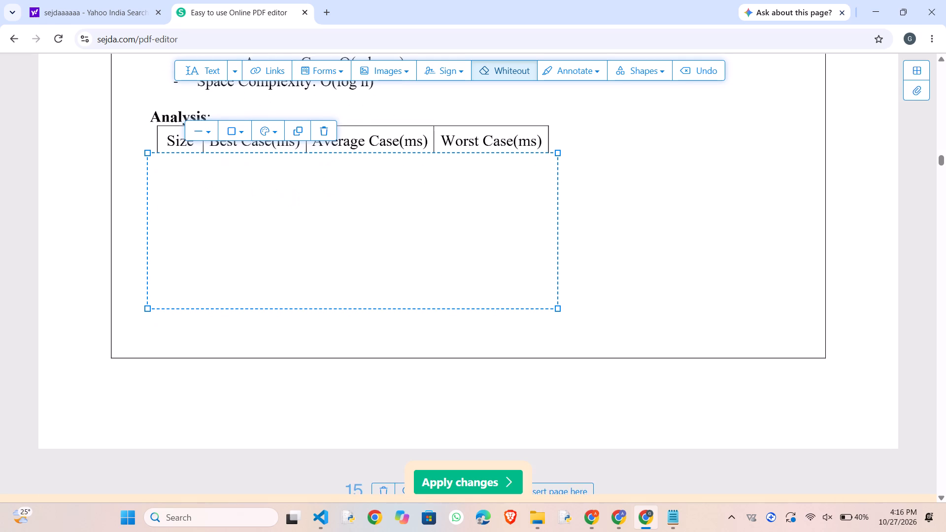
{"action": "scroll", "coordinate": [546, 373], "scroll_direction": "down", "scroll_amount": 4}
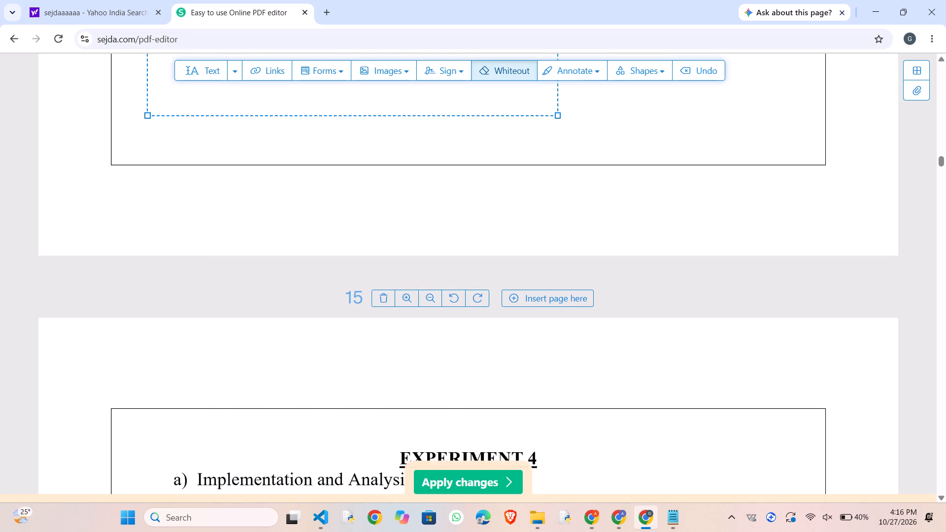
{"action": "scroll", "coordinate": [546, 373], "scroll_direction": "down", "scroll_amount": 7}
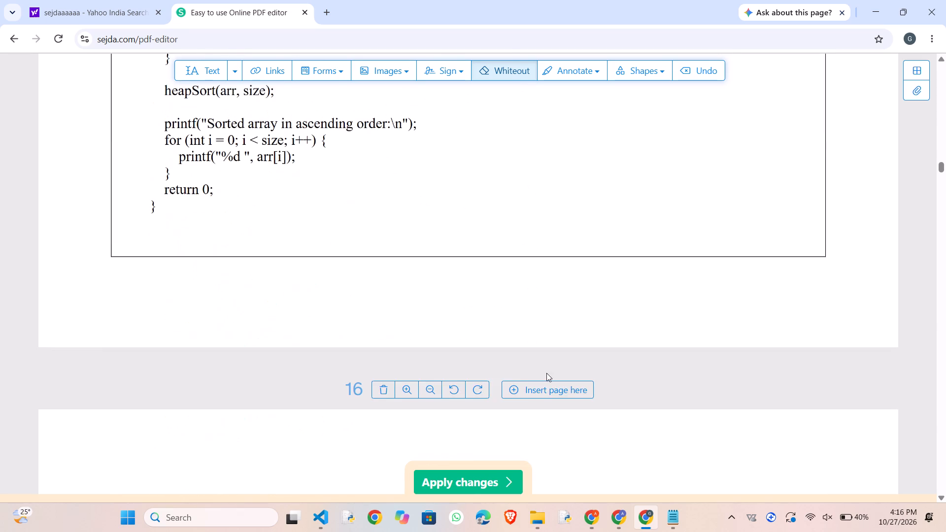
{"action": "scroll", "coordinate": [546, 373], "scroll_direction": "down", "scroll_amount": 5}
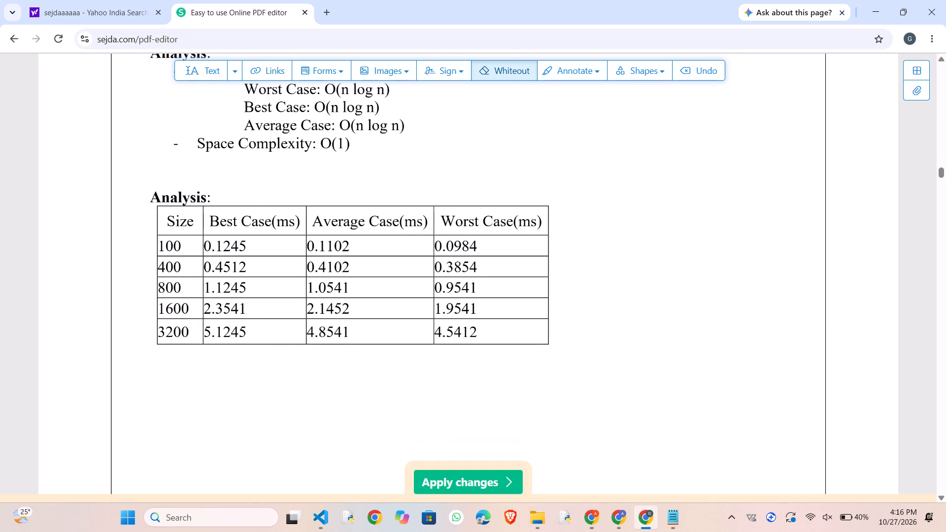
{"action": "left_click_drag", "start_coordinate": [149, 233], "coordinate": [572, 350]}
White out the data rows, sizes 100 to 3200, of the Counting Sort Analysis table below the O(n + k) complexity notes.
{"action": "scroll", "coordinate": [572, 350], "scroll_direction": "down", "scroll_amount": 2}
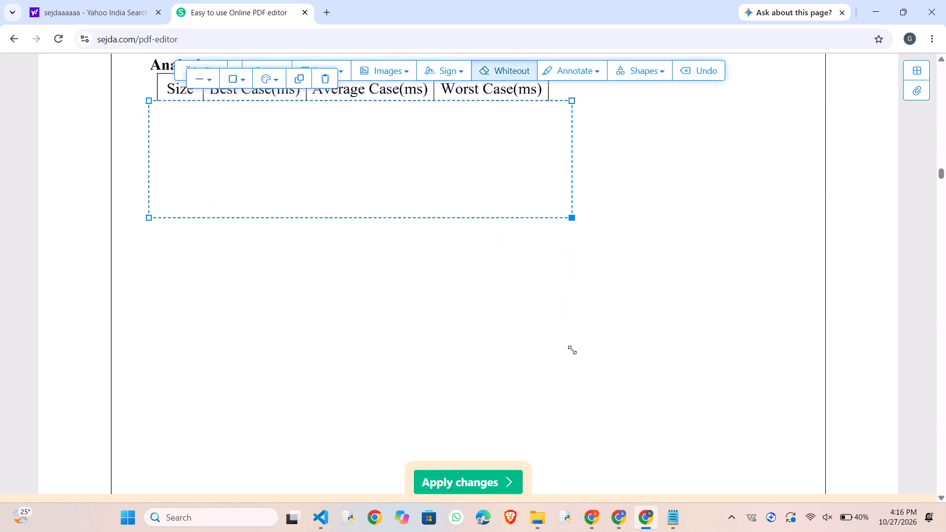
{"action": "scroll", "coordinate": [572, 350], "scroll_direction": "down", "scroll_amount": 9}
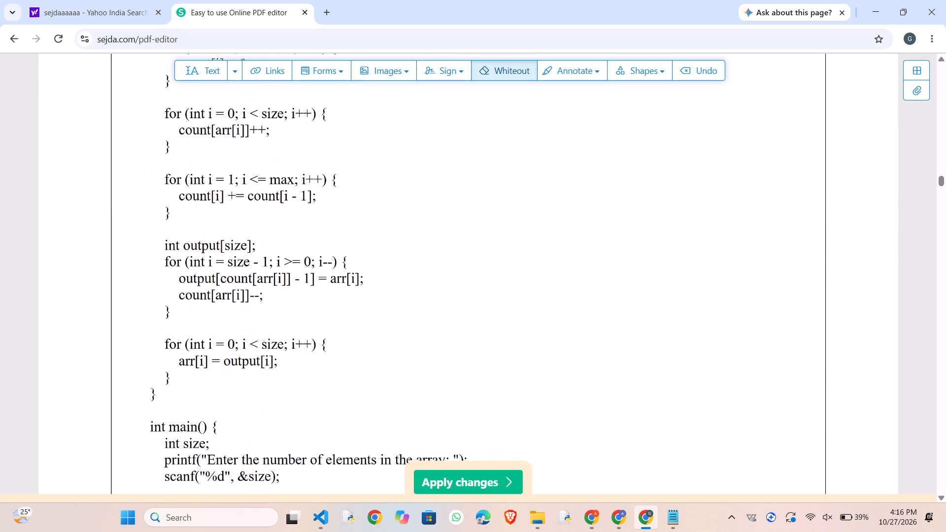
{"action": "scroll", "coordinate": [572, 350], "scroll_direction": "down", "scroll_amount": 7}
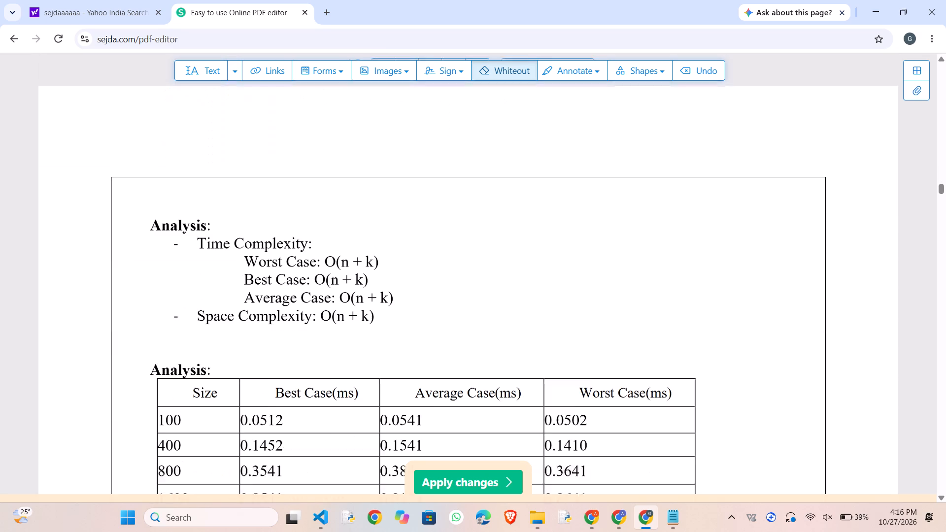
{"action": "scroll", "coordinate": [572, 350], "scroll_direction": "down", "scroll_amount": 2}
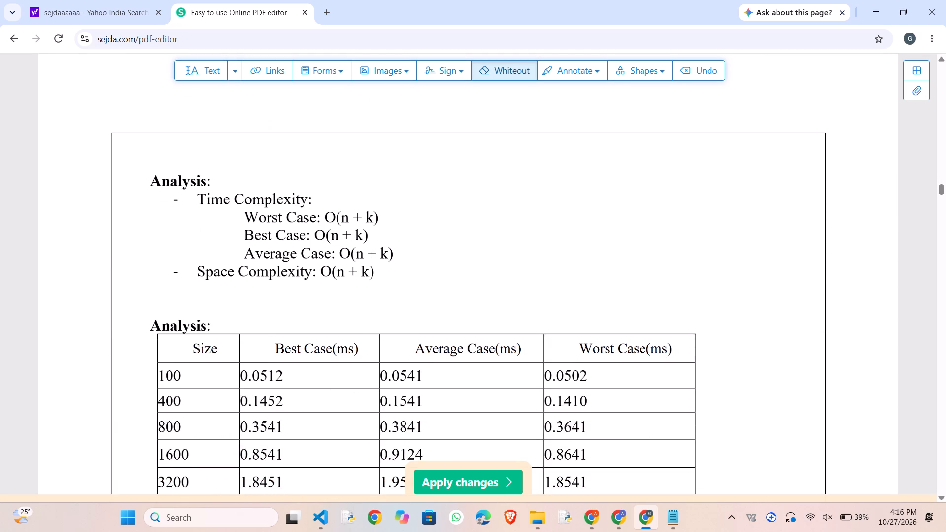
{"action": "left_click_drag", "start_coordinate": [148, 358], "coordinate": [566, 416]}
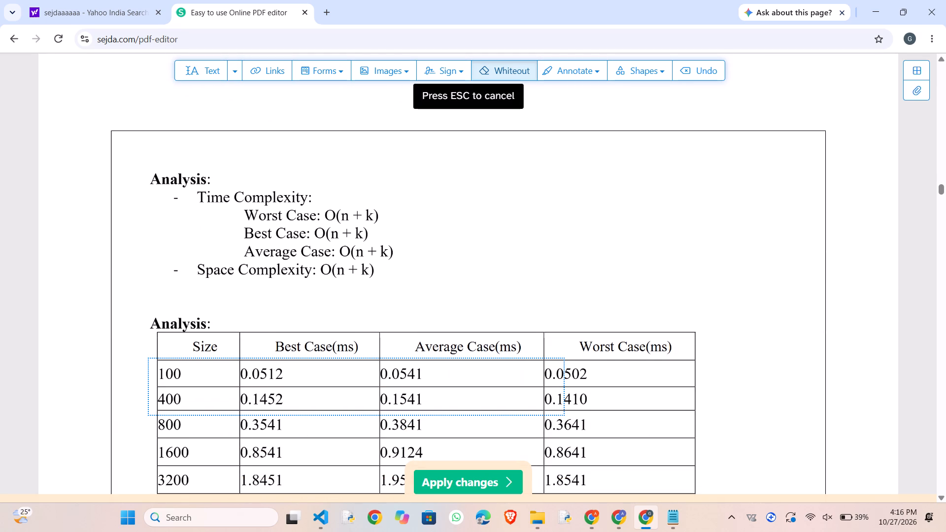
{"action": "left_click_drag", "start_coordinate": [566, 416], "coordinate": [658, 426]}
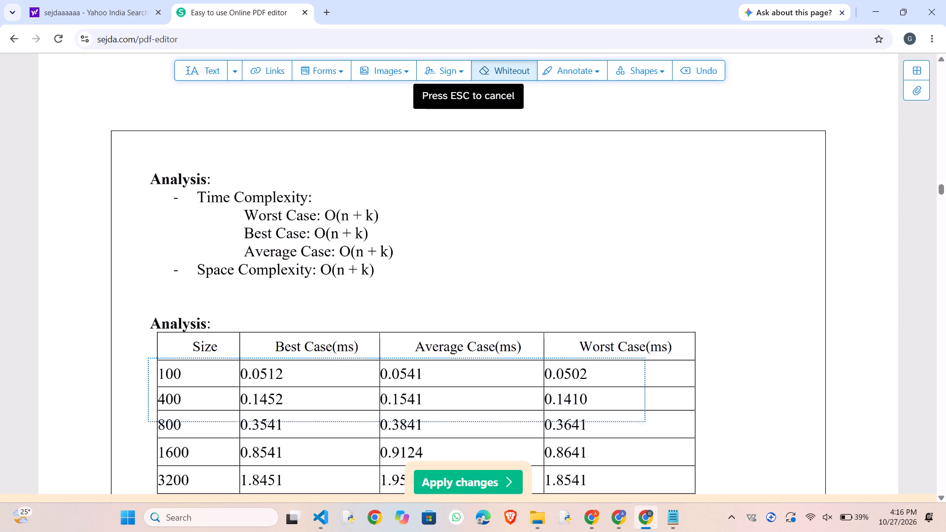
{"action": "left_click_drag", "start_coordinate": [658, 426], "coordinate": [686, 499]}
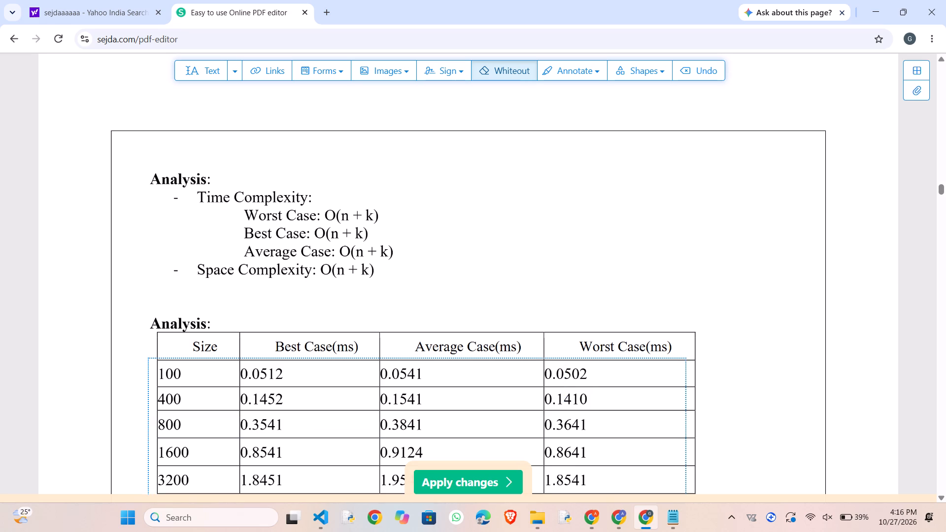
{"action": "left_click_drag", "start_coordinate": [686, 499], "coordinate": [765, 502]}
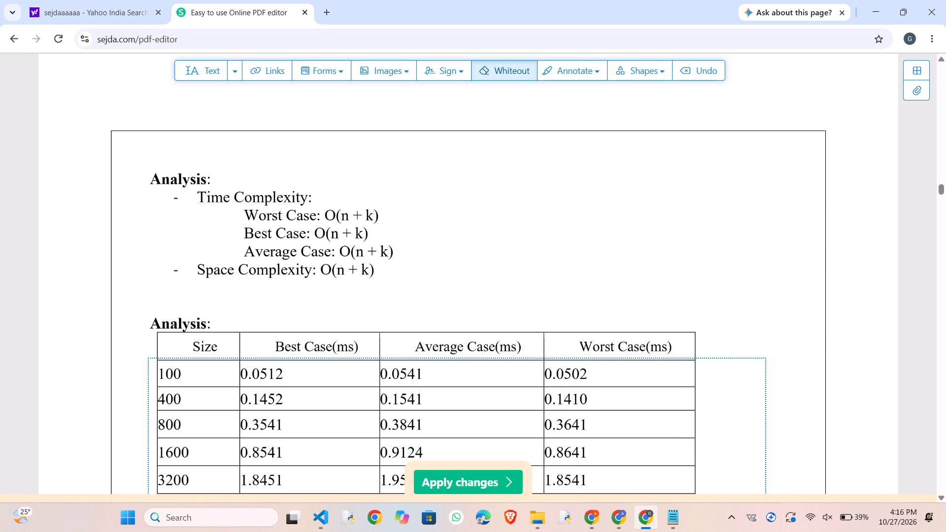
{"action": "left_click_drag", "start_coordinate": [765, 502], "coordinate": [715, 499]}
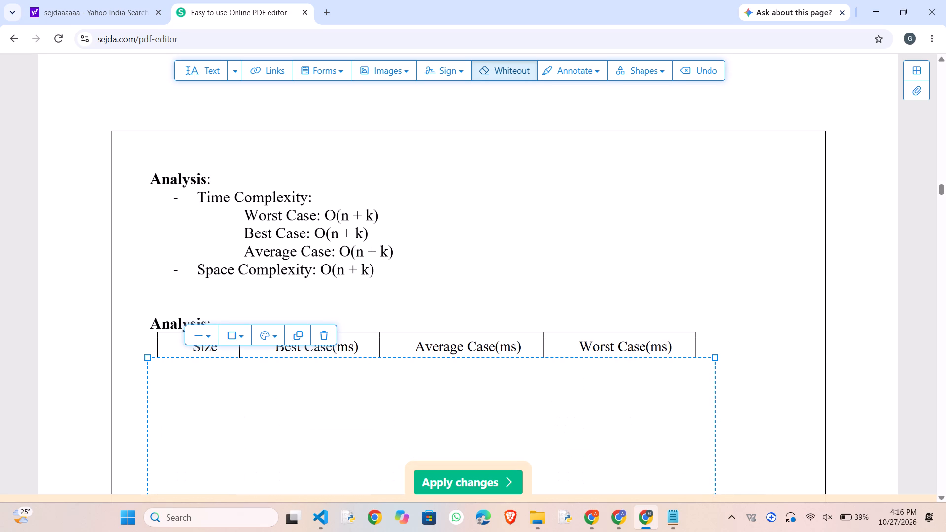
White out the data rows, sizes 100 to 3200, of the Radix Sort Analysis table in section (c) of Experiment 4.
{"action": "scroll", "coordinate": [536, 300], "scroll_direction": "down", "scroll_amount": 2}
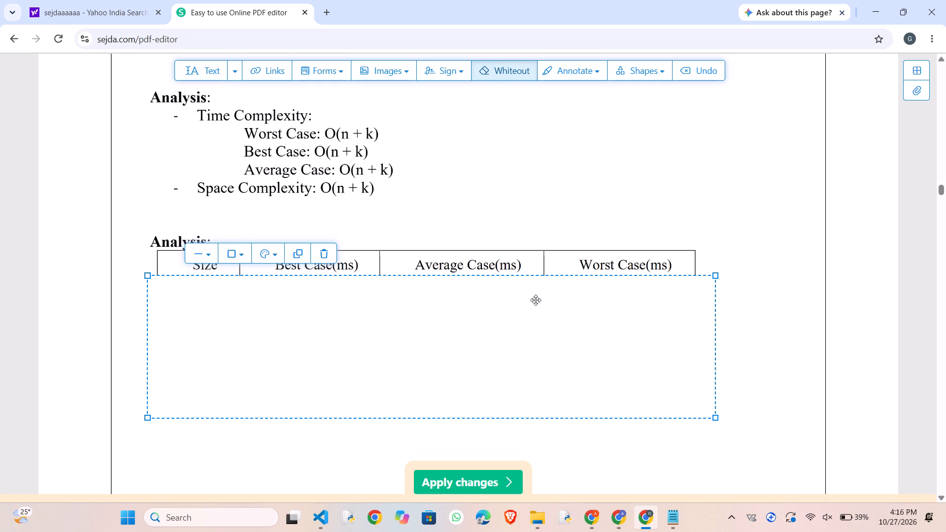
{"action": "scroll", "coordinate": [246, 468], "scroll_direction": "down", "scroll_amount": 2}
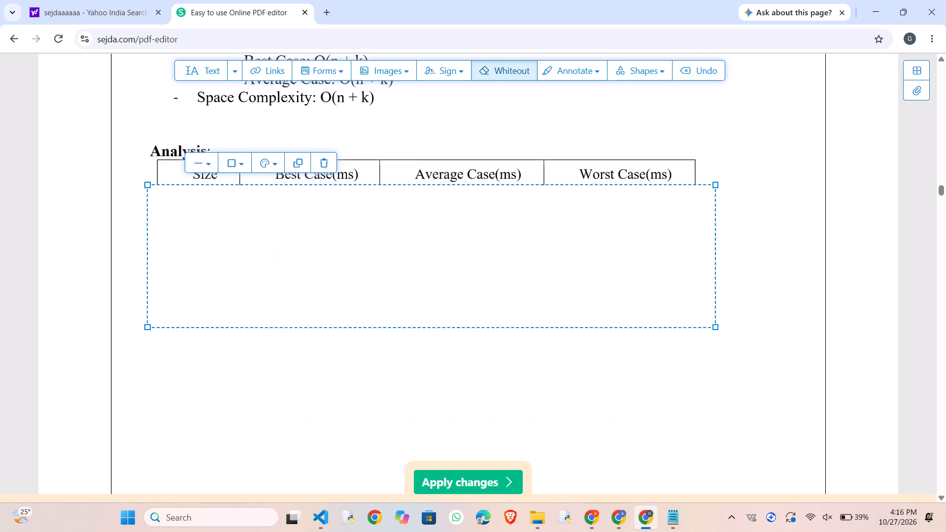
{"action": "scroll", "coordinate": [246, 468], "scroll_direction": "down", "scroll_amount": 7}
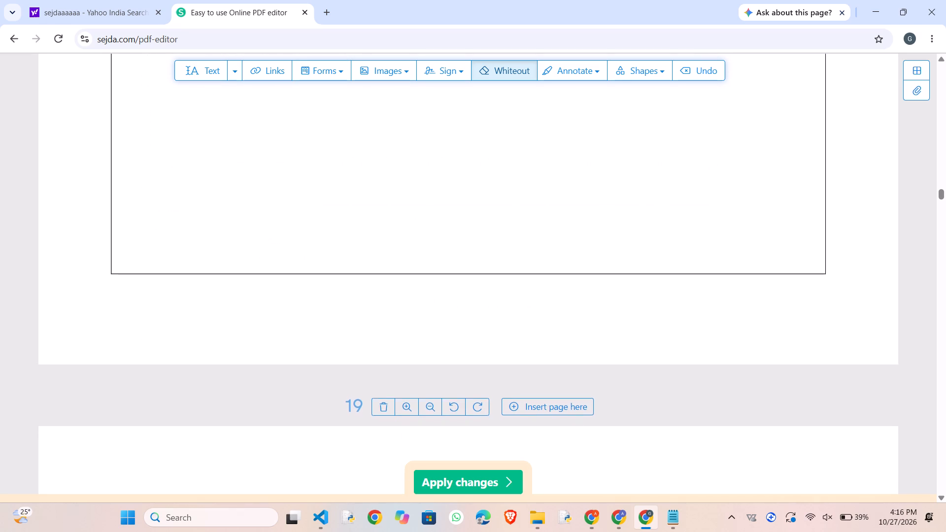
{"action": "scroll", "coordinate": [246, 468], "scroll_direction": "down", "scroll_amount": 7}
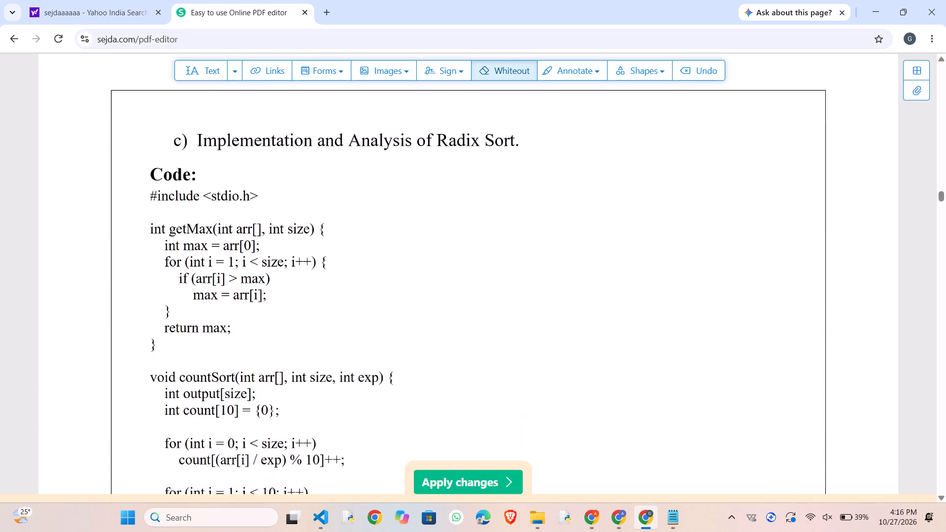
{"action": "scroll", "coordinate": [246, 468], "scroll_direction": "down", "scroll_amount": 6}
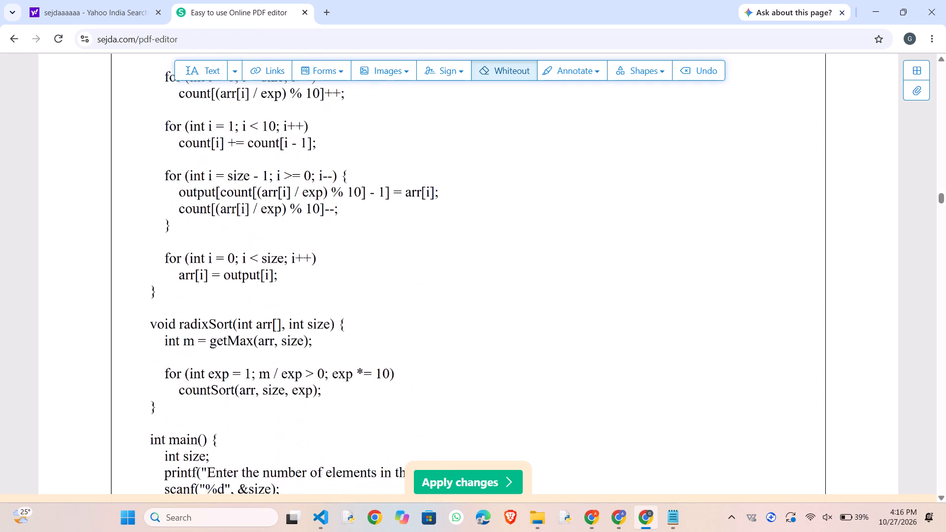
{"action": "scroll", "coordinate": [246, 468], "scroll_direction": "down", "scroll_amount": 8}
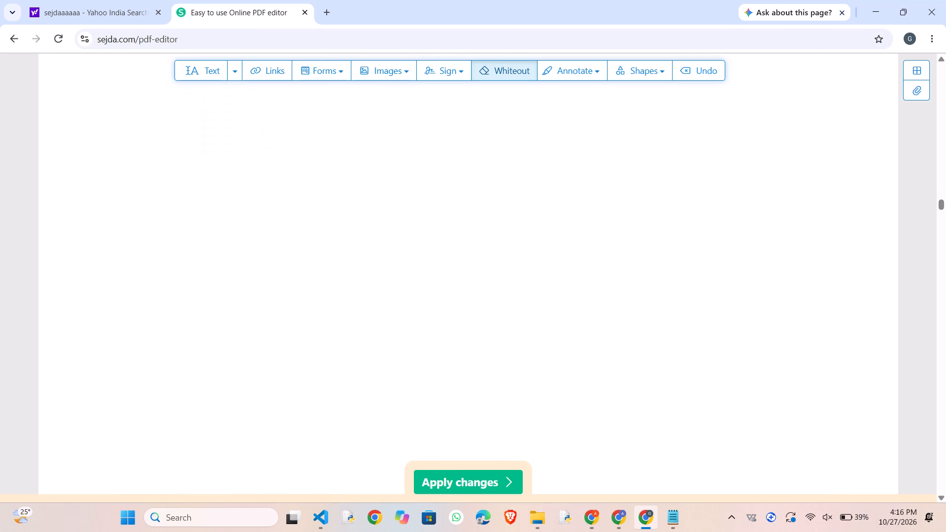
{"action": "scroll", "coordinate": [246, 468], "scroll_direction": "down", "scroll_amount": 1}
{"action": "scroll", "coordinate": [236, 299], "scroll_direction": "up", "scroll_amount": 2}
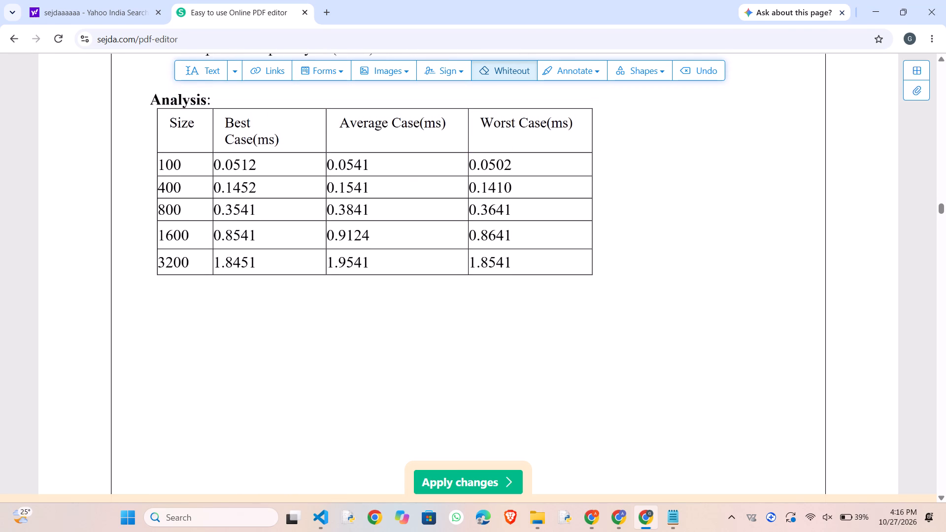
{"action": "left_click", "coordinate": [156, 138]}
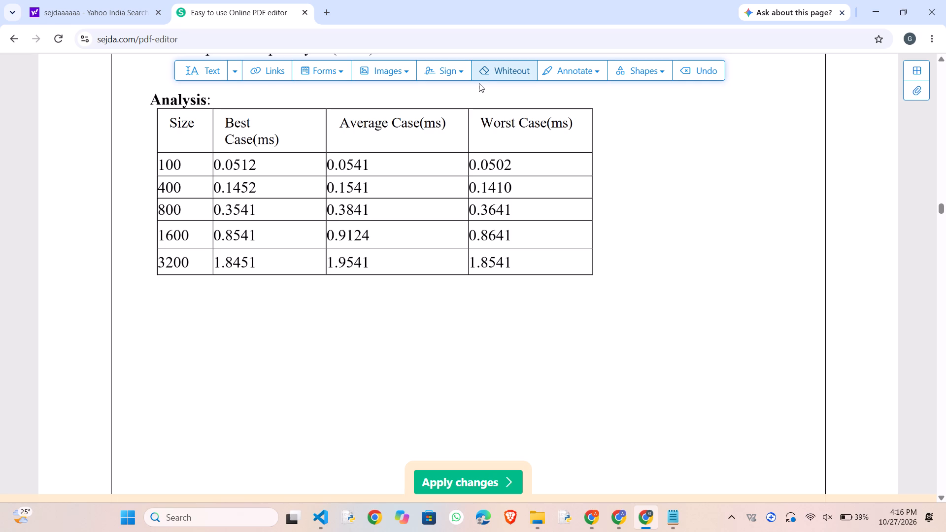
{"action": "left_click", "coordinate": [492, 74]}
{"action": "left_click", "coordinate": [492, 74]}
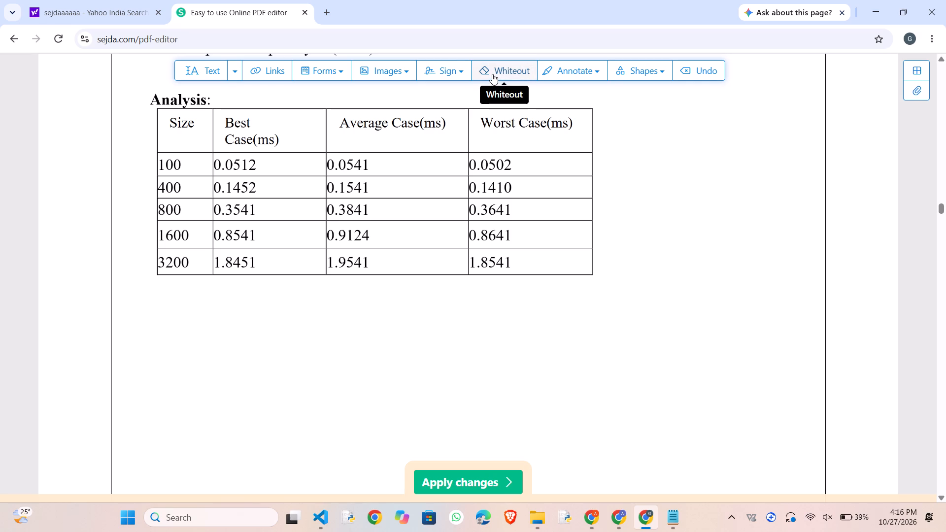
{"action": "left_click", "coordinate": [492, 74]}
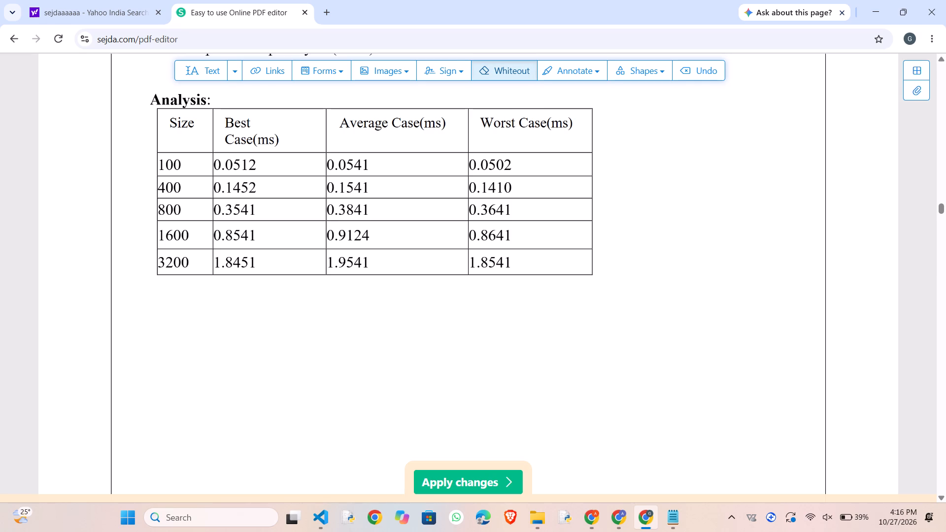
{"action": "left_click_drag", "start_coordinate": [151, 146], "coordinate": [600, 290]}
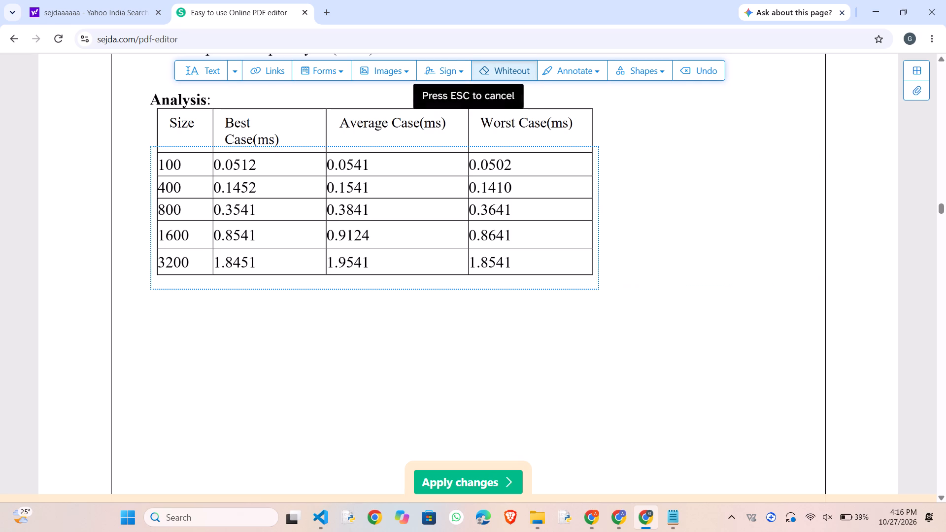
{"action": "left_click_drag", "start_coordinate": [600, 290], "coordinate": [603, 289]}
White out the data rows, sizes 100 to 3200, of the Shell Sort Analysis table in Experiment 5(a) on page 21.
{"action": "scroll", "coordinate": [603, 289], "scroll_direction": "down", "scroll_amount": 4}
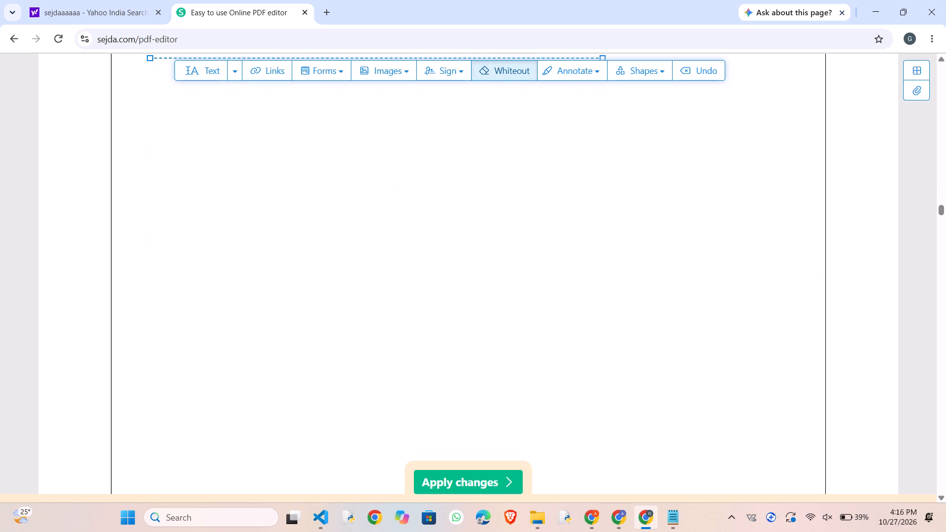
{"action": "scroll", "coordinate": [603, 289], "scroll_direction": "down", "scroll_amount": 12}
{"action": "scroll", "coordinate": [603, 289], "scroll_direction": "up", "scroll_amount": 3}
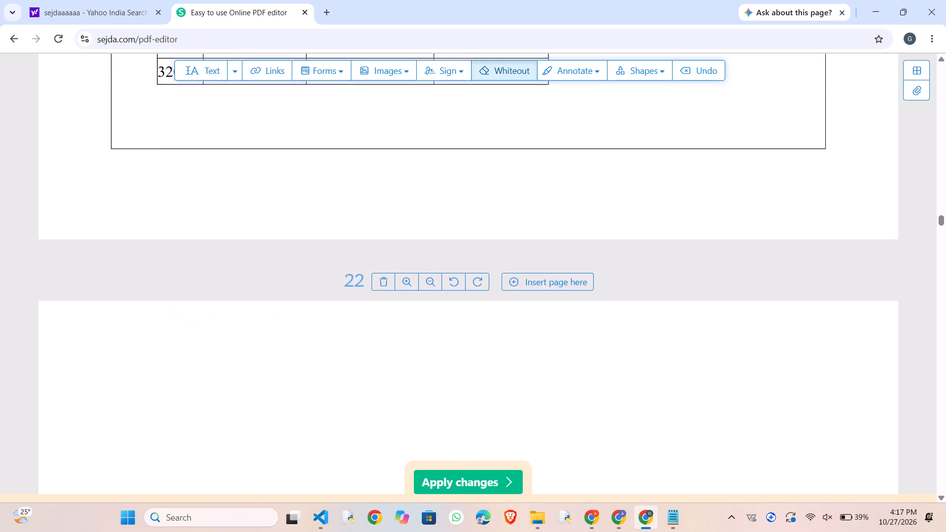
{"action": "scroll", "coordinate": [603, 289], "scroll_direction": "up", "scroll_amount": 4}
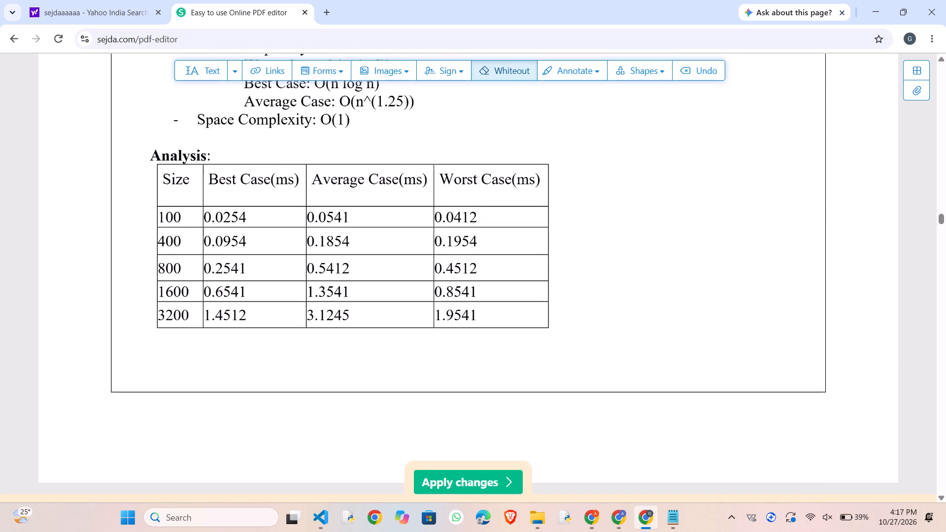
{"action": "left_click_drag", "start_coordinate": [154, 204], "coordinate": [529, 328]}
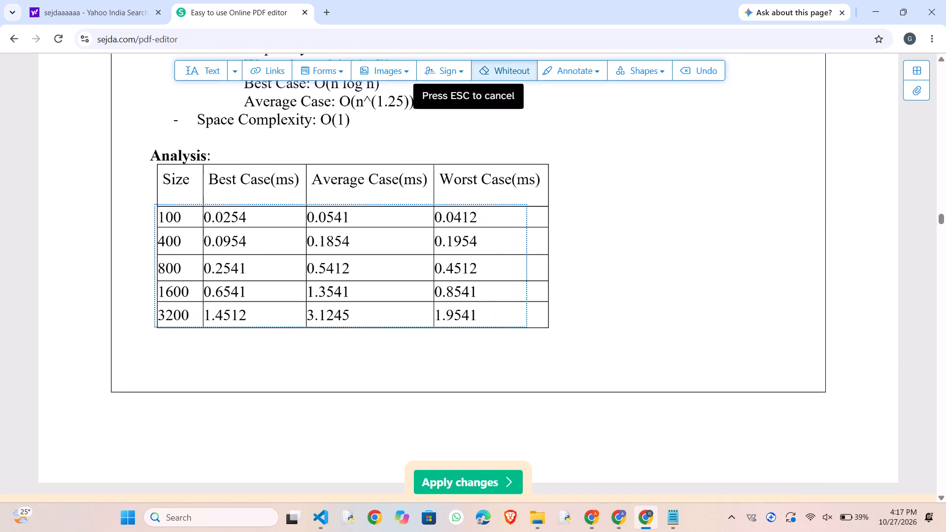
{"action": "left_click_drag", "start_coordinate": [529, 328], "coordinate": [547, 329]}
Look through the pages after Shell Sort, including the activity selection and greedy Knapsack experiments, for further Analysis tables.
{"action": "scroll", "coordinate": [547, 329], "scroll_direction": "down", "scroll_amount": 6}
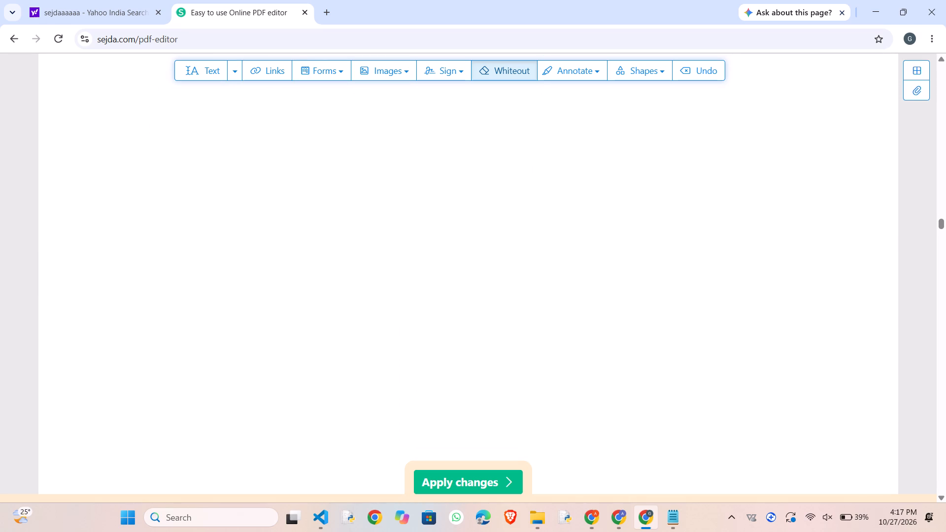
{"action": "scroll", "coordinate": [547, 329], "scroll_direction": "down", "scroll_amount": 9}
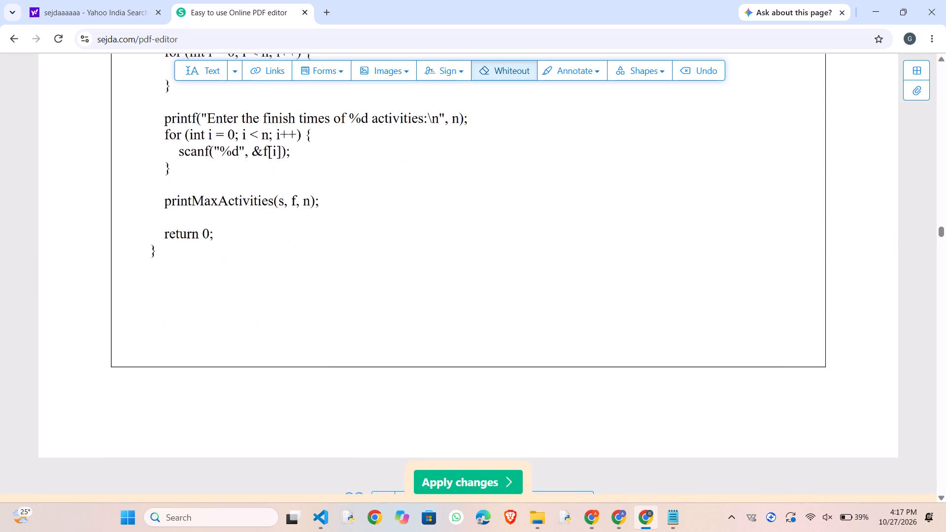
{"action": "scroll", "coordinate": [547, 329], "scroll_direction": "down", "scroll_amount": 12}
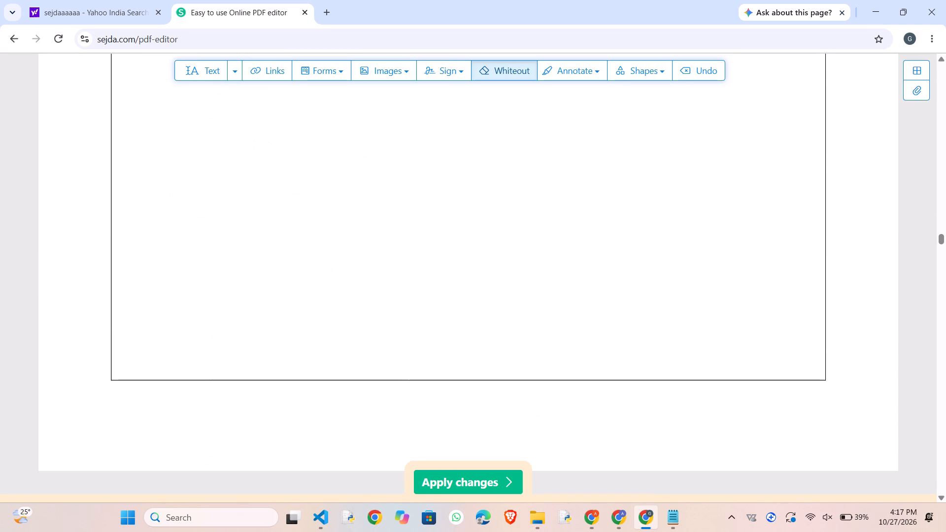
{"action": "scroll", "coordinate": [547, 329], "scroll_direction": "down", "scroll_amount": 6}
{"action": "scroll", "coordinate": [547, 329], "scroll_direction": "up", "scroll_amount": 1}
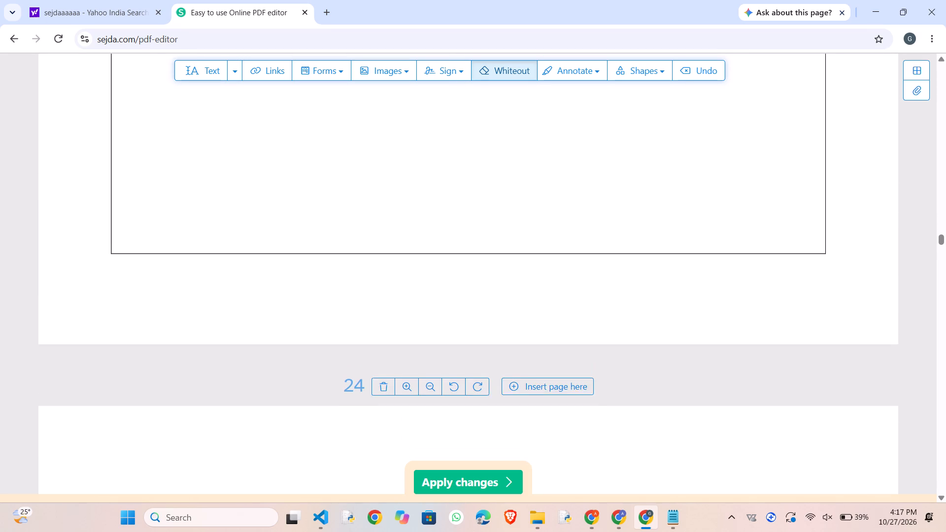
{"action": "scroll", "coordinate": [547, 329], "scroll_direction": "down", "scroll_amount": 3}
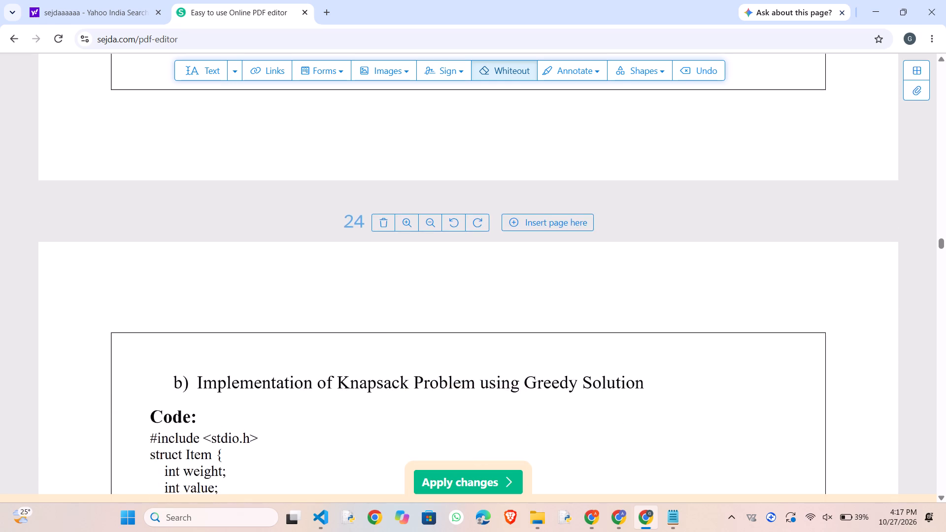
{"action": "scroll", "coordinate": [547, 329], "scroll_direction": "down", "scroll_amount": 14}
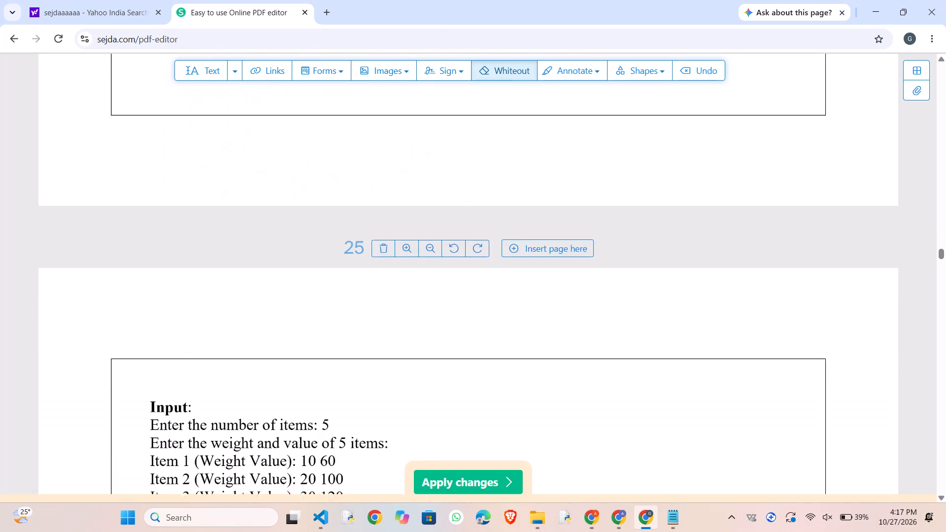
{"action": "scroll", "coordinate": [547, 329], "scroll_direction": "down", "scroll_amount": 9}
{"action": "scroll", "coordinate": [547, 329], "scroll_direction": "up", "scroll_amount": 4}
{"action": "scroll", "coordinate": [547, 329], "scroll_direction": "down", "scroll_amount": 2}
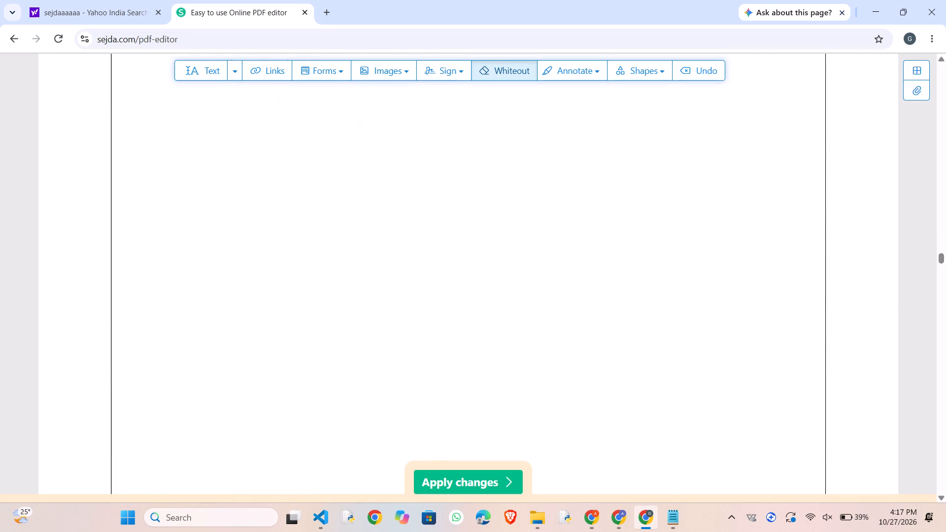
{"action": "scroll", "coordinate": [547, 329], "scroll_direction": "down", "scroll_amount": 4}
Recheck the pages from the Radix Sort code to the Shell Sort Analysis table on page 21.
{"action": "scroll", "coordinate": [547, 329], "scroll_direction": "up", "scroll_amount": 17}
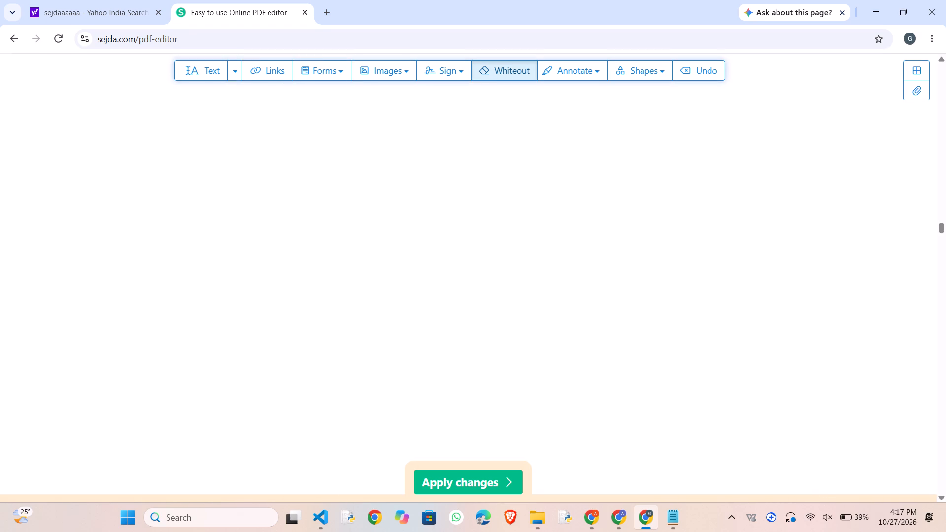
{"action": "scroll", "coordinate": [547, 329], "scroll_direction": "up", "scroll_amount": 7}
{"action": "scroll", "coordinate": [547, 329], "scroll_direction": "down", "scroll_amount": 6}
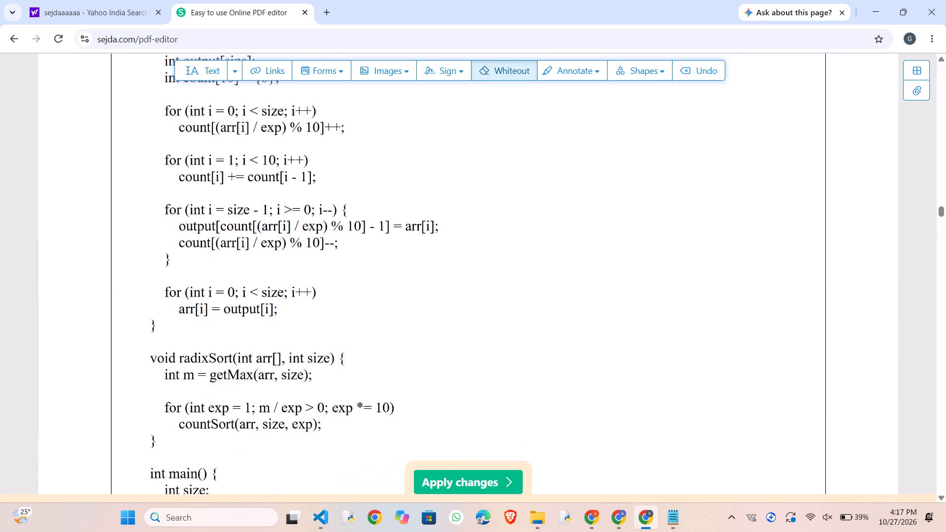
{"action": "scroll", "coordinate": [547, 329], "scroll_direction": "down", "scroll_amount": 13}
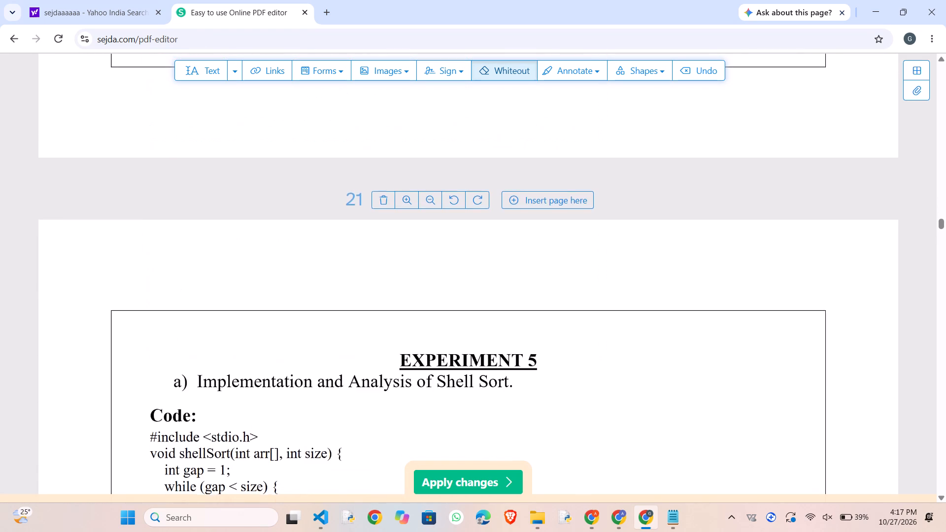
{"action": "scroll", "coordinate": [547, 329], "scroll_direction": "down", "scroll_amount": 6}
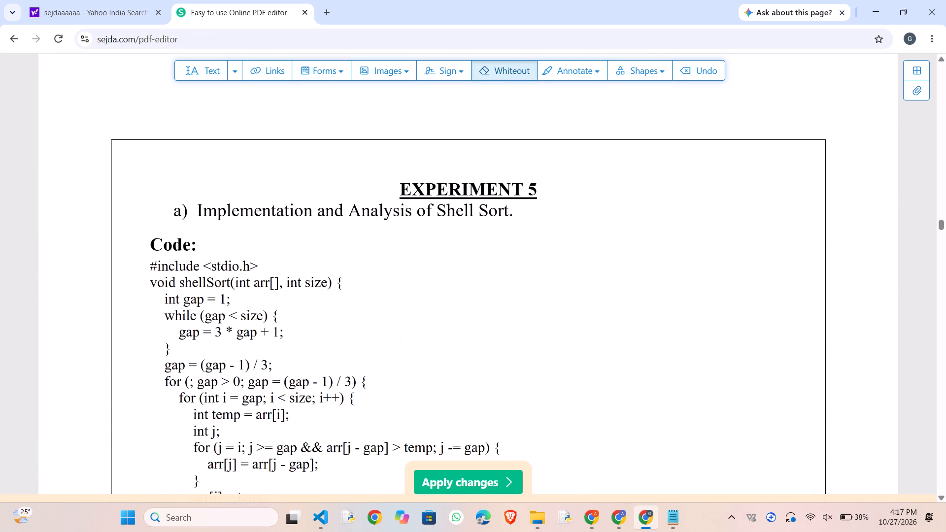
{"action": "scroll", "coordinate": [547, 329], "scroll_direction": "down", "scroll_amount": 10}
{"action": "scroll", "coordinate": [547, 329], "scroll_direction": "up", "scroll_amount": 1}
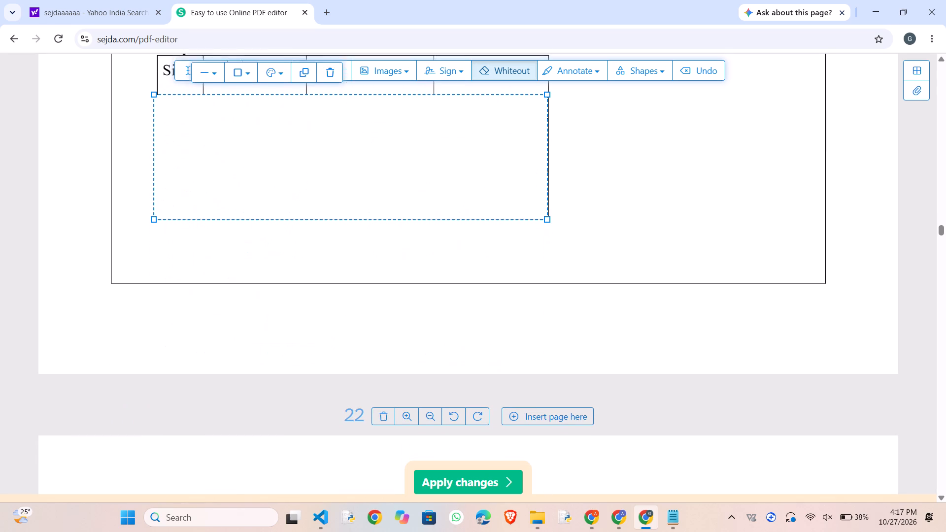
{"action": "scroll", "coordinate": [547, 329], "scroll_direction": "up", "scroll_amount": 1}
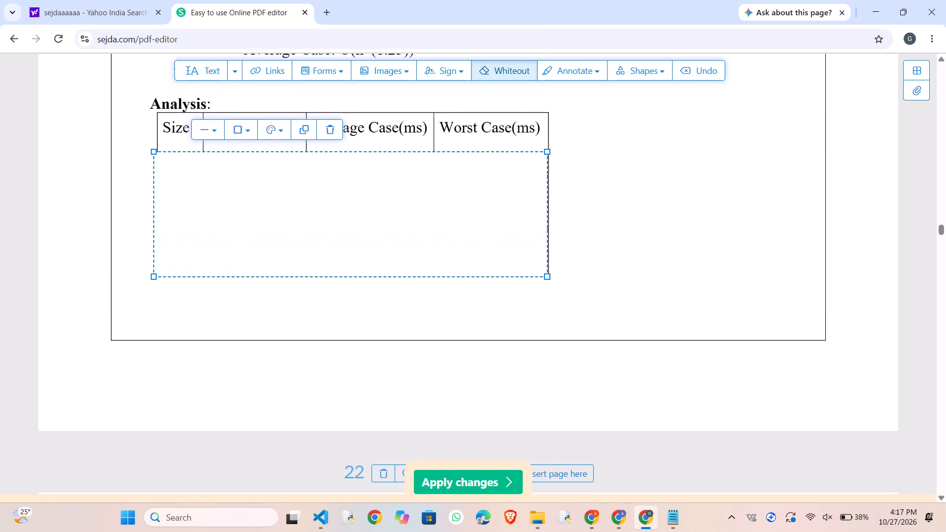
Go back through the lab file to the whited-out Linear Search Analysis table in Experiment 1(a).
{"action": "scroll", "coordinate": [547, 329], "scroll_direction": "up", "scroll_amount": 1}
{"action": "scroll", "coordinate": [547, 329], "scroll_direction": "up", "scroll_amount": 20}
{"action": "scroll", "coordinate": [547, 329], "scroll_direction": "up", "scroll_amount": 2}
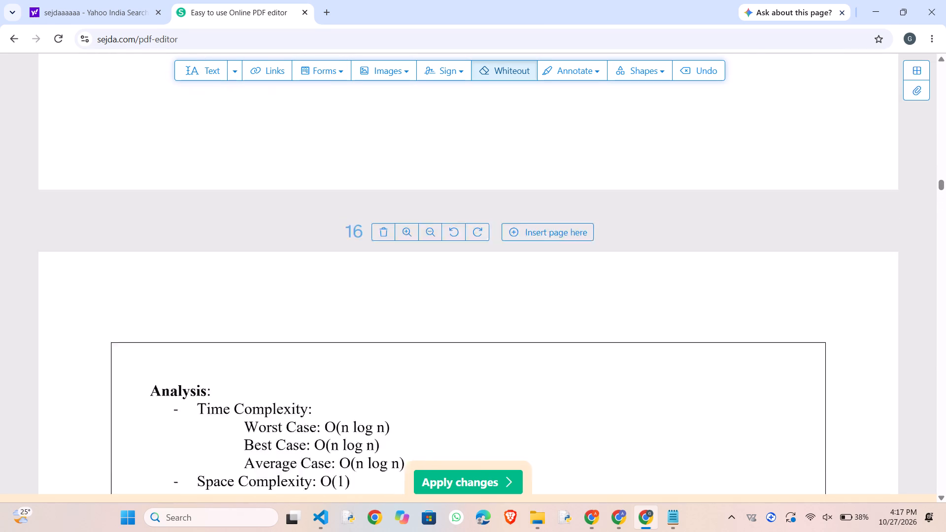
{"action": "scroll", "coordinate": [547, 329], "scroll_direction": "up", "scroll_amount": 17}
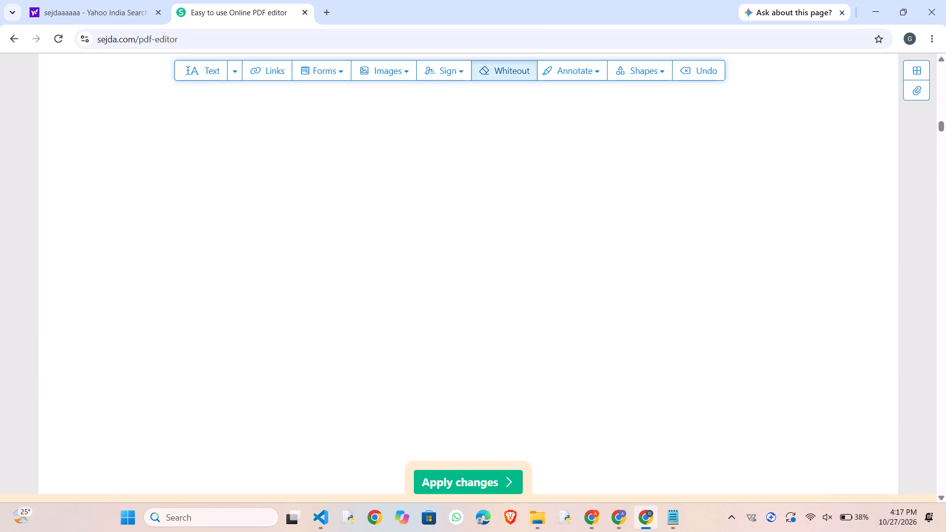
{"action": "scroll", "coordinate": [547, 329], "scroll_direction": "up", "scroll_amount": 1}
{"action": "scroll", "coordinate": [540, 288], "scroll_direction": "up", "scroll_amount": 11}
{"action": "scroll", "coordinate": [540, 288], "scroll_direction": "down", "scroll_amount": 2}
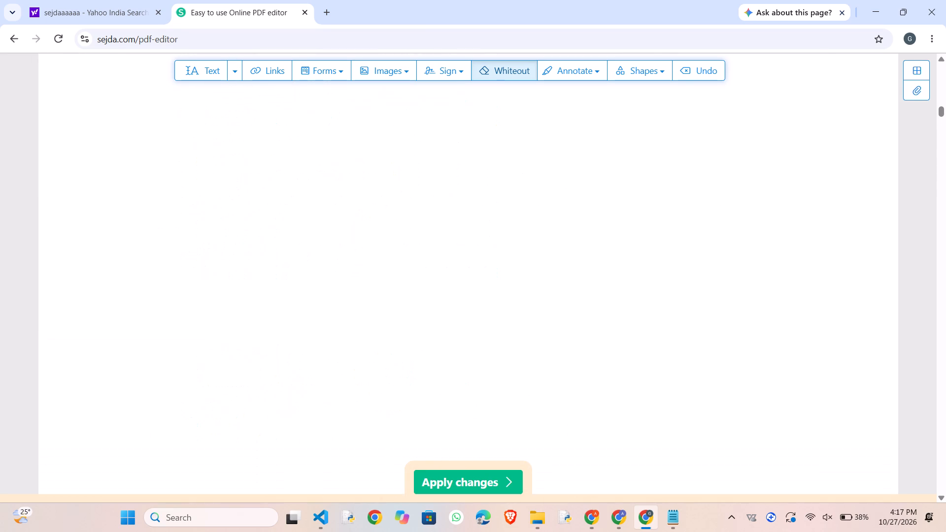
{"action": "scroll", "coordinate": [540, 288], "scroll_direction": "down", "scroll_amount": 6}
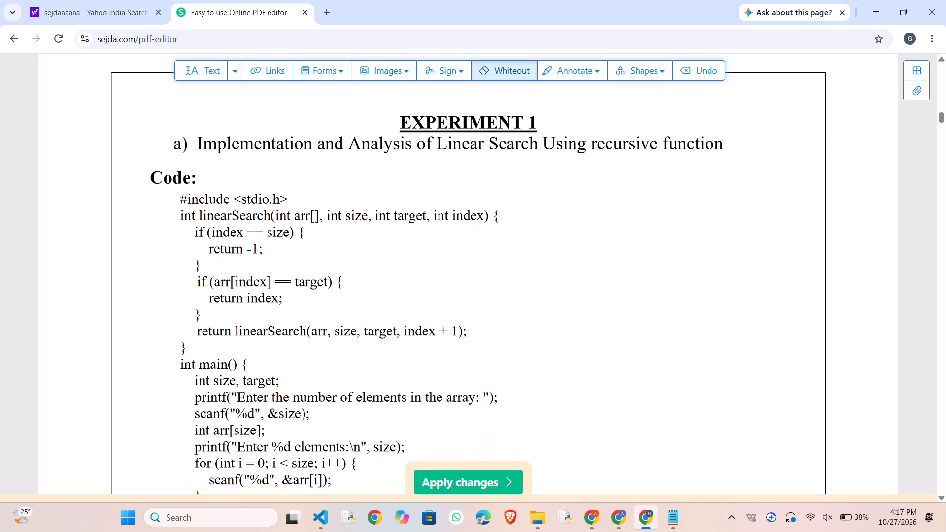
{"action": "scroll", "coordinate": [540, 288], "scroll_direction": "down", "scroll_amount": 2}
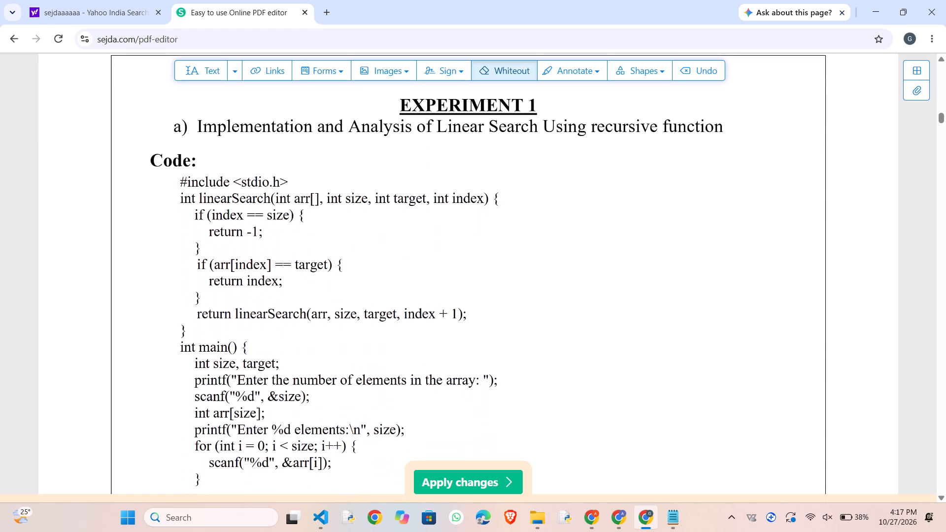
{"action": "scroll", "coordinate": [540, 288], "scroll_direction": "down", "scroll_amount": 6}
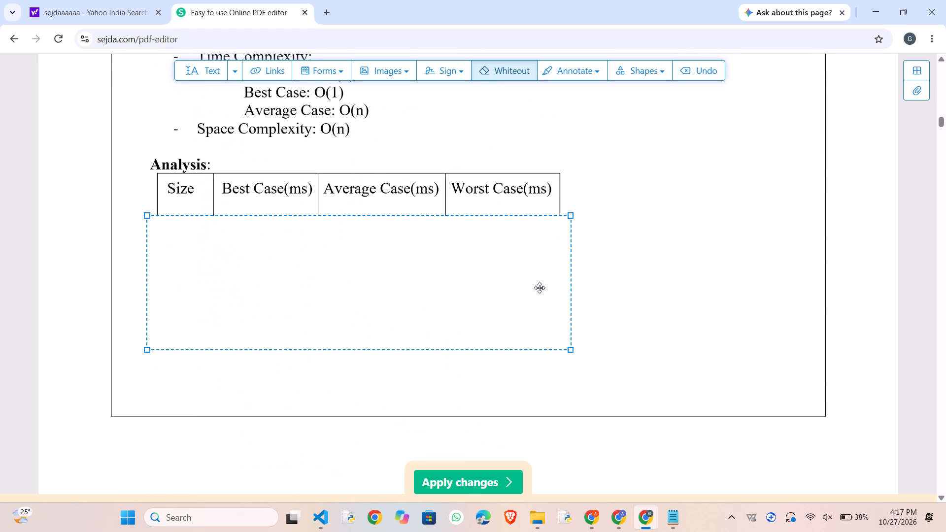
Check the pages from the Linear Search Analysis table to the Analysis table of the O(n^2) worst-case, O(1) space sort.
{"action": "key", "text": "Down"}
{"action": "key", "text": "Down"}
{"action": "key", "text": "Down"}
{"action": "key", "text": "Down"}
{"action": "key", "text": "Down"}
{"action": "key", "text": "Down"}
{"action": "key", "text": "Down"}
{"action": "key", "text": "Down"}
{"action": "key", "text": "Down"}
{"action": "key", "text": "Down"}
{"action": "key", "text": "Down"}
{"action": "key", "text": "Down"}
{"action": "key", "text": "Down"}
{"action": "key", "text": "Down"}
{"action": "key", "text": "Down"}
{"action": "key", "text": "Down"}
{"action": "key", "text": "Down"}
{"action": "key", "text": "Down"}
{"action": "key", "text": "Down"}
{"action": "key", "text": "Down"}
{"action": "key", "text": "Down"}
{"action": "key", "text": "Down"}
{"action": "key", "text": "Down"}
{"action": "key", "text": "Down"}
{"action": "key", "text": "Down"}
{"action": "key", "text": "Down"}
{"action": "key", "text": "Down"}
{"action": "key", "text": "Down"}
{"action": "key", "text": "Down"}
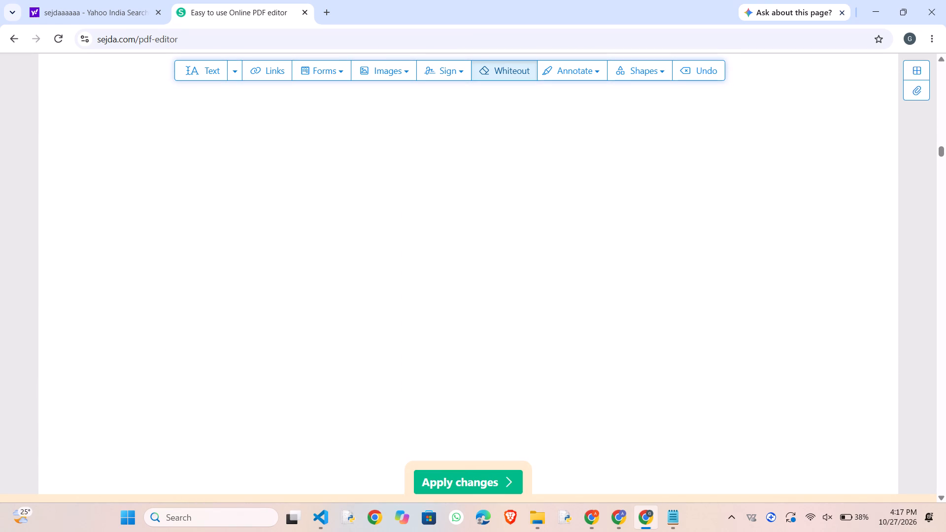
{"action": "key", "text": "Up"}
{"action": "key", "text": "Down"}
{"action": "key", "text": "Down"}
{"action": "key", "text": "Down"}
{"action": "key", "text": "Down"}
{"action": "key", "text": "Down"}
{"action": "key", "text": "Down"}
{"action": "key", "text": "Down"}
{"action": "key", "text": "Down"}
{"action": "key", "text": "Down"}
{"action": "key", "text": "Down"}
{"action": "key", "text": "Down"}
{"action": "key", "text": "Down"}
{"action": "key", "text": "Down"}
{"action": "key", "text": "Down"}
{"action": "key", "text": "Down"}
{"action": "key", "text": "Down"}
{"action": "key", "text": "Down"}
{"action": "key", "text": "Down"}
{"action": "key", "text": "Down"}
{"action": "key", "text": "Down"}
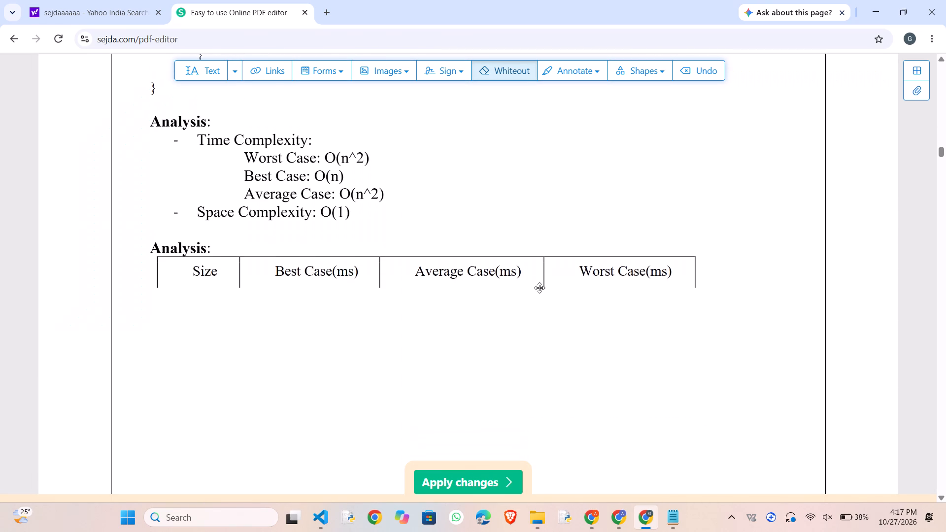
Check the pages from the merge code, past page 13, to the Analysis table of the sort with O(log n) space complexity.
{"action": "key", "text": "Up"}
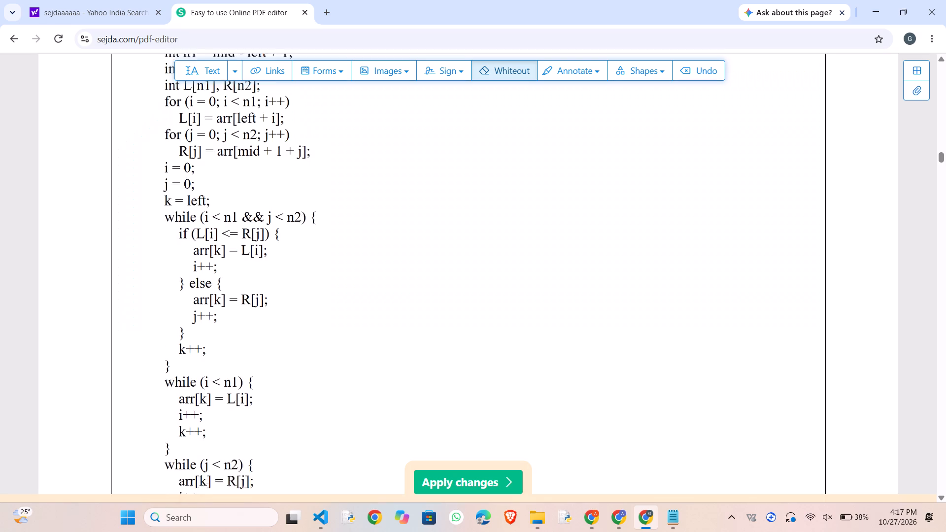
{"action": "key", "text": "Down"}
{"action": "key", "text": "Down"}
{"action": "key", "text": "Down"}
{"action": "key", "text": "Down"}
{"action": "key", "text": "Down"}
{"action": "key", "text": "Down"}
{"action": "key", "text": "Down"}
{"action": "key", "text": "Down"}
{"action": "key", "text": "Down"}
{"action": "key", "text": "Down"}
{"action": "key", "text": "Down"}
{"action": "key", "text": "Down"}
{"action": "key", "text": "Down"}
{"action": "key", "text": "Down"}
{"action": "key", "text": "Down"}
{"action": "key", "text": "Down"}
{"action": "key", "text": "Down"}
{"action": "key", "text": "Down"}
{"action": "key", "text": "Down"}
{"action": "key", "text": "Down"}
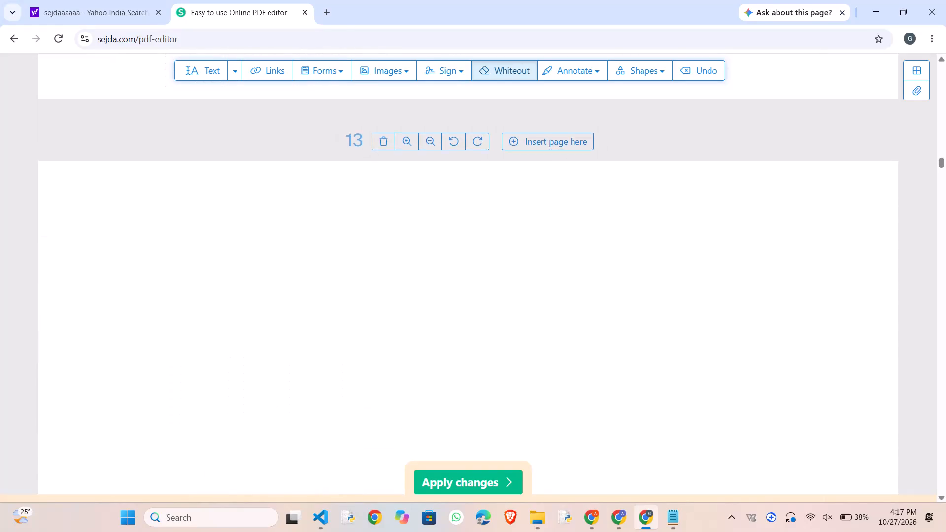
{"action": "key", "text": "Down"}
{"action": "key", "text": "Down"}
{"action": "key", "text": "Down"}
{"action": "key", "text": "Down"}
{"action": "key", "text": "Down"}
{"action": "key", "text": "Down"}
{"action": "key", "text": "Down"}
{"action": "key", "text": "Down"}
{"action": "key", "text": "Down"}
{"action": "key", "text": "Down"}
{"action": "key", "text": "Down"}
{"action": "key", "text": "Down"}
{"action": "key", "text": "Down"}
{"action": "key", "text": "Down"}
{"action": "key", "text": "Down"}
{"action": "key", "text": "Down"}
{"action": "key", "text": "Down"}
{"action": "key", "text": "Down"}
{"action": "key", "text": "Down"}
{"action": "key", "text": "Down"}
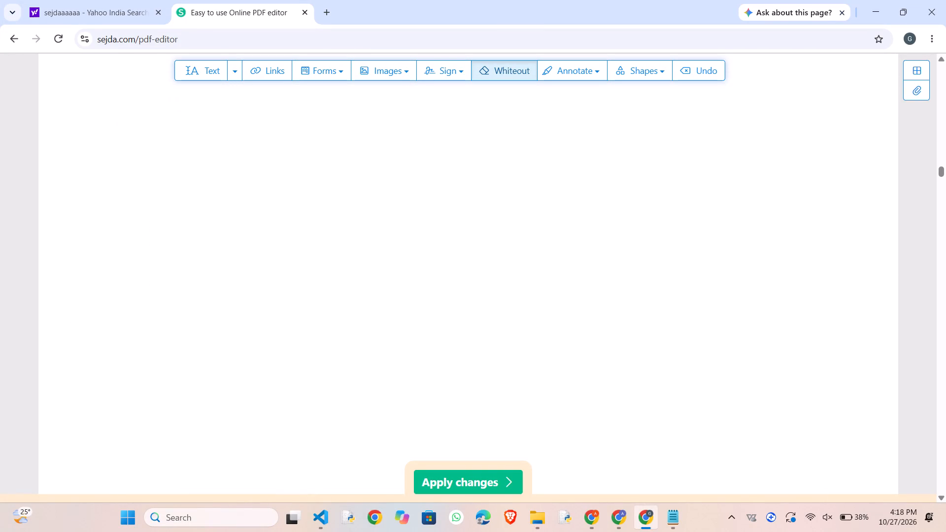
{"action": "key", "text": "Down"}
{"action": "key", "text": "Down"}
{"action": "key", "text": "Down"}
{"action": "key", "text": "Down"}
{"action": "key", "text": "Down"}
{"action": "key", "text": "Down"}
{"action": "key", "text": "Down"}
{"action": "key", "text": "Down"}
{"action": "key", "text": "Down"}
{"action": "key", "text": "Down"}
{"action": "key", "text": "Down"}
{"action": "key", "text": "Down"}
{"action": "key", "text": "Down"}
{"action": "key", "text": "Down"}
{"action": "key", "text": "Down"}
{"action": "key", "text": "Down"}
{"action": "key", "text": "Down"}
{"action": "key", "text": "Down"}
{"action": "key", "text": "Down"}
{"action": "key", "text": "Down"}
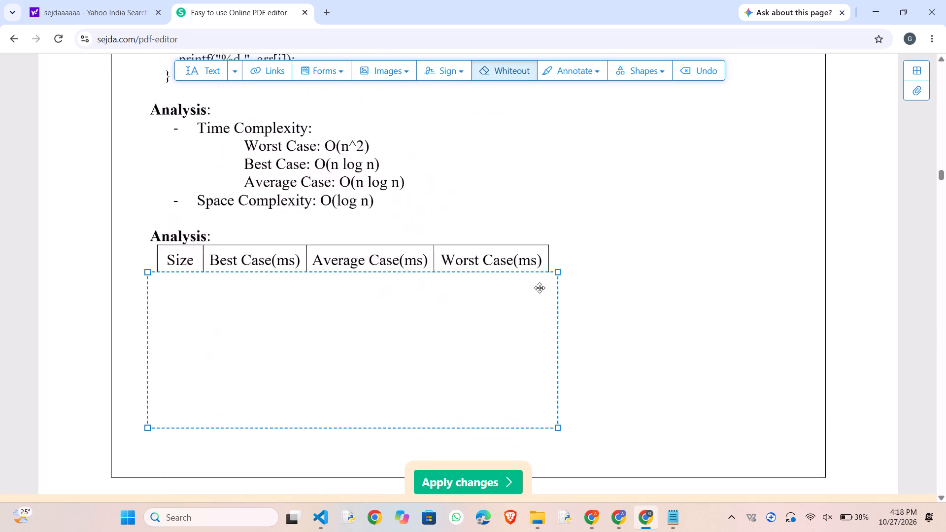
Check the pages from the O(log n) space sort's Analysis table to the Analysis table of the O(n + k) sort.
{"action": "key", "text": "Down"}
{"action": "key", "text": "Down"}
{"action": "key", "text": "Down"}
{"action": "key", "text": "Down"}
{"action": "key", "text": "Down"}
{"action": "key", "text": "Down"}
{"action": "key", "text": "Down"}
{"action": "key", "text": "Down"}
{"action": "key", "text": "Down"}
{"action": "key", "text": "Down"}
{"action": "key", "text": "Down"}
{"action": "key", "text": "Down"}
{"action": "key", "text": "Down"}
{"action": "key", "text": "Down"}
{"action": "key", "text": "Down"}
{"action": "key", "text": "Down"}
{"action": "key", "text": "Down"}
{"action": "key", "text": "Down"}
{"action": "key", "text": "Down"}
{"action": "key", "text": "Down"}
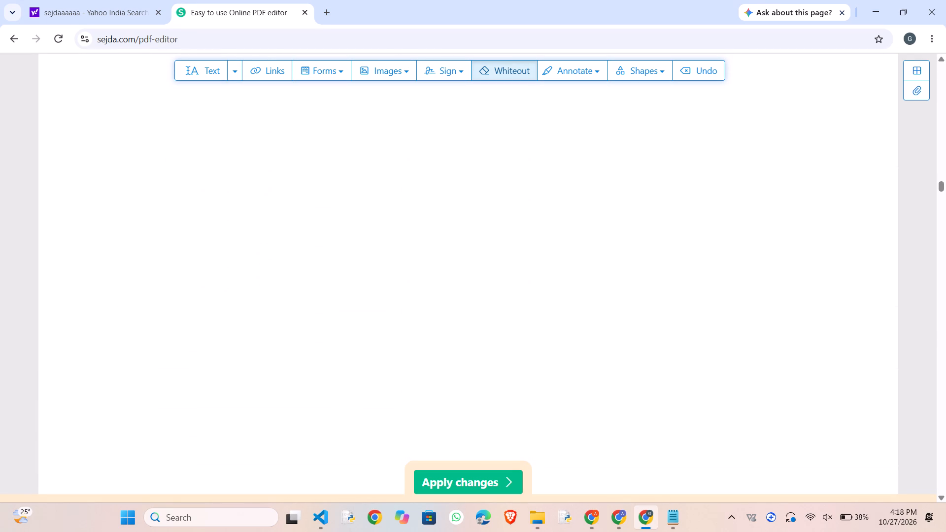
{"action": "key", "text": "Down"}
{"action": "key", "text": "Down"}
{"action": "key", "text": "Down"}
{"action": "key", "text": "Down"}
{"action": "key", "text": "Down"}
{"action": "key", "text": "Down"}
{"action": "key", "text": "Down"}
{"action": "key", "text": "Down"}
{"action": "key", "text": "Down"}
{"action": "key", "text": "Down"}
{"action": "key", "text": "Down"}
{"action": "key", "text": "Down"}
{"action": "key", "text": "Down"}
{"action": "key", "text": "Down"}
{"action": "key", "text": "Down"}
{"action": "key", "text": "Down"}
{"action": "key", "text": "Down"}
{"action": "key", "text": "Down"}
{"action": "key", "text": "Down"}
{"action": "key", "text": "Down"}
{"action": "key", "text": "Down"}
{"action": "key", "text": "Down"}
{"action": "key", "text": "Down"}
{"action": "key", "text": "Down"}
{"action": "key", "text": "Down"}
{"action": "key", "text": "Down"}
{"action": "key", "text": "Down"}
{"action": "key", "text": "Down"}
{"action": "key", "text": "Down"}
{"action": "key", "text": "Down"}
{"action": "key", "text": "Down"}
{"action": "key", "text": "Down"}
{"action": "key", "text": "Down"}
{"action": "key", "text": "Down"}
{"action": "key", "text": "Down"}
{"action": "key", "text": "Down"}
{"action": "key", "text": "Down"}
{"action": "key", "text": "Down"}
{"action": "key", "text": "Down"}
{"action": "key", "text": "Down"}
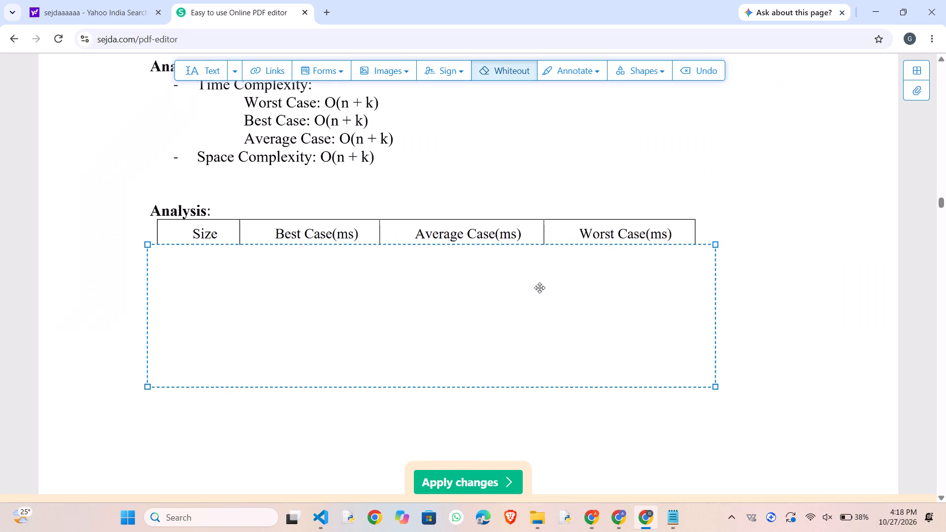
Check the pages from the O(n + k) sort's Analysis table to the Radix Sort Analysis table before Experiment 5.
{"action": "key", "text": "Down"}
{"action": "key", "text": "Down"}
{"action": "key", "text": "Down"}
{"action": "key", "text": "Down"}
{"action": "key", "text": "Down"}
{"action": "key", "text": "Down"}
{"action": "key", "text": "Down"}
{"action": "key", "text": "Down"}
{"action": "key", "text": "Down"}
{"action": "key", "text": "Down"}
{"action": "key", "text": "Down"}
{"action": "key", "text": "Down"}
{"action": "key", "text": "Down"}
{"action": "key", "text": "Down"}
{"action": "key", "text": "Down"}
{"action": "key", "text": "Down"}
{"action": "key", "text": "Down"}
{"action": "key", "text": "Down"}
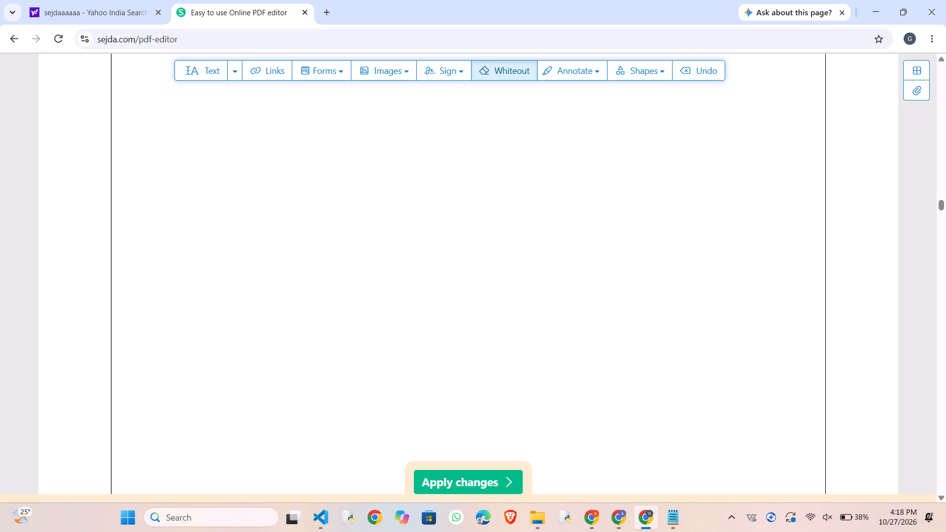
{"action": "scroll", "coordinate": [540, 288], "scroll_direction": "up", "scroll_amount": 3}
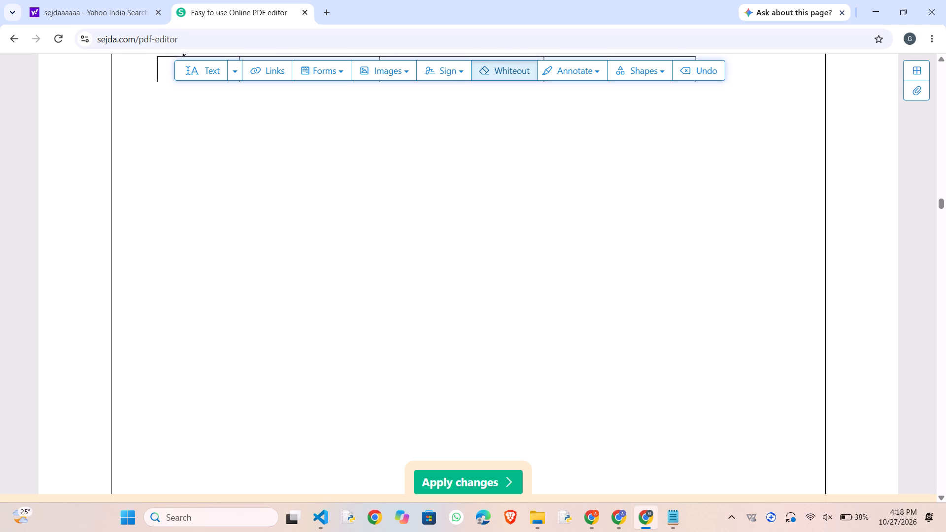
{"action": "scroll", "coordinate": [540, 288], "scroll_direction": "up", "scroll_amount": 3}
{"action": "scroll", "coordinate": [540, 288], "scroll_direction": "down", "scroll_amount": 4}
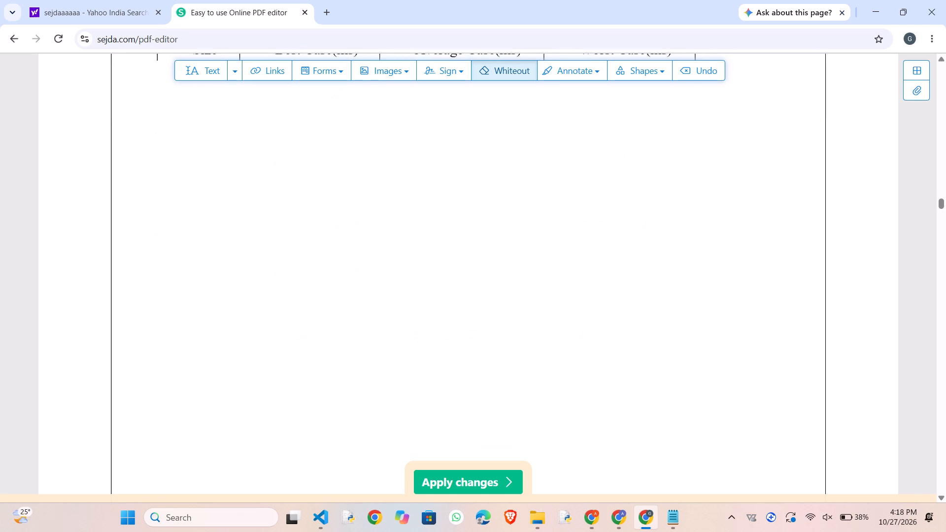
{"action": "scroll", "coordinate": [540, 288], "scroll_direction": "down", "scroll_amount": 9}
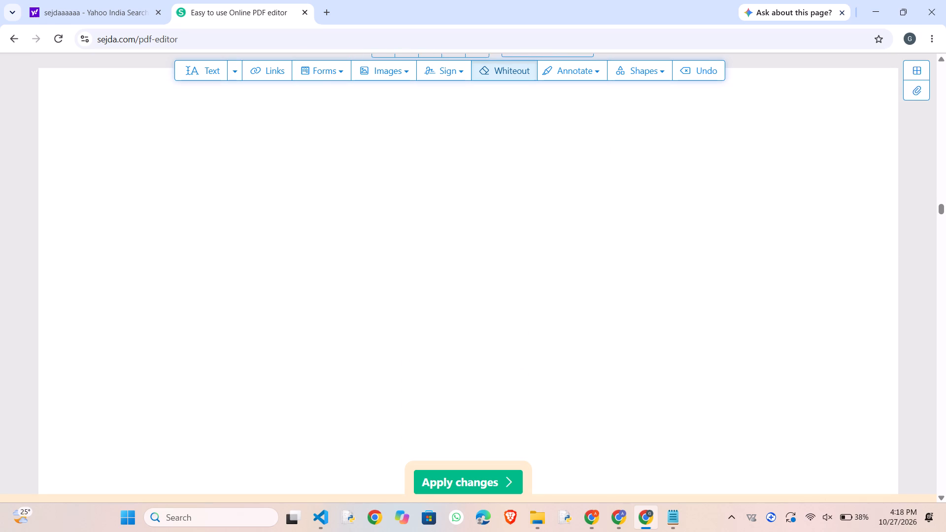
{"action": "scroll", "coordinate": [540, 288], "scroll_direction": "right", "scroll_amount": 1}
{"action": "scroll", "coordinate": [540, 288], "scroll_direction": "down", "scroll_amount": 7}
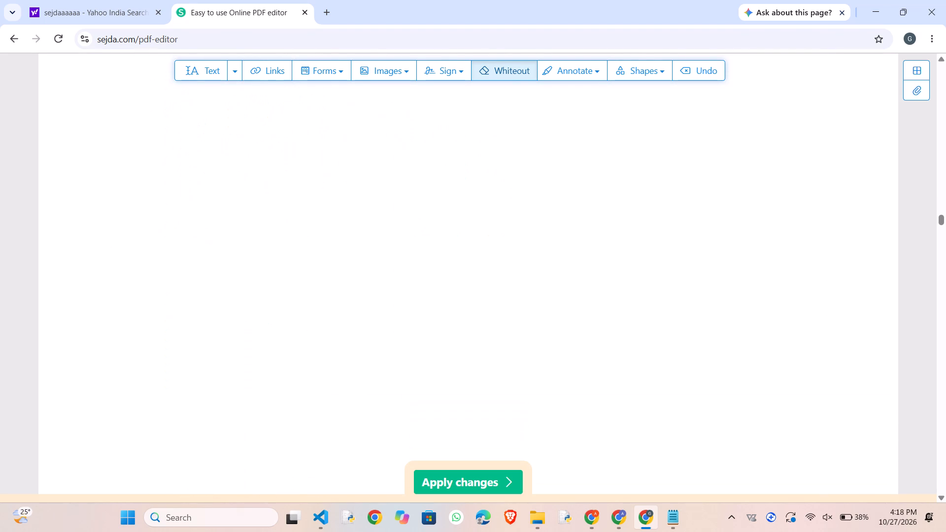
{"action": "scroll", "coordinate": [540, 288], "scroll_direction": "down", "scroll_amount": 1}
{"action": "scroll", "coordinate": [540, 288], "scroll_direction": "up", "scroll_amount": 5}
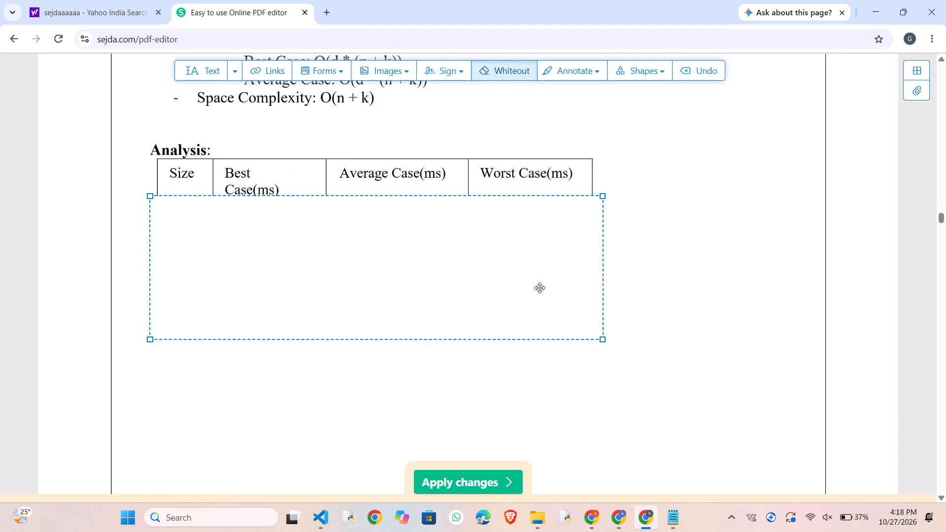
Check the pages from Experiment 5 Shell Sort to the Activity Selection Input and Output of Experiment 6(a) on page 23.
{"action": "scroll", "coordinate": [540, 288], "scroll_direction": "down", "scroll_amount": 13}
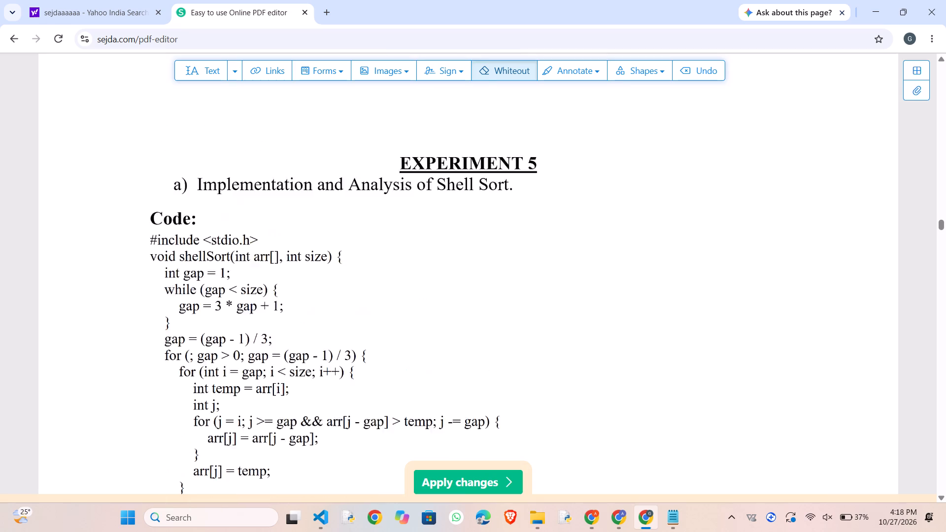
{"action": "scroll", "coordinate": [540, 288], "scroll_direction": "down", "scroll_amount": 12}
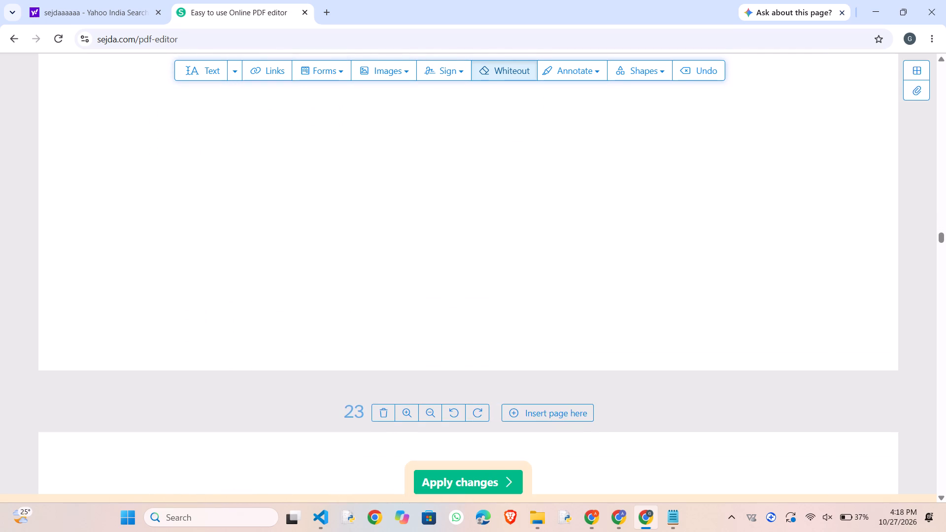
{"action": "scroll", "coordinate": [540, 288], "scroll_direction": "down", "scroll_amount": 5}
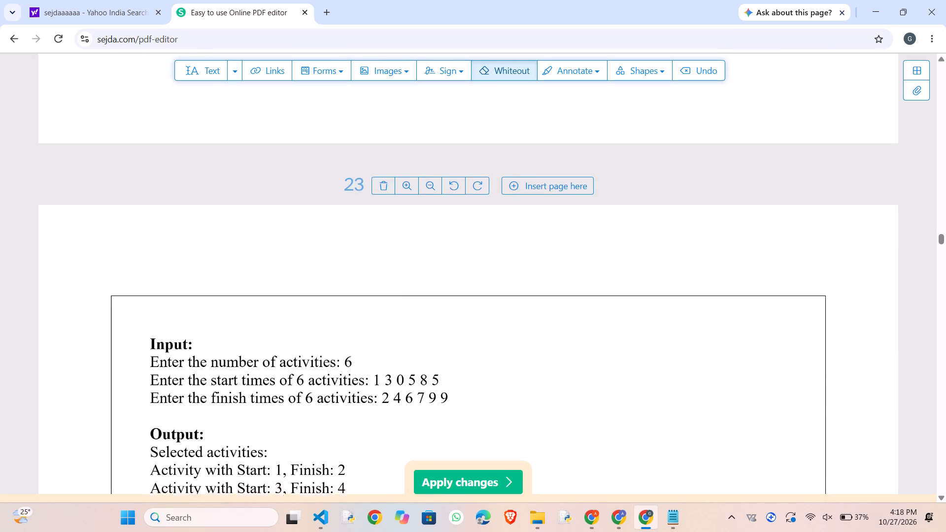
{"action": "scroll", "coordinate": [540, 288], "scroll_direction": "down", "scroll_amount": 3}
{"action": "scroll", "coordinate": [540, 288], "scroll_direction": "up", "scroll_amount": 7}
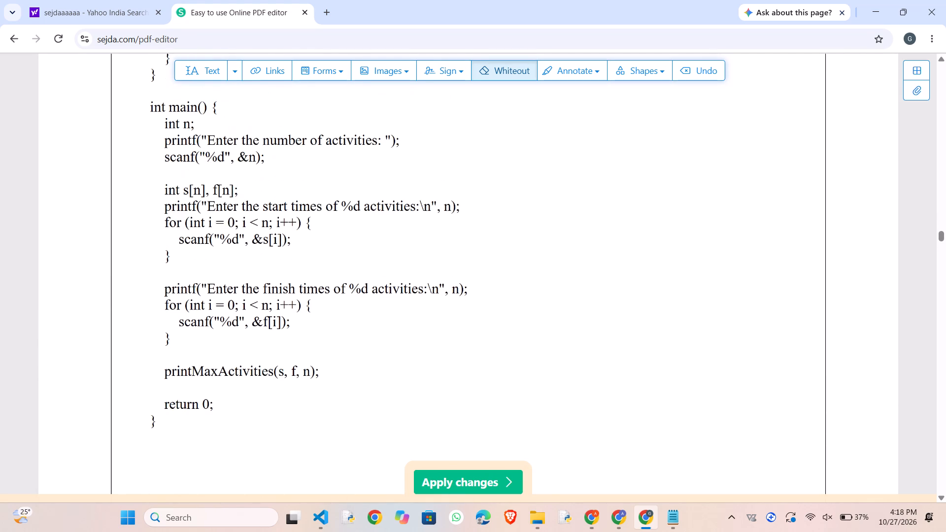
{"action": "scroll", "coordinate": [540, 288], "scroll_direction": "up", "scroll_amount": 8}
{"action": "scroll", "coordinate": [540, 288], "scroll_direction": "down", "scroll_amount": 1}
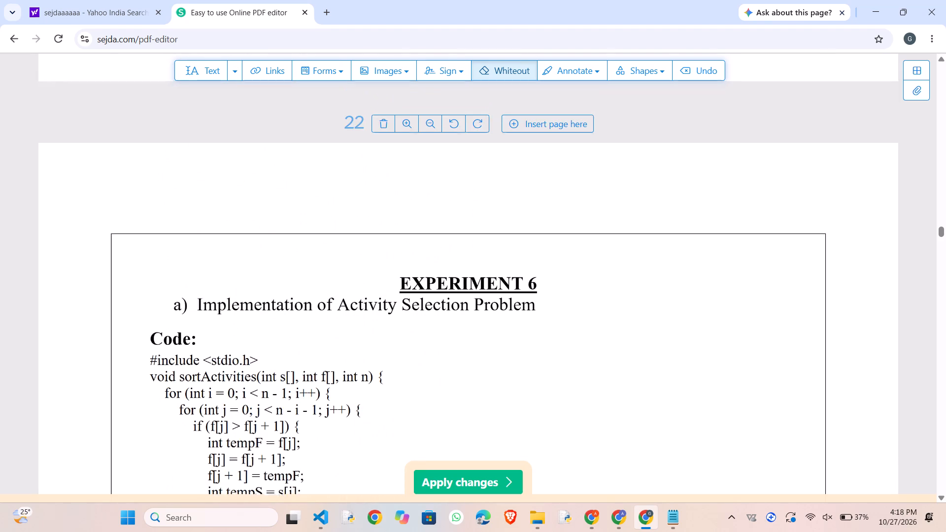
{"action": "scroll", "coordinate": [540, 288], "scroll_direction": "down", "scroll_amount": 3}
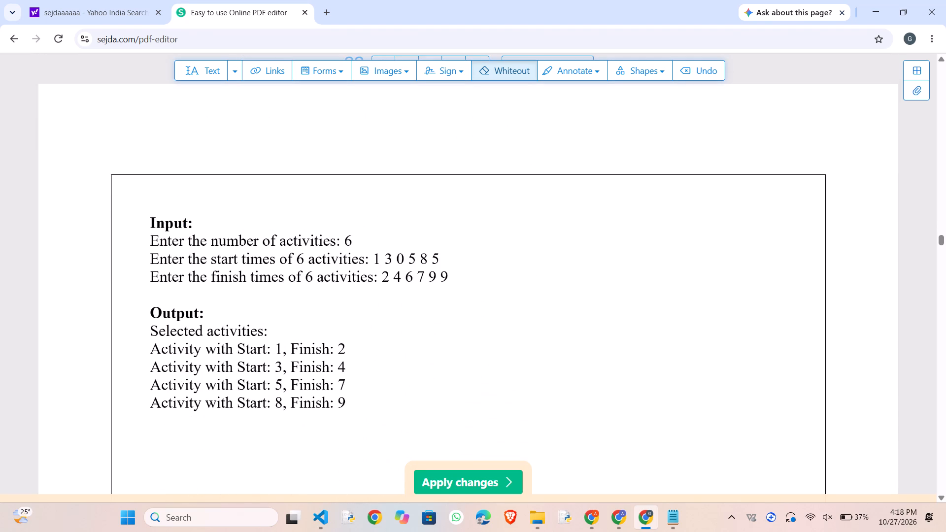
Switch to the results file in Notepad and find the input and output of experiment 6(a).
{"action": "left_click", "coordinate": [677, 516]}
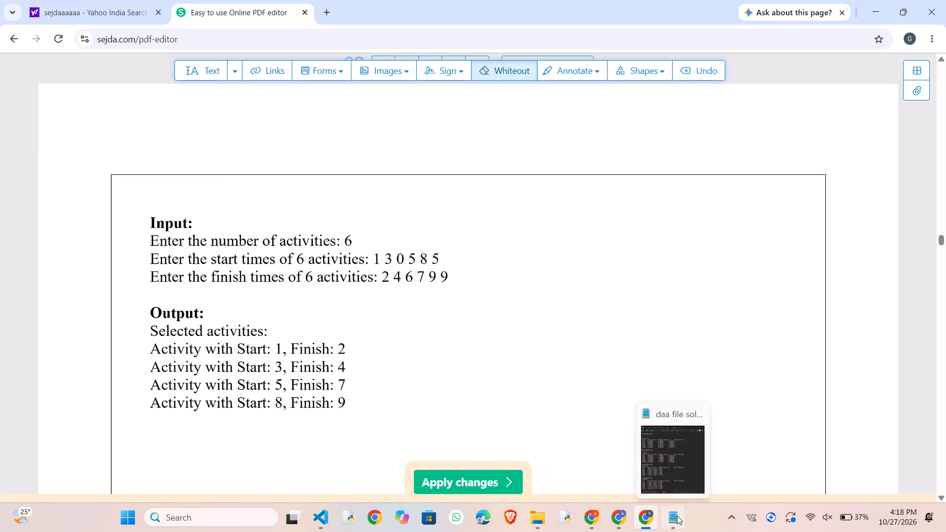
{"action": "scroll", "coordinate": [474, 411], "scroll_direction": "down", "scroll_amount": 3}
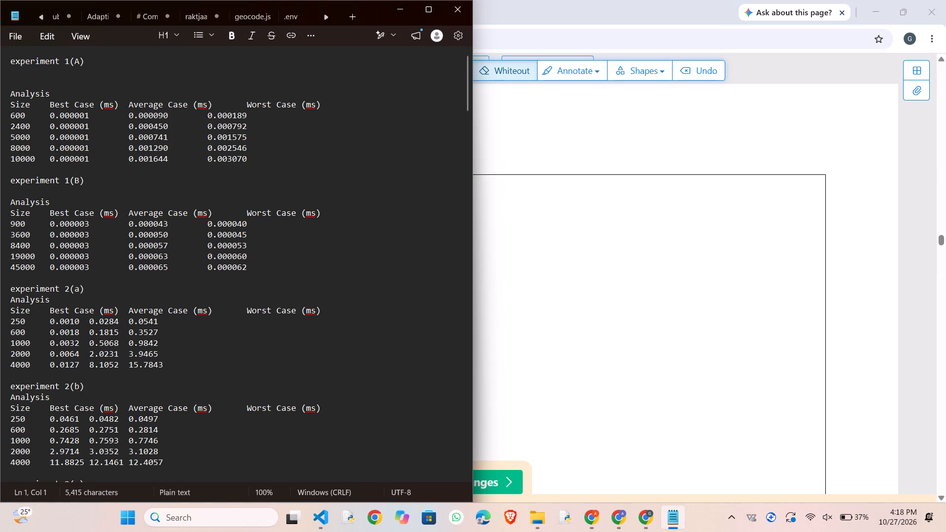
{"action": "scroll", "coordinate": [309, 411], "scroll_direction": "down", "scroll_amount": 5}
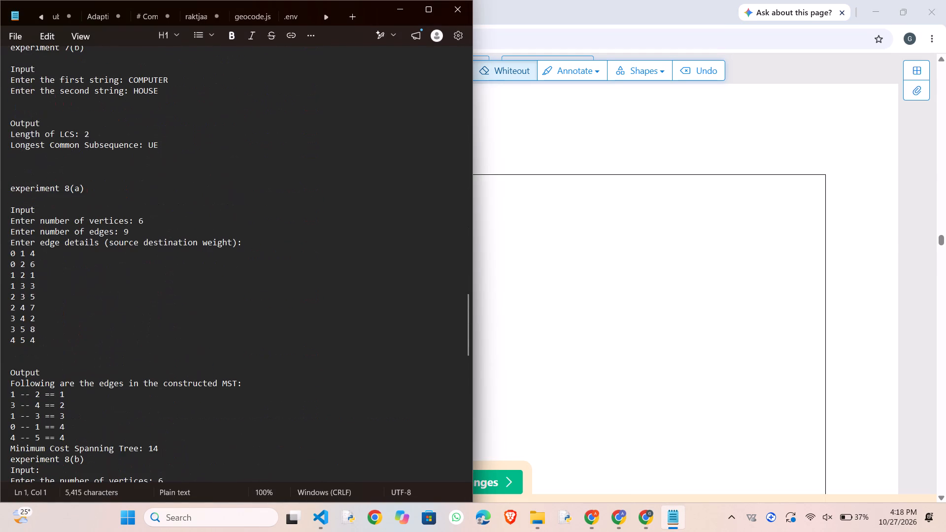
{"action": "scroll", "coordinate": [240, 350], "scroll_direction": "up", "scroll_amount": 3}
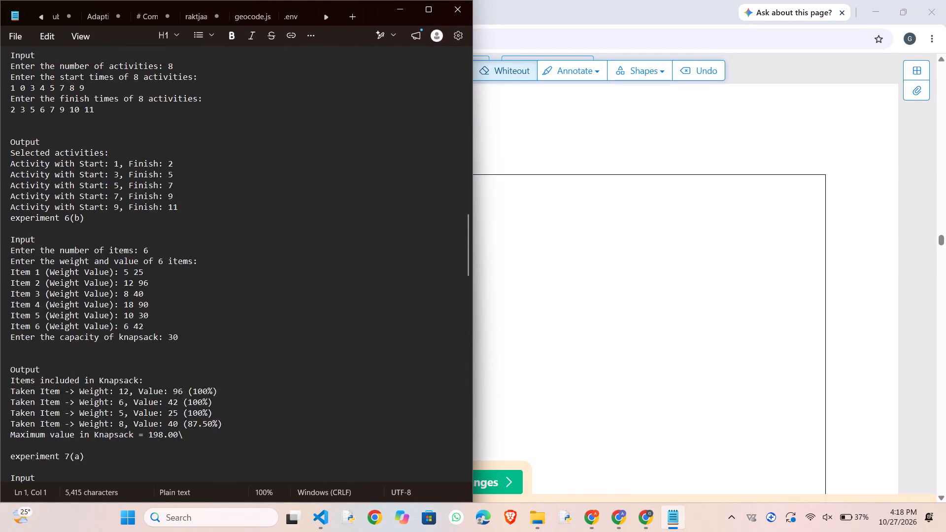
{"action": "scroll", "coordinate": [240, 350], "scroll_direction": "up", "scroll_amount": 2}
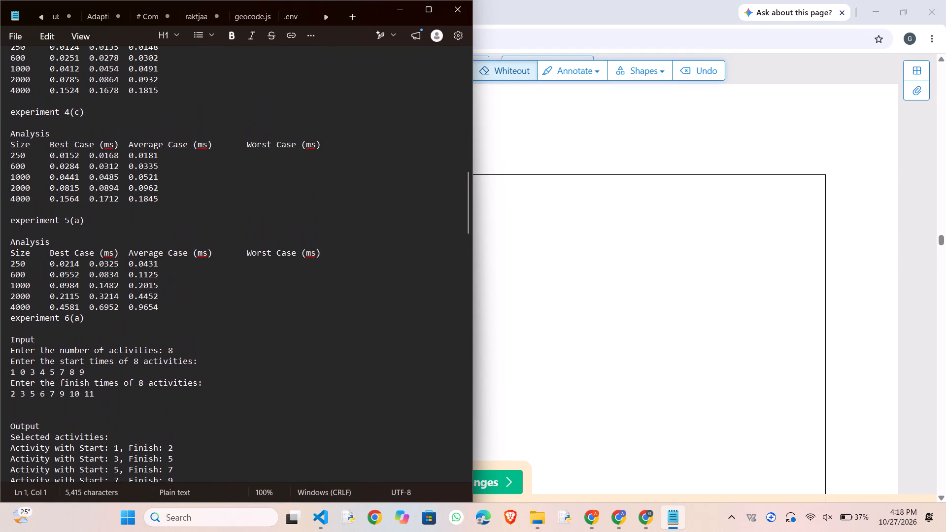
{"action": "scroll", "coordinate": [240, 350], "scroll_direction": "up", "scroll_amount": 1}
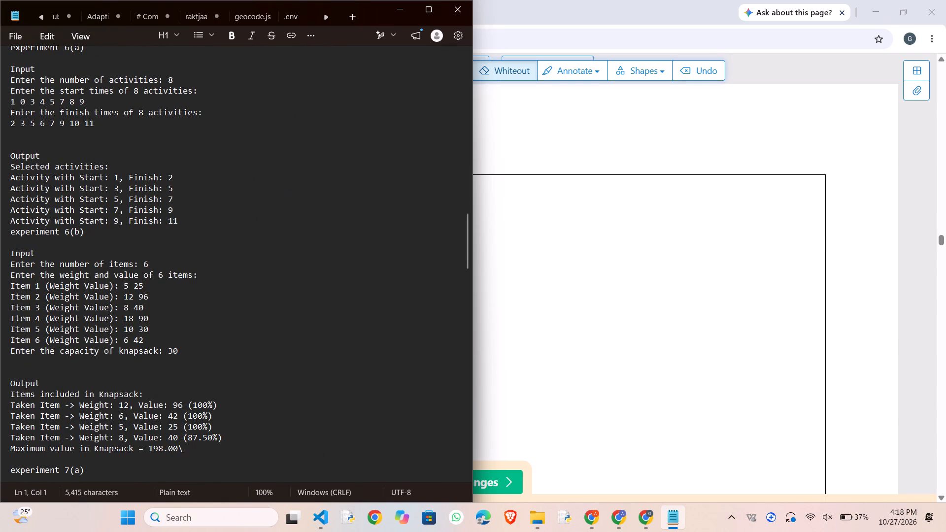
{"action": "scroll", "coordinate": [96, 141], "scroll_direction": "up", "scroll_amount": 1}
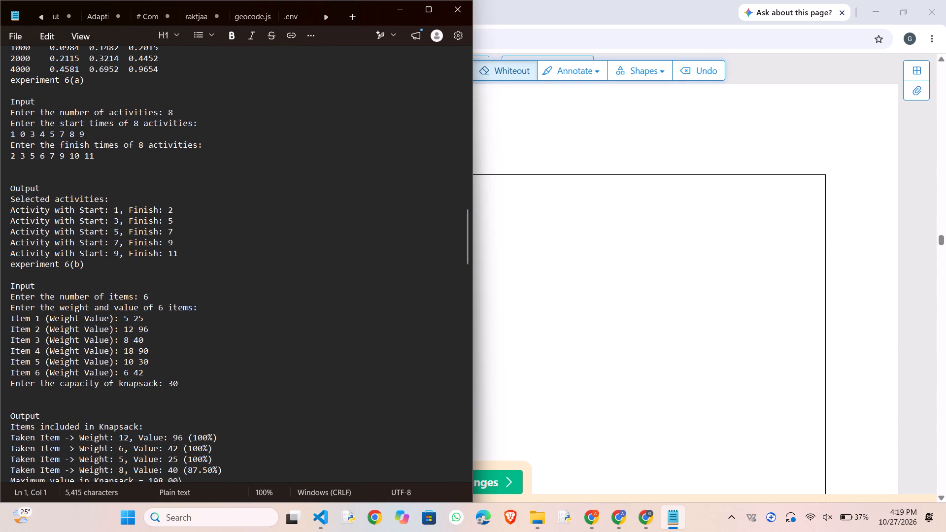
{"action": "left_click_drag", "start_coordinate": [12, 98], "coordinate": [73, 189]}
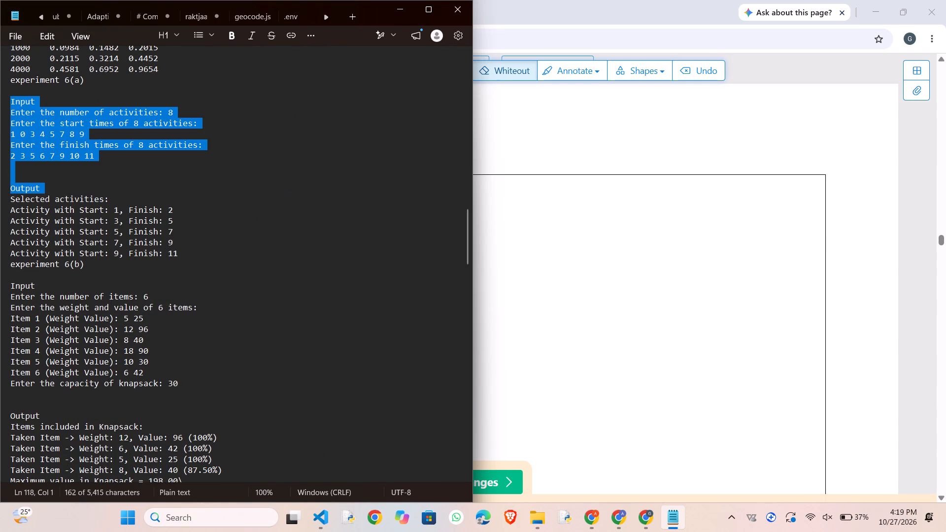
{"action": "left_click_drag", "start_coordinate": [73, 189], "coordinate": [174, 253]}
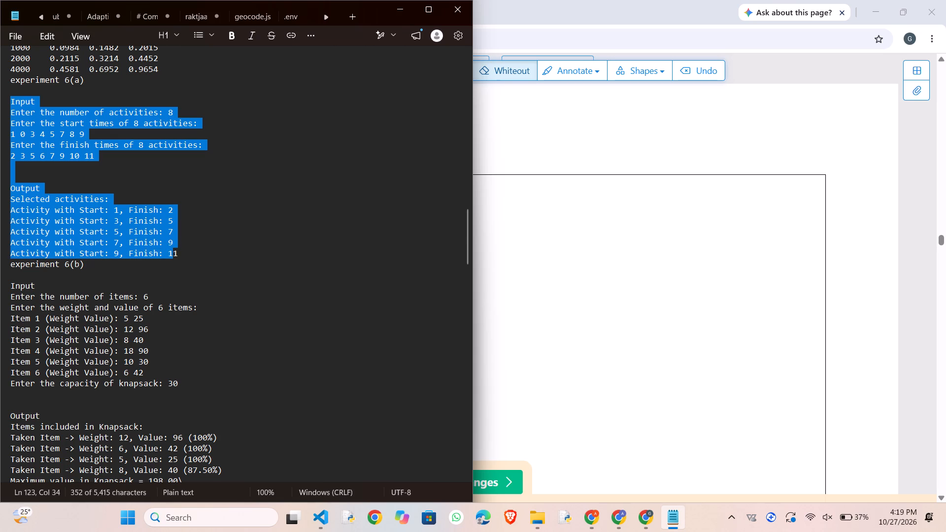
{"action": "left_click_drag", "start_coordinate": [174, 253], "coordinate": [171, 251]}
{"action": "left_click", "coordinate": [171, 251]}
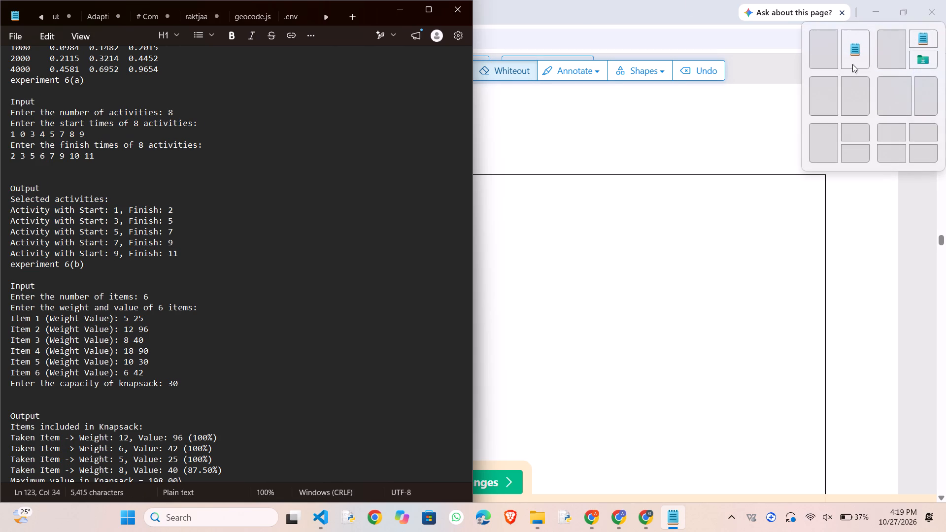
Arrange the browser with the PDF editor side by side with the Notepad window.
{"action": "left_click", "coordinate": [848, 94]}
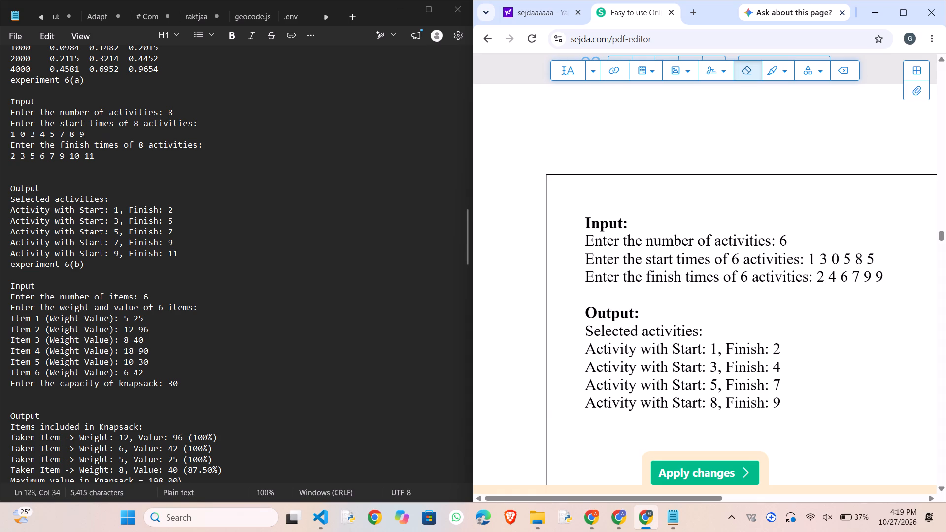
{"action": "left_click_drag", "start_coordinate": [97, 159], "coordinate": [3, 111]}
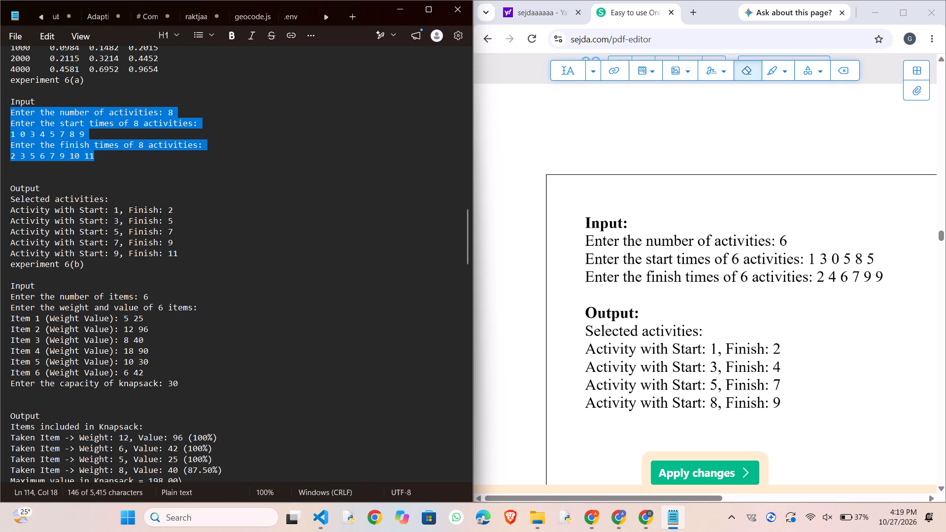
{"action": "key", "text": "ctrl+c"}
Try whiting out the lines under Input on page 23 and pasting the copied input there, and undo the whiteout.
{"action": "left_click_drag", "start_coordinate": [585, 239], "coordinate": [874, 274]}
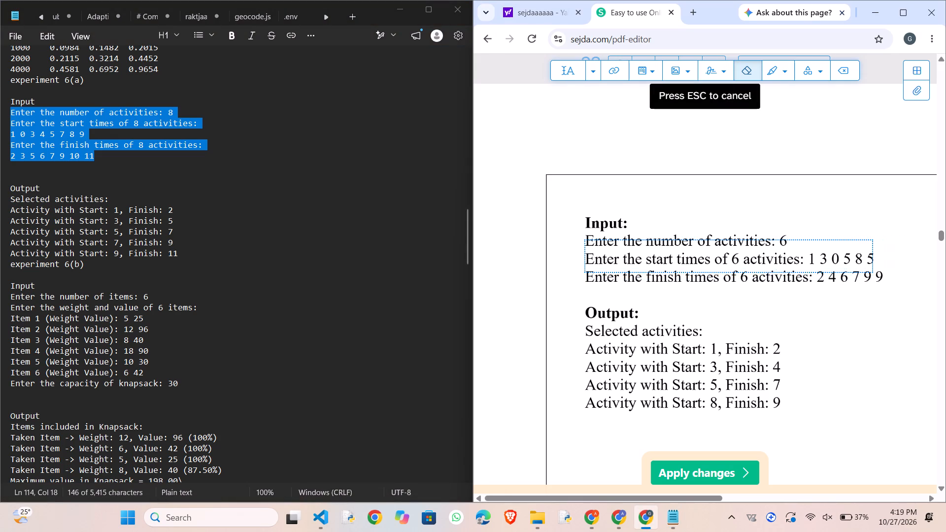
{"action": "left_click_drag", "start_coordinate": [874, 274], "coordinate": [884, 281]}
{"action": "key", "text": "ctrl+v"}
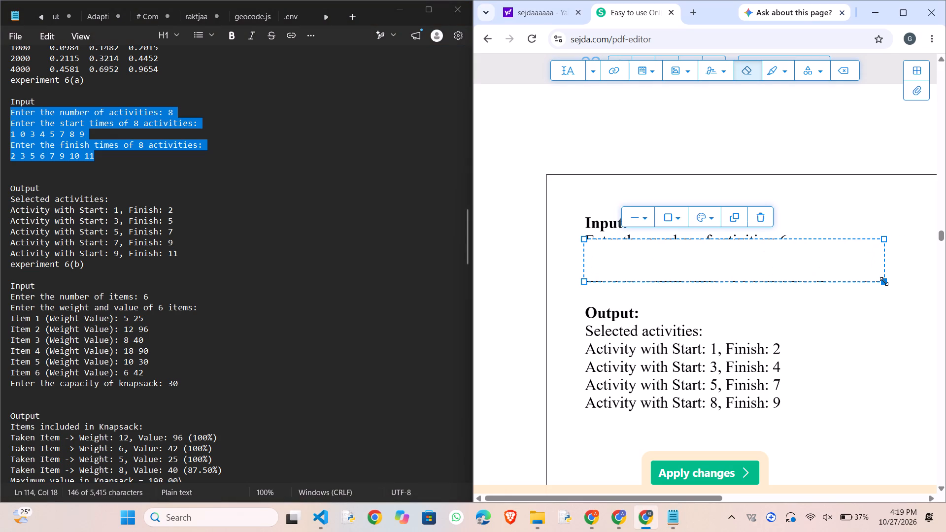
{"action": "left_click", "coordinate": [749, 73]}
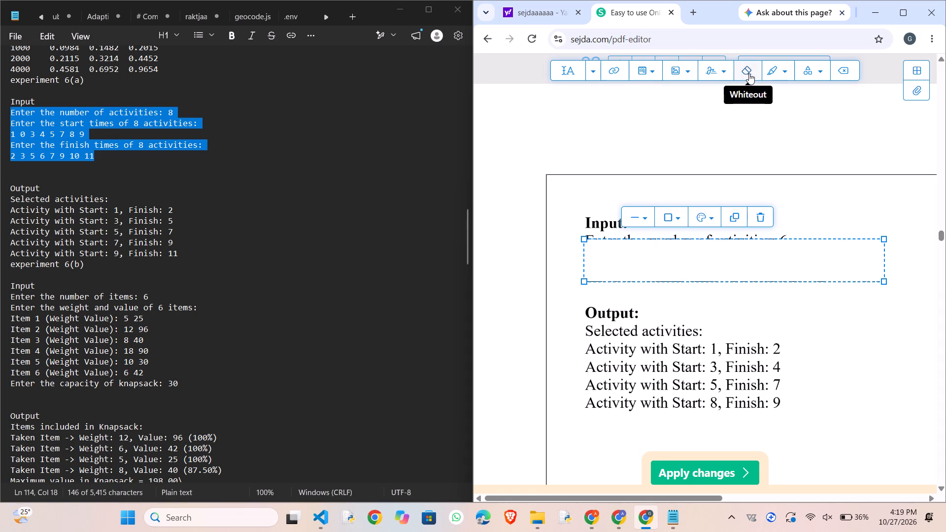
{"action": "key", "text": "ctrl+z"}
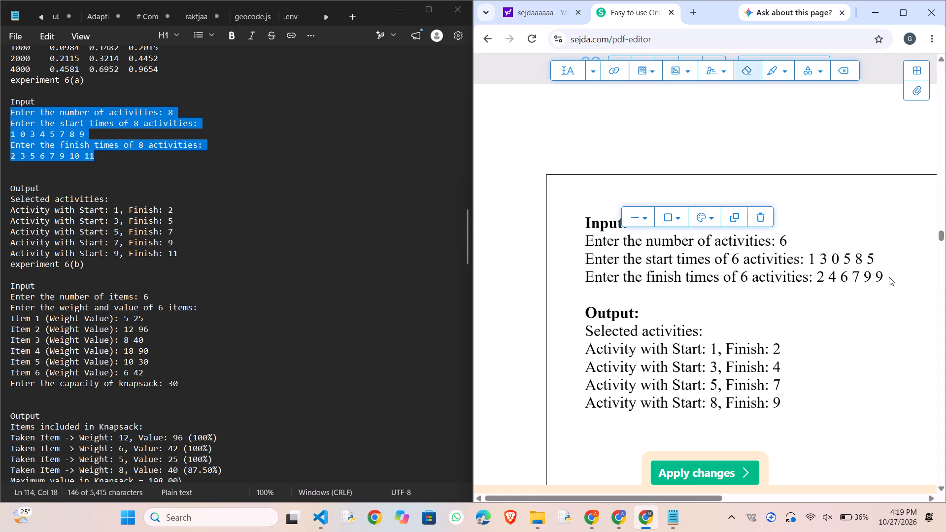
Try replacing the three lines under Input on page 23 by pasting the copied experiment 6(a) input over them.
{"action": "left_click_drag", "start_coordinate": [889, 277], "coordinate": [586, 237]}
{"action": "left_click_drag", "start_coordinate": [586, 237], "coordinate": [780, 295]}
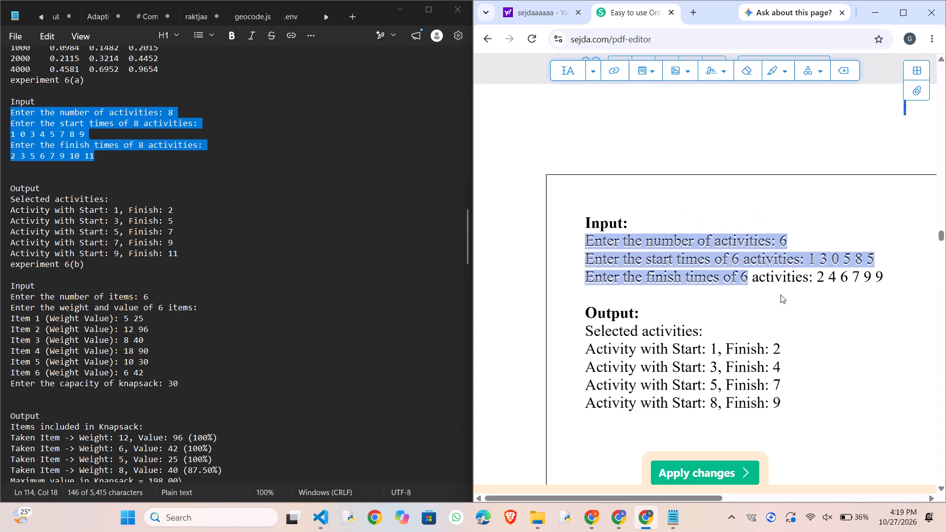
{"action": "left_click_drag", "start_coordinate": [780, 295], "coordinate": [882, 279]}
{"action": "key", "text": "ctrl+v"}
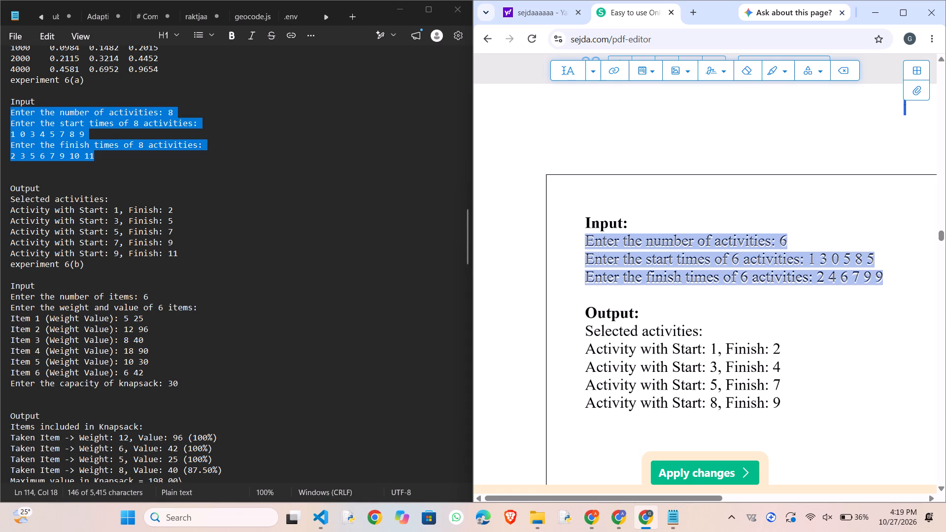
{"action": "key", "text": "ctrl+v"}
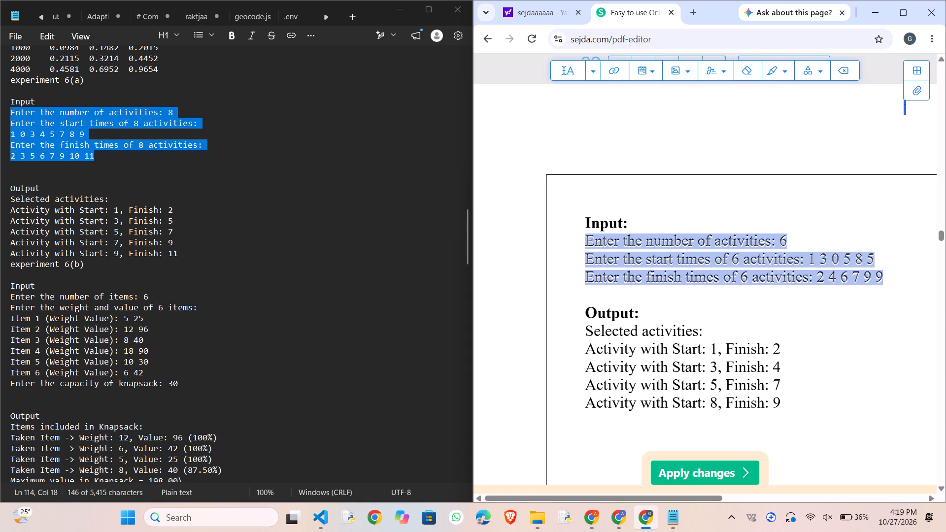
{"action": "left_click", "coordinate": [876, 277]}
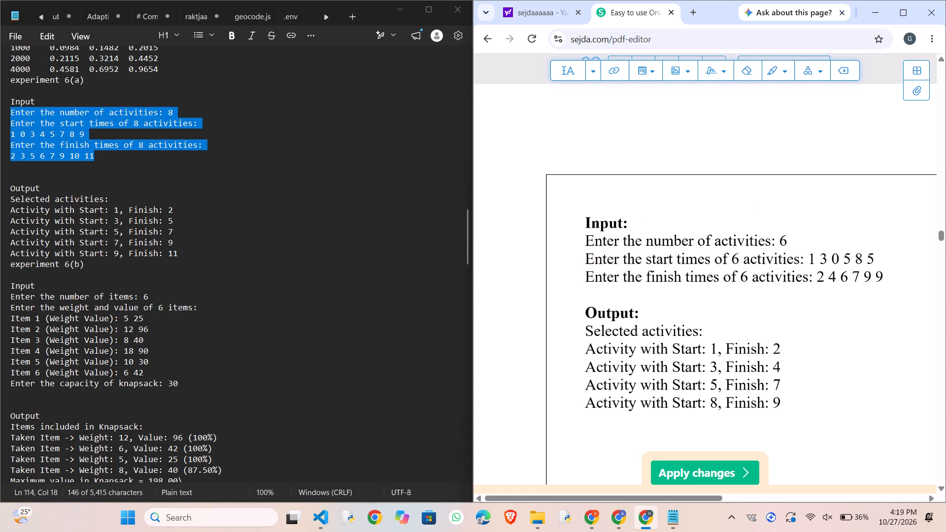
Edit the page text so the number of activities under Input reads 8.
{"action": "left_click", "coordinate": [801, 246]}
{"action": "left_click", "coordinate": [789, 236]}
{"action": "triple_click", "coordinate": [789, 236]}
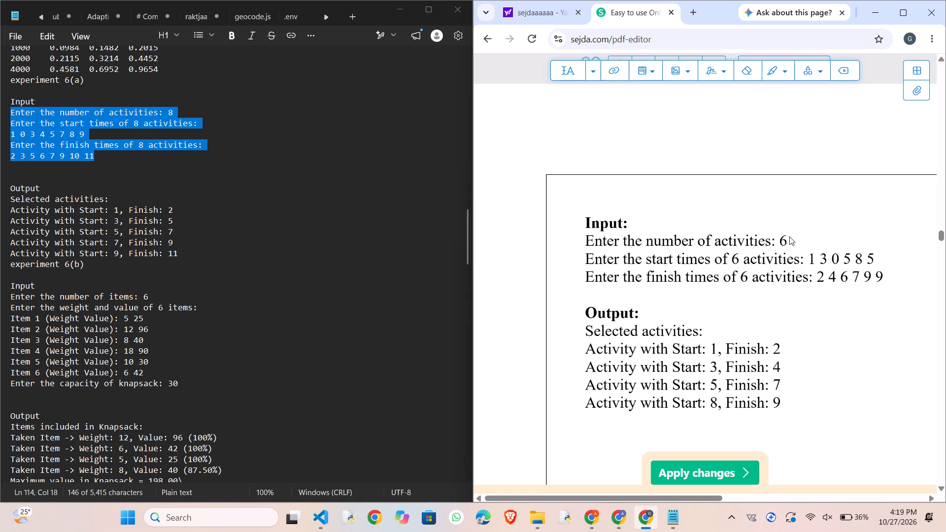
{"action": "left_click", "coordinate": [789, 236]}
{"action": "left_click", "coordinate": [784, 242]}
{"action": "left_click", "coordinate": [574, 69]}
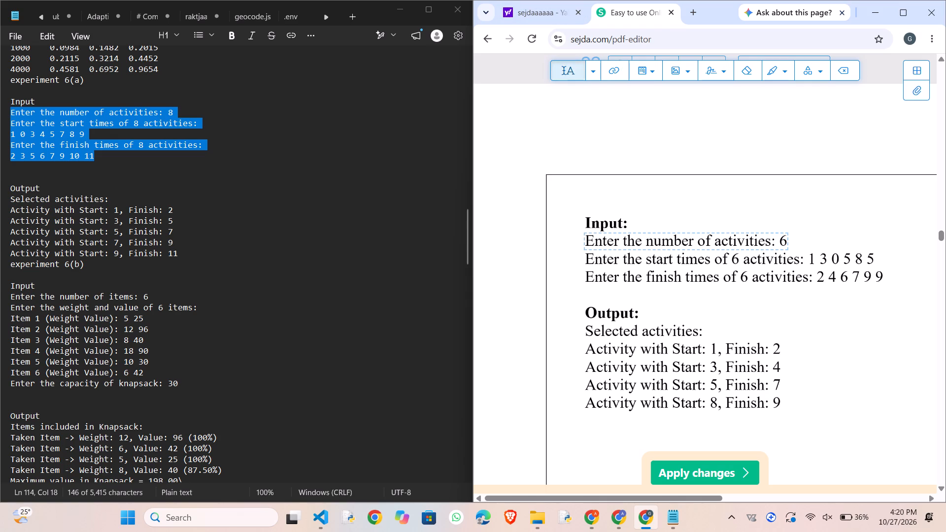
{"action": "left_click", "coordinate": [783, 243]}
{"action": "left_click", "coordinate": [783, 243]}
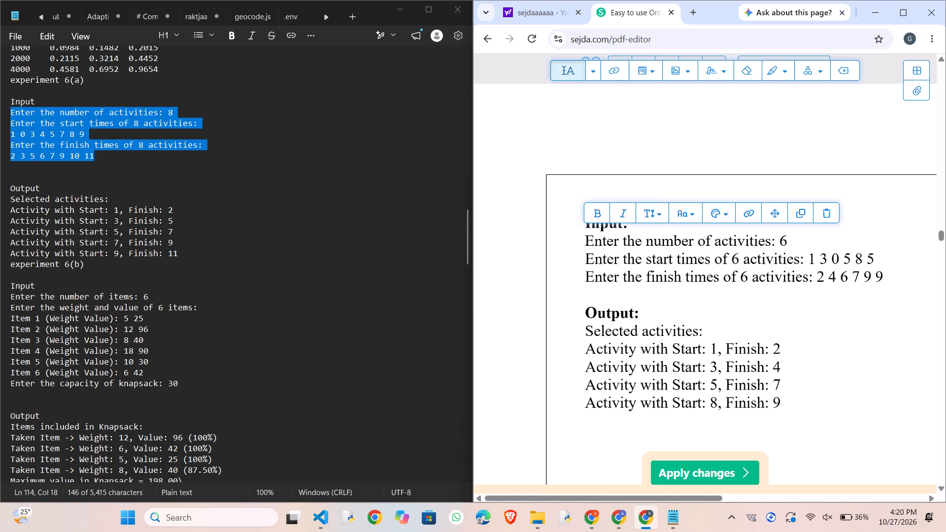
{"action": "key", "text": "BackSpace"}
{"action": "key", "text": "8"}
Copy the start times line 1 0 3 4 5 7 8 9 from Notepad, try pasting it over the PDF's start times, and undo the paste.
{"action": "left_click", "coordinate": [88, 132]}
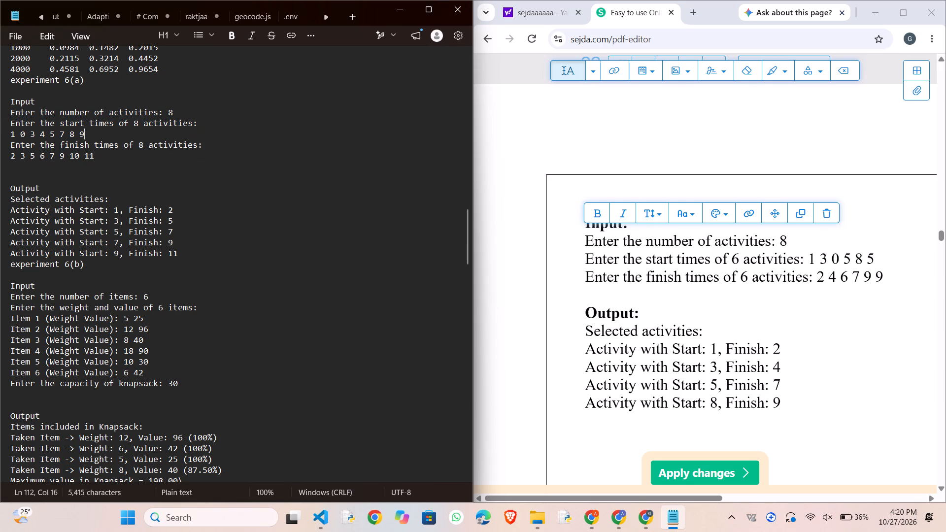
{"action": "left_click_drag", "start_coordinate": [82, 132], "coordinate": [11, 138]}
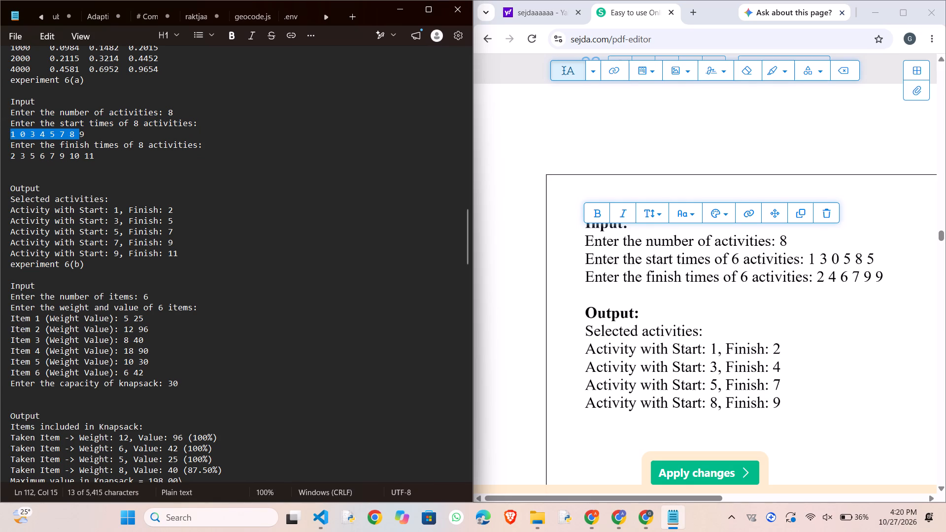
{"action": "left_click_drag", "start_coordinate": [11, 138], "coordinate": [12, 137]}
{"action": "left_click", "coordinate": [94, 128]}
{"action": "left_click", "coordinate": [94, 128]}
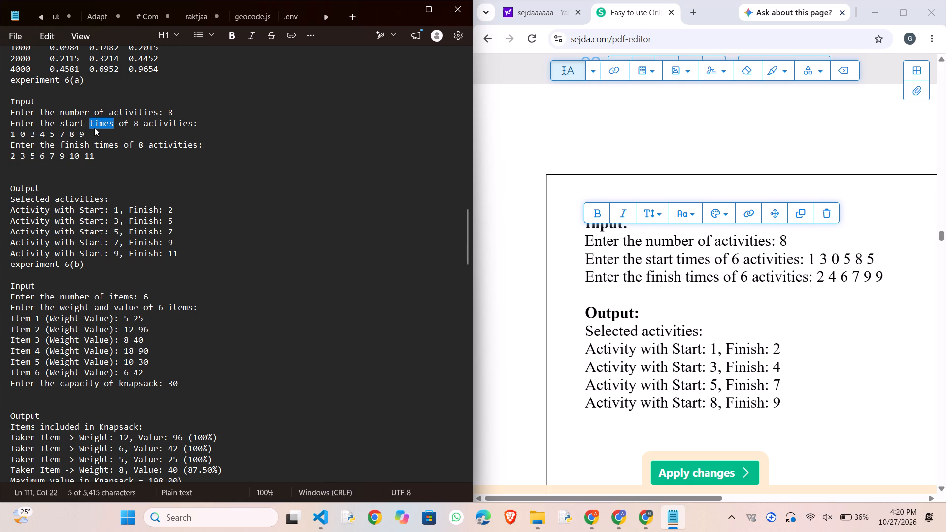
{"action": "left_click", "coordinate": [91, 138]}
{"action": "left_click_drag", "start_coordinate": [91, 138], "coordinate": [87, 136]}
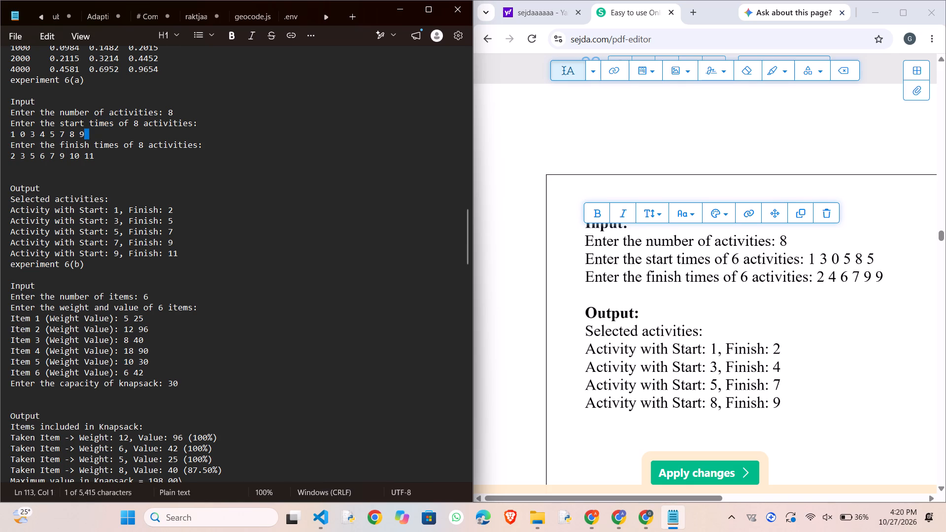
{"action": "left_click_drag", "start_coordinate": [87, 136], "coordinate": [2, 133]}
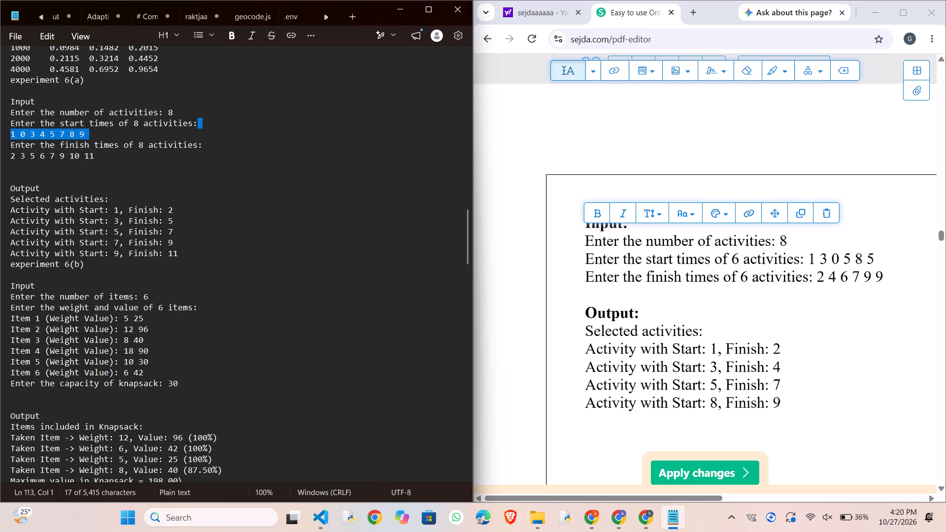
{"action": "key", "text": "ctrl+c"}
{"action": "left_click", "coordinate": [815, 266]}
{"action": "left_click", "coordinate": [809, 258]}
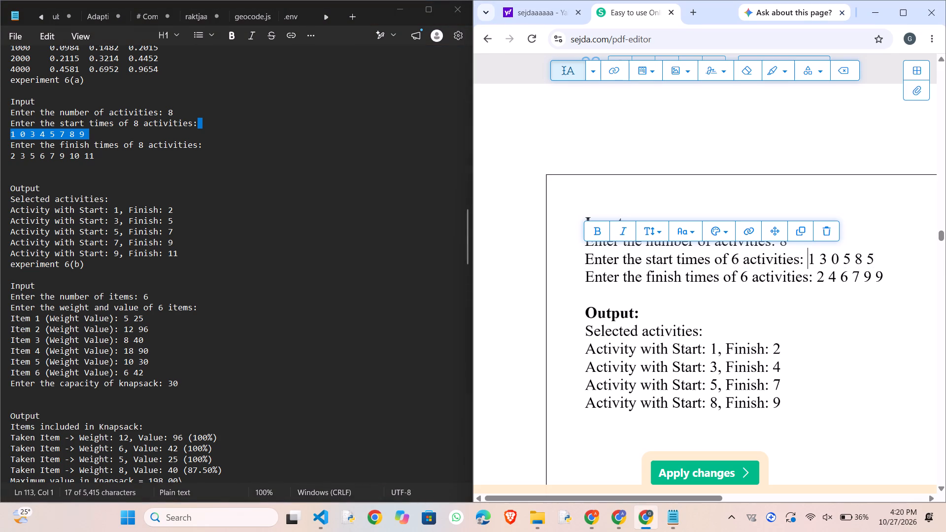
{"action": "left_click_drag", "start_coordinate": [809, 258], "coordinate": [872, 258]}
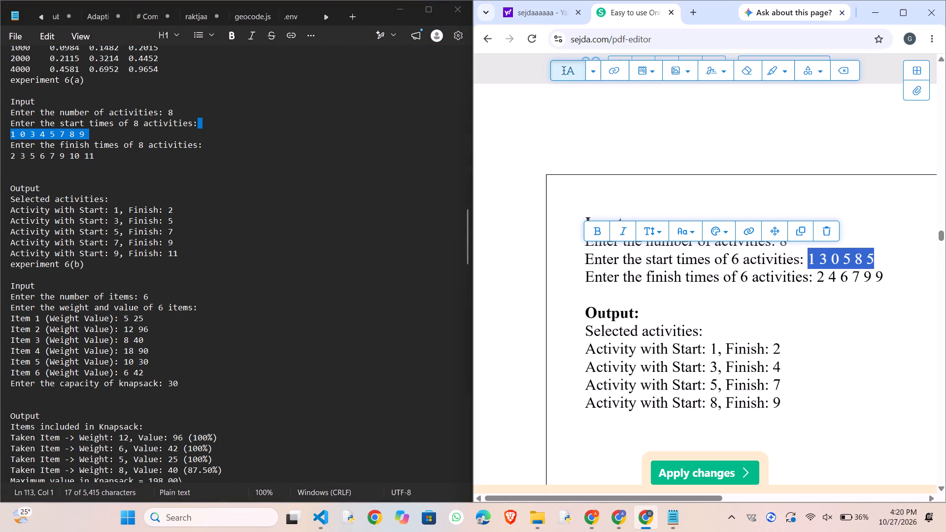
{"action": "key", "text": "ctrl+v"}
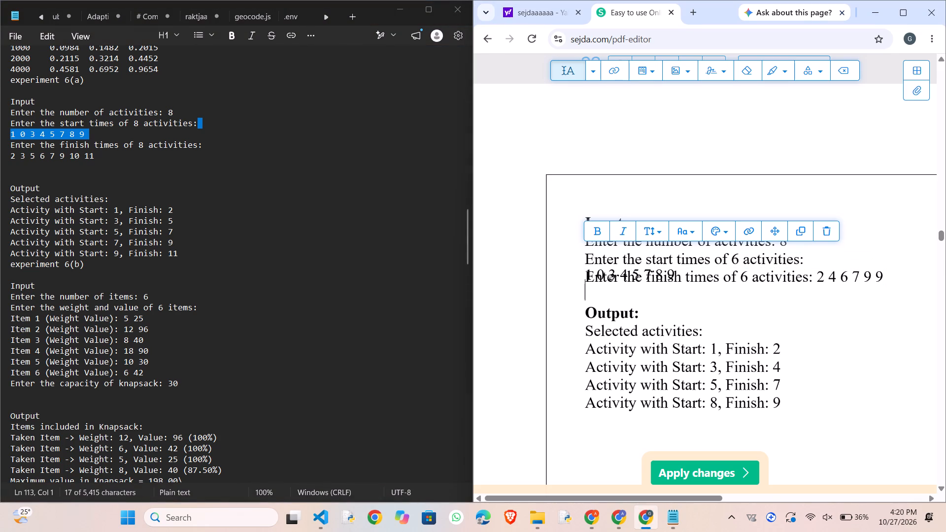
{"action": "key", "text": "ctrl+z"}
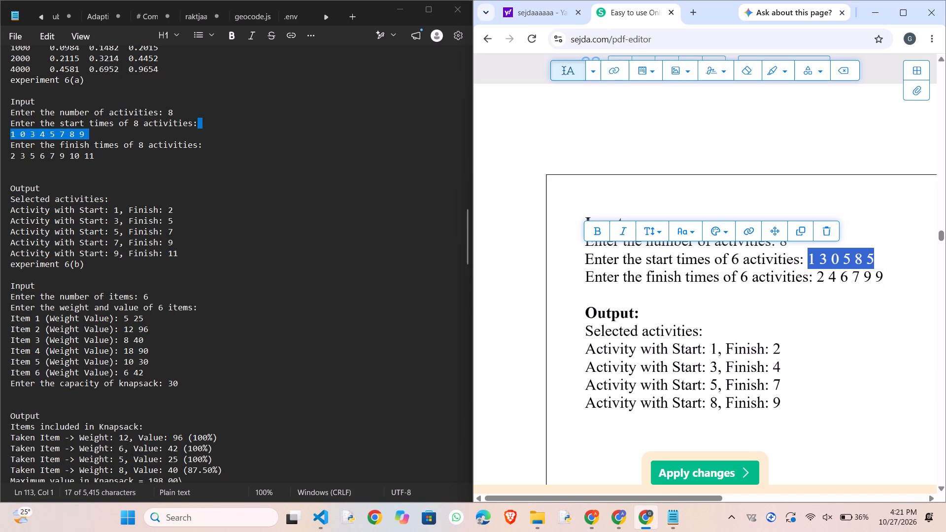
Copy only the start times 1 0 3 4 5 7 8 9 in Notepad, without the surrounding line breaks.
{"action": "left_click", "coordinate": [86, 130]}
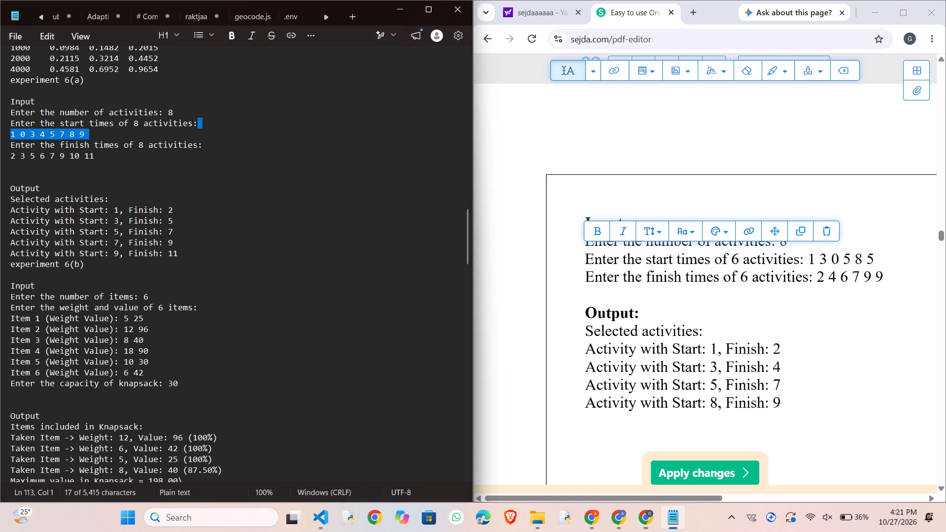
{"action": "left_click_drag", "start_coordinate": [86, 133], "coordinate": [5, 132]}
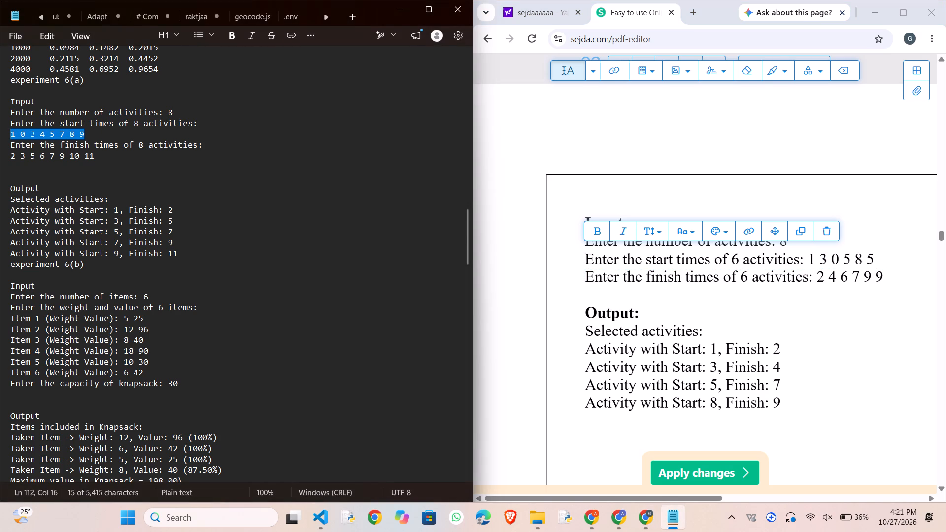
{"action": "left_click_drag", "start_coordinate": [5, 132], "coordinate": [0, 133]}
{"action": "key", "text": "ctrl+c"}
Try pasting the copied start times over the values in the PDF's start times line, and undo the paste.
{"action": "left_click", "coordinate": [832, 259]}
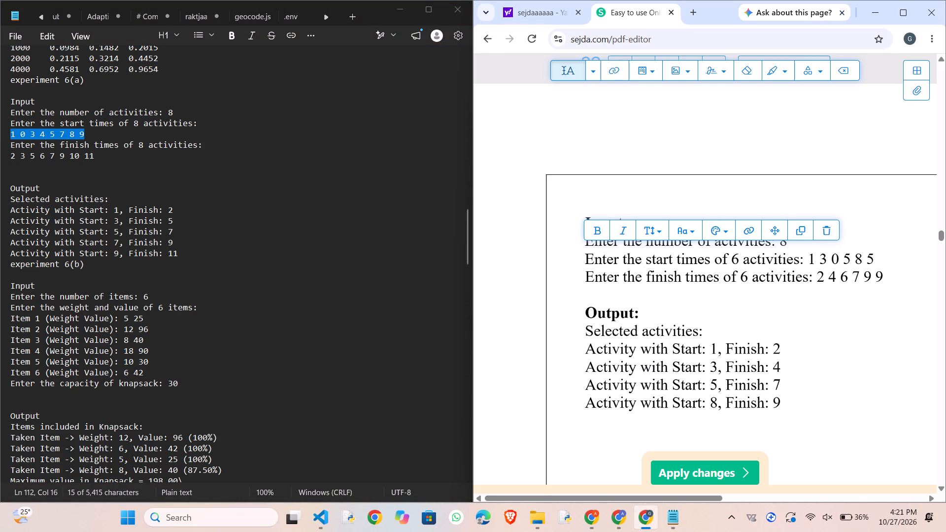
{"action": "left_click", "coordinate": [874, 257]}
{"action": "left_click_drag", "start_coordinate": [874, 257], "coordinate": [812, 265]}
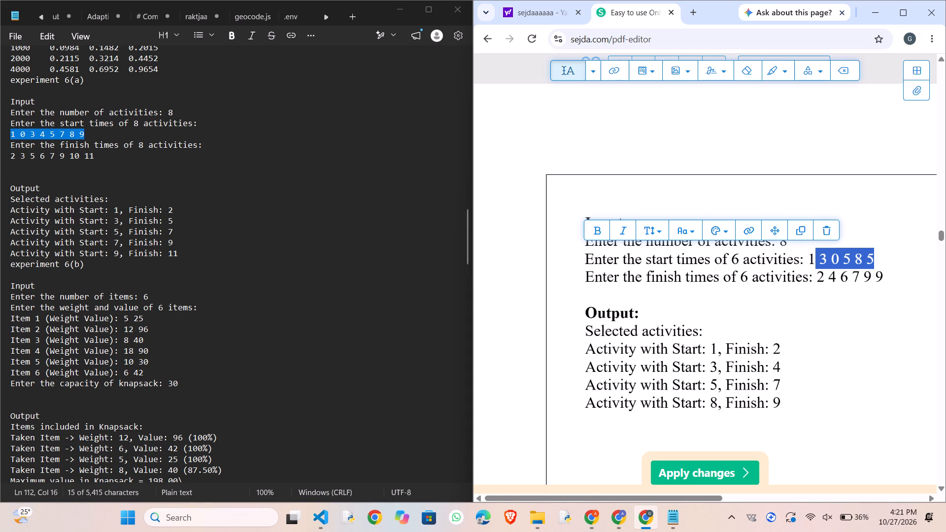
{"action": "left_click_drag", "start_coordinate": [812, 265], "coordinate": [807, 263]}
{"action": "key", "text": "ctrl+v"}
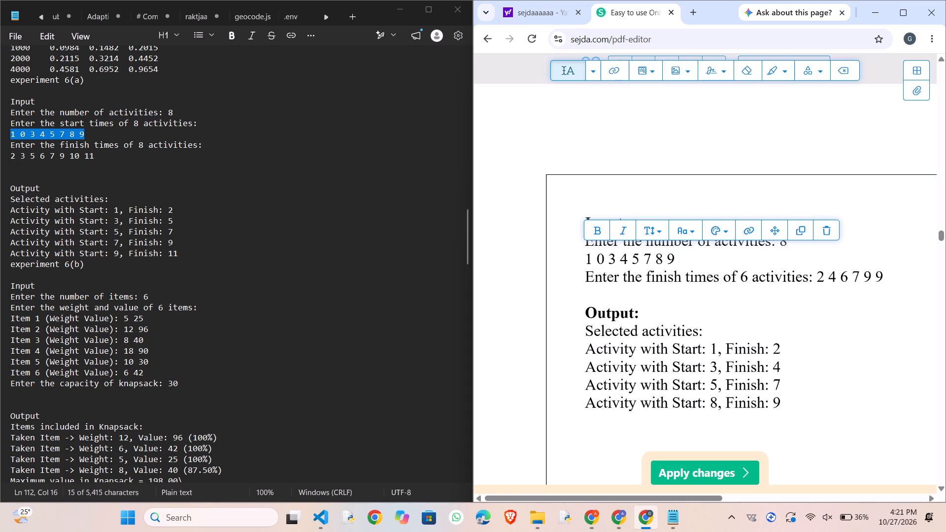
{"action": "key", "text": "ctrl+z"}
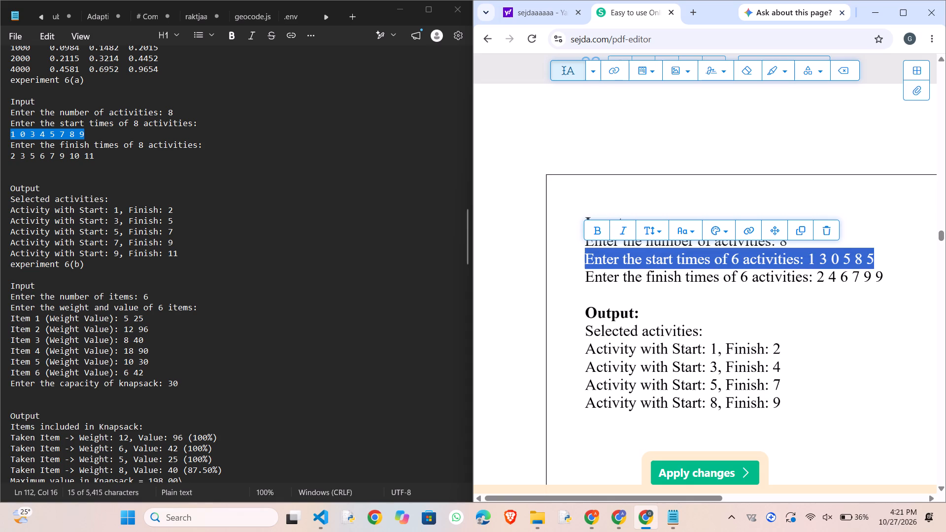
Delete the values at the end of the PDF's start times line and paste 1 0 3 4 5 7 8 9 in their place.
{"action": "left_click", "coordinate": [811, 264]}
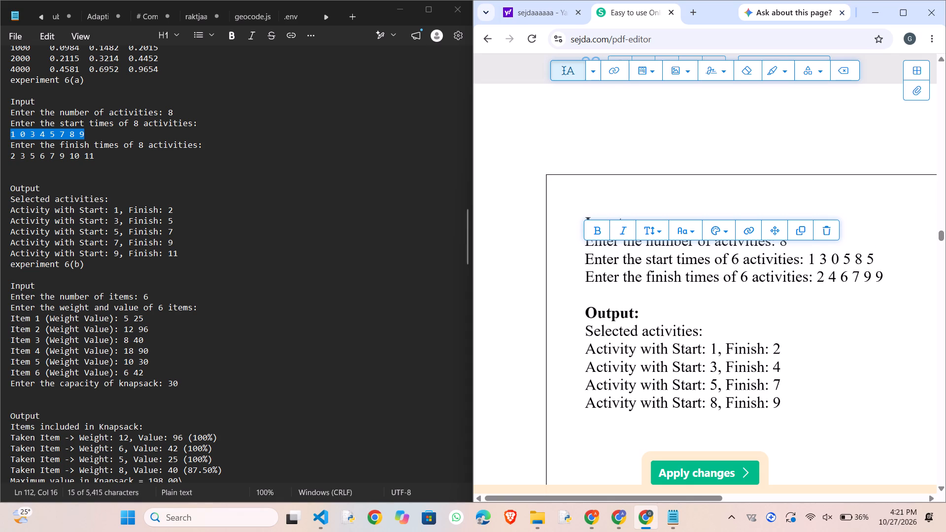
{"action": "key", "text": "Delete"}
{"action": "key", "text": "Delete"}
{"action": "key", "text": "Delete"}
{"action": "key", "text": "ctrl+Delete"}
{"action": "key", "text": "ctrl+Delete"}
{"action": "key", "text": "Delete"}
{"action": "key", "text": "Delete"}
{"action": "key", "text": "Delete"}
{"action": "key", "text": "Delete"}
{"action": "key", "text": "Delete"}
{"action": "key", "text": "ctrl+v"}
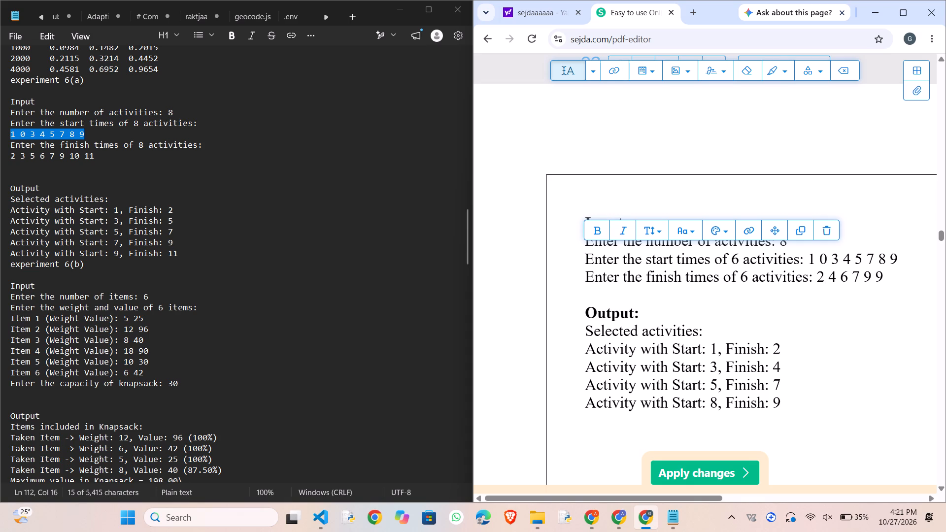
{"action": "left_click_drag", "start_coordinate": [94, 158], "coordinate": [3, 161]}
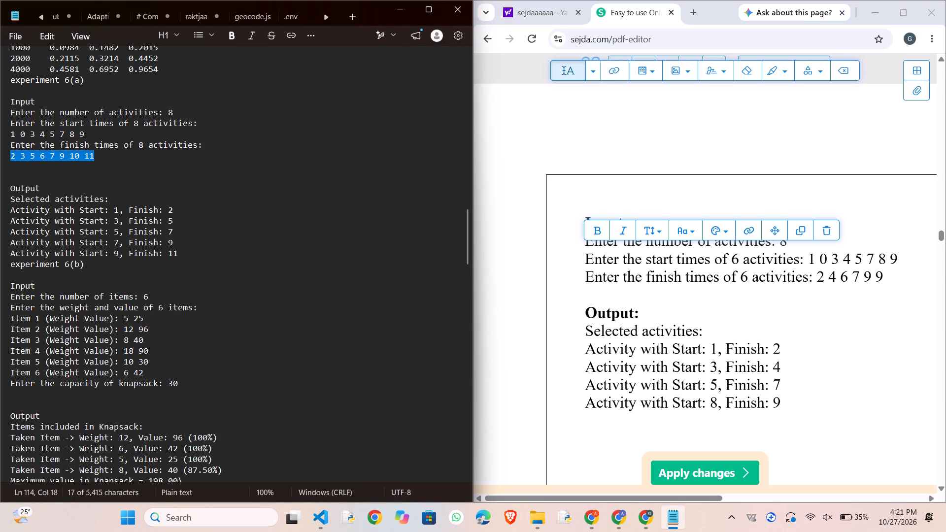
{"action": "key", "text": "ctrl+c"}
{"action": "left_click", "coordinate": [819, 280]}
{"action": "left_click_drag", "start_coordinate": [819, 280], "coordinate": [824, 280]}
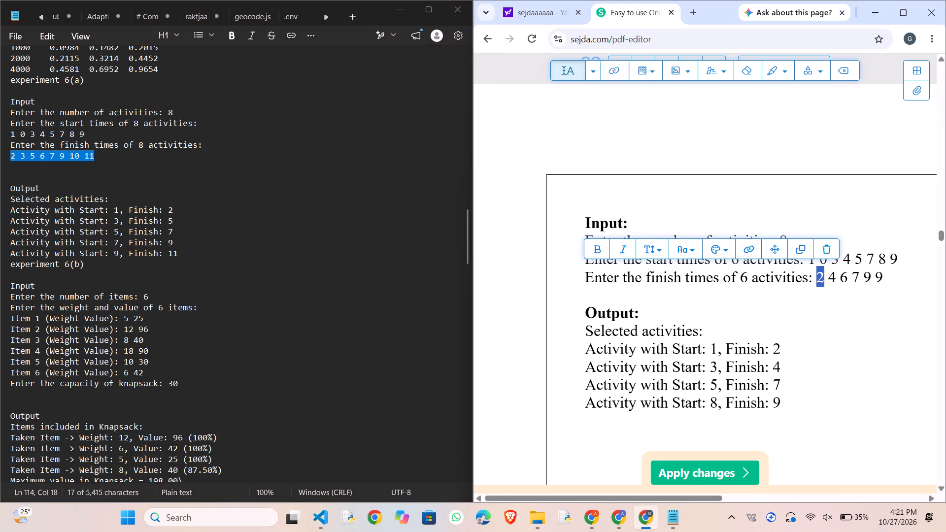
{"action": "left_click_drag", "start_coordinate": [824, 280], "coordinate": [881, 279]}
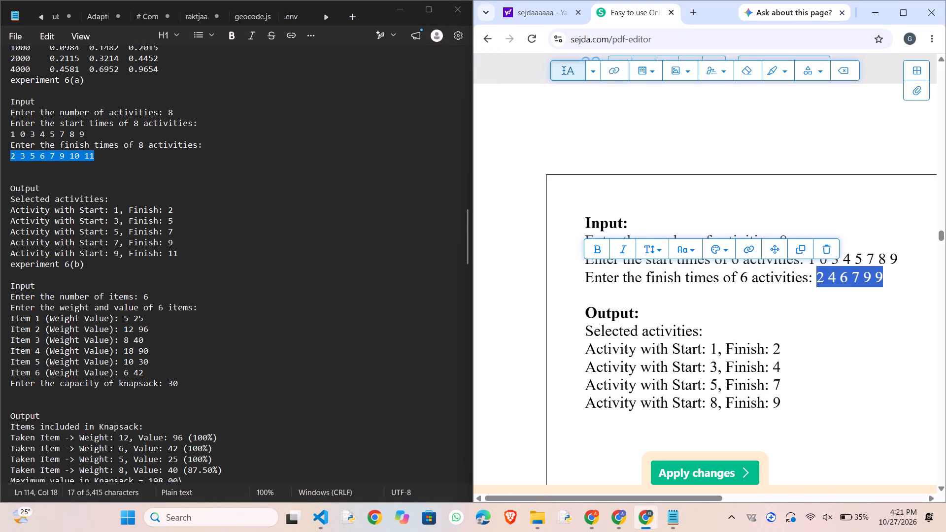
{"action": "key", "text": "ctrl+v"}
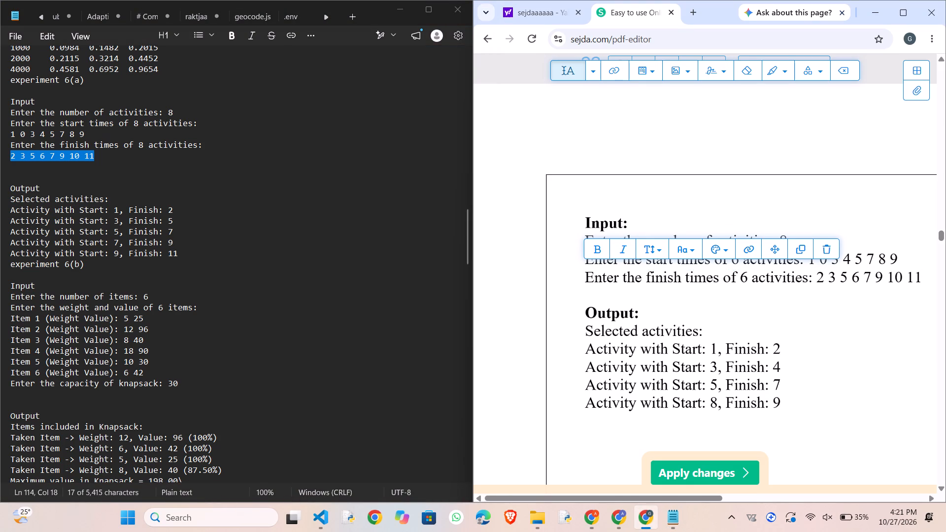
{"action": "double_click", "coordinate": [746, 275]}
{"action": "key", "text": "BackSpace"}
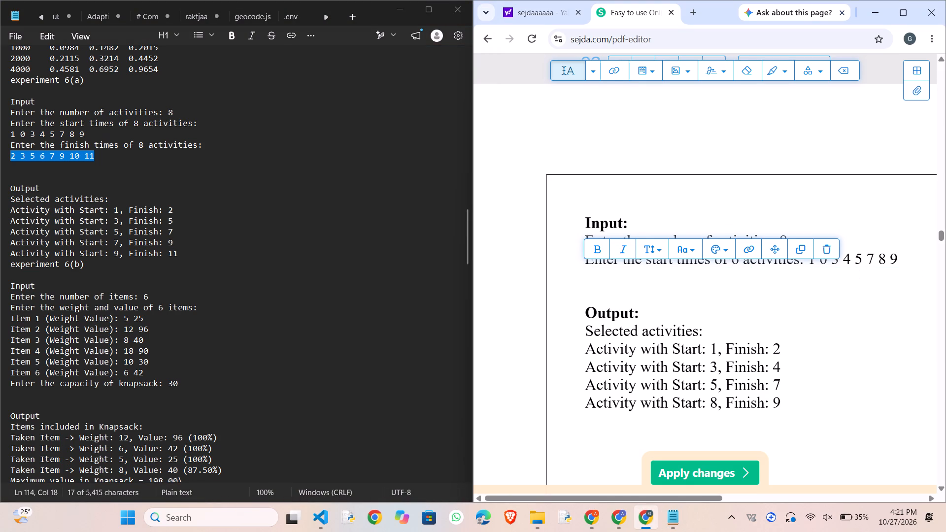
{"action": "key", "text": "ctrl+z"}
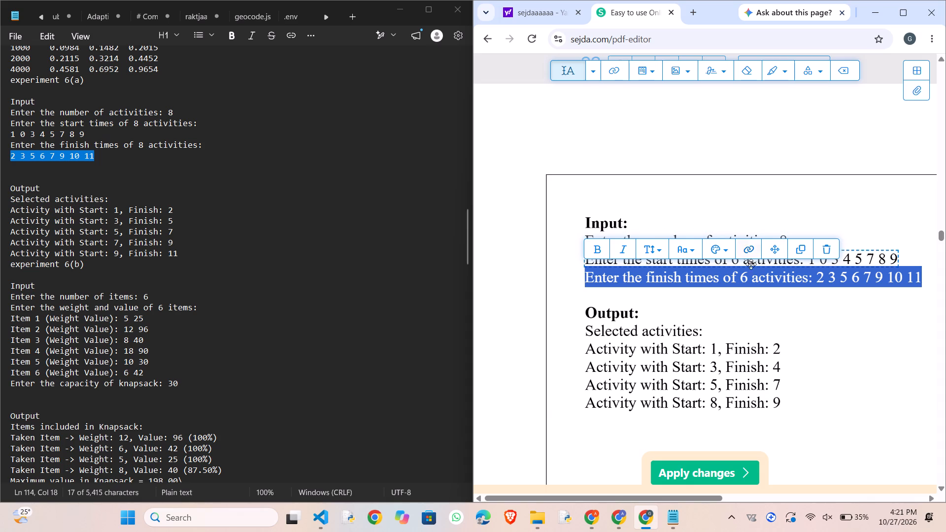
Change the activity count to 8 in the PDF's finish times line and start times line.
{"action": "left_click", "coordinate": [749, 278]}
{"action": "key", "text": "BackSpace"}
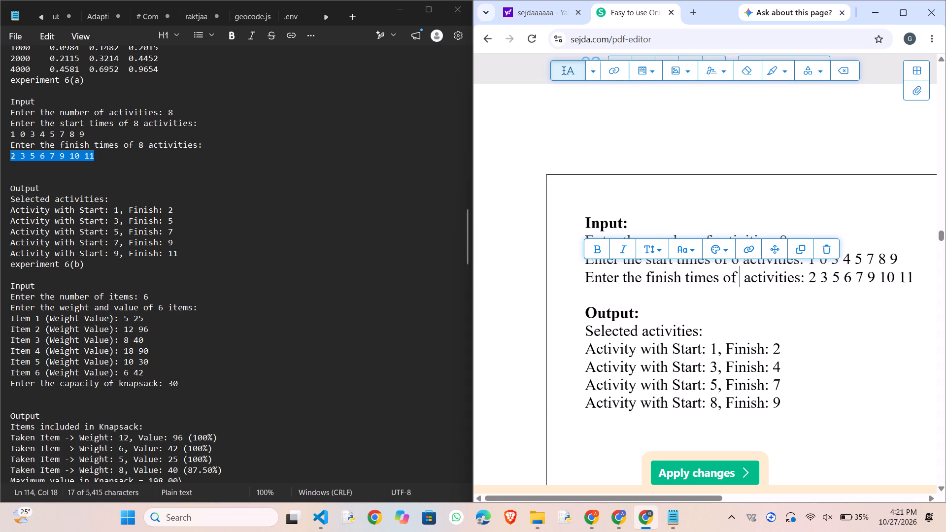
{"action": "key", "text": "8"}
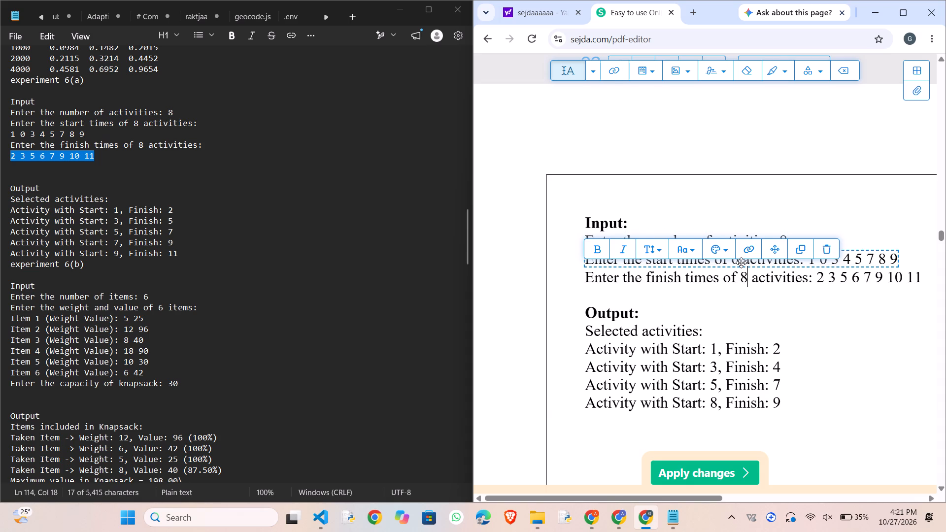
{"action": "left_click", "coordinate": [741, 263]}
{"action": "left_click", "coordinate": [739, 258]}
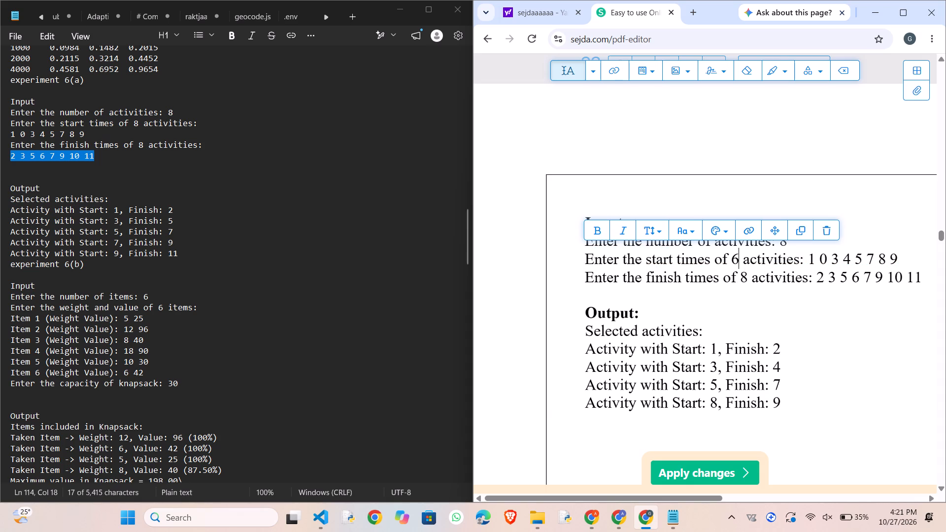
{"action": "key", "text": "BackSpace"}
{"action": "key", "text": "8"}
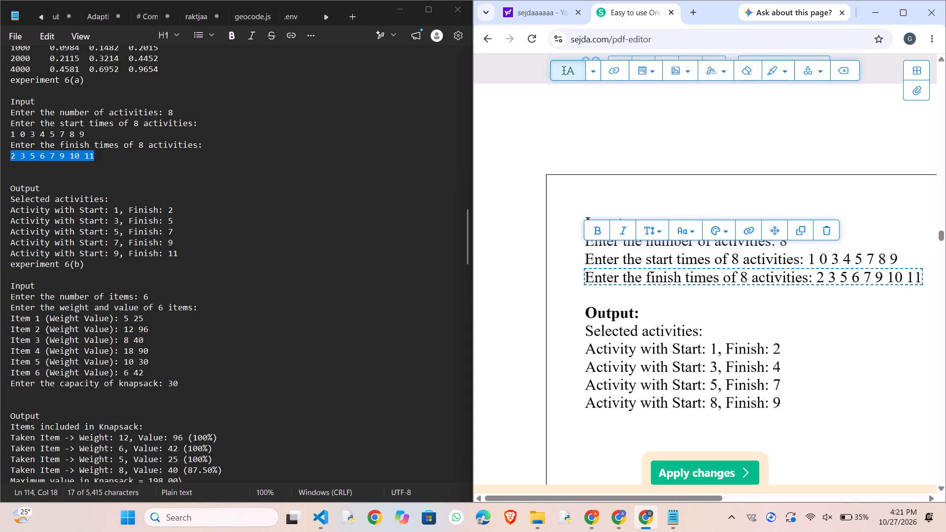
Copy the five selected-activity lines of experiment 6(a)'s output from Notepad, from Start: 1, Finish: 2 to Start: 9, Finish: 11.
{"action": "scroll", "coordinate": [757, 311], "scroll_direction": "down", "scroll_amount": 1}
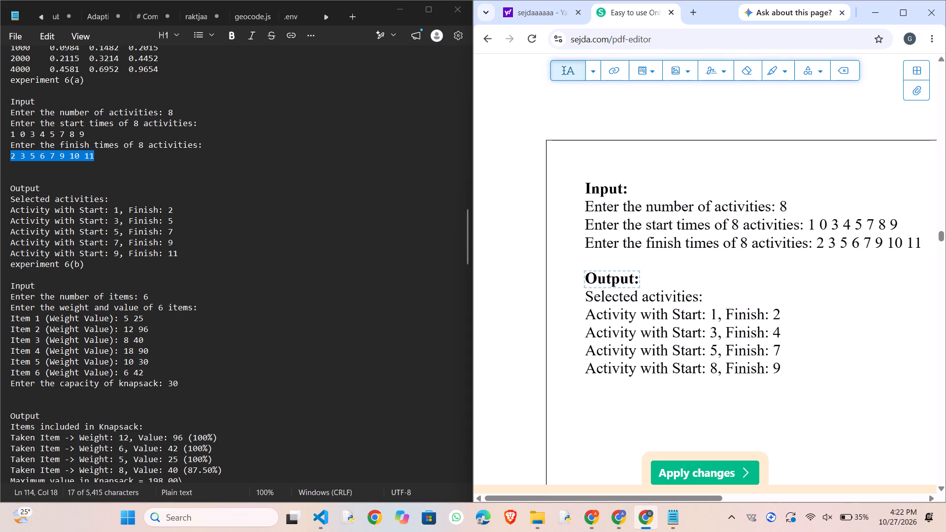
{"action": "left_click_drag", "start_coordinate": [182, 254], "coordinate": [60, 230]}
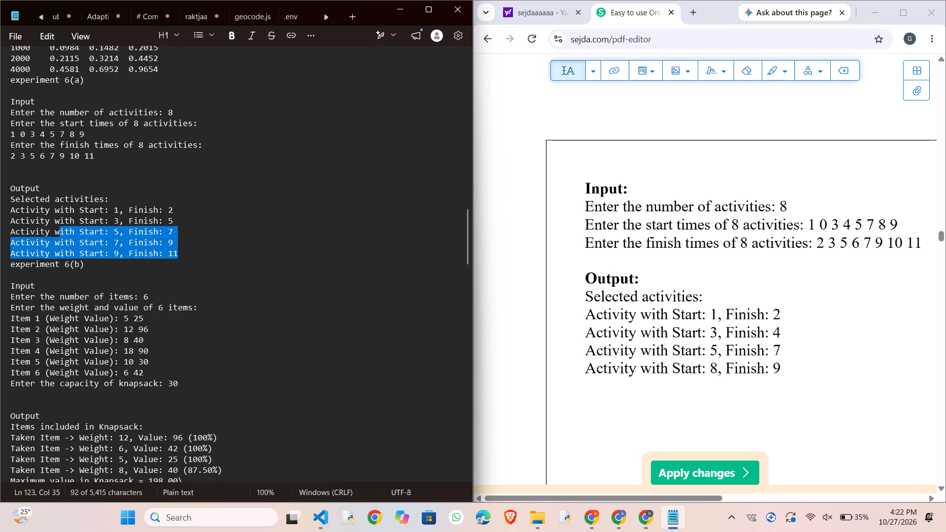
{"action": "left_click_drag", "start_coordinate": [60, 230], "coordinate": [10, 211]}
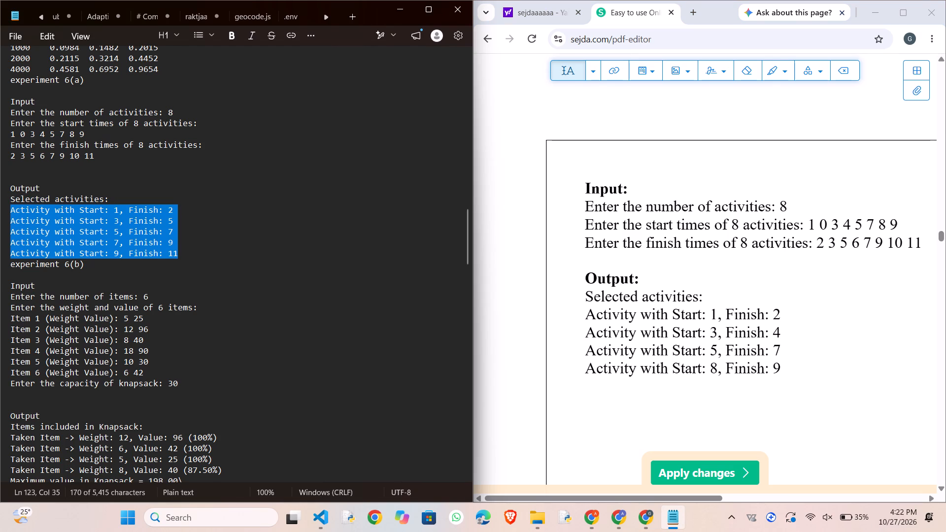
{"action": "key", "text": "ctrl+c"}
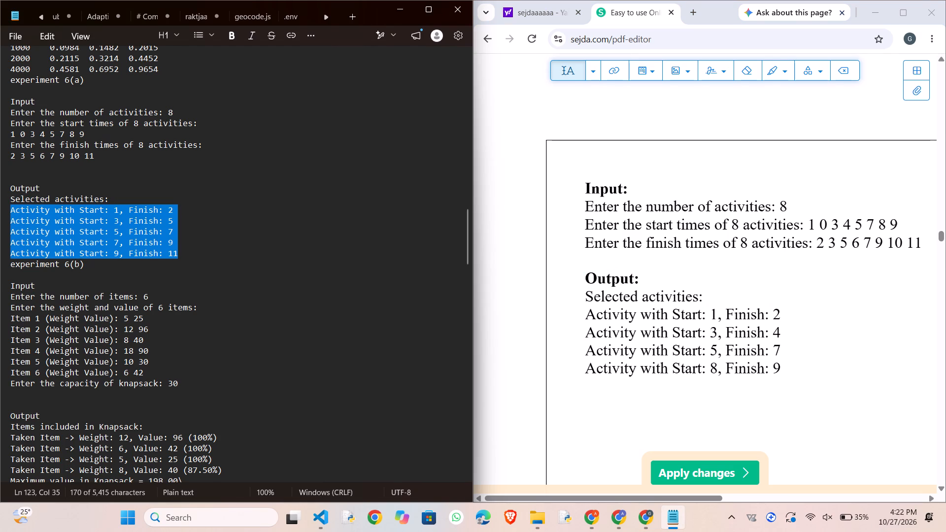
Delete the last three activity lines (Start: 8, Start: 5 and Start: 3) from the PDF's selected activities output.
{"action": "left_click", "coordinate": [735, 370]}
{"action": "key", "text": "ctrl+a"}
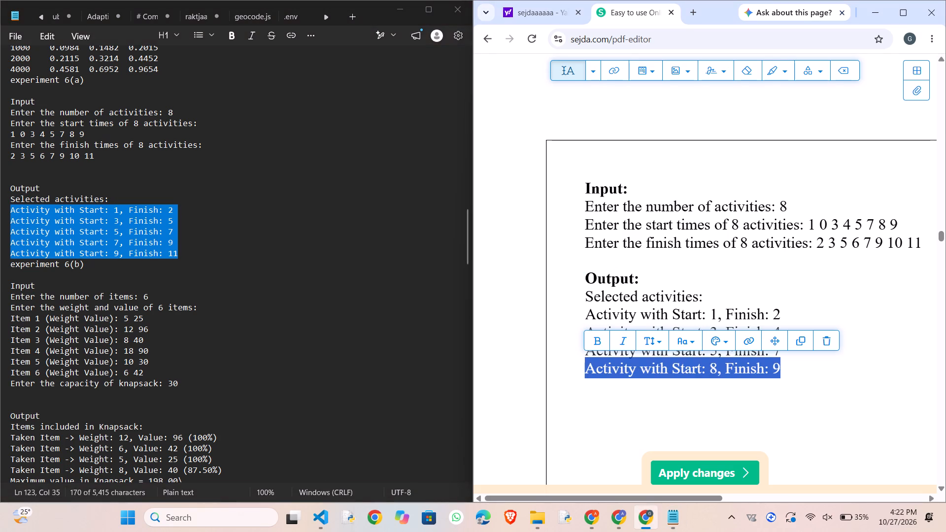
{"action": "key", "text": "ctrl+BackSpace"}
{"action": "left_click", "coordinate": [737, 357]}
{"action": "key", "text": "ctrl+a"}
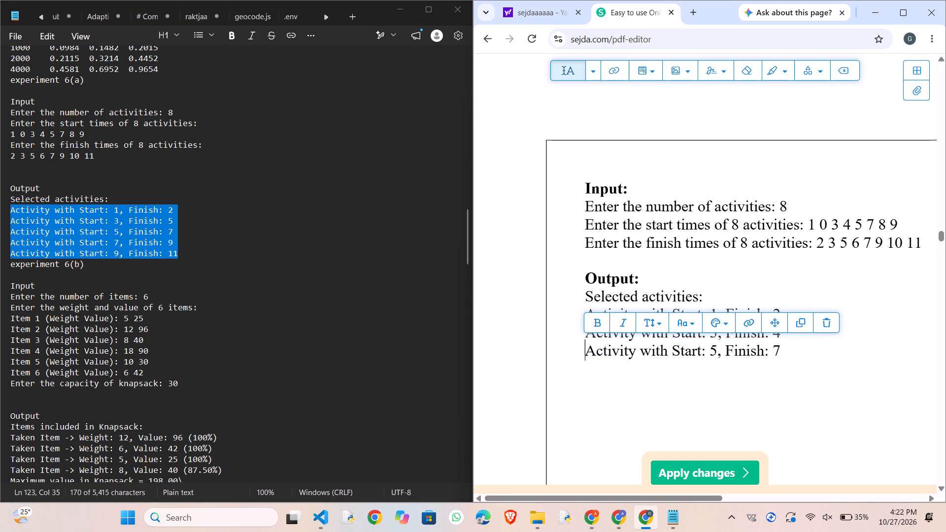
{"action": "key", "text": "BackSpace"}
{"action": "key", "text": "ctrl+a"}
{"action": "key", "text": "BackSpace"}
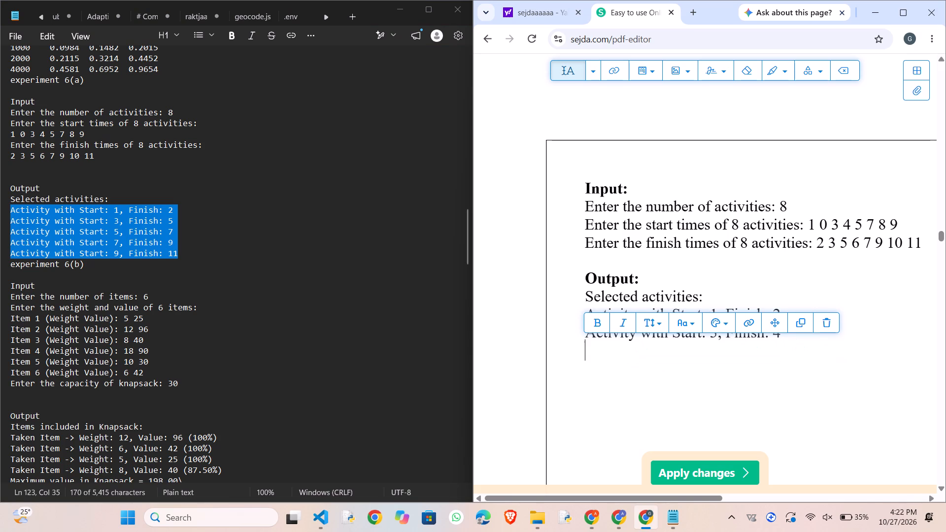
{"action": "left_click", "coordinate": [704, 333]}
{"action": "key", "text": "ctrl+a"}
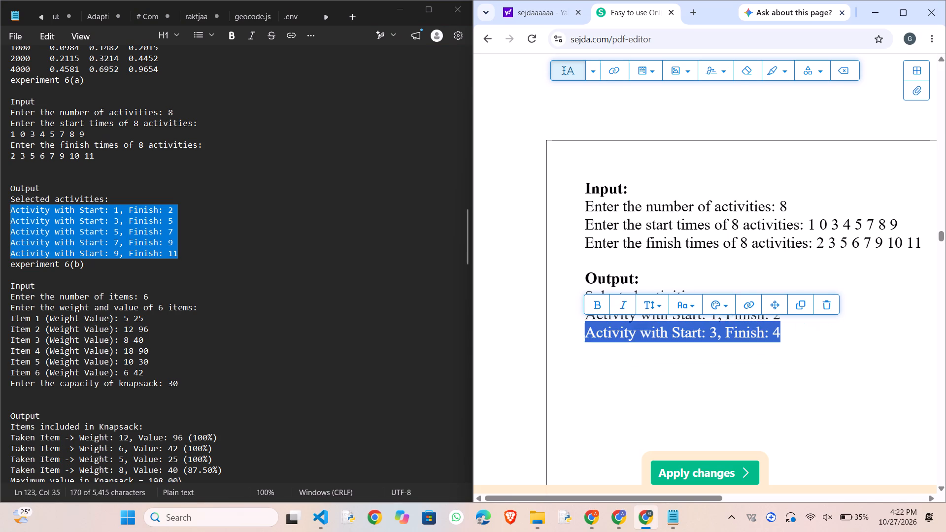
{"action": "key", "text": "BackSpace"}
Replace the remaining activity line in the PDF's output with the five copied selected-activity lines.
{"action": "left_click", "coordinate": [690, 322]}
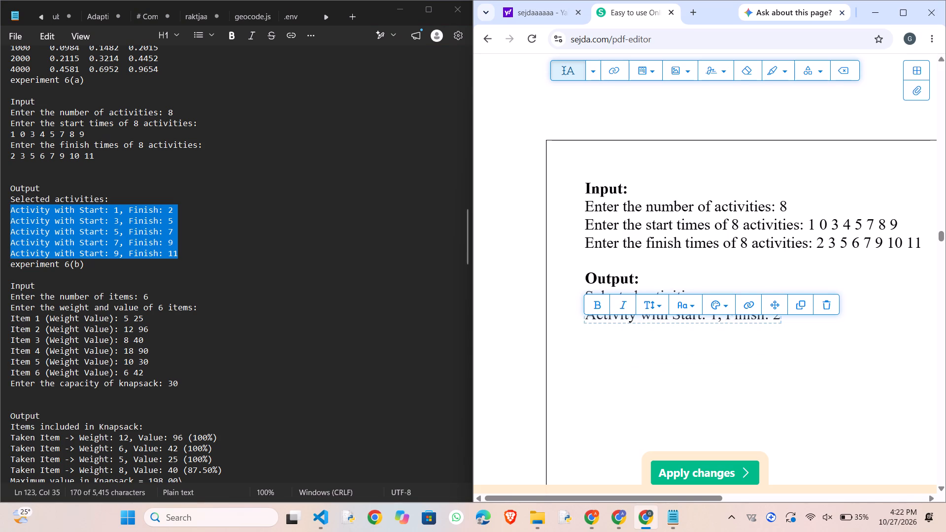
{"action": "key", "text": "ctrl+a"}
{"action": "key", "text": "ctrl+v"}
{"action": "key", "text": "ctrl+space"}
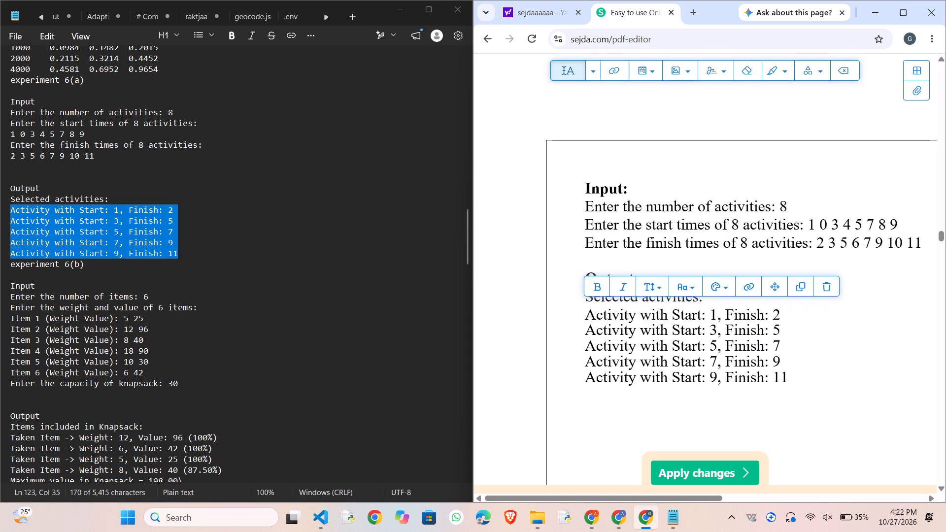
Go to the knapsack Input page in the PDF and copy experiment 6(b)'s input lines from Notepad, from number of items through capacity.
{"action": "scroll", "coordinate": [625, 303], "scroll_direction": "down", "scroll_amount": 6}
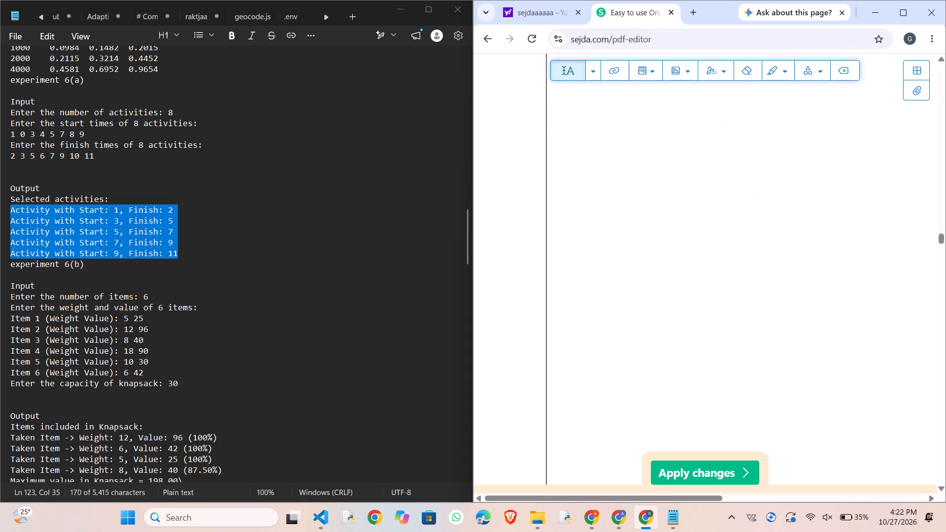
{"action": "scroll", "coordinate": [625, 303], "scroll_direction": "down", "scroll_amount": 9}
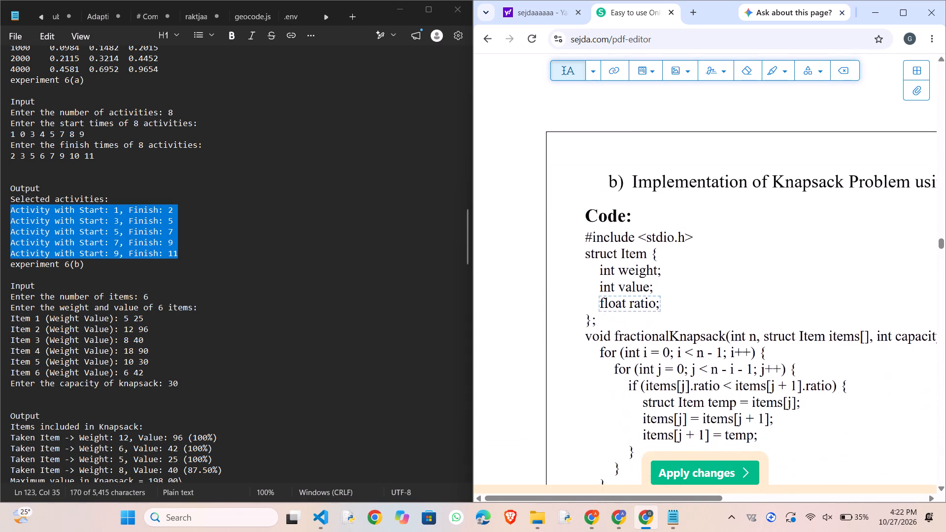
{"action": "scroll", "coordinate": [625, 303], "scroll_direction": "down", "scroll_amount": 8}
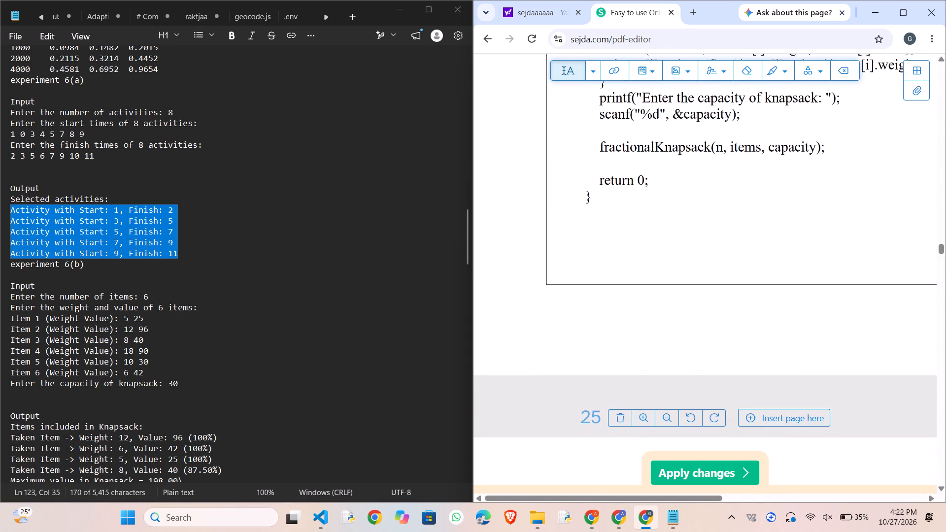
{"action": "scroll", "coordinate": [625, 303], "scroll_direction": "down", "scroll_amount": 5}
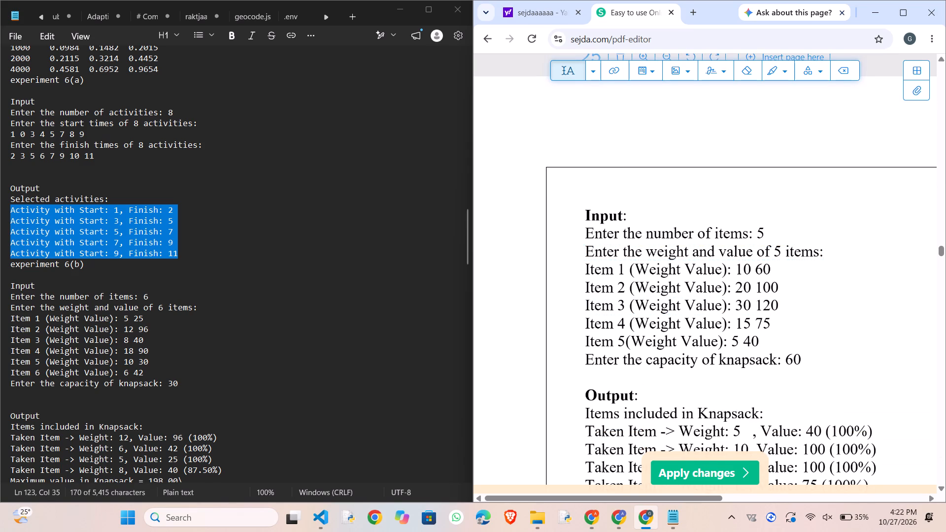
{"action": "left_click_drag", "start_coordinate": [183, 381], "coordinate": [0, 299]}
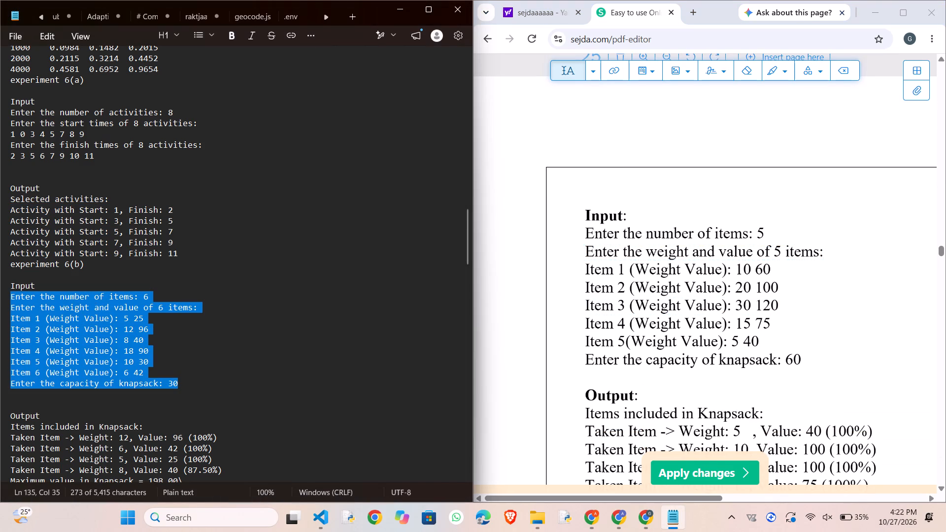
{"action": "left_click_drag", "start_coordinate": [0, 299], "coordinate": [0, 298]}
{"action": "key", "text": "ctrl+c"}
Delete the knapsack capacity line and the "Enter the weight and value of 5 items:" line from the PDF's Input section.
{"action": "left_click", "coordinate": [647, 364]}
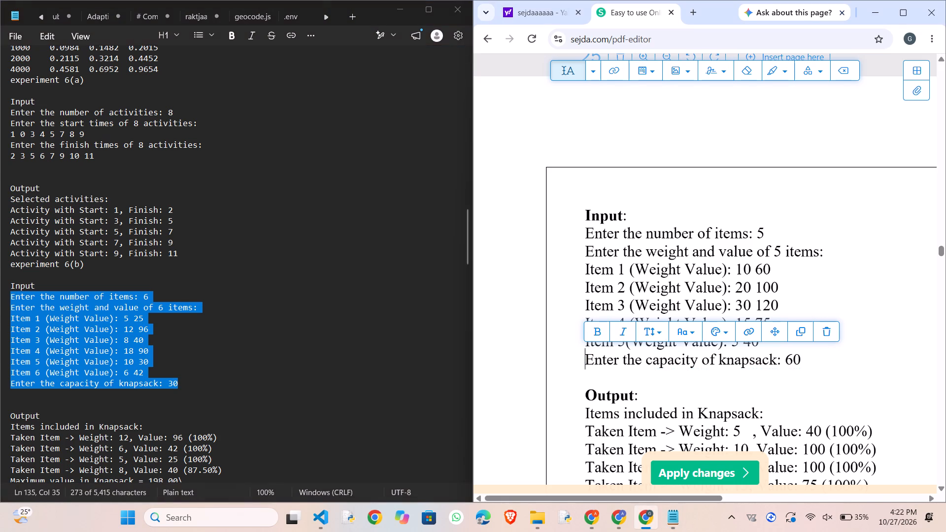
{"action": "key", "text": "ctrl+a"}
{"action": "key", "text": "ctrl+BackSpace"}
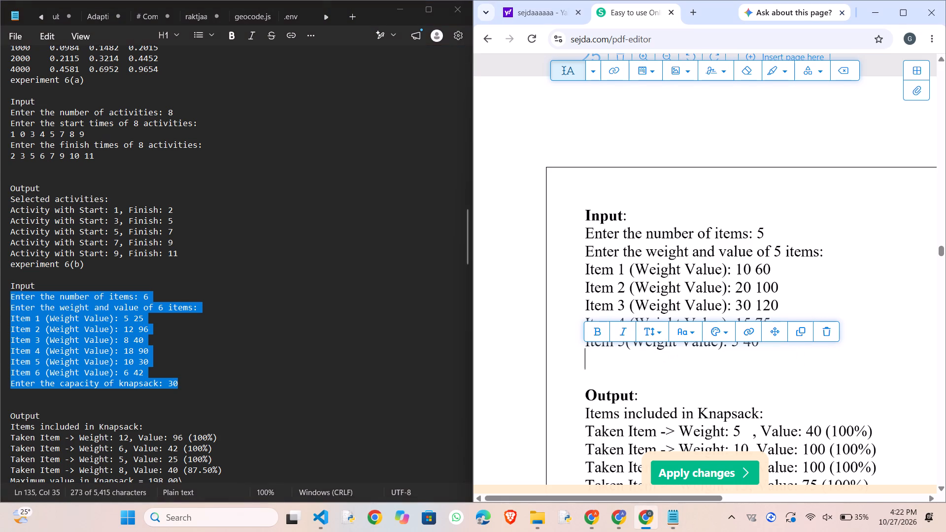
{"action": "left_click", "coordinate": [618, 227]}
{"action": "key", "text": "ctrl+a"}
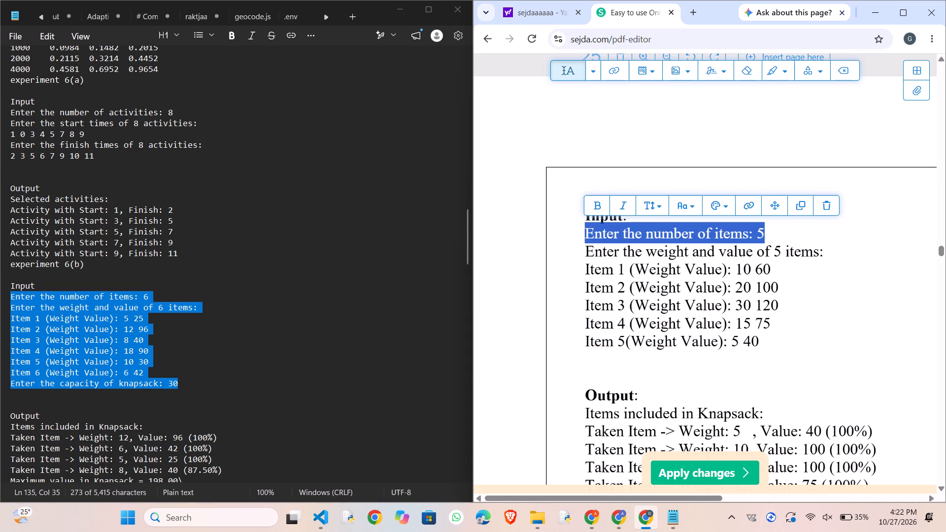
{"action": "left_click", "coordinate": [634, 246]}
{"action": "key", "text": "ctrl+a"}
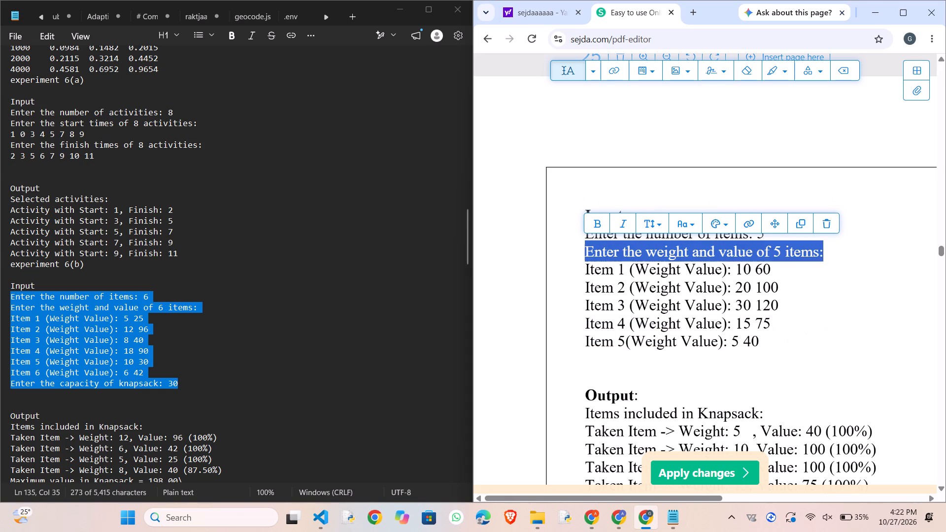
{"action": "key", "text": "BackSpace"}
Delete the Item 1, Item 2 and Item 3 weight-value lines from the PDF's knapsack Input section.
{"action": "left_click", "coordinate": [654, 271]}
{"action": "key", "text": "ctrl+a"}
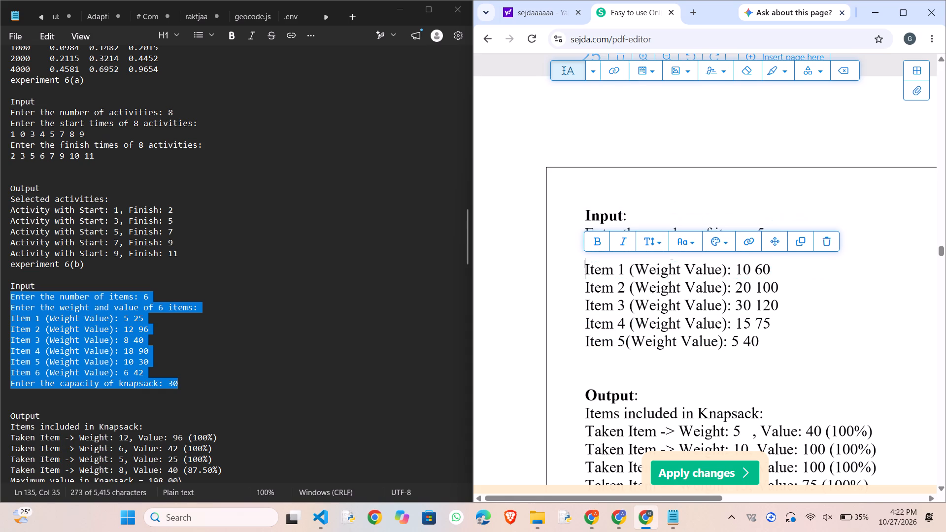
{"action": "key", "text": "ctrl+a"}
{"action": "key", "text": "BackSpace"}
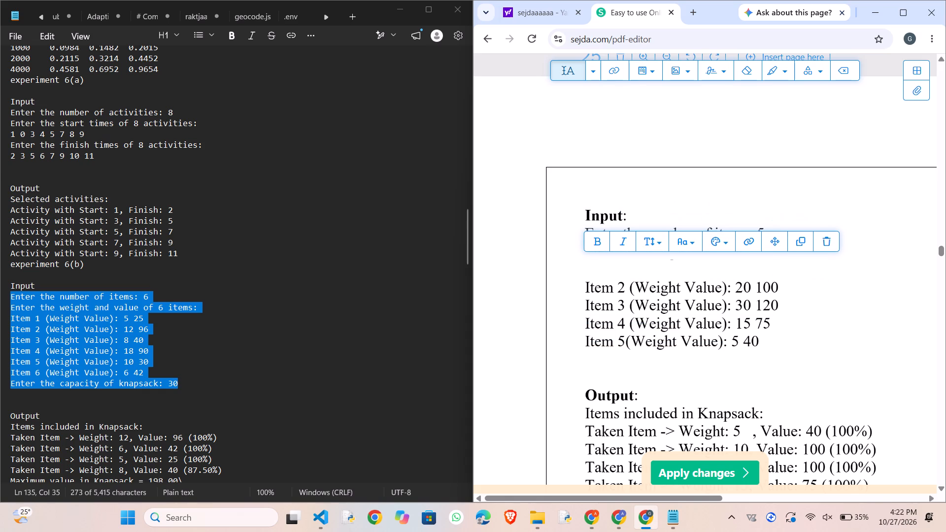
{"action": "left_click", "coordinate": [682, 287]}
{"action": "key", "text": "ctrl+a"}
{"action": "key", "text": "BackSpace"}
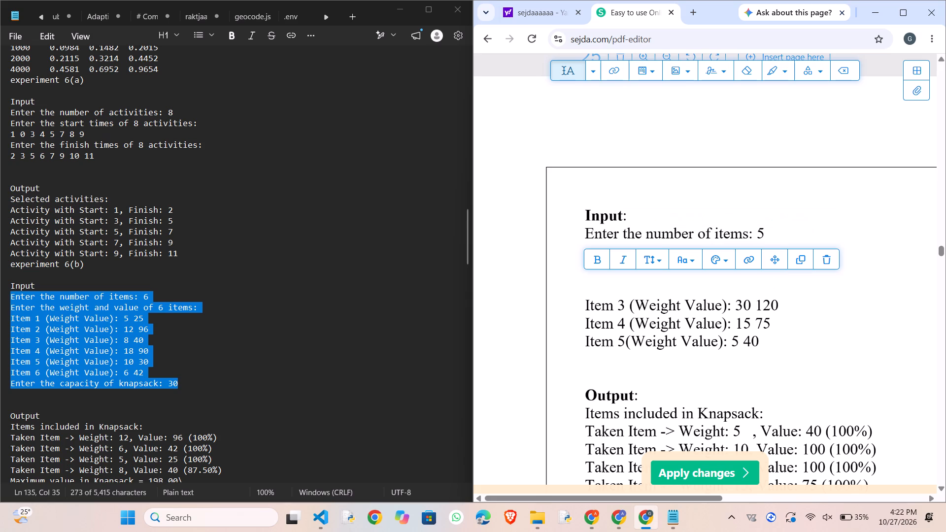
{"action": "left_click", "coordinate": [695, 311]}
{"action": "key", "text": "ctrl+a"}
{"action": "key", "text": "bracketright"}
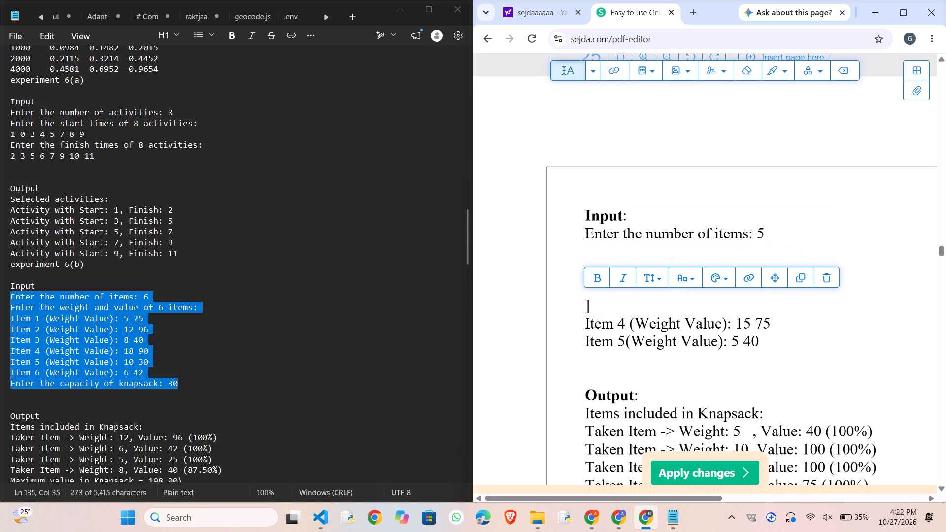
{"action": "key", "text": "BackSpace"}
Delete the Item 4 and Item 5 weight-value lines from the PDF's knapsack Input section.
{"action": "left_click", "coordinate": [709, 323]}
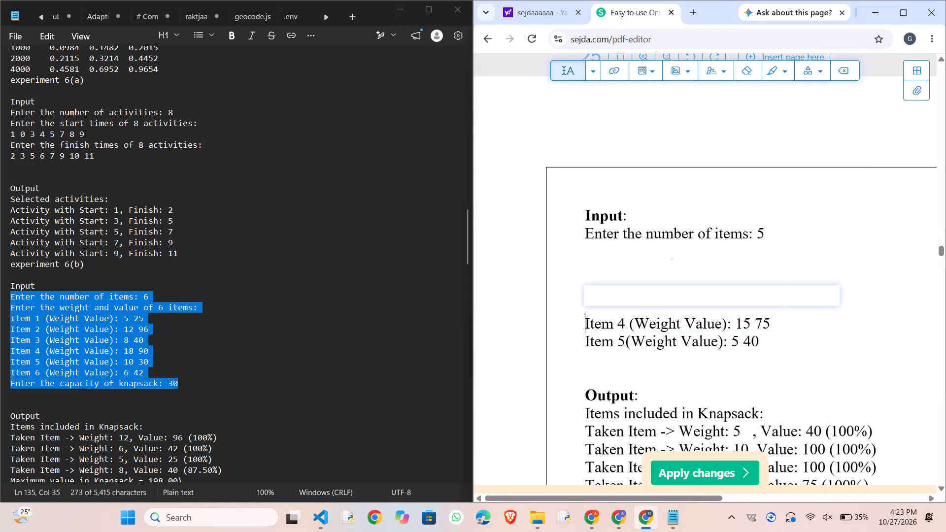
{"action": "key", "text": "ctrl+a"}
{"action": "key", "text": "bracketright"}
{"action": "key", "text": "BackSpace"}
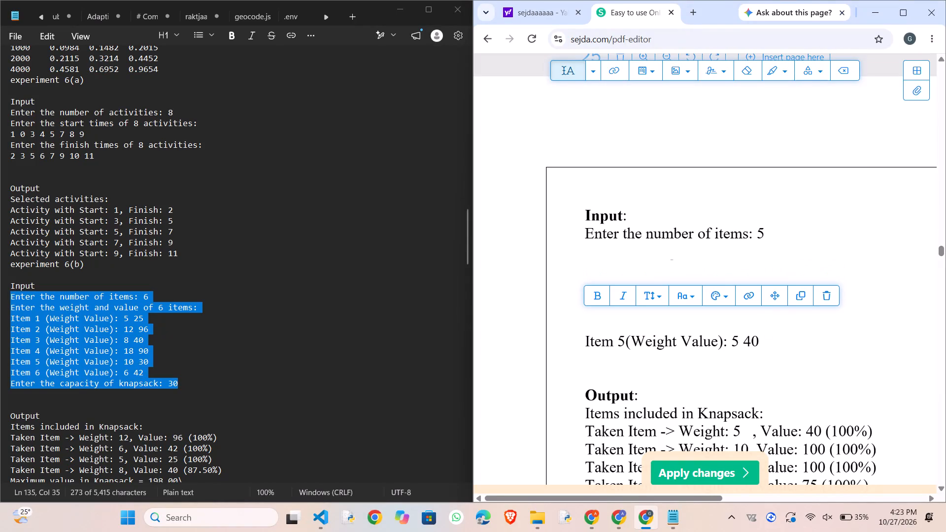
{"action": "left_click", "coordinate": [724, 343]}
{"action": "key", "text": "ctrl+a"}
{"action": "key", "text": "BackSpace"}
{"action": "key", "text": "ctrl+a"}
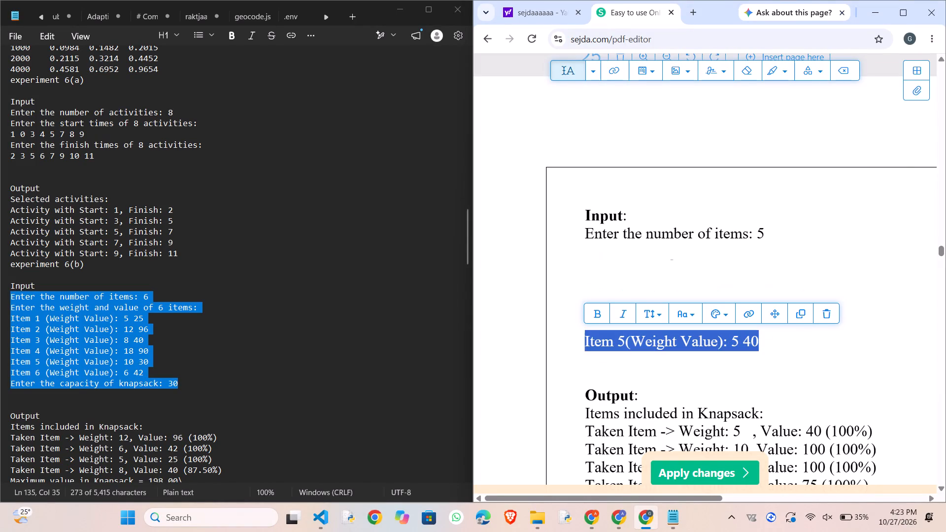
{"action": "key", "text": "ctrl+BackSpace"}
Replace the remaining number-of-items line in the PDF with the copied experiment 6(b) input lines, from 6 items through capacity 30.
{"action": "left_click", "coordinate": [677, 234]}
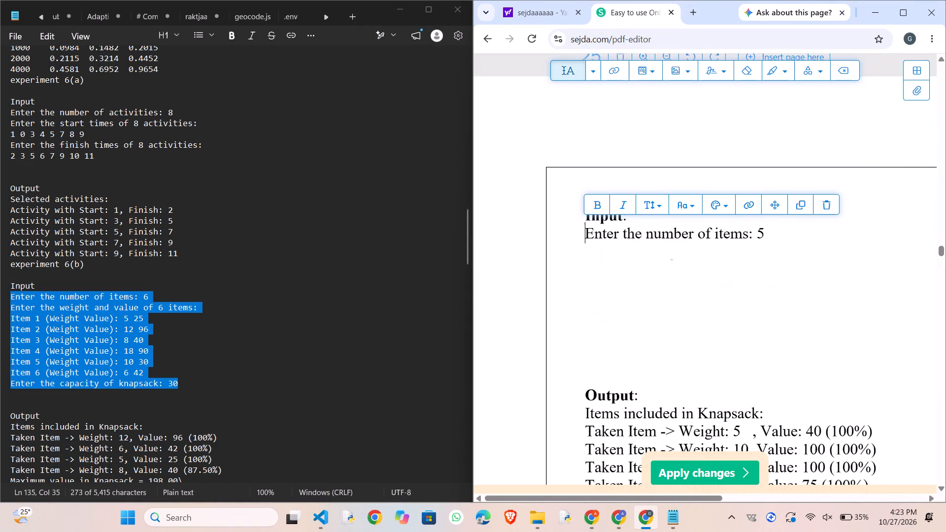
{"action": "key", "text": "ctrl+a"}
{"action": "key", "text": "ctrl+v"}
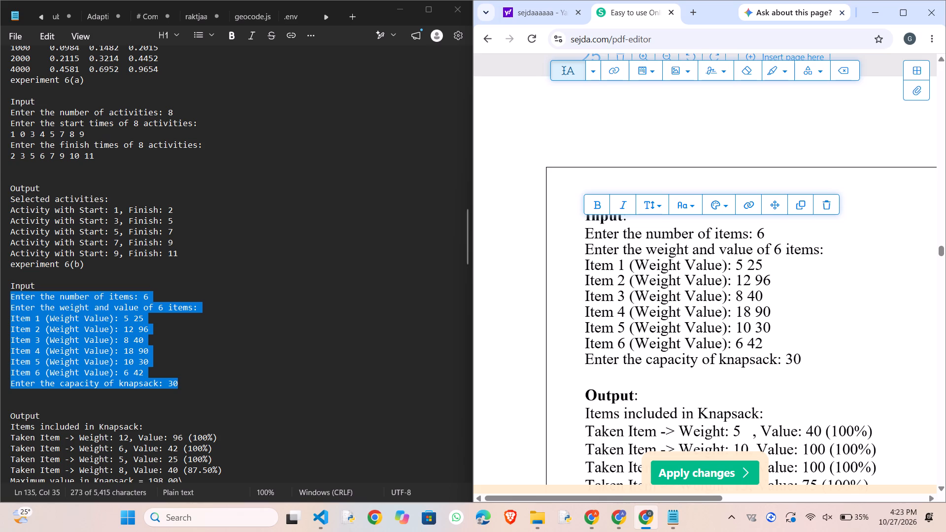
Delete the maximum value line and the Taken Item lines for weights 30 and 15 from the PDF's knapsack Output.
{"action": "scroll", "coordinate": [331, 383], "scroll_direction": "down", "scroll_amount": 1}
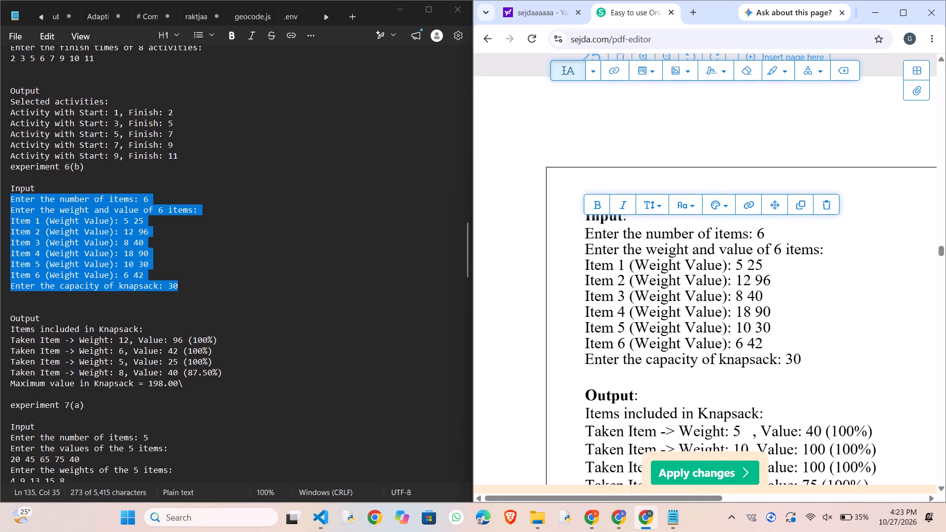
{"action": "scroll", "coordinate": [607, 358], "scroll_direction": "down", "scroll_amount": 2}
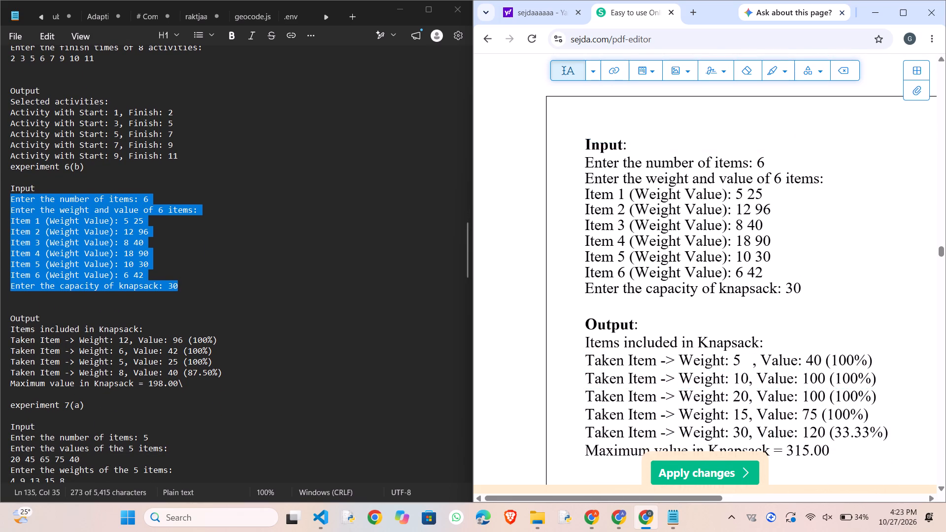
{"action": "scroll", "coordinate": [705, 393], "scroll_direction": "down", "scroll_amount": 1}
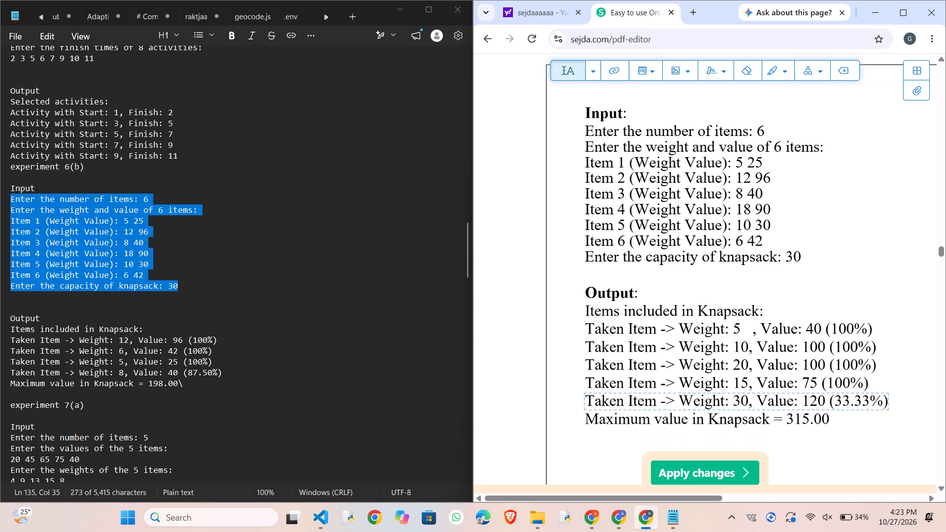
{"action": "left_click", "coordinate": [714, 423]}
{"action": "key", "text": "ctrl+a"}
{"action": "key", "text": "BackSpace"}
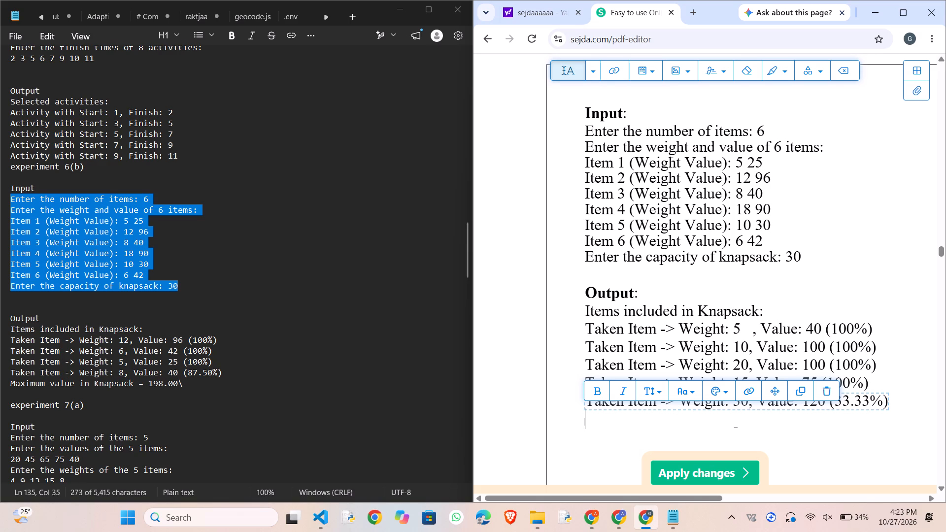
{"action": "left_click", "coordinate": [712, 406]}
{"action": "key", "text": "ctrl+a"}
{"action": "key", "text": "BackSpace"}
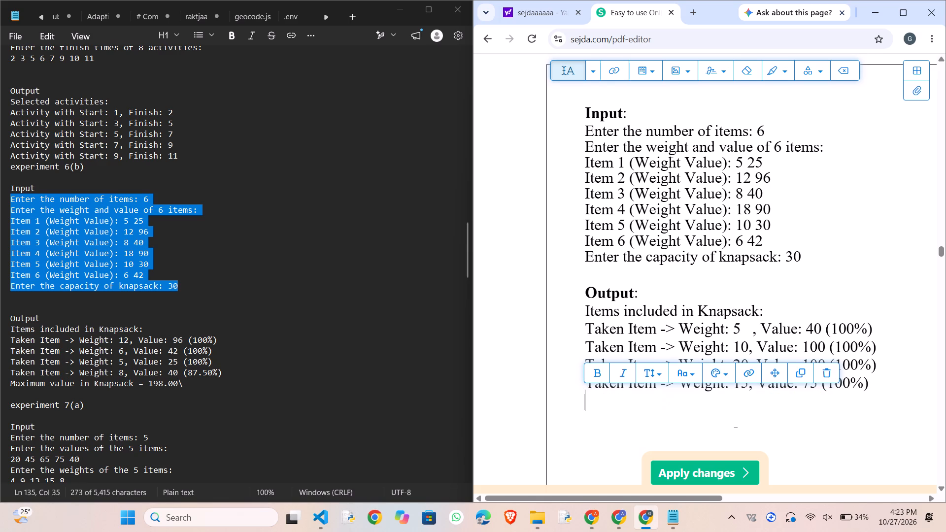
{"action": "left_click", "coordinate": [696, 384]}
{"action": "key", "text": "ctrl+a"}
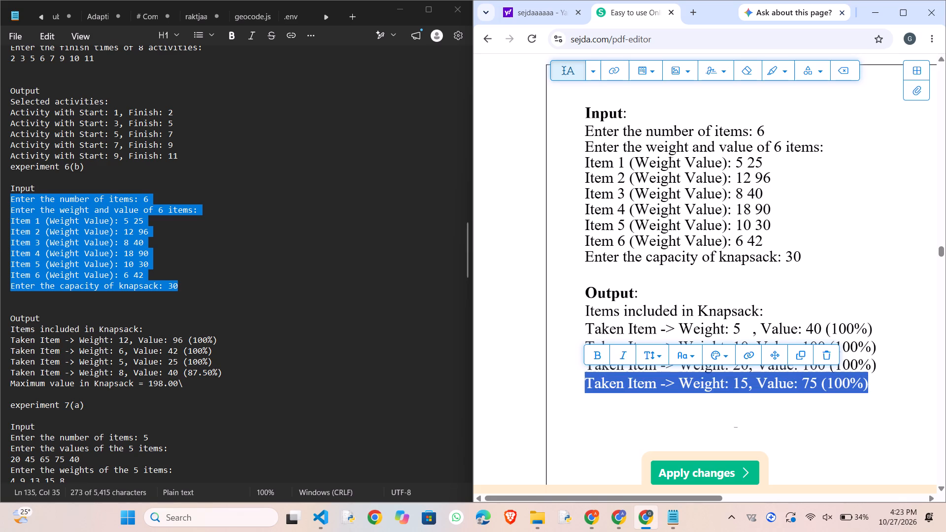
{"action": "key", "text": "BackSpace"}
Delete the Taken Item lines for weights 20, 10 and 5 from the PDF's knapsack Output.
{"action": "left_click", "coordinate": [690, 365], "text": "ctrl"}
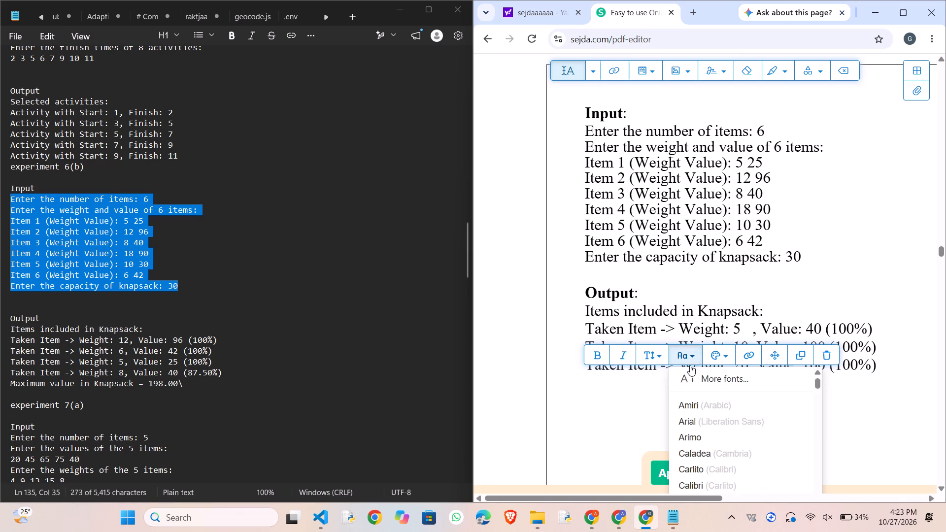
{"action": "left_click", "coordinate": [643, 372]}
{"action": "key", "text": "ctrl+a"}
{"action": "key", "text": "BackSpace"}
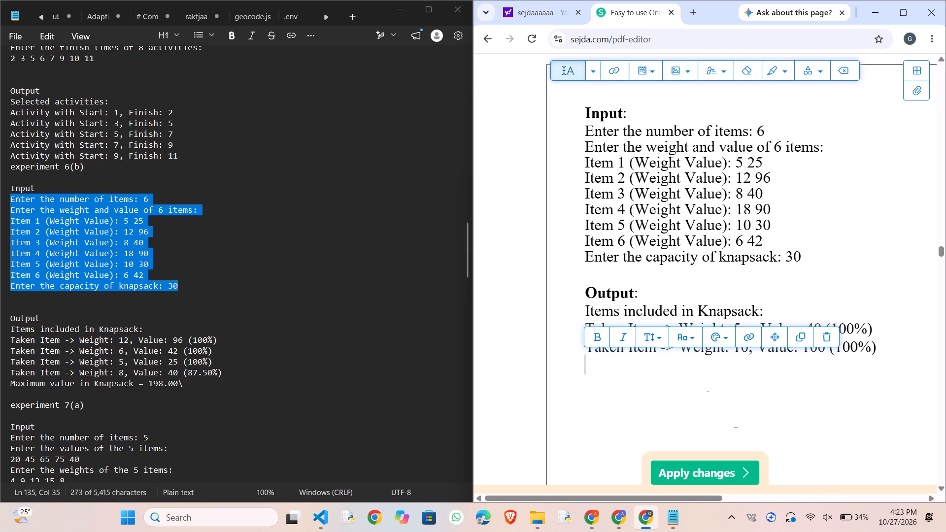
{"action": "left_click", "coordinate": [639, 355]}
{"action": "key", "text": "ctrl+a"}
{"action": "key", "text": "BackSpace"}
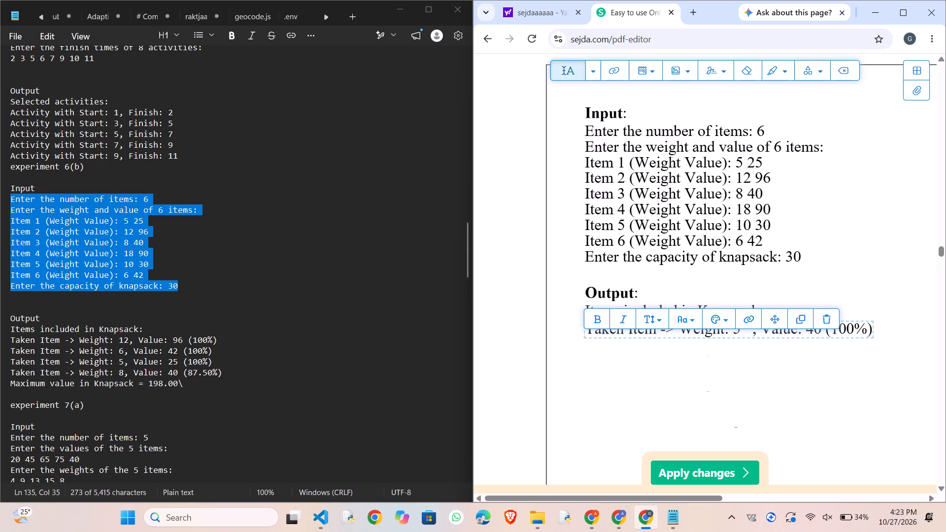
{"action": "left_click", "coordinate": [637, 334]}
{"action": "key", "text": "ctrl+a"}
{"action": "key", "text": "BackSpace"}
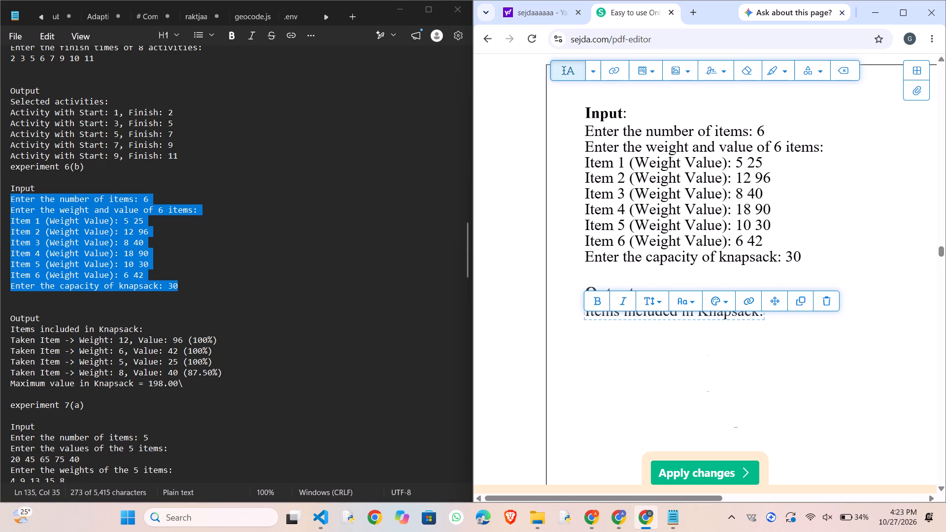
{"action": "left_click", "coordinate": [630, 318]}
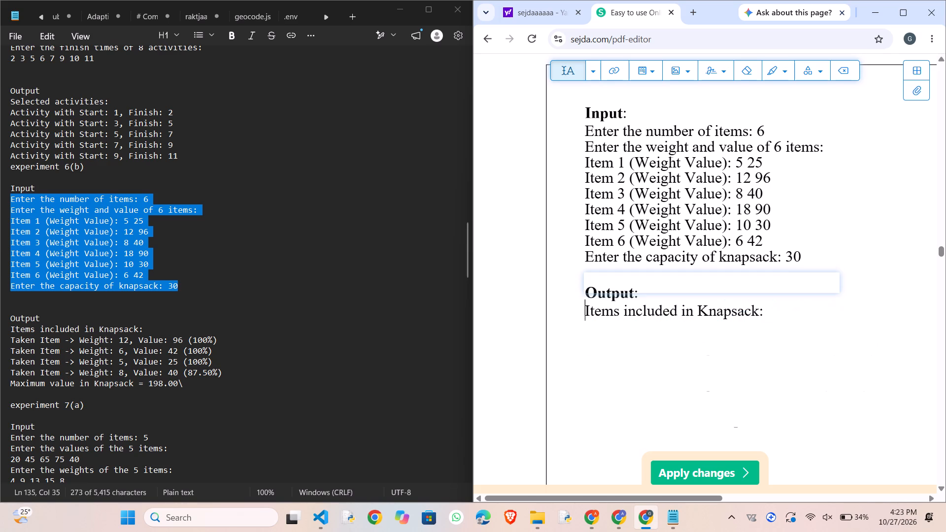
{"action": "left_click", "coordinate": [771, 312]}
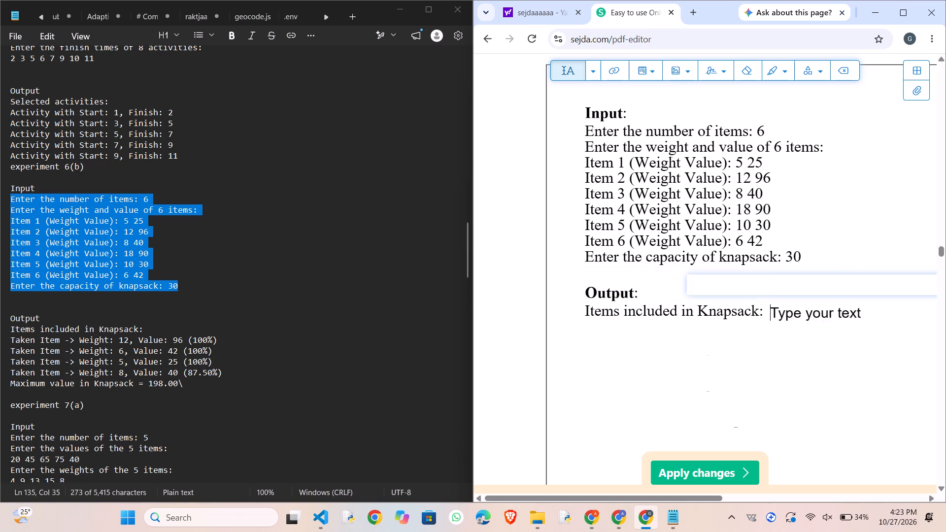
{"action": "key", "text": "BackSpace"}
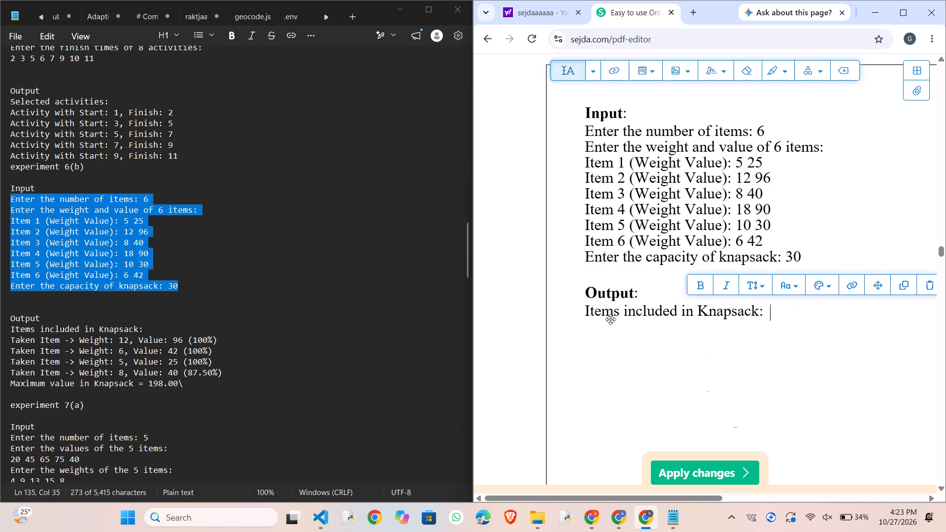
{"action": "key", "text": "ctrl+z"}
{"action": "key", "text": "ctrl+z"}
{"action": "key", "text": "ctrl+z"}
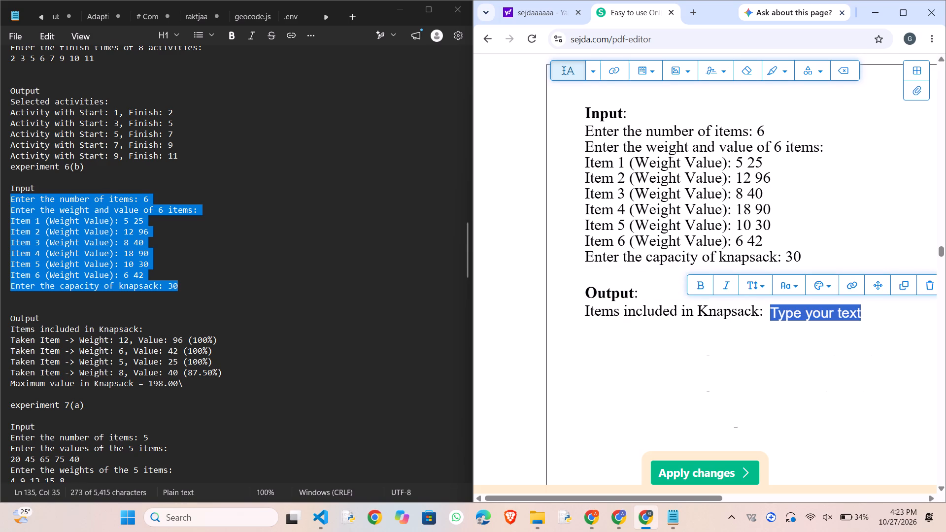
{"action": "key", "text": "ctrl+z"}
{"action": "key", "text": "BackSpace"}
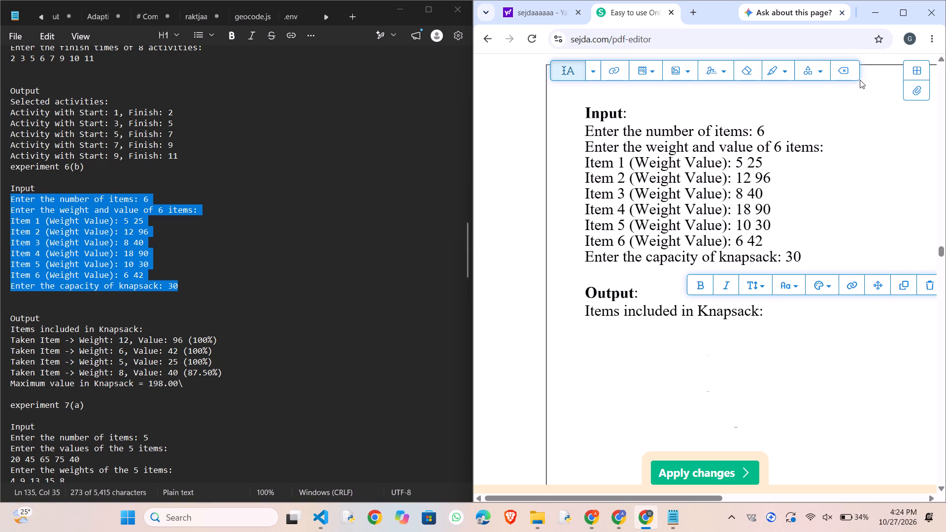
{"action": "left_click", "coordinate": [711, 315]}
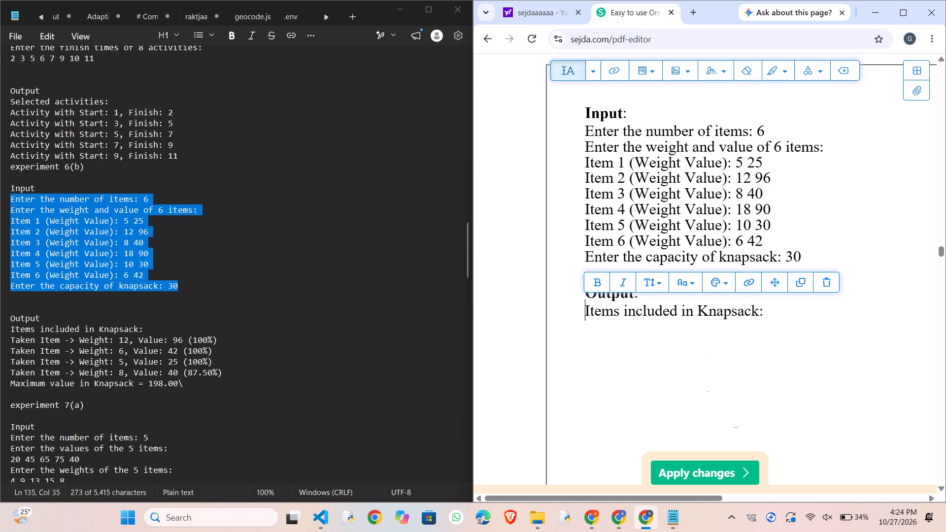
In Notepad, remove the stray backslash after 198.00 and copy experiment 6(b)'s output from "Items included in Knapsack:" through the maximum value.
{"action": "left_click", "coordinate": [188, 384]}
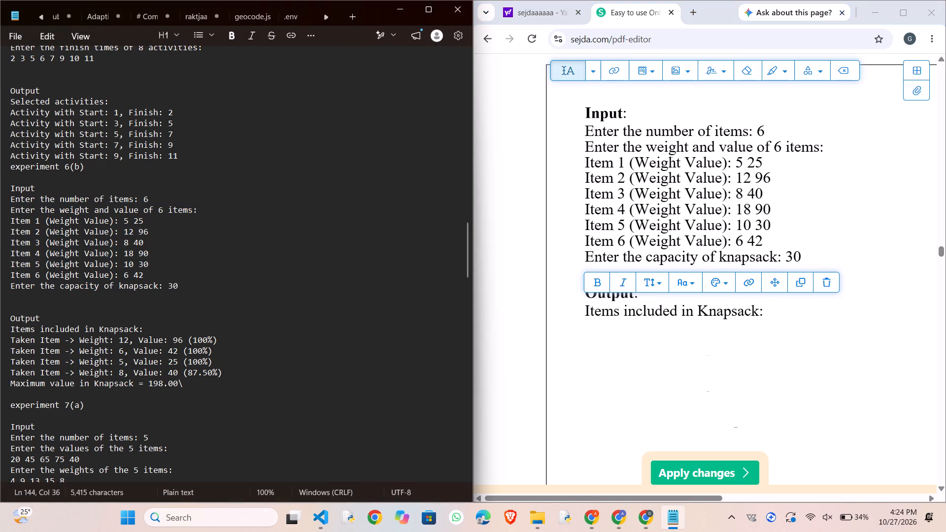
{"action": "key", "text": "BackSpace"}
{"action": "left_click_drag", "start_coordinate": [188, 384], "coordinate": [0, 337]}
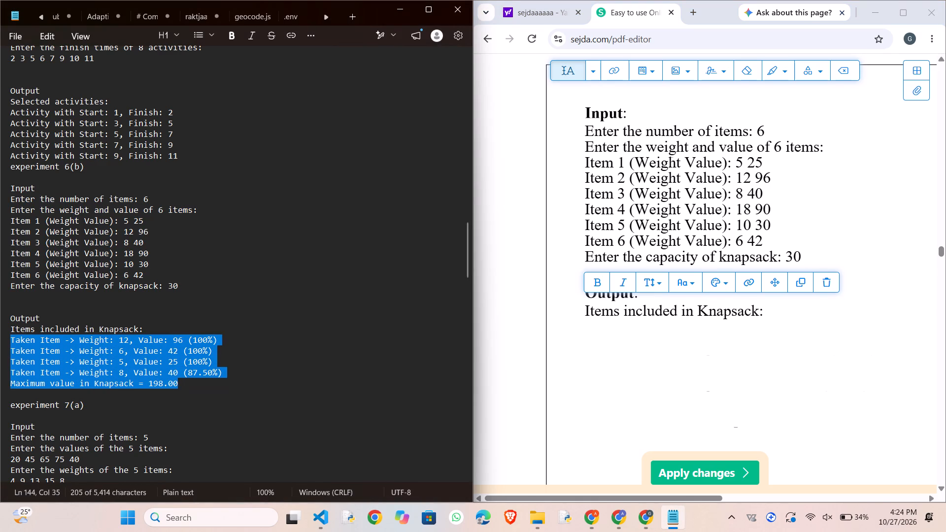
{"action": "left_click_drag", "start_coordinate": [0, 337], "coordinate": [1, 332]}
{"action": "key", "text": "ctrl+c"}
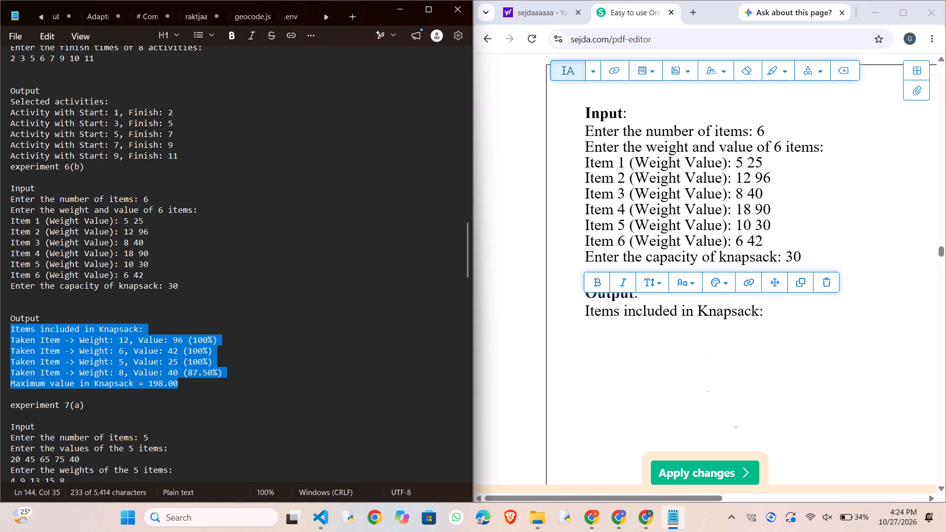
Replace the PDF's "Items included in Knapsack:" line with the copied output lines, ending in maximum value 198.00.
{"action": "left_click", "coordinate": [612, 317], "text": "ctrl"}
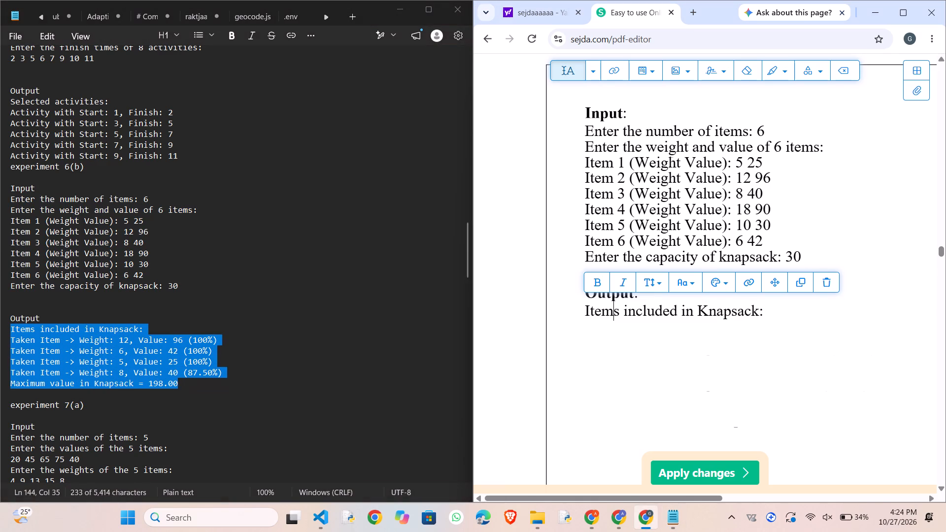
{"action": "key", "text": "ctrl+a"}
{"action": "key", "text": "ctrl+v"}
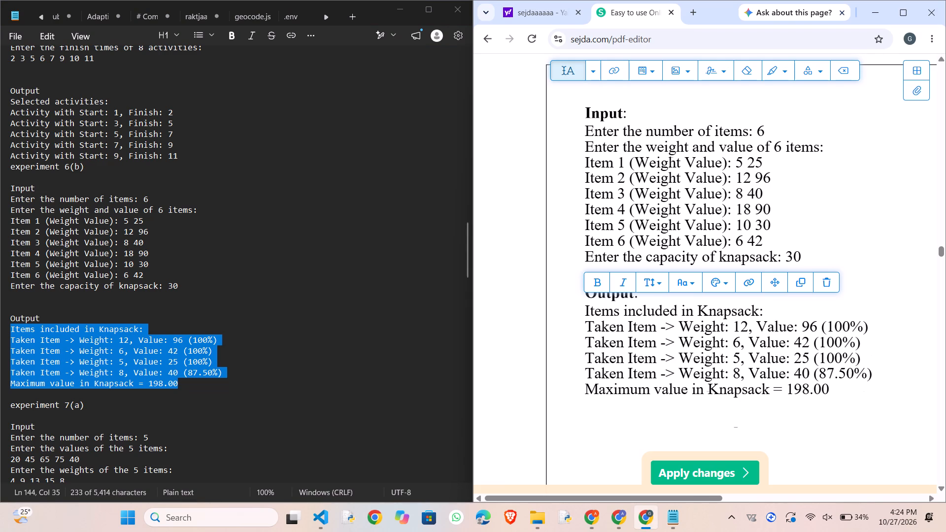
Go through the PDF from the knapsack Output to the Input section of the 0/1 knapsack experiment, 7(a).
{"action": "scroll", "coordinate": [764, 359], "scroll_direction": "down", "scroll_amount": 1}
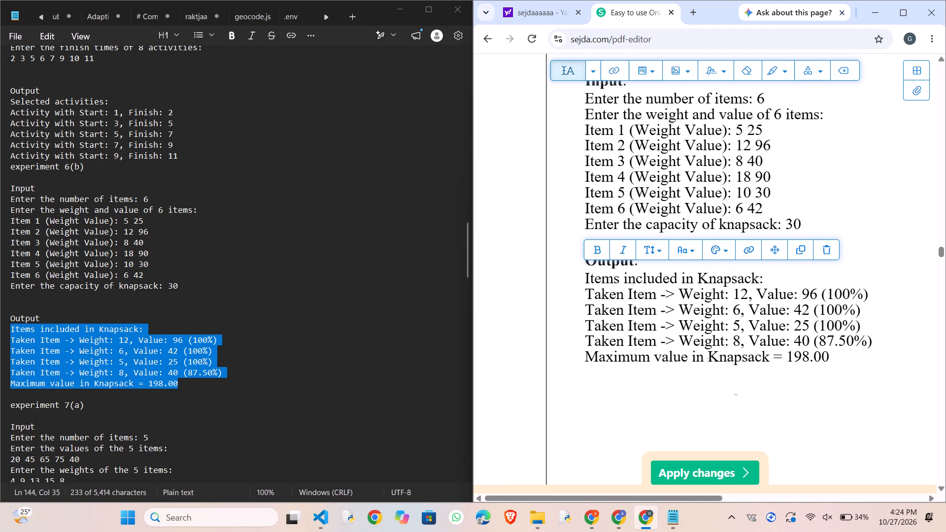
{"action": "scroll", "coordinate": [764, 359], "scroll_direction": "down", "scroll_amount": 1}
{"action": "scroll", "coordinate": [302, 432], "scroll_direction": "down", "scroll_amount": 1}
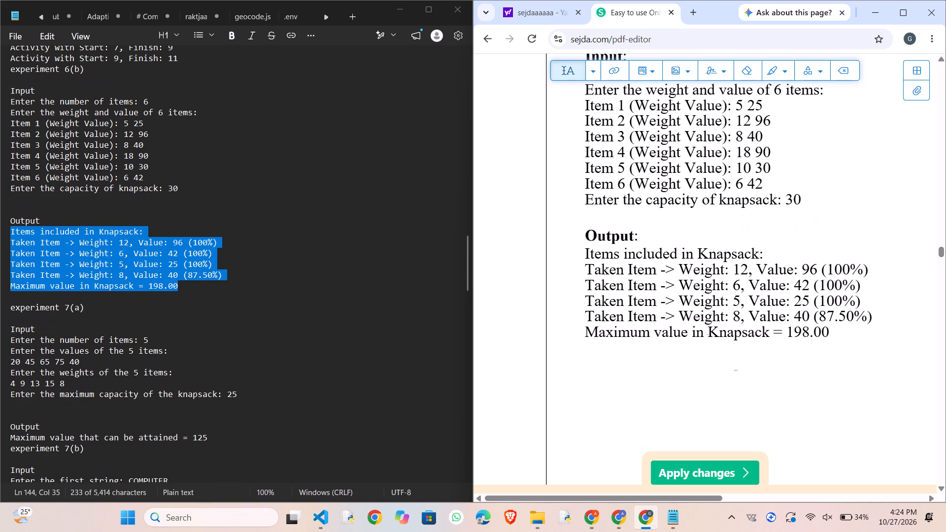
{"action": "scroll", "coordinate": [629, 403], "scroll_direction": "down", "scroll_amount": 5}
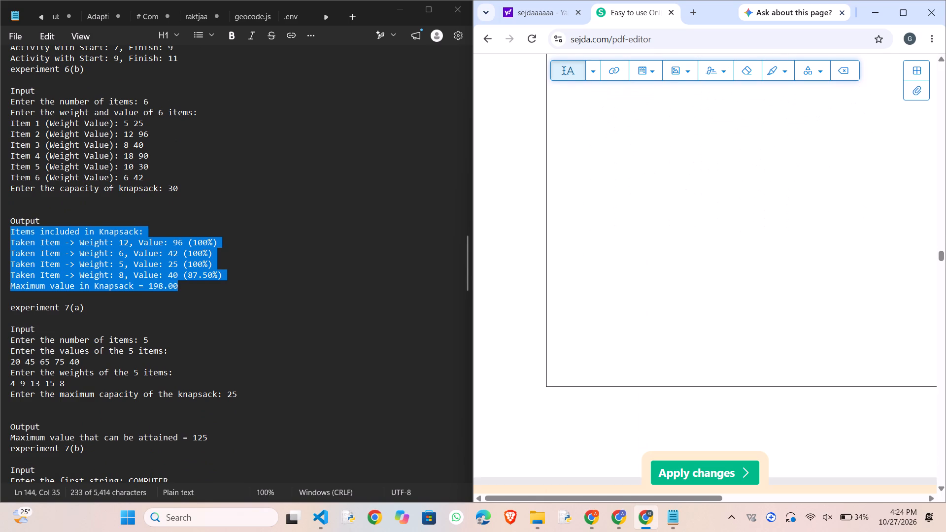
{"action": "scroll", "coordinate": [629, 403], "scroll_direction": "down", "scroll_amount": 6}
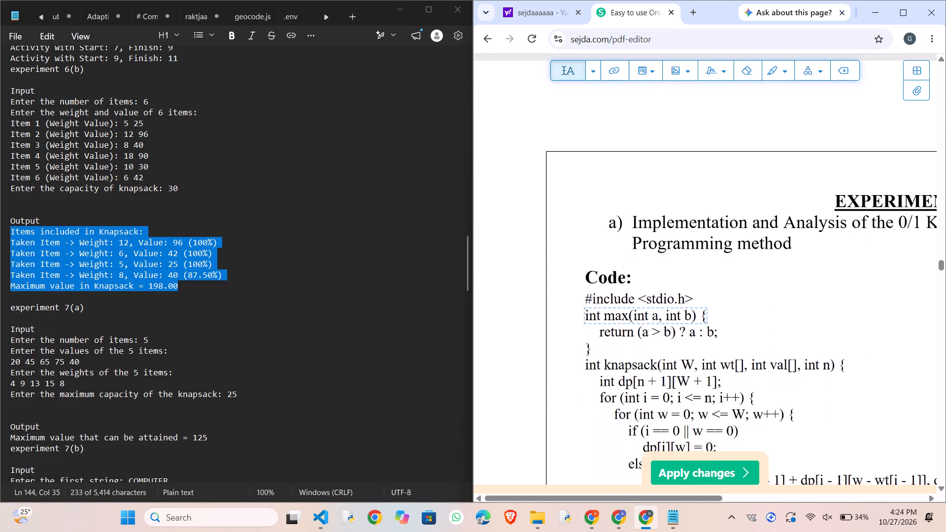
{"action": "scroll", "coordinate": [629, 403], "scroll_direction": "down", "scroll_amount": 6}
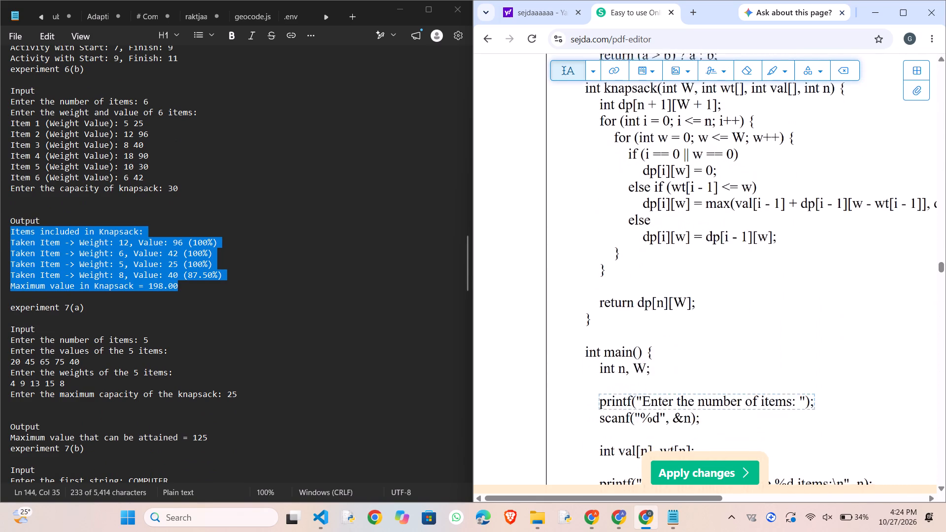
{"action": "scroll", "coordinate": [629, 403], "scroll_direction": "down", "scroll_amount": 2}
{"action": "left_click", "coordinate": [629, 403]}
{"action": "scroll", "coordinate": [629, 403], "scroll_direction": "down", "scroll_amount": 2}
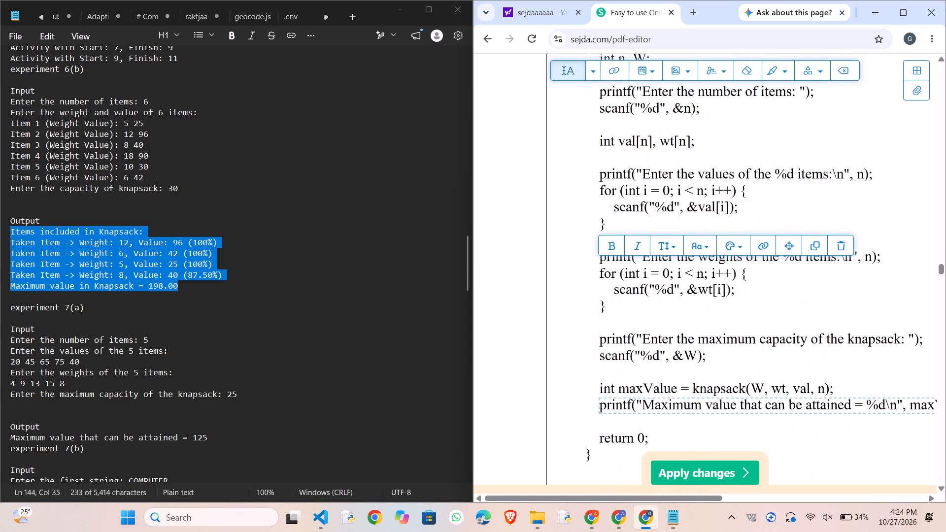
{"action": "scroll", "coordinate": [608, 368], "scroll_direction": "down", "scroll_amount": 3}
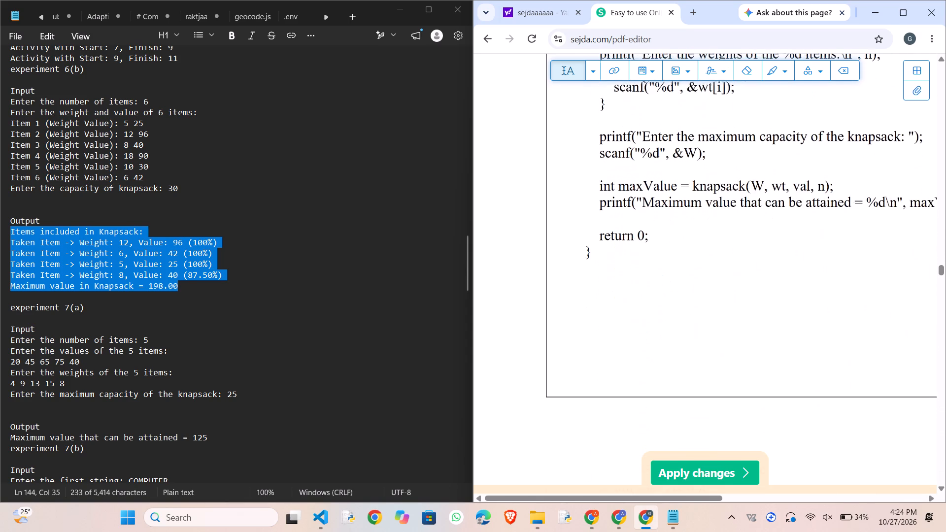
{"action": "scroll", "coordinate": [608, 368], "scroll_direction": "down", "scroll_amount": 4}
{"action": "right_click", "coordinate": [608, 368]}
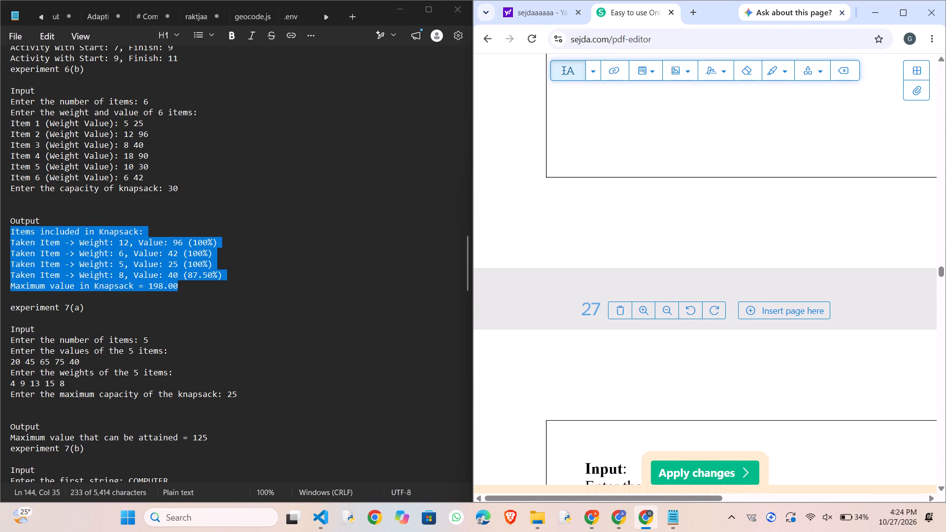
{"action": "scroll", "coordinate": [608, 368], "scroll_direction": "down", "scroll_amount": 1}
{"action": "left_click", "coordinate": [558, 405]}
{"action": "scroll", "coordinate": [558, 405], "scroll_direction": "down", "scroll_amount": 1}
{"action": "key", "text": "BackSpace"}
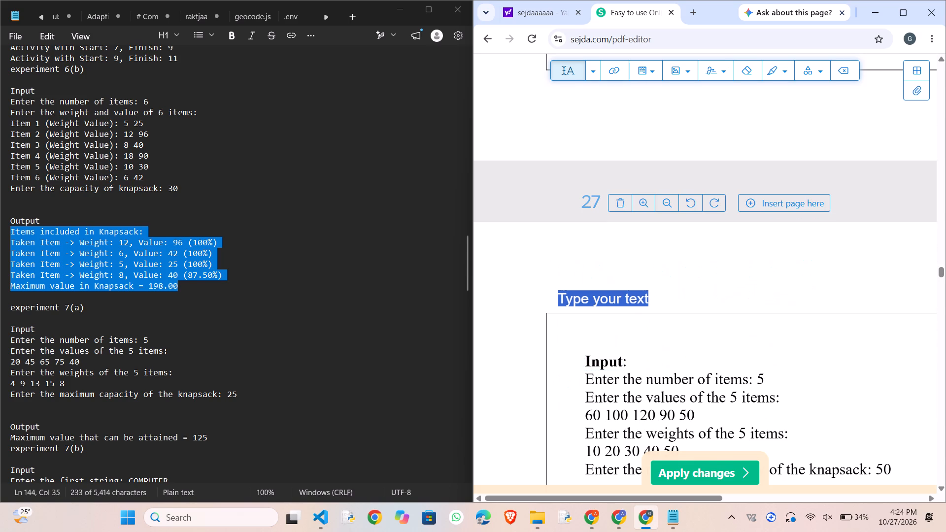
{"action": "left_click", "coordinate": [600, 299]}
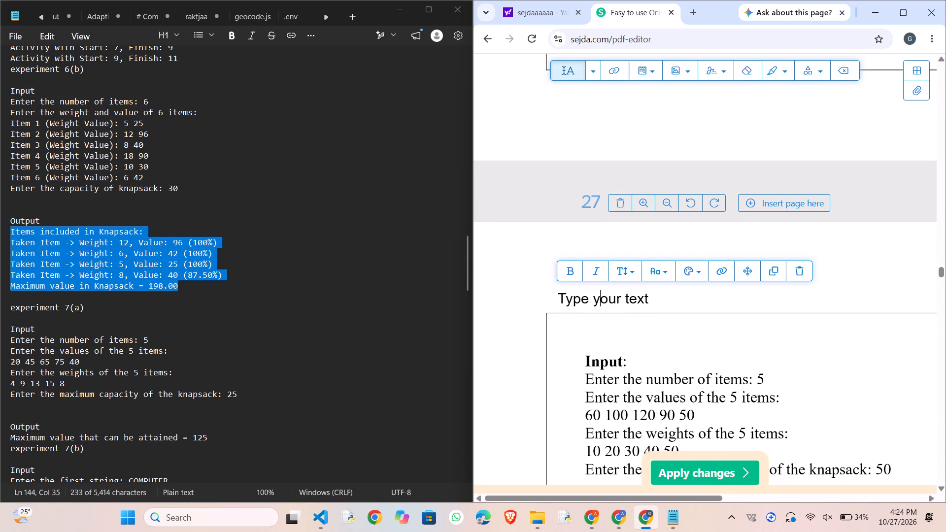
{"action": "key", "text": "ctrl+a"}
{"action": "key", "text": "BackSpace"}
{"action": "scroll", "coordinate": [569, 328], "scroll_direction": "down", "scroll_amount": 2}
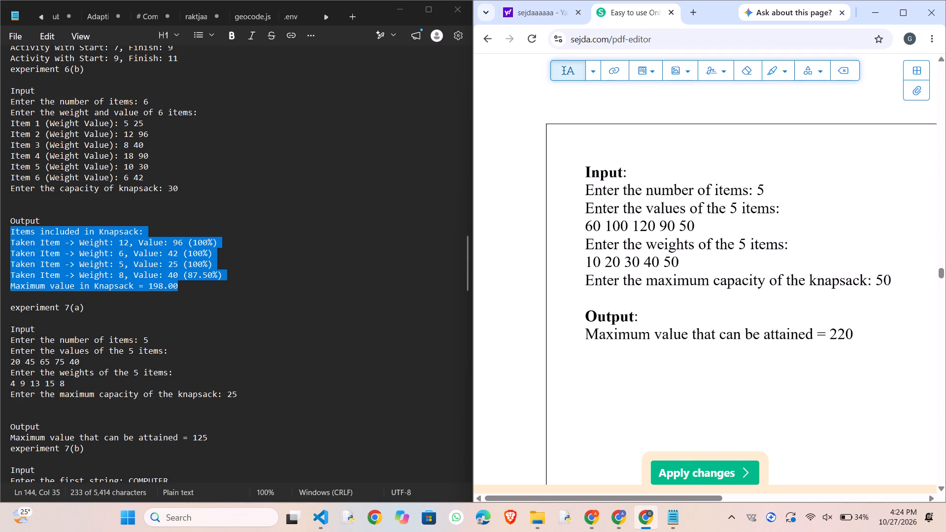
{"action": "scroll", "coordinate": [273, 355], "scroll_direction": "down", "scroll_amount": 1}
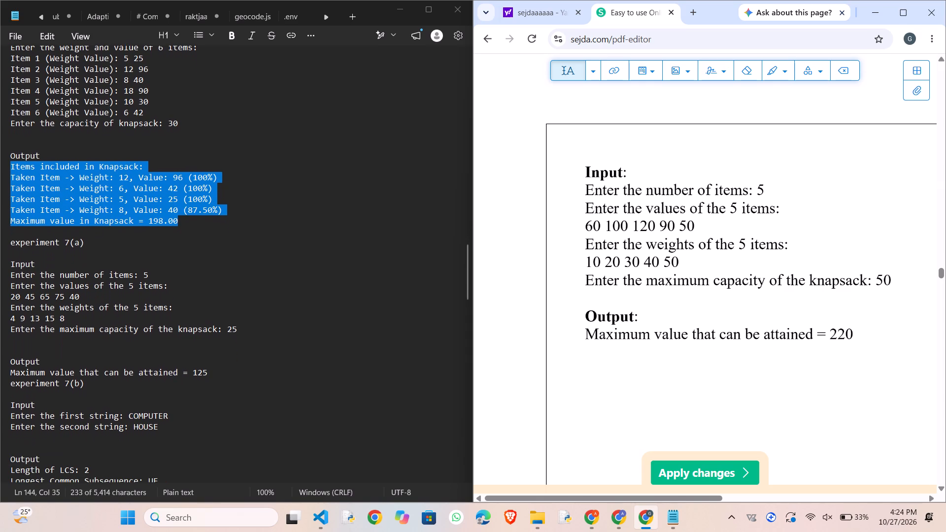
{"action": "scroll", "coordinate": [273, 355], "scroll_direction": "down", "scroll_amount": 1}
{"action": "left_click_drag", "start_coordinate": [77, 298], "coordinate": [0, 298]}
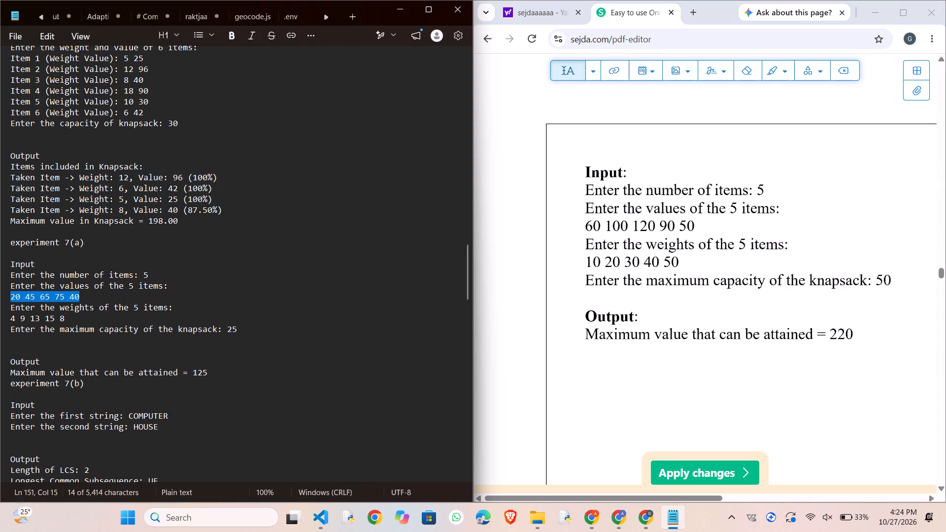
{"action": "left_click_drag", "start_coordinate": [0, 298], "coordinate": [1, 295]}
{"action": "key", "text": "ctrl+c"}
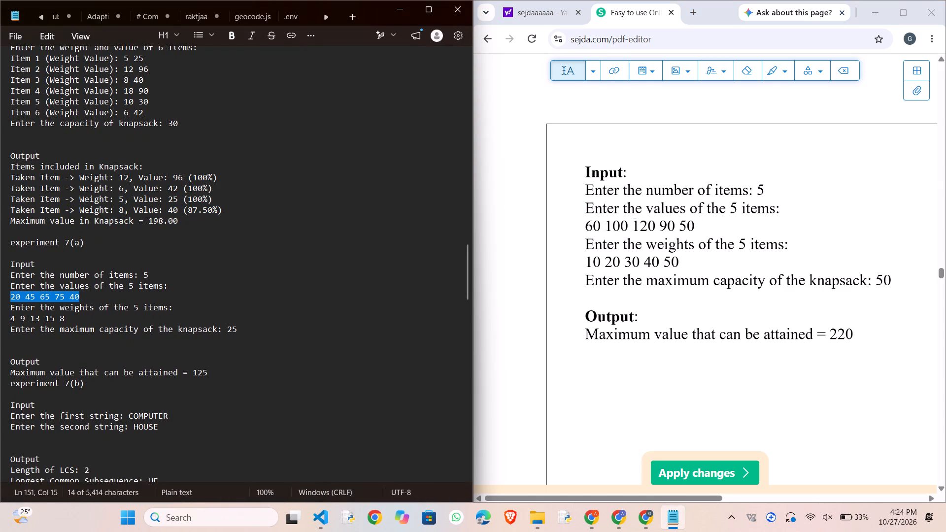
{"action": "left_click", "coordinate": [609, 224]}
{"action": "key", "text": "ctrl+a"}
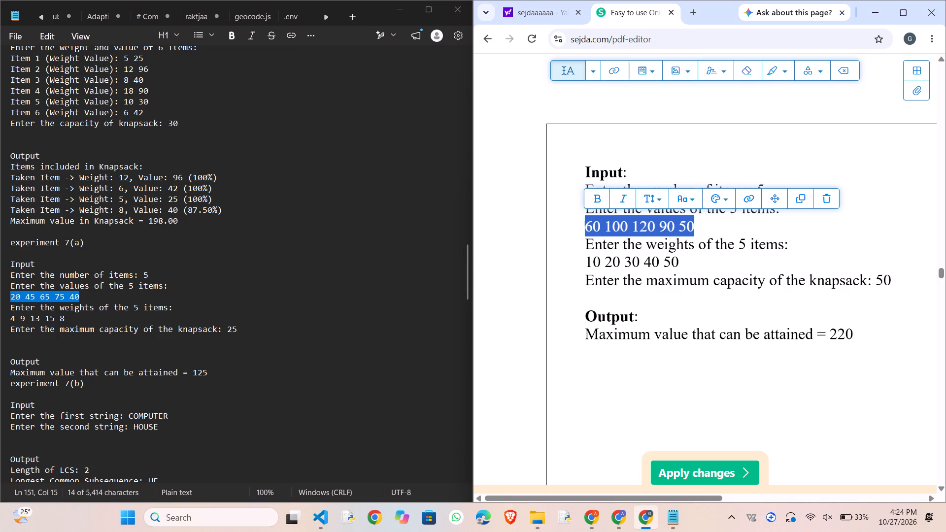
{"action": "key", "text": "ctrl+v"}
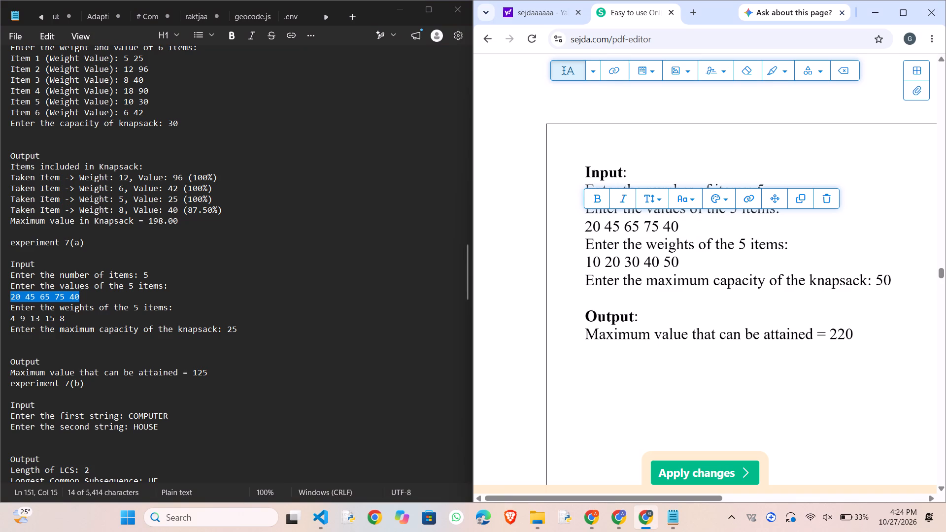
Replace the item weights line in the PDF's experiment 7(a) Input with "4 9 13 15 8" copied from Notepad.
{"action": "left_click", "coordinate": [61, 316]}
{"action": "left_click_drag", "start_coordinate": [65, 317], "coordinate": [0, 322]}
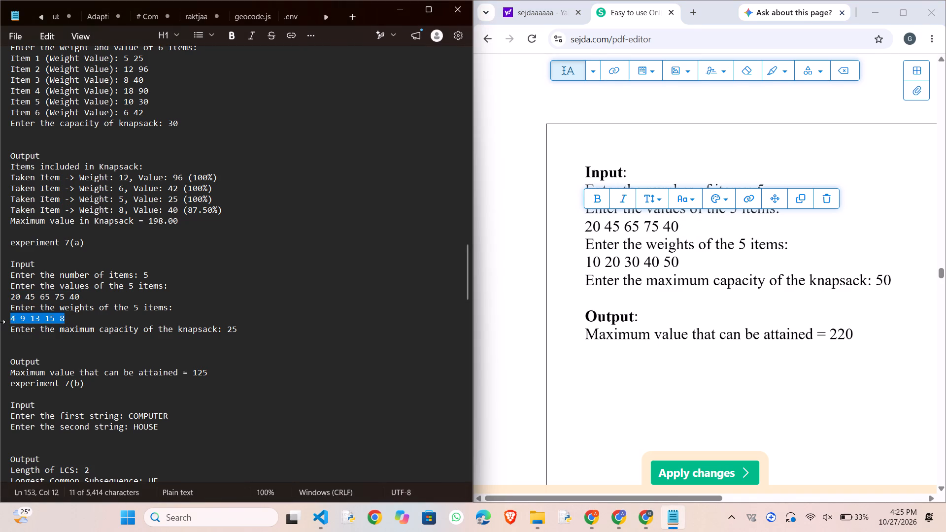
{"action": "key", "text": "ctrl+c"}
{"action": "left_click", "coordinate": [634, 259]}
{"action": "key", "text": "ctrl+a"}
{"action": "key", "text": "ctrl+v"}
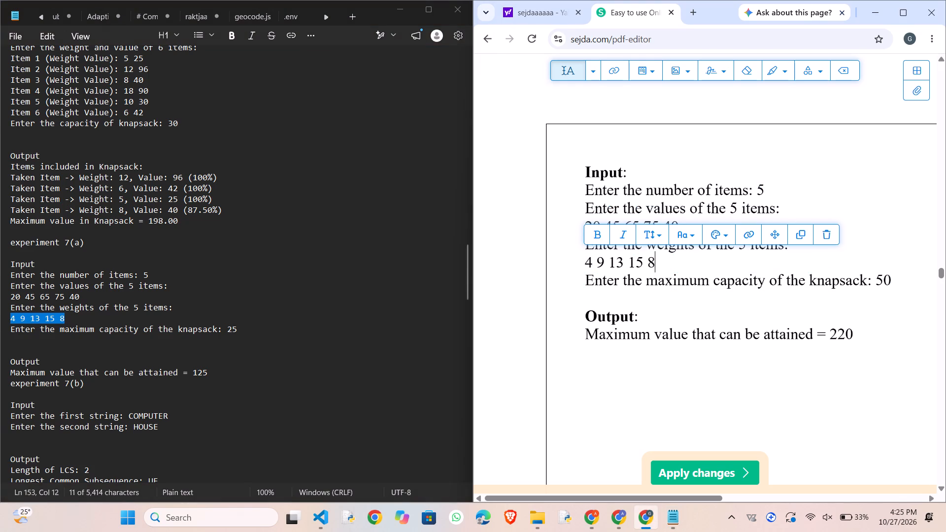
Set the maximum capacity of the knapsack to 25 in the PDF's experiment 7(a) Input.
{"action": "left_click", "coordinate": [889, 278]}
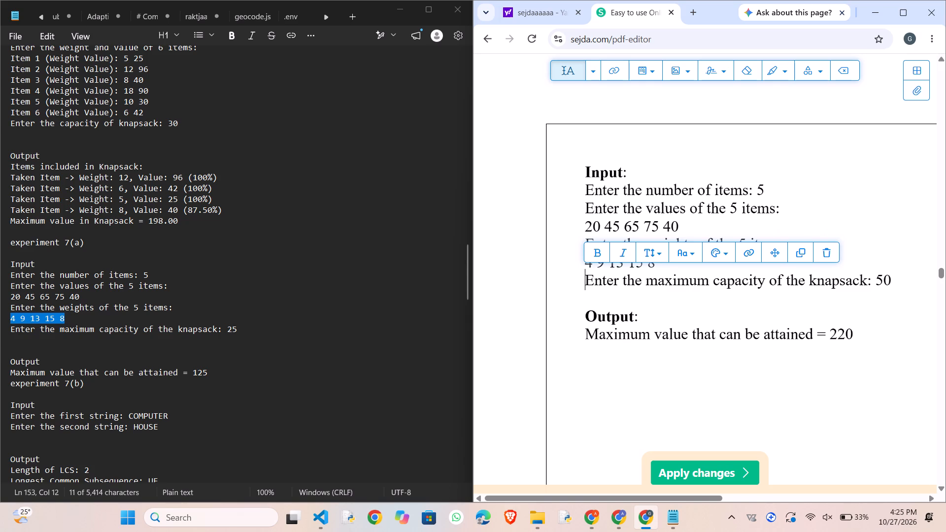
{"action": "key", "text": "BackSpace"}
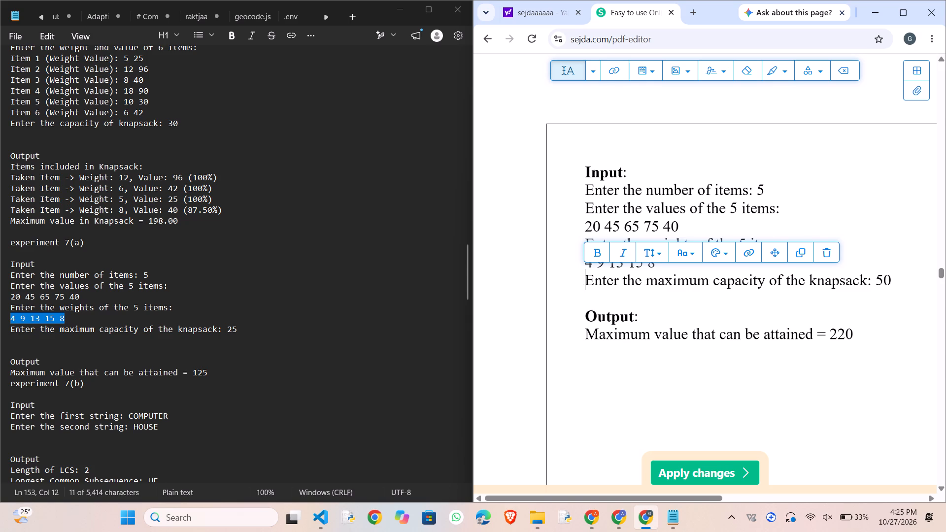
{"action": "left_click", "coordinate": [883, 279]}
{"action": "key", "text": "Delete"}
{"action": "key", "text": "Left"}
{"action": "key", "text": "2"}
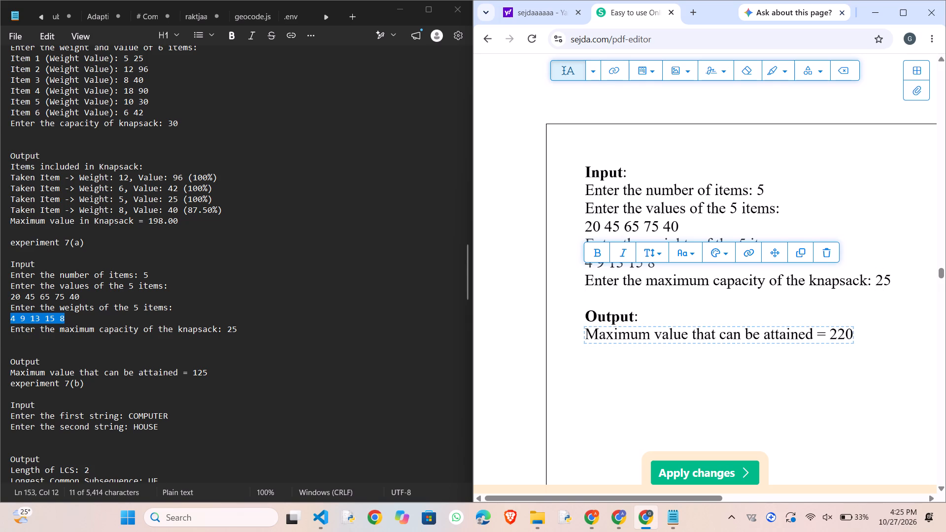
Set the maximum value that can be attained to 125 in the PDF's experiment 7(a) Output.
{"action": "left_click", "coordinate": [848, 335]}
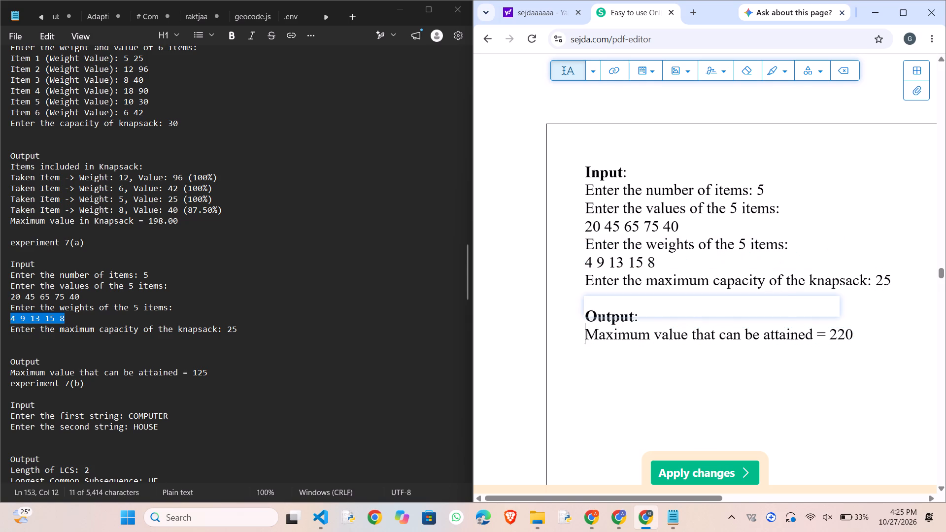
{"action": "left_click", "coordinate": [848, 335]}
{"action": "key", "text": "Delete"}
{"action": "key", "text": "BackSpace"}
{"action": "key", "text": "BackSpace"}
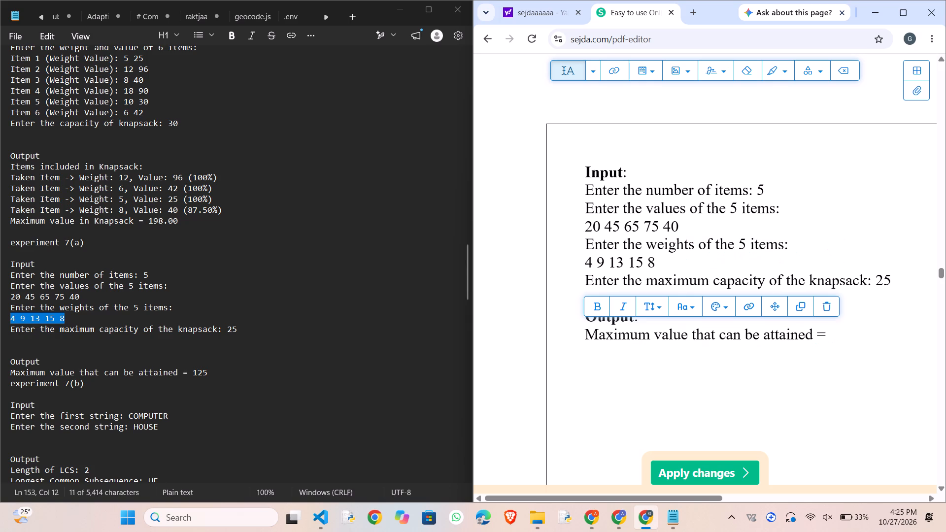
{"action": "type", "text": "125"}
Replace the first string in the PDF's experiment 7(b) LCS Input with "COMPUTER" copied from Notepad.
{"action": "scroll", "coordinate": [305, 415], "scroll_direction": "down", "scroll_amount": 1}
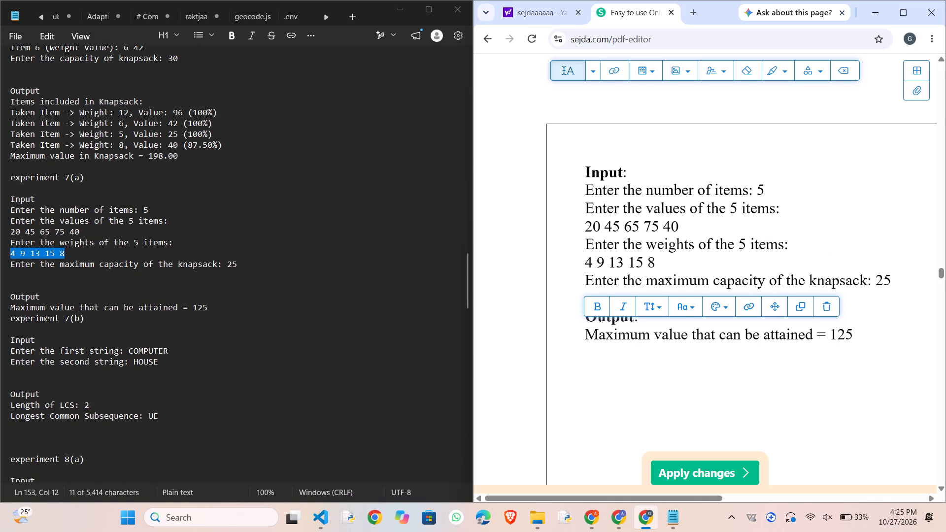
{"action": "scroll", "coordinate": [588, 303], "scroll_direction": "down", "scroll_amount": 5}
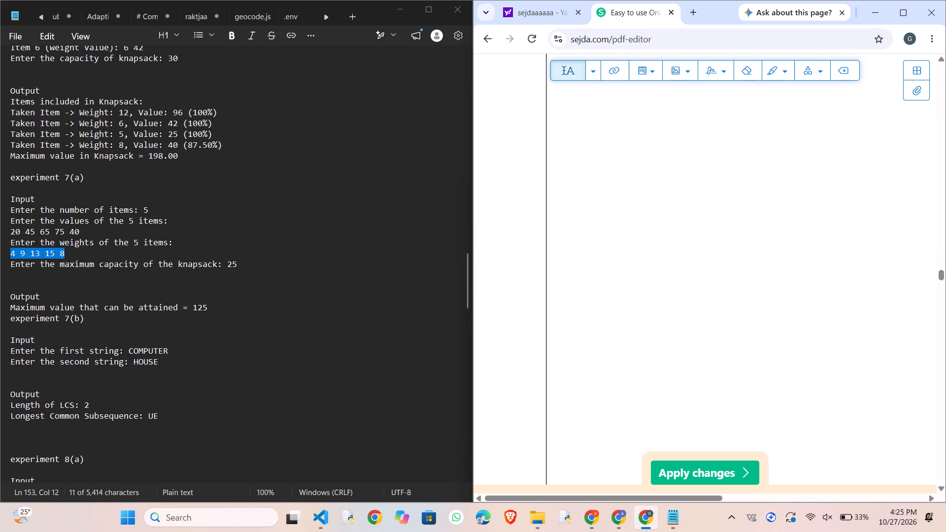
{"action": "scroll", "coordinate": [588, 303], "scroll_direction": "down", "scroll_amount": 5}
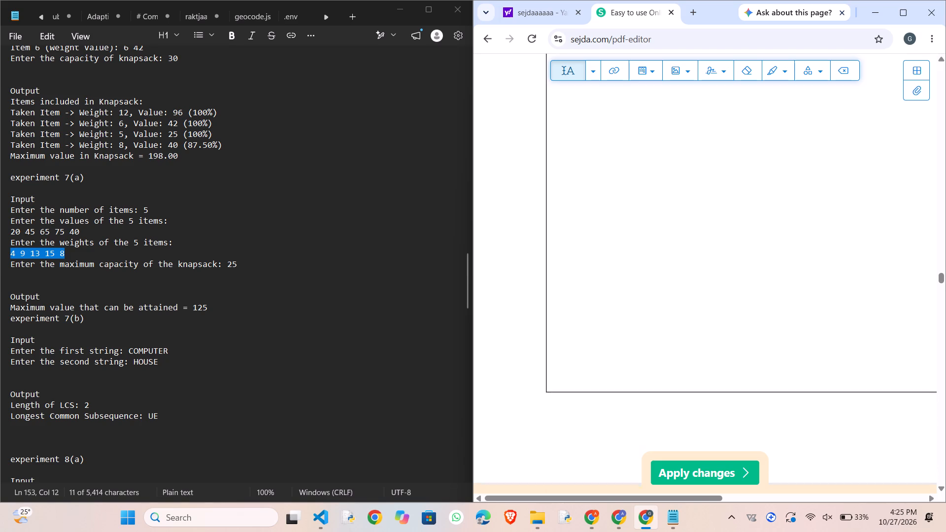
{"action": "scroll", "coordinate": [588, 303], "scroll_direction": "down", "scroll_amount": 5}
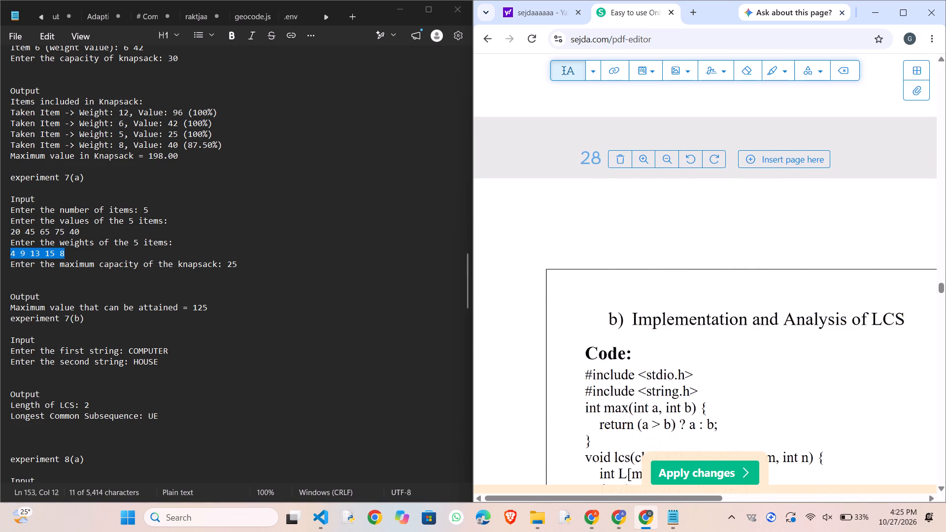
{"action": "scroll", "coordinate": [588, 303], "scroll_direction": "down", "scroll_amount": 7}
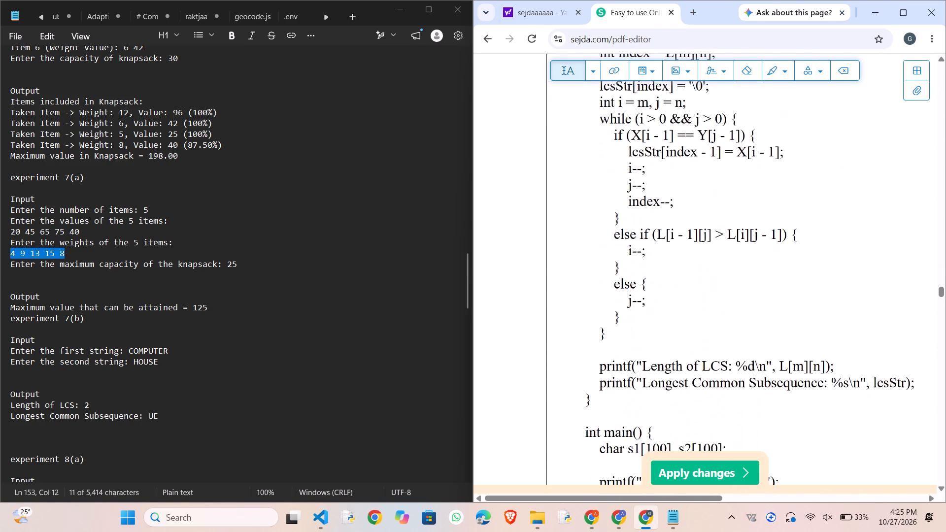
{"action": "scroll", "coordinate": [588, 303], "scroll_direction": "down", "scroll_amount": 8}
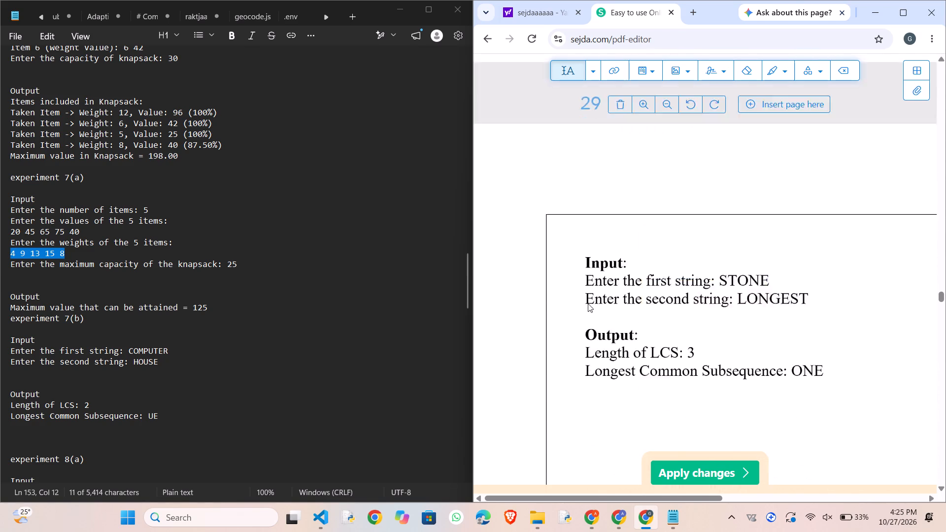
{"action": "scroll", "coordinate": [588, 303], "scroll_direction": "down", "scroll_amount": 2}
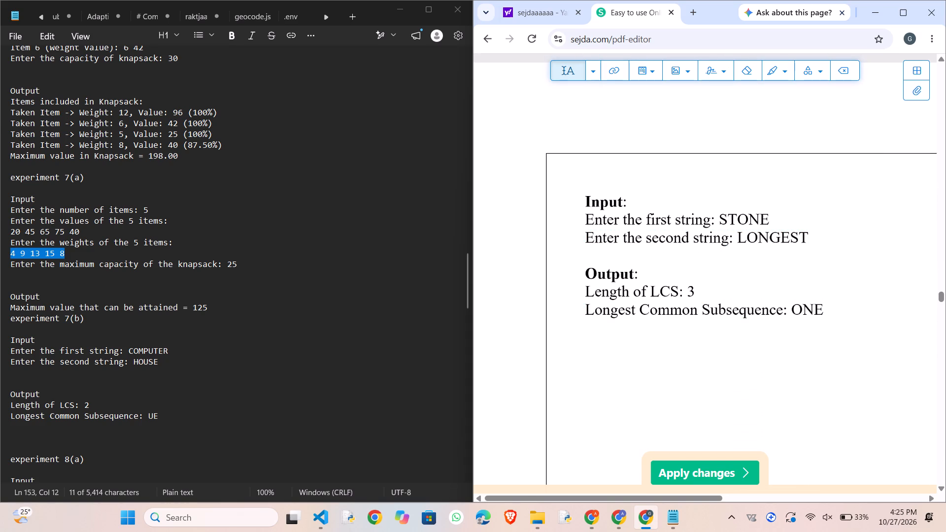
{"action": "left_click_drag", "start_coordinate": [128, 351], "coordinate": [170, 349]}
{"action": "key", "text": "ctrl+c"}
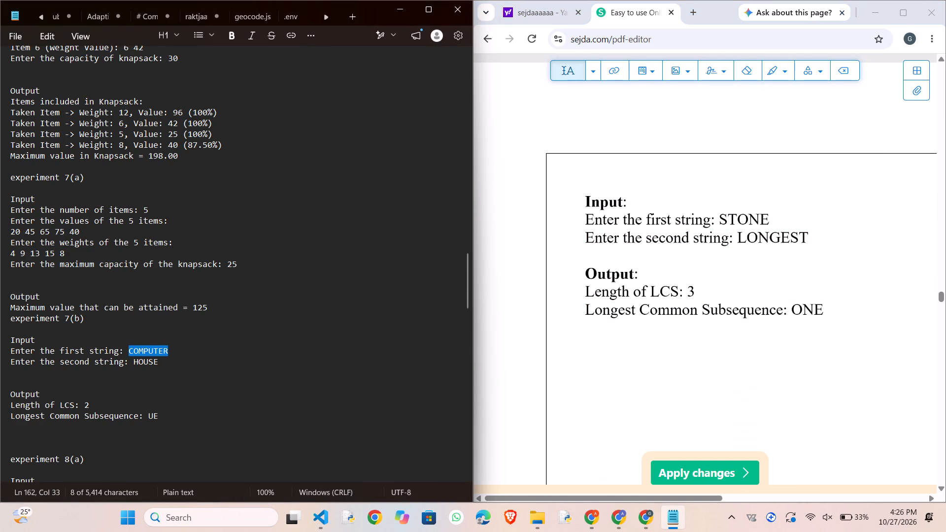
{"action": "left_click", "coordinate": [738, 211]}
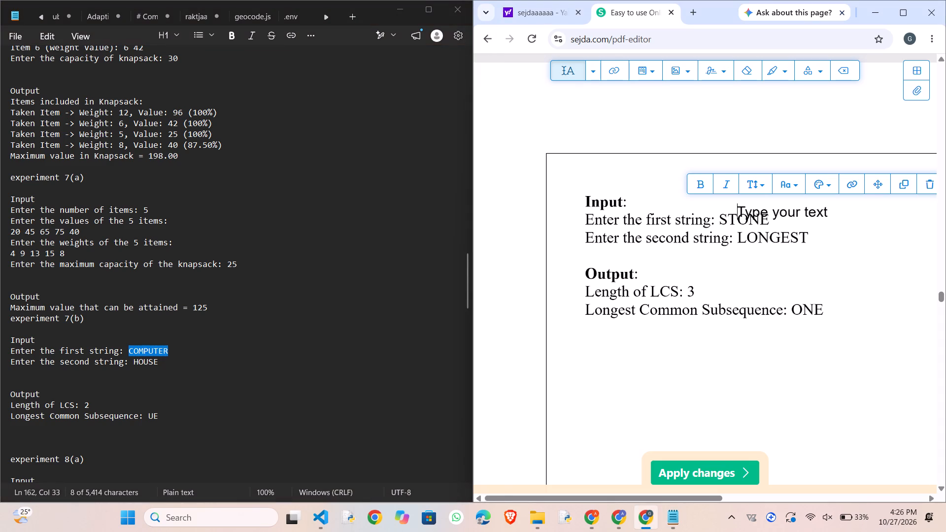
{"action": "key", "text": "BackSpace"}
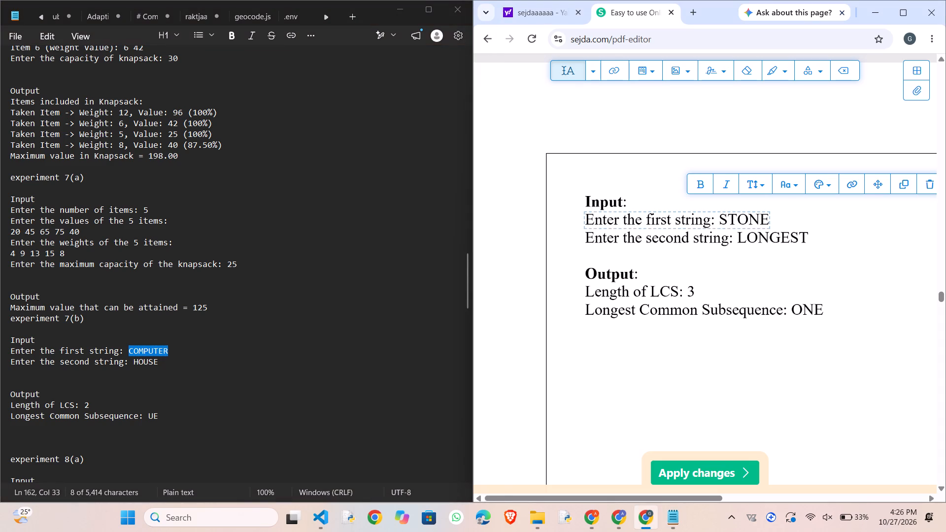
{"action": "left_click", "coordinate": [738, 228]}
{"action": "left_click_drag", "start_coordinate": [719, 220], "coordinate": [753, 219]}
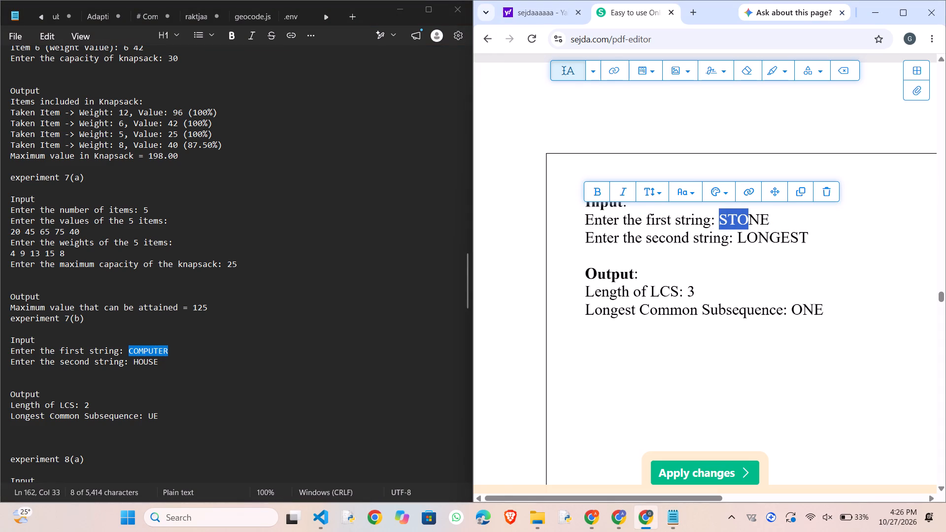
{"action": "left_click_drag", "start_coordinate": [753, 219], "coordinate": [755, 219]}
{"action": "key", "text": "Delete"}
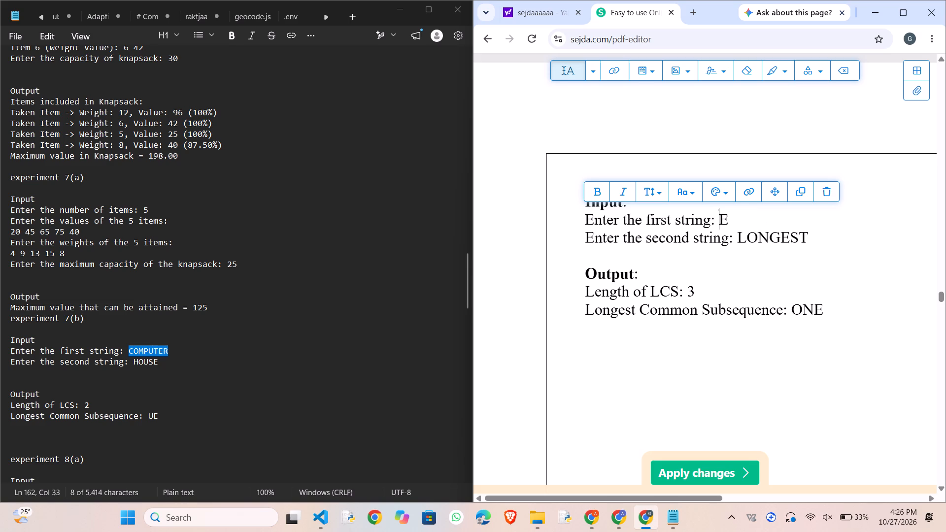
{"action": "key", "text": "Delete"}
{"action": "key", "text": "ctrl+v"}
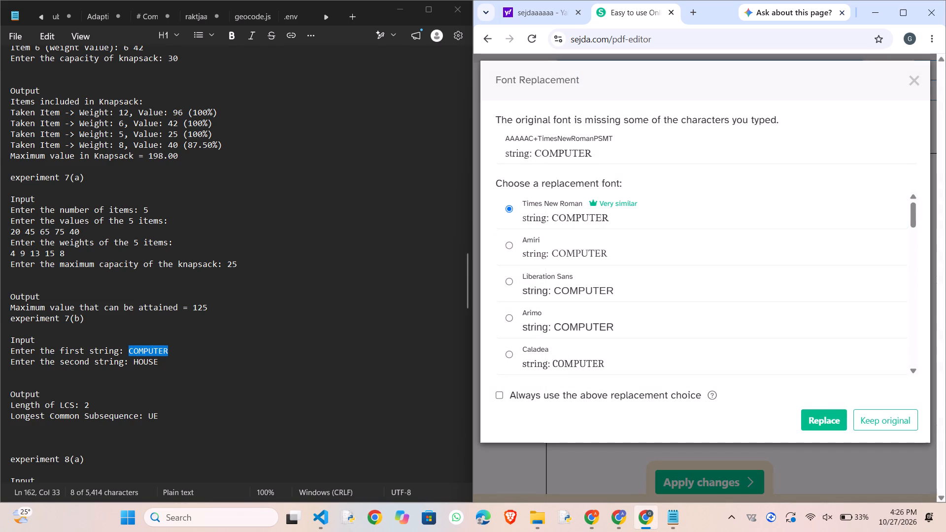
Replace the second string in the PDF's experiment 7(b) Input with "HOUSE" copied from Notepad, keeping the original font for both strings.
{"action": "left_click_drag", "start_coordinate": [159, 364], "coordinate": [131, 366]}
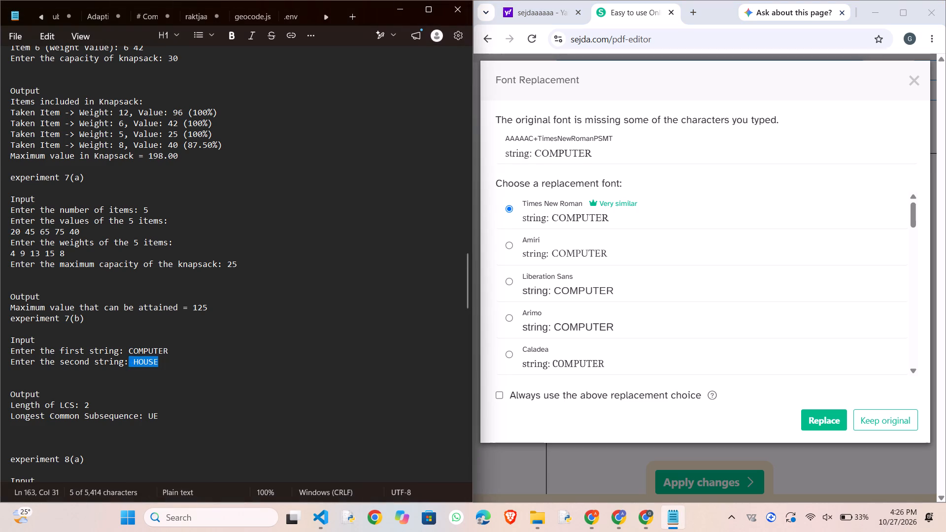
{"action": "left_click_drag", "start_coordinate": [131, 366], "coordinate": [133, 366]}
{"action": "left_click_drag", "start_coordinate": [133, 366], "coordinate": [136, 365]}
{"action": "key", "text": "ctrl+c"}
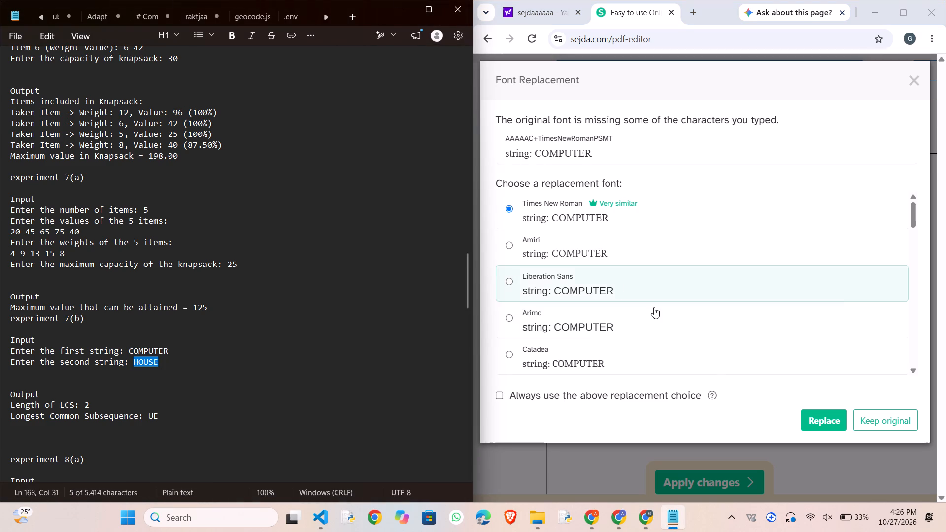
{"action": "left_click", "coordinate": [888, 417]}
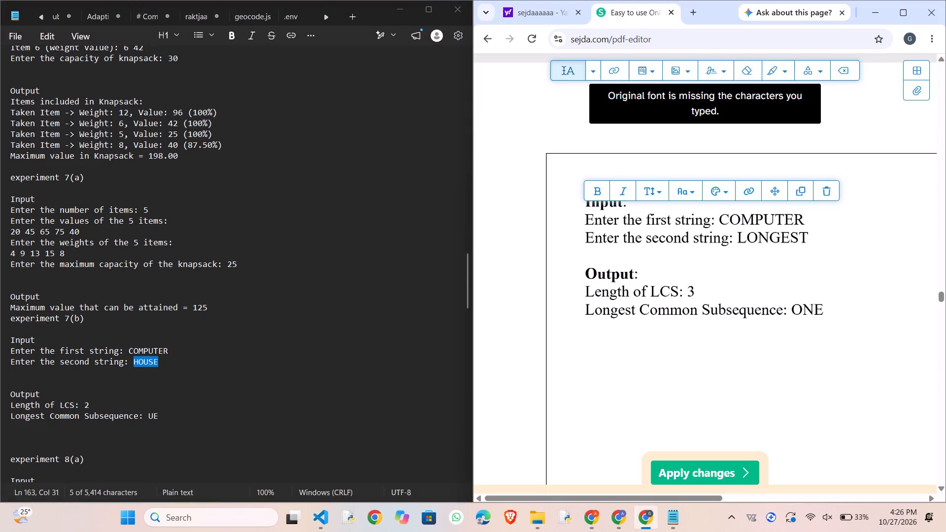
{"action": "left_click", "coordinate": [785, 233]}
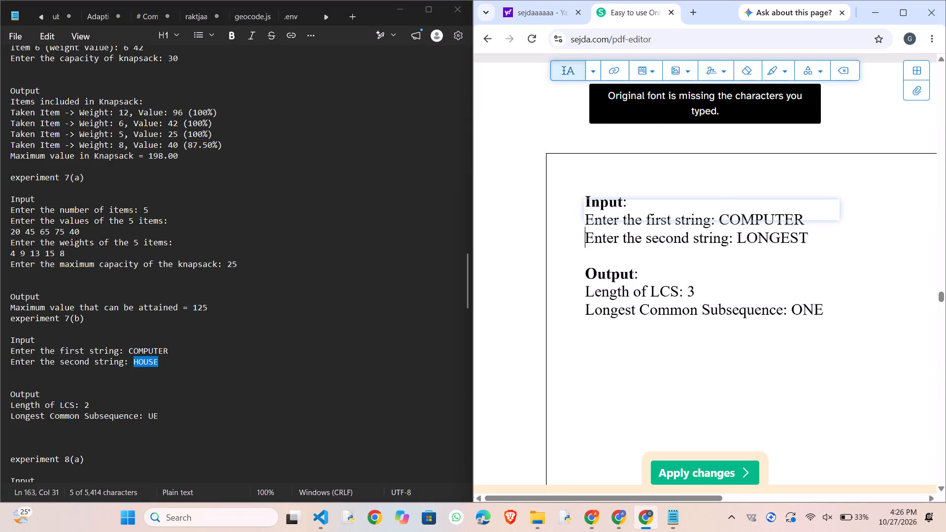
{"action": "left_click_drag", "start_coordinate": [806, 239], "coordinate": [740, 239]}
{"action": "key", "text": "ctrl+v"}
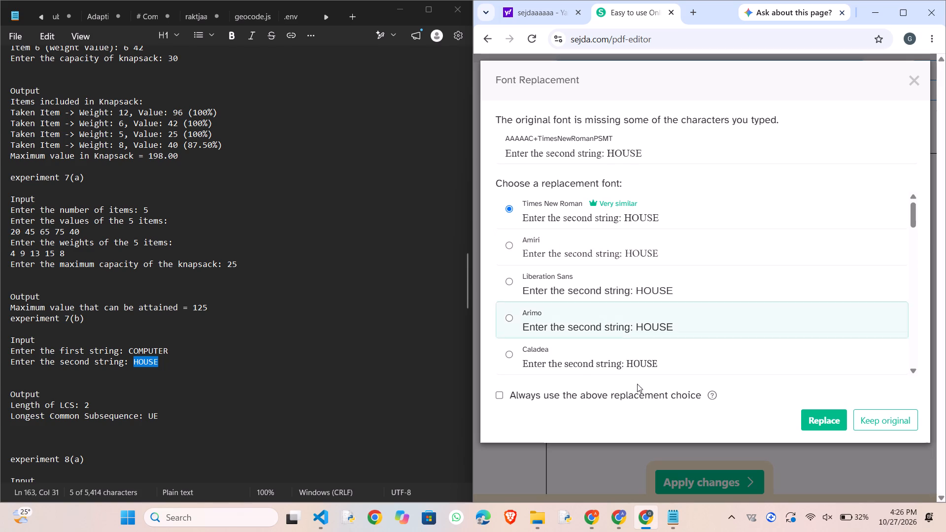
{"action": "left_click", "coordinate": [875, 428]}
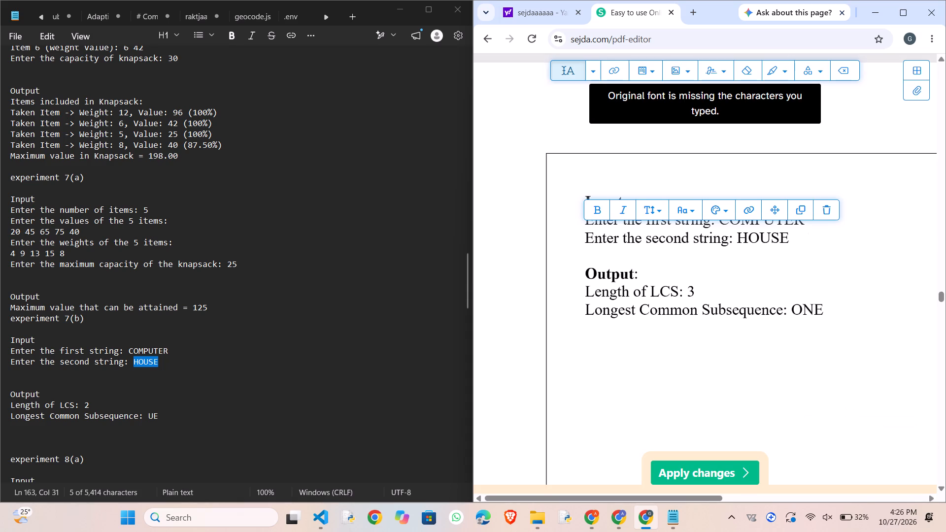
Set the length of LCS to 2 in the PDF's experiment 7(b) Output, keeping the original font.
{"action": "left_click", "coordinate": [694, 290]}
{"action": "left_click", "coordinate": [694, 290]}
{"action": "key", "text": "BackSpace"}
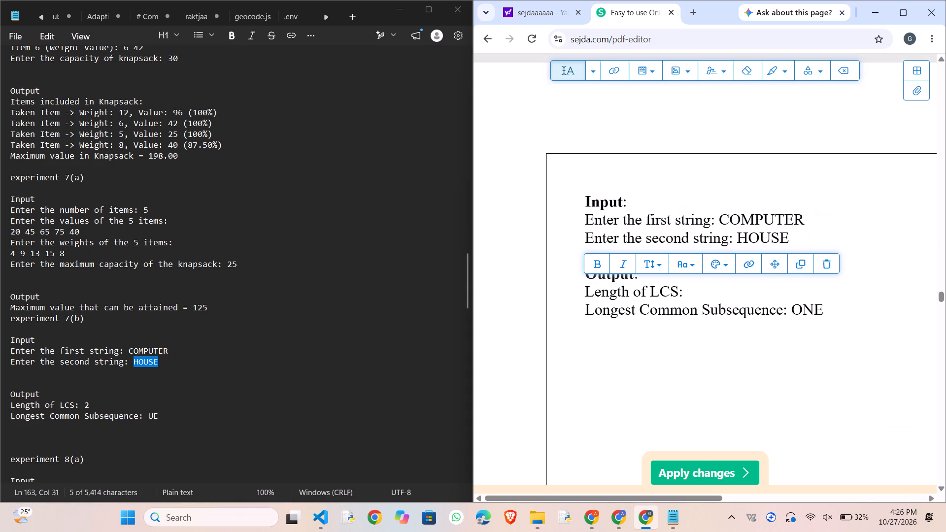
{"action": "key", "text": "2"}
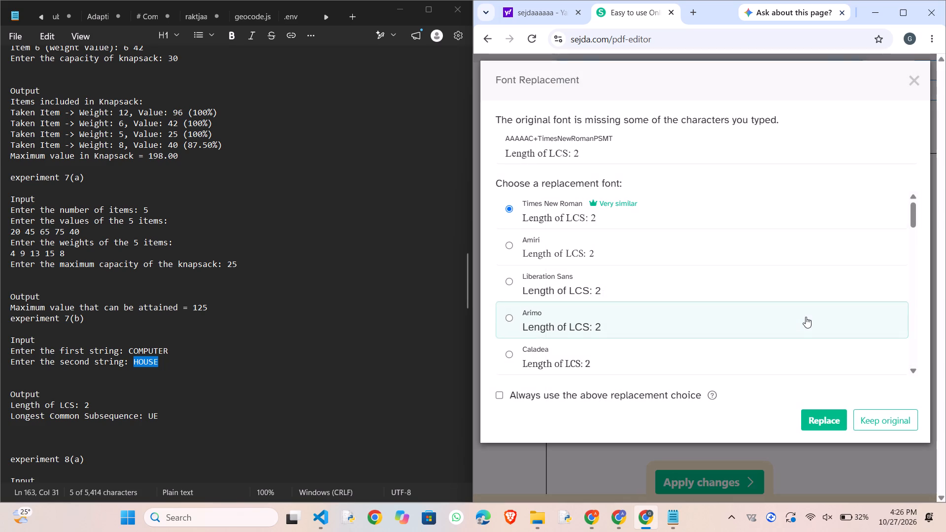
{"action": "left_click", "coordinate": [885, 422]}
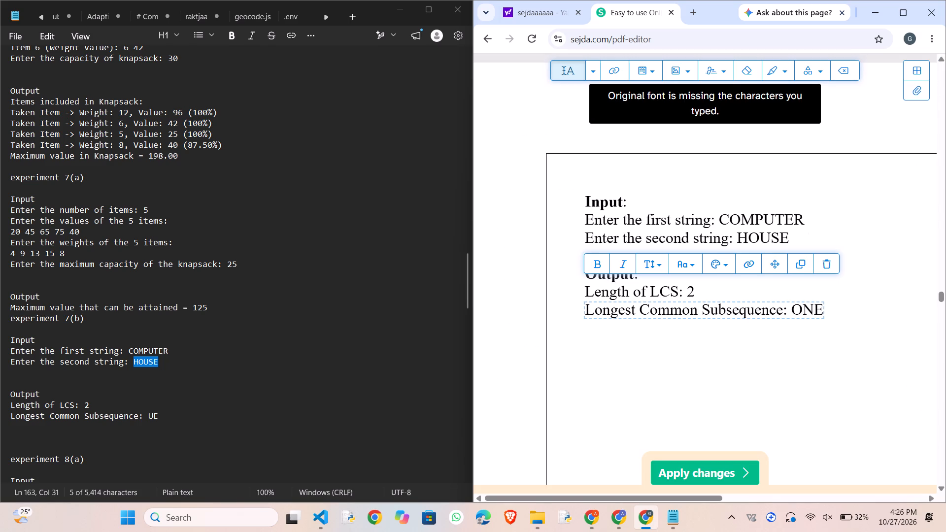
Set the Longest Common Subsequence to "UE" in the PDF's experiment 7(b) Output, keeping the original font.
{"action": "left_click", "coordinate": [803, 310]}
{"action": "left_click_drag", "start_coordinate": [791, 310], "coordinate": [820, 309]}
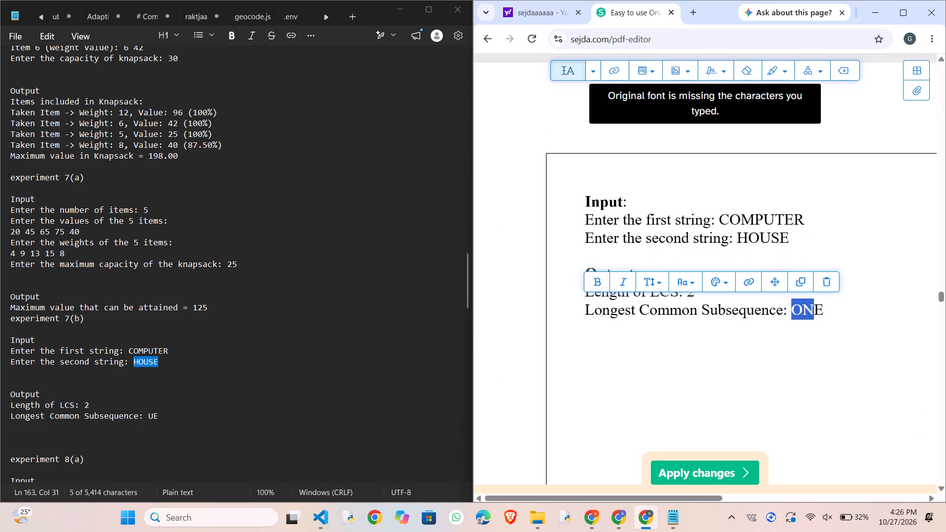
{"action": "left_click_drag", "start_coordinate": [820, 309], "coordinate": [823, 309]}
{"action": "type", "text": "ue"}
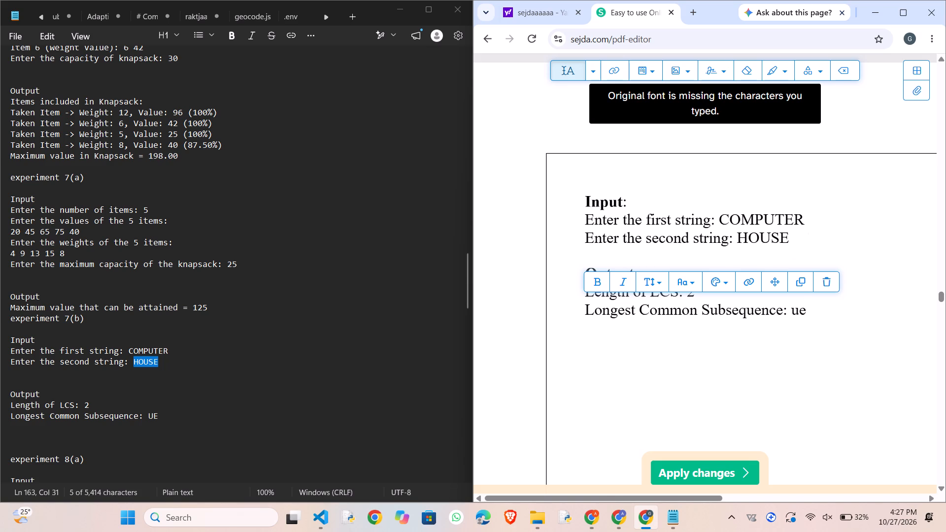
{"action": "key", "text": "BackSpace"}
{"action": "key", "text": "BackSpace"}
{"action": "type", "text": "UE"}
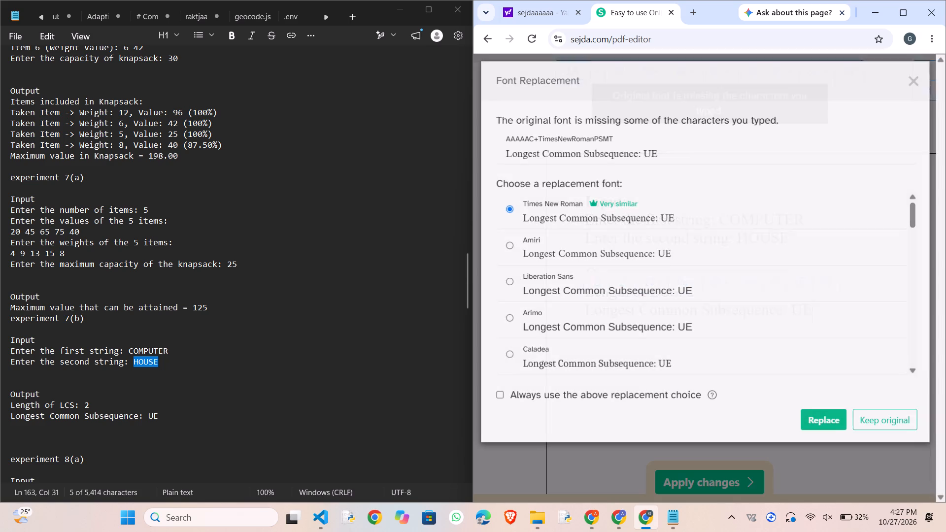
{"action": "left_click", "coordinate": [878, 413]}
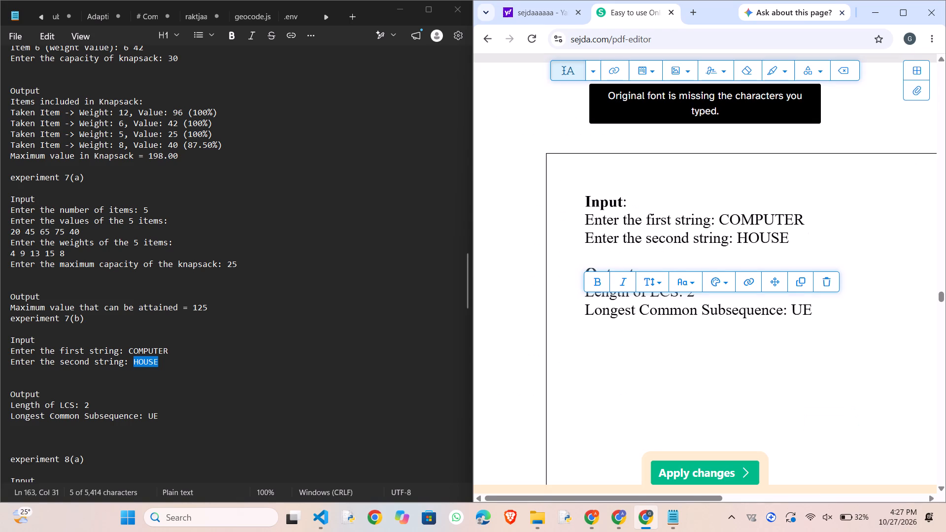
Copy the nine edge rows, from "0 1 4" to "4 5 4", from the experiment 8(a) Input in Notepad.
{"action": "scroll", "coordinate": [749, 424], "scroll_direction": "down", "scroll_amount": 4}
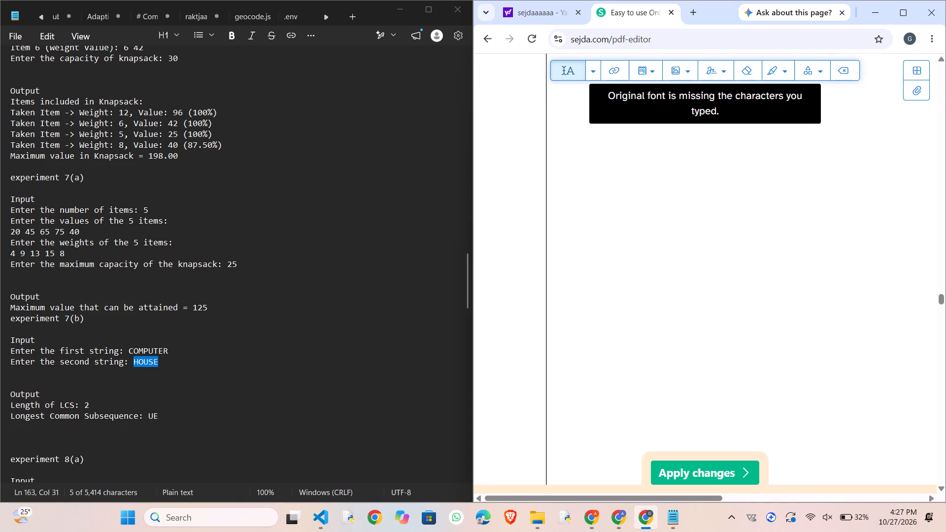
{"action": "scroll", "coordinate": [749, 424], "scroll_direction": "down", "scroll_amount": 5}
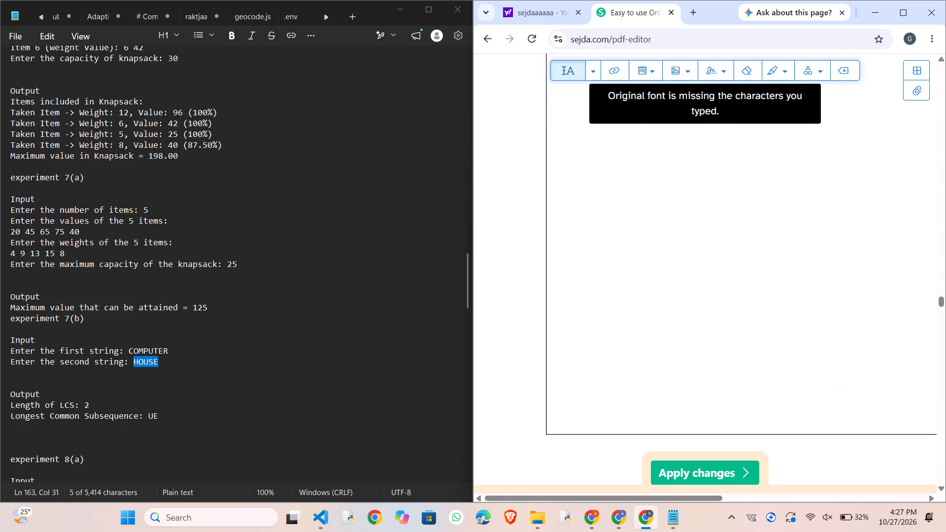
{"action": "scroll", "coordinate": [749, 424], "scroll_direction": "down", "scroll_amount": 5}
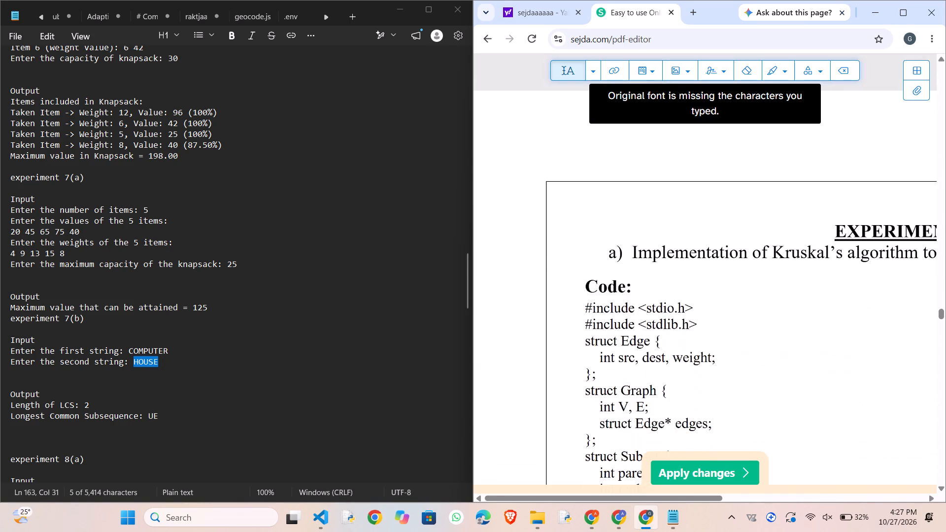
{"action": "scroll", "coordinate": [749, 424], "scroll_direction": "down", "scroll_amount": 3}
{"action": "scroll", "coordinate": [749, 424], "scroll_direction": "left", "scroll_amount": 1}
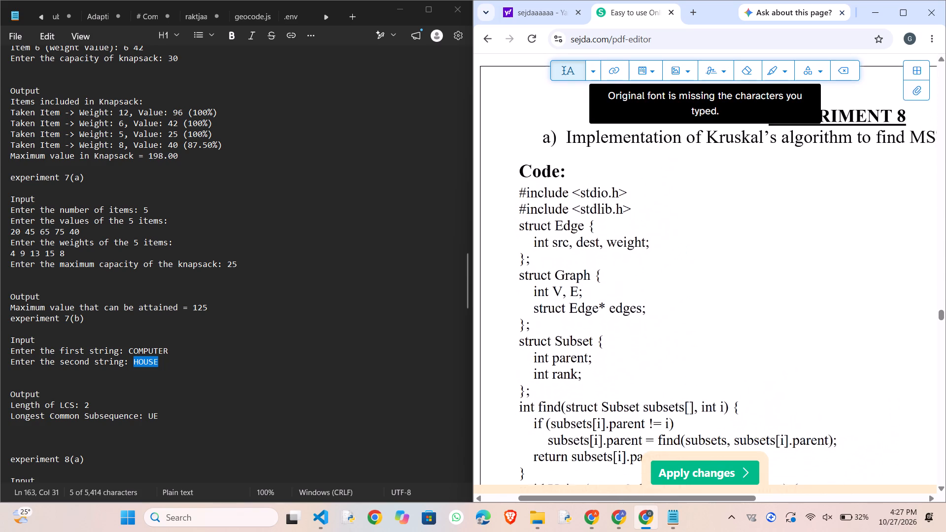
{"action": "scroll", "coordinate": [749, 424], "scroll_direction": "left", "scroll_amount": 1}
{"action": "scroll", "coordinate": [749, 424], "scroll_direction": "down", "scroll_amount": 6}
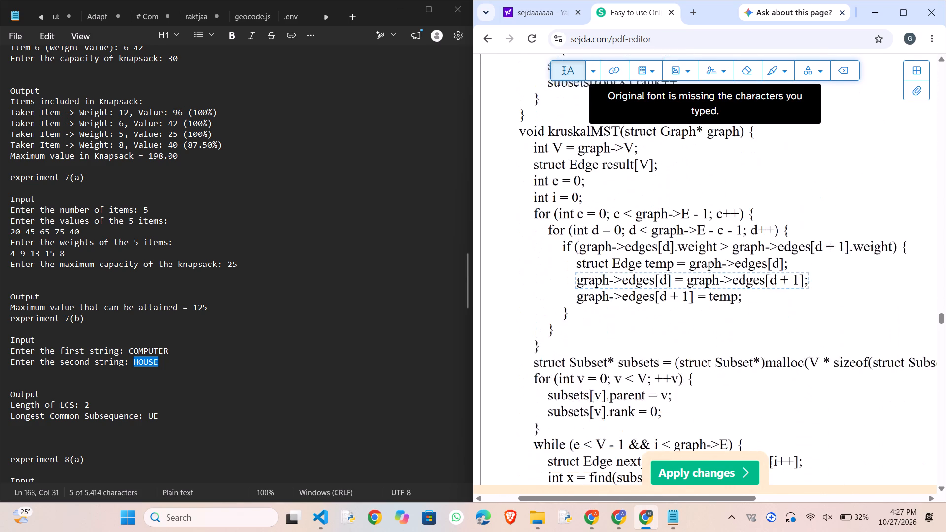
{"action": "scroll", "coordinate": [749, 424], "scroll_direction": "down", "scroll_amount": 8}
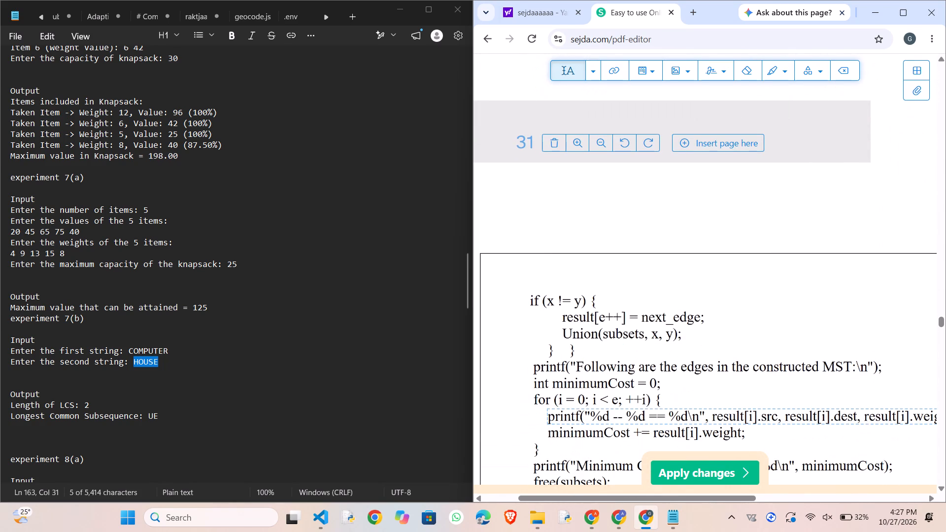
{"action": "scroll", "coordinate": [749, 424], "scroll_direction": "down", "scroll_amount": 4}
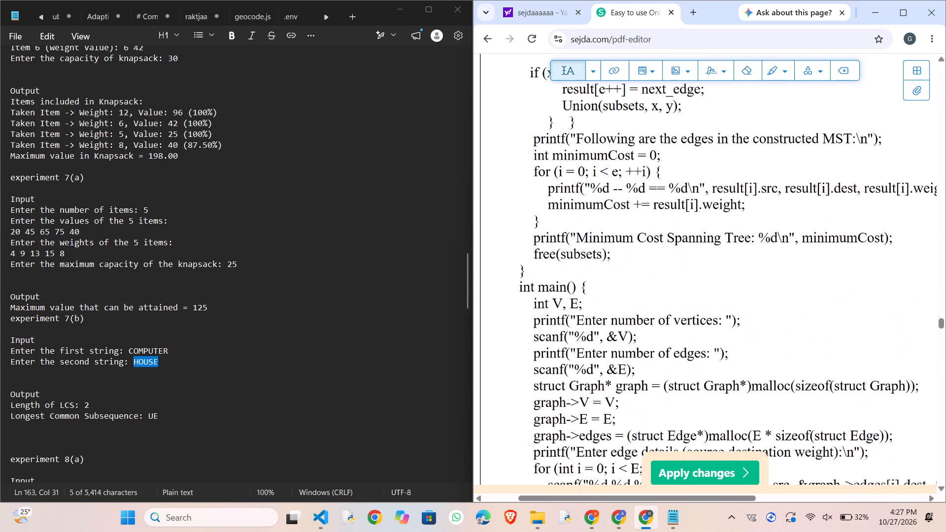
{"action": "scroll", "coordinate": [749, 424], "scroll_direction": "down", "scroll_amount": 4}
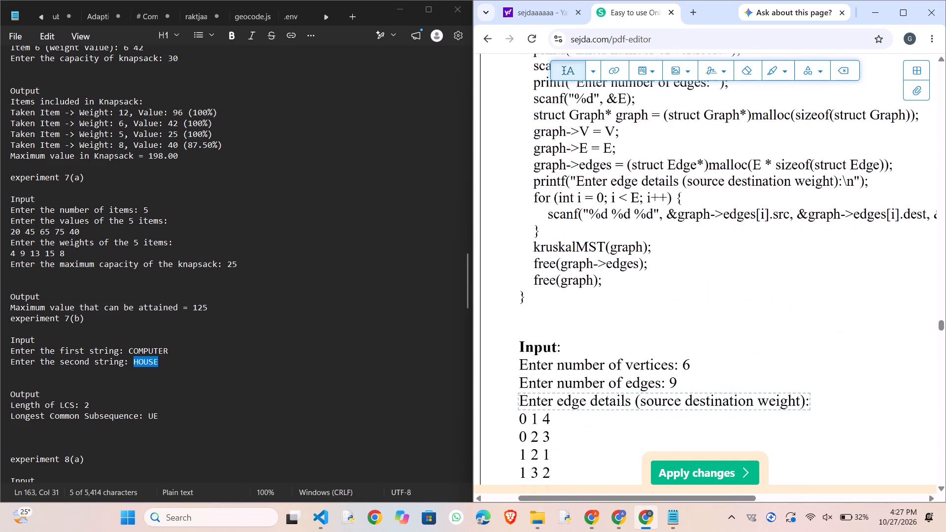
{"action": "scroll", "coordinate": [218, 339], "scroll_direction": "down", "scroll_amount": 3}
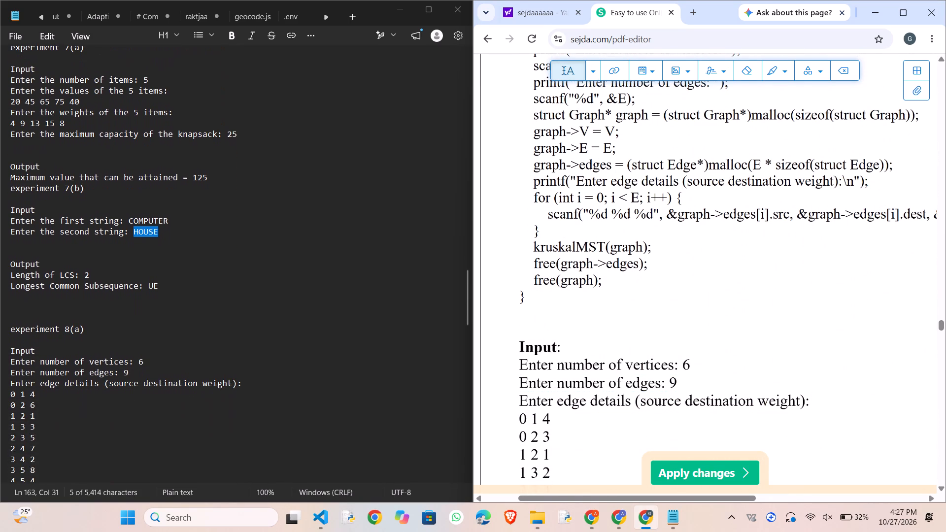
{"action": "scroll", "coordinate": [218, 339], "scroll_direction": "down", "scroll_amount": 1}
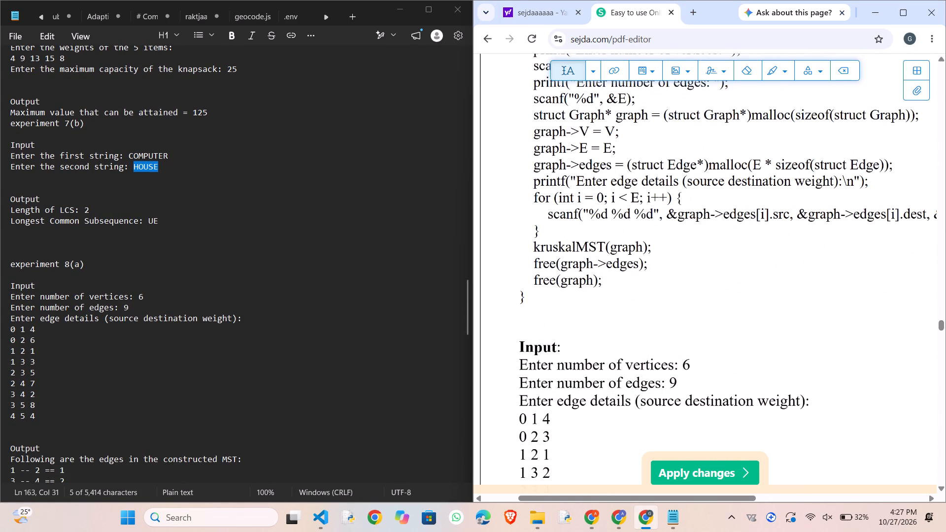
{"action": "left_click_drag", "start_coordinate": [36, 417], "coordinate": [0, 330]}
{"action": "key", "text": "ctrl+c"}
Clear the last three edge rows, "2 5 7", "3 5 5" and "4 5 6", in the PDF's experiment 8(a) Input.
{"action": "scroll", "coordinate": [655, 376], "scroll_direction": "down", "scroll_amount": 1}
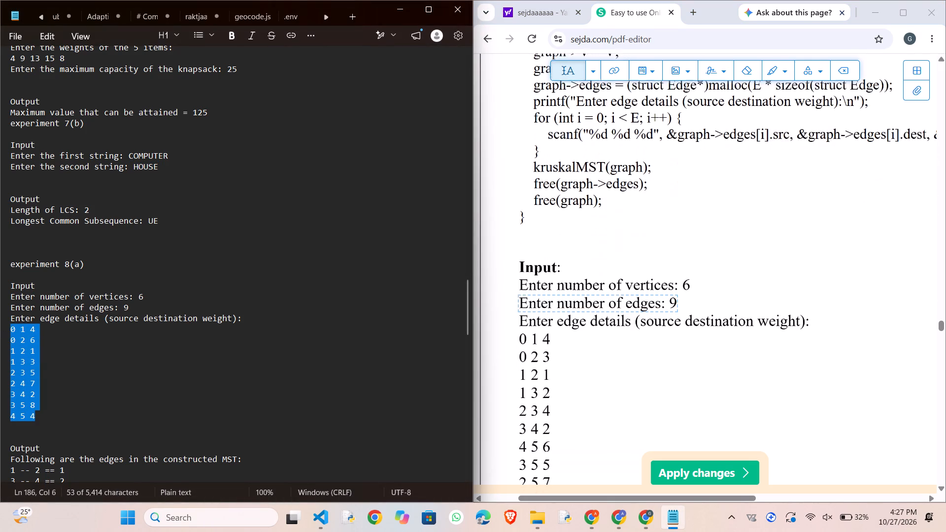
{"action": "scroll", "coordinate": [655, 376], "scroll_direction": "down", "scroll_amount": 1}
{"action": "scroll", "coordinate": [580, 403], "scroll_direction": "down", "scroll_amount": 1}
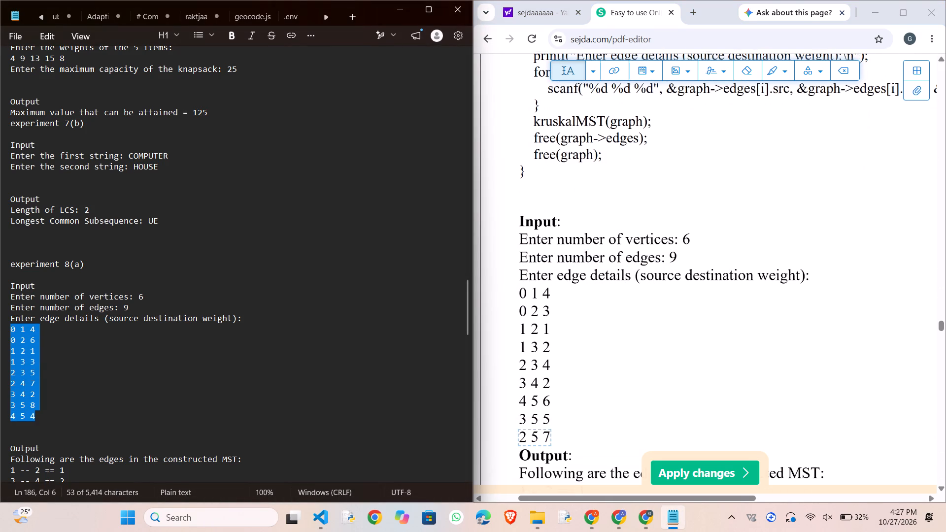
{"action": "left_click", "coordinate": [548, 438]}
{"action": "key", "text": "ctrl+a"}
{"action": "key", "text": "ctrl+BackSpace"}
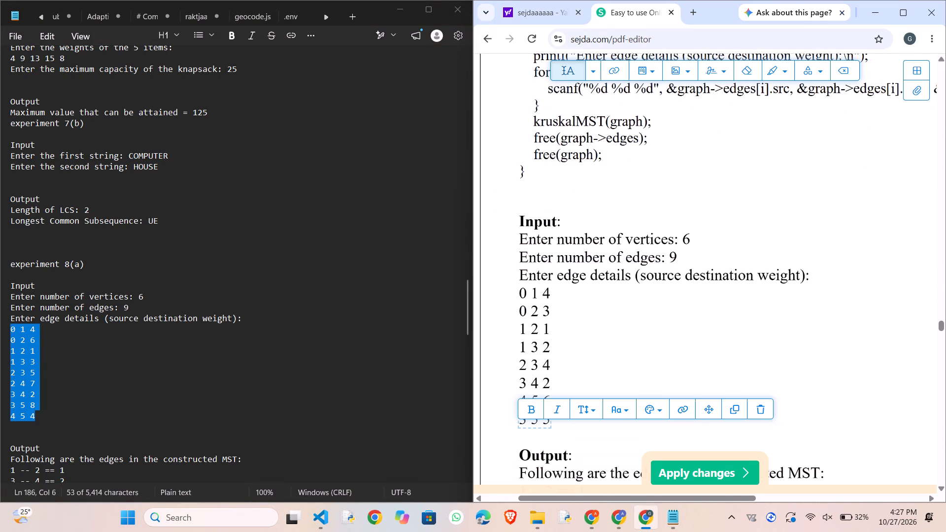
{"action": "left_click", "coordinate": [541, 424]}
{"action": "key", "text": "ctrl+a"}
{"action": "key", "text": "ctrl+BackSpace"}
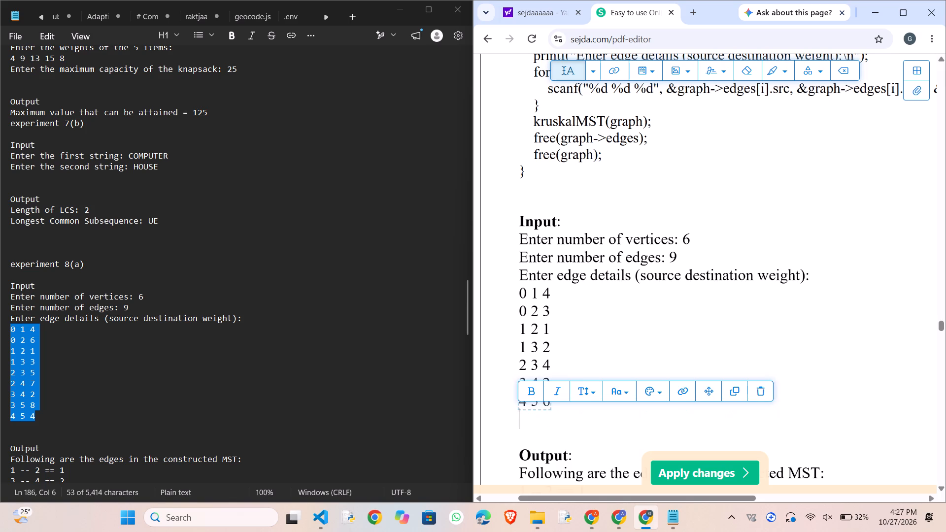
{"action": "left_click", "coordinate": [533, 406], "text": "ctrl"}
{"action": "key", "text": "ctrl+a"}
{"action": "key", "text": "ctrl+a"}
{"action": "key", "text": "ctrl+BackSpace"}
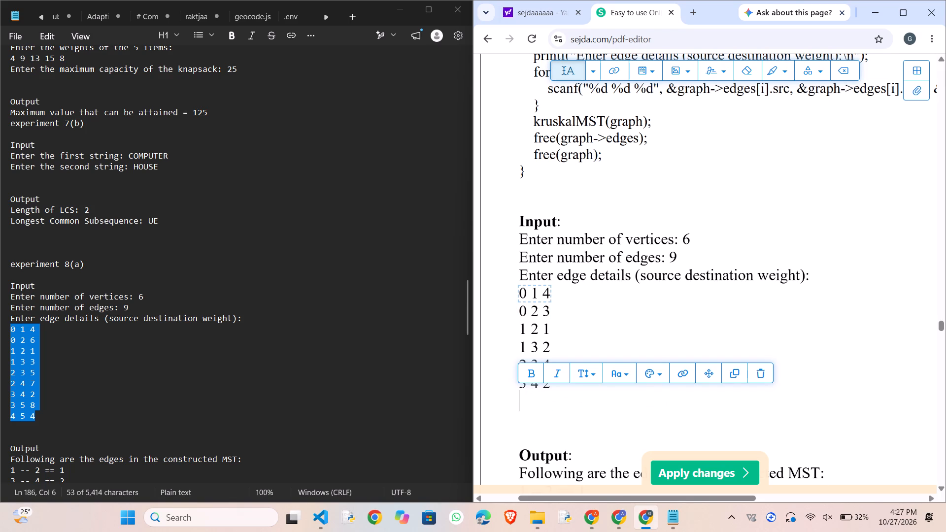
Clear the five edge rows from "0 2 3" to "3 4 2" in the PDF's experiment 8(a) Input, keeping the first row.
{"action": "left_click", "coordinate": [536, 307]}
{"action": "key", "text": "ctrl+a"}
{"action": "key", "text": "BackSpace"}
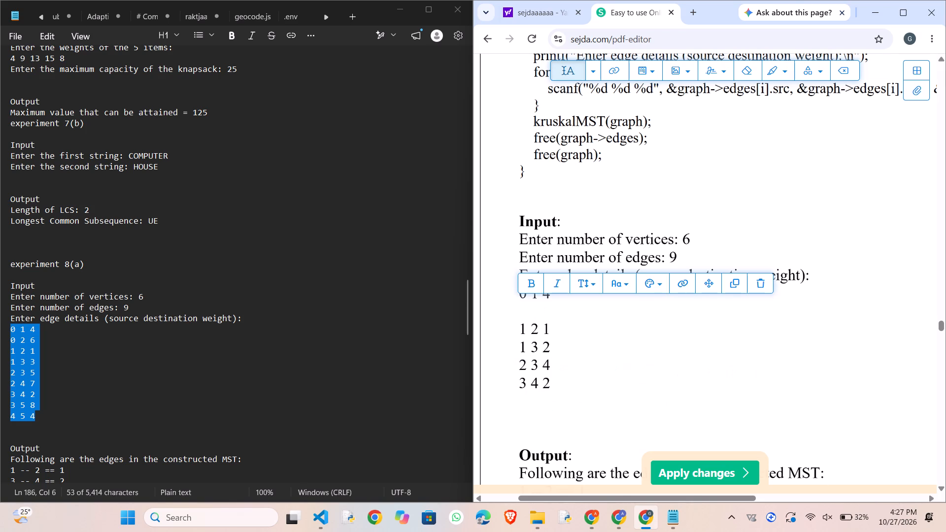
{"action": "left_click", "coordinate": [547, 332]}
{"action": "key", "text": "ctrl+a"}
{"action": "key", "text": "BackSpace"}
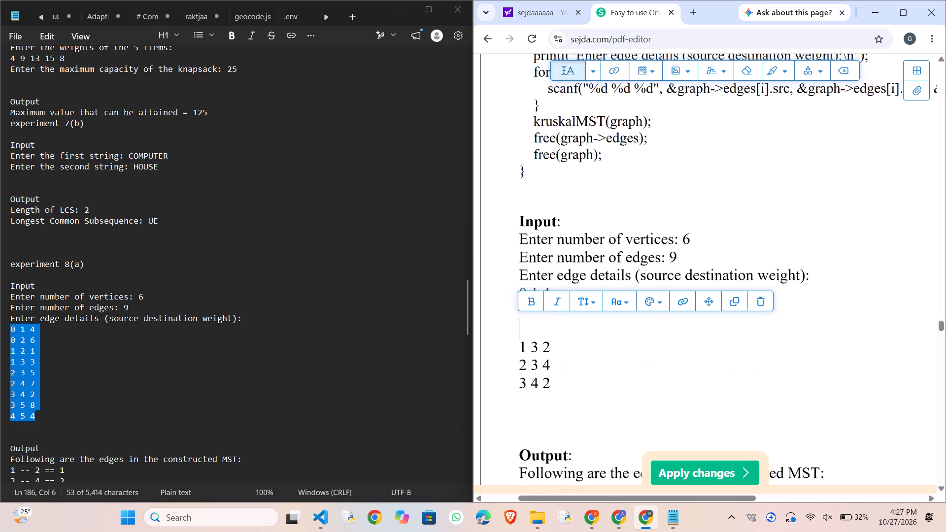
{"action": "left_click", "coordinate": [540, 350]}
{"action": "key", "text": "ctrl+a"}
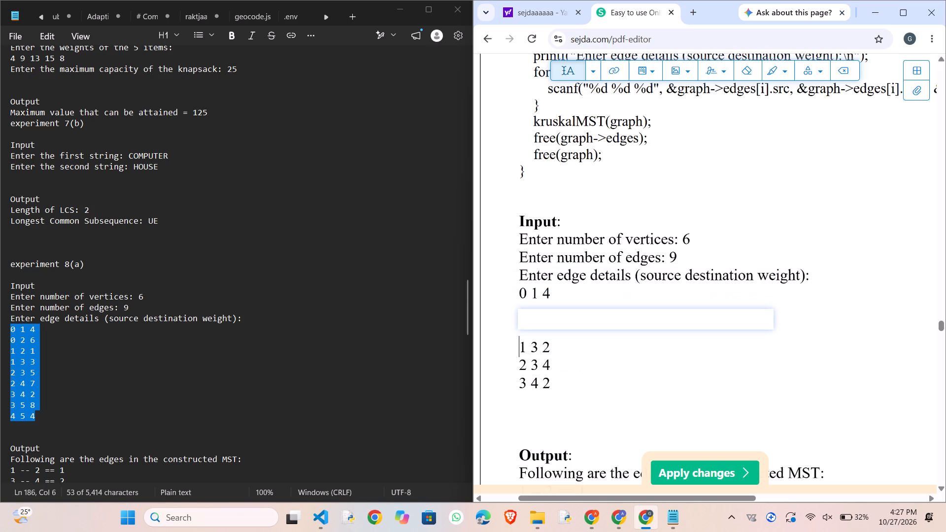
{"action": "key", "text": "BackSpace"}
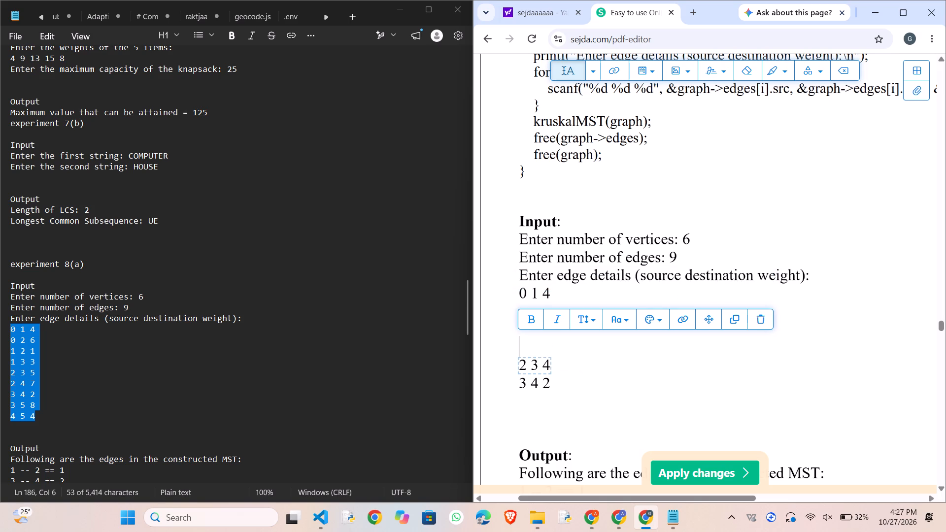
{"action": "left_click", "coordinate": [543, 371]}
{"action": "key", "text": "ctrl+a"}
{"action": "key", "text": "BackSpace"}
{"action": "left_click", "coordinate": [536, 390]}
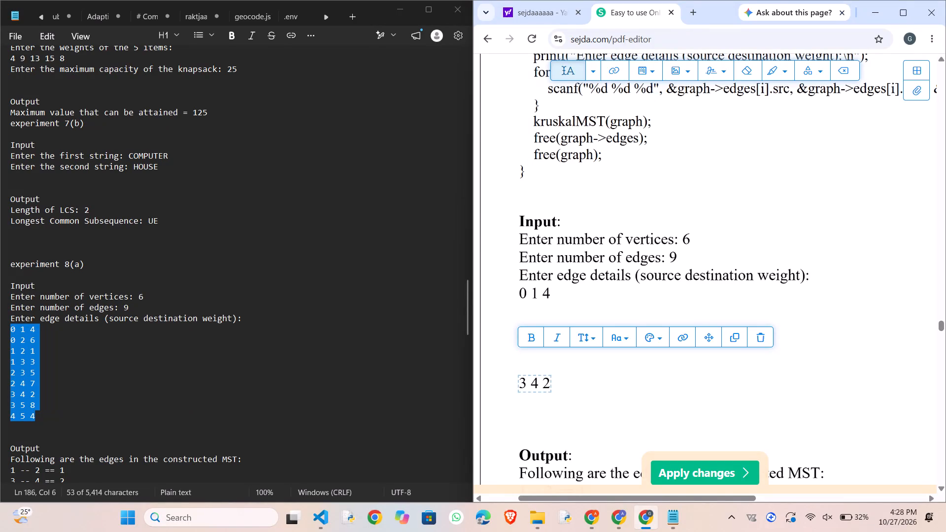
{"action": "key", "text": "ctrl+a"}
{"action": "key", "text": "BackSpace"}
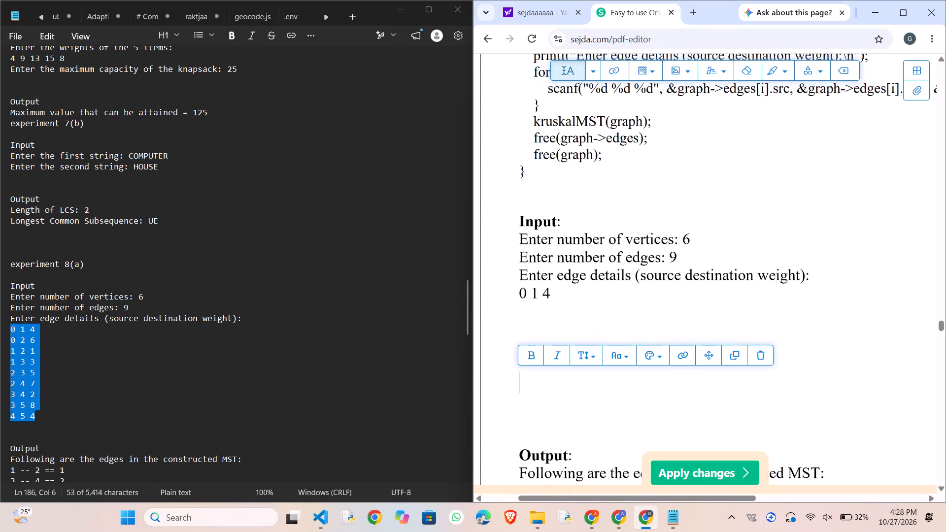
Replace the remaining "0 1 4" row in the PDF's experiment 8(a) Input with the nine edge rows copied from Notepad.
{"action": "left_click", "coordinate": [535, 296]}
{"action": "key", "text": "ctrl+a"}
{"action": "key", "text": "ctrl+v"}
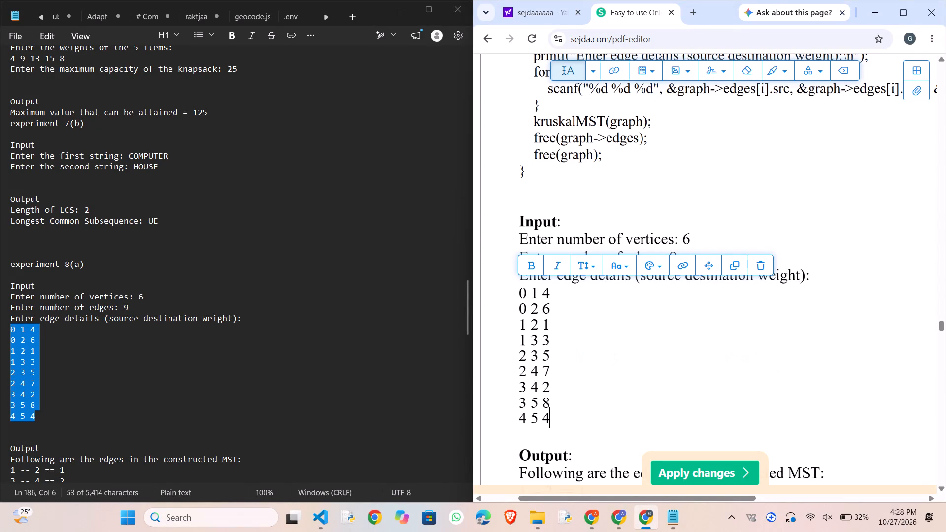
Copy the five MST edge lines, "1 -- 2 == 1" to "4 -- 5 == 4", from the experiment 8(a) Output in Notepad.
{"action": "scroll", "coordinate": [626, 336], "scroll_direction": "down", "scroll_amount": 2}
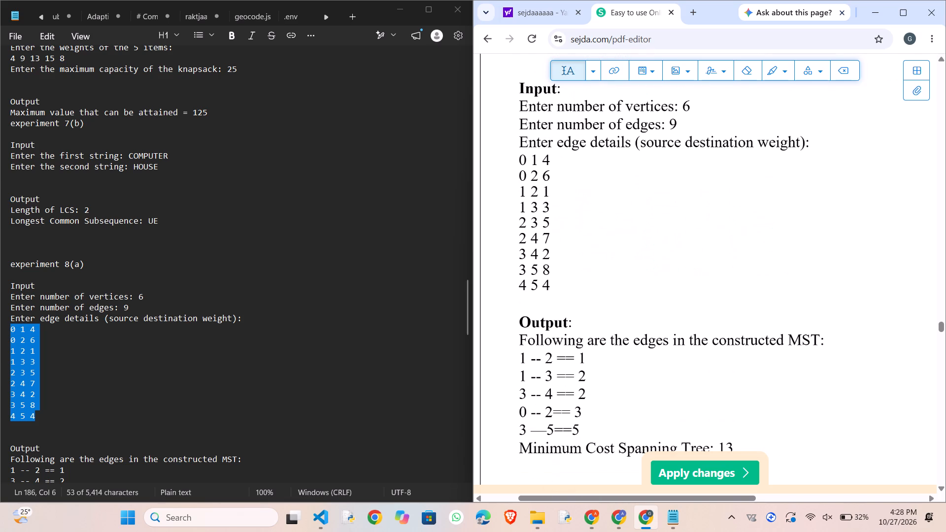
{"action": "scroll", "coordinate": [626, 336], "scroll_direction": "down", "scroll_amount": 2}
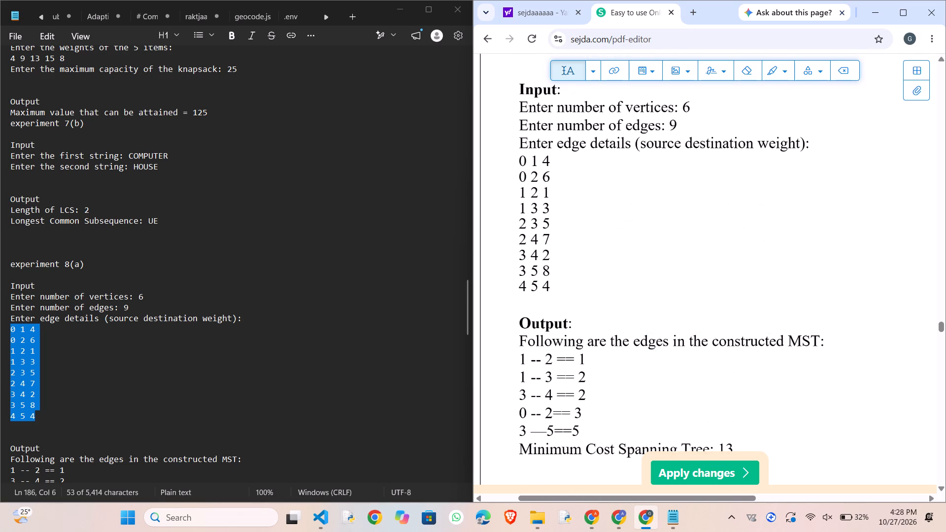
{"action": "scroll", "coordinate": [625, 280], "scroll_direction": "down", "scroll_amount": 1}
{"action": "scroll", "coordinate": [397, 398], "scroll_direction": "down", "scroll_amount": 2}
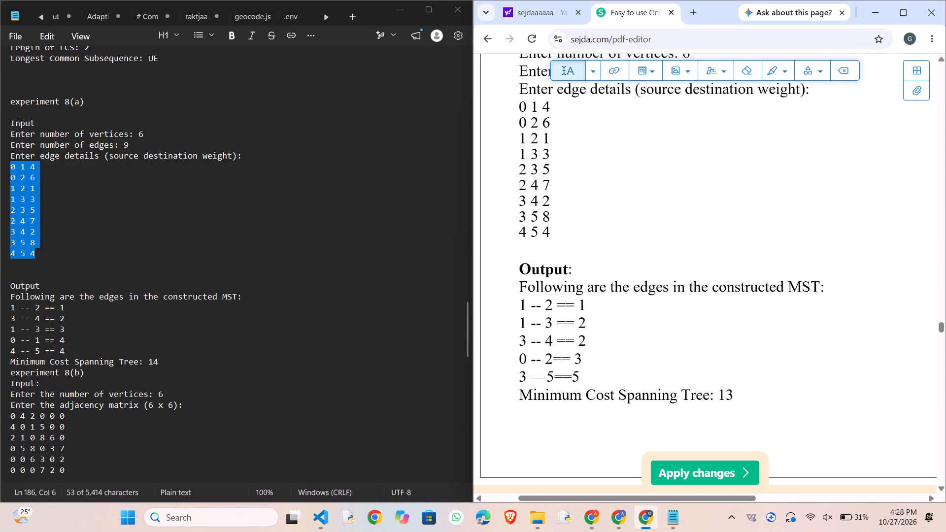
{"action": "left_click_drag", "start_coordinate": [70, 352], "coordinate": [4, 309]}
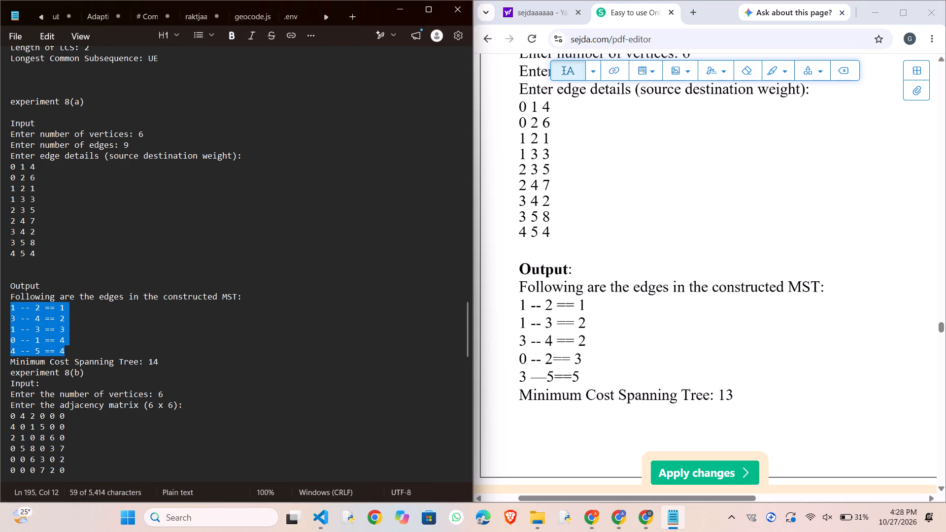
{"action": "key", "text": "ctrl+c"}
Clear the four MST edge lines below "1 -- 2 == 1" in the PDF's experiment 8(a) Output.
{"action": "left_click", "coordinate": [548, 376]}
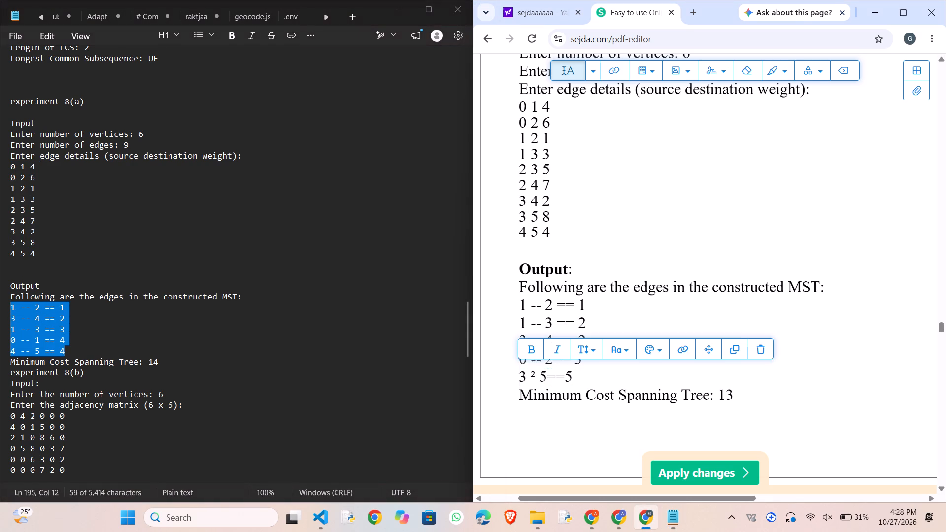
{"action": "key", "text": "ctrl+a"}
{"action": "key", "text": "ctrl+BackSpace"}
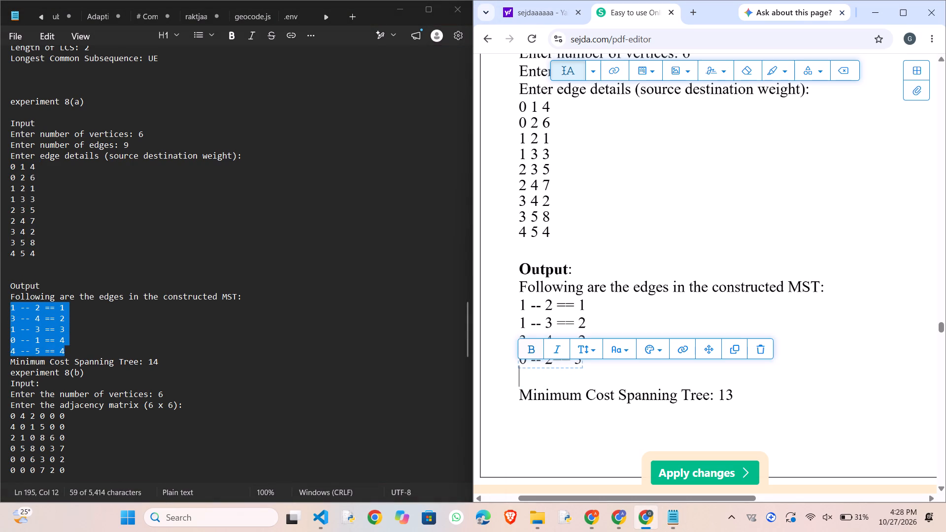
{"action": "left_click", "coordinate": [543, 366]}
{"action": "key", "text": "ctrl+a"}
{"action": "key", "text": "BackSpace"}
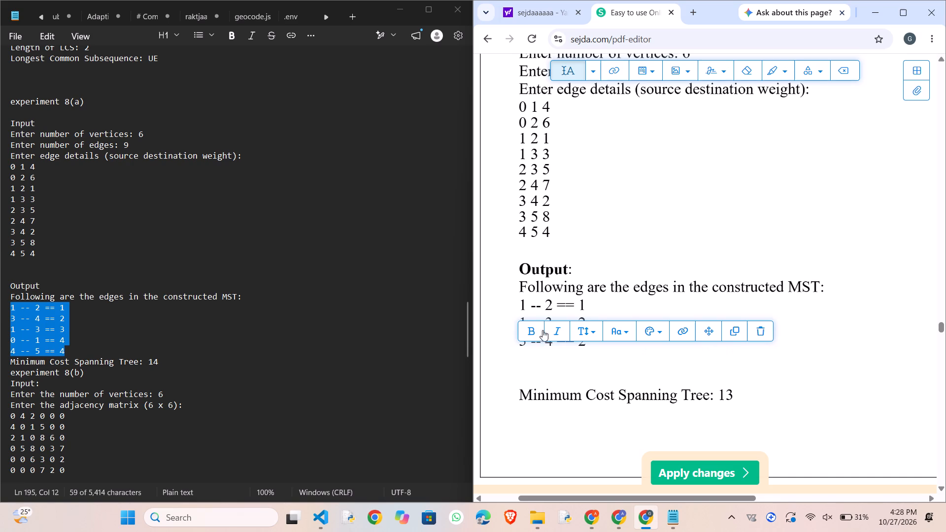
{"action": "left_click", "coordinate": [539, 303]}
{"action": "left_click", "coordinate": [546, 316]}
{"action": "key", "text": "ctrl+a"}
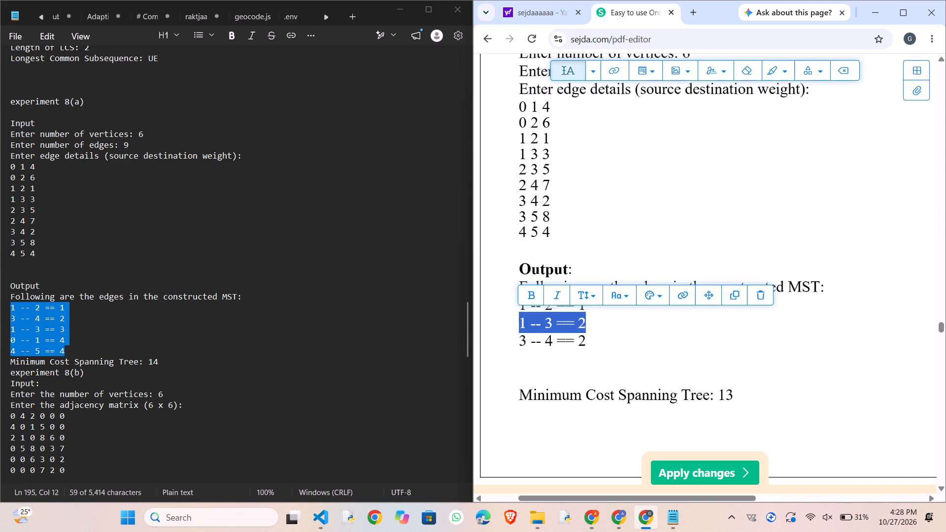
{"action": "key", "text": "BackSpace"}
{"action": "left_click", "coordinate": [564, 345]}
{"action": "key", "text": "ctrl+a"}
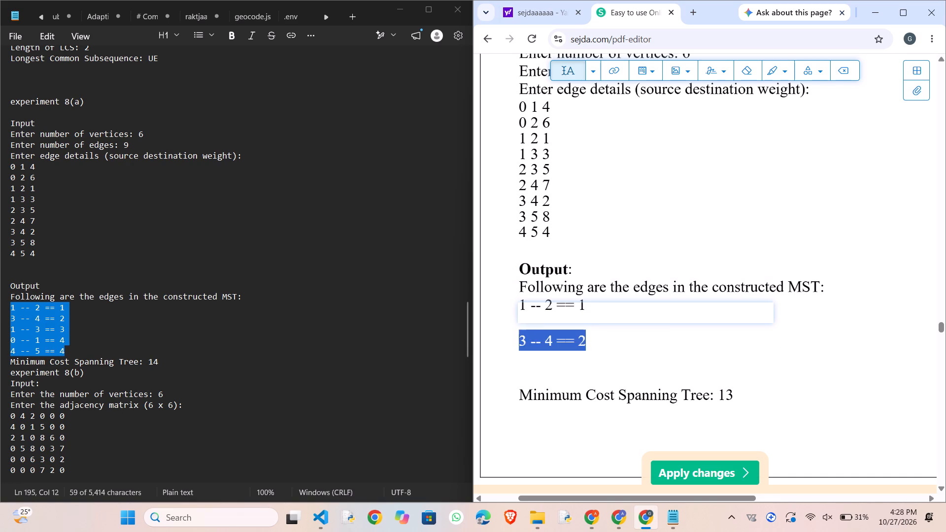
{"action": "key", "text": "ctrl+BackSpace"}
Replace the remaining "1 -- 2 == 1" line in the PDF's experiment 8(a) Output with the five MST edge lines copied from Notepad.
{"action": "left_click", "coordinate": [550, 299]}
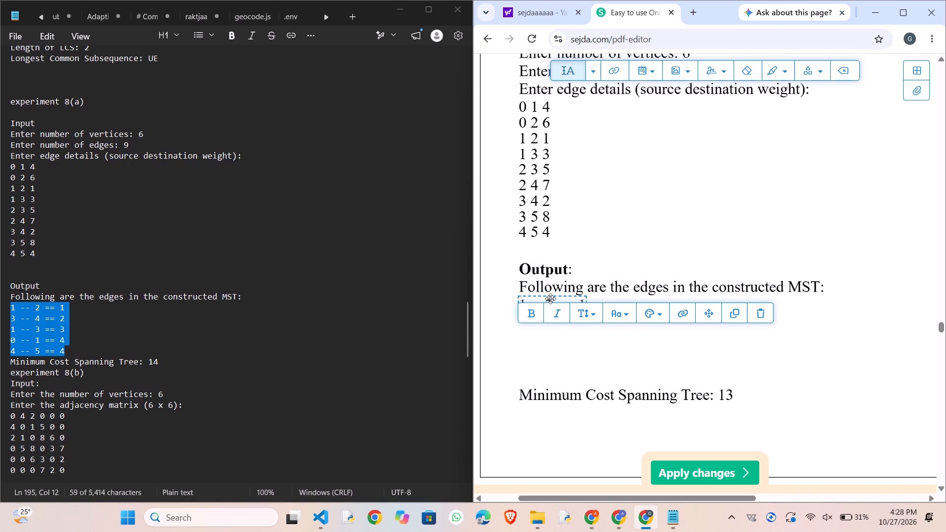
{"action": "key", "text": "ctrl+a"}
{"action": "key", "text": "ctrl+v"}
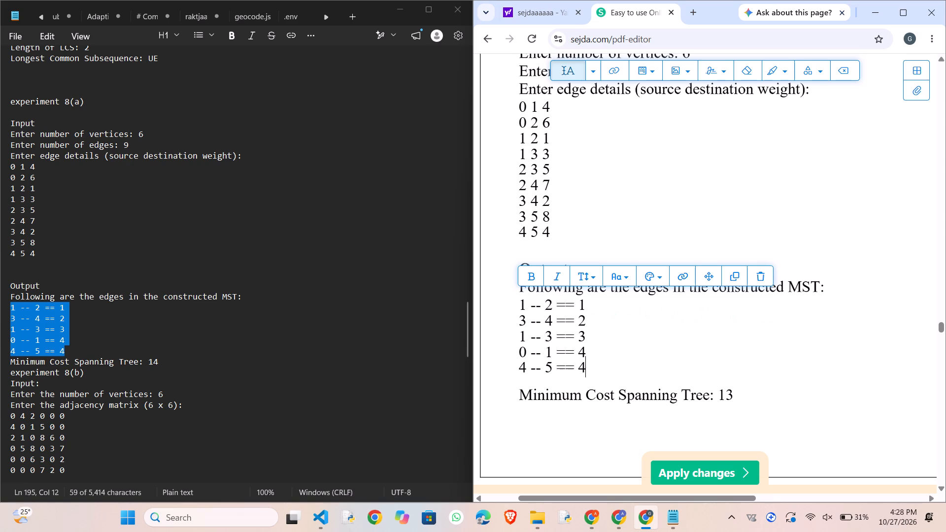
Set the Minimum Cost Spanning Tree value to 14 in the PDF's experiment 8(a) Output.
{"action": "left_click", "coordinate": [731, 393]}
{"action": "left_click", "coordinate": [731, 393]}
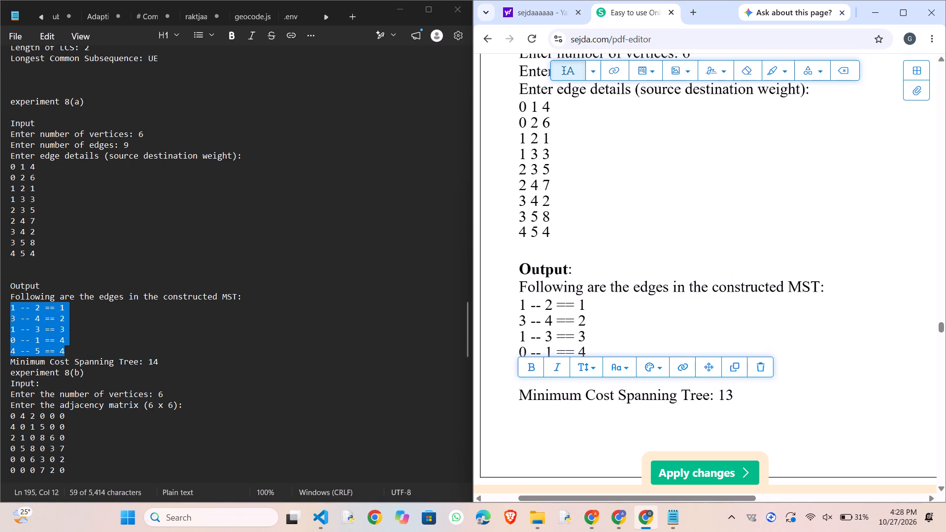
{"action": "key", "text": "BackSpace"}
{"action": "key", "text": "4"}
Set the number of vertices to 6 in the PDF's experiment 8(b) Input.
{"action": "scroll", "coordinate": [678, 404], "scroll_direction": "down", "scroll_amount": 3}
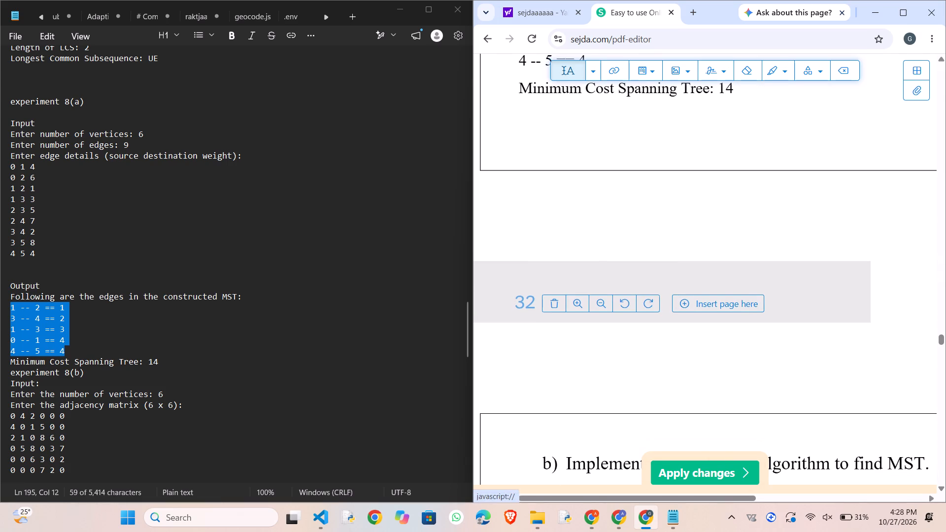
{"action": "scroll", "coordinate": [678, 404], "scroll_direction": "down", "scroll_amount": 5}
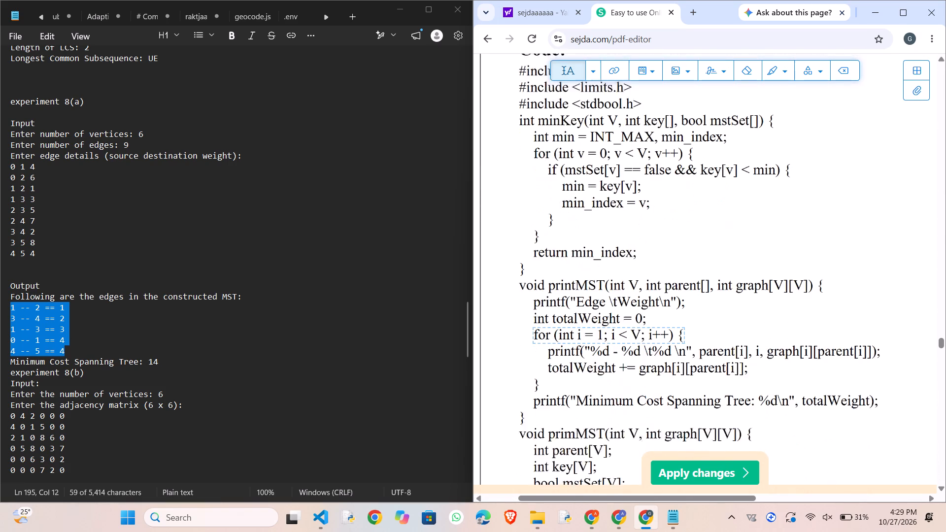
{"action": "scroll", "coordinate": [678, 404], "scroll_direction": "down", "scroll_amount": 4}
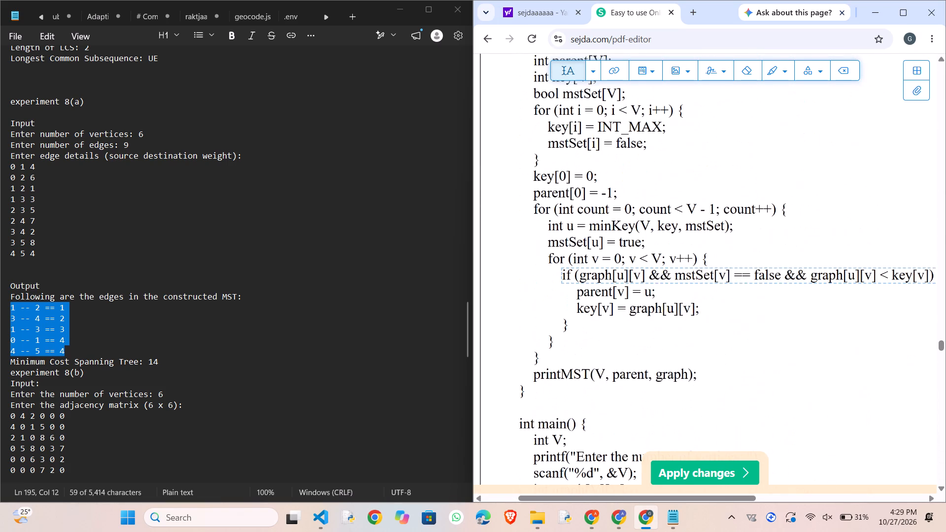
{"action": "scroll", "coordinate": [678, 404], "scroll_direction": "down", "scroll_amount": 3}
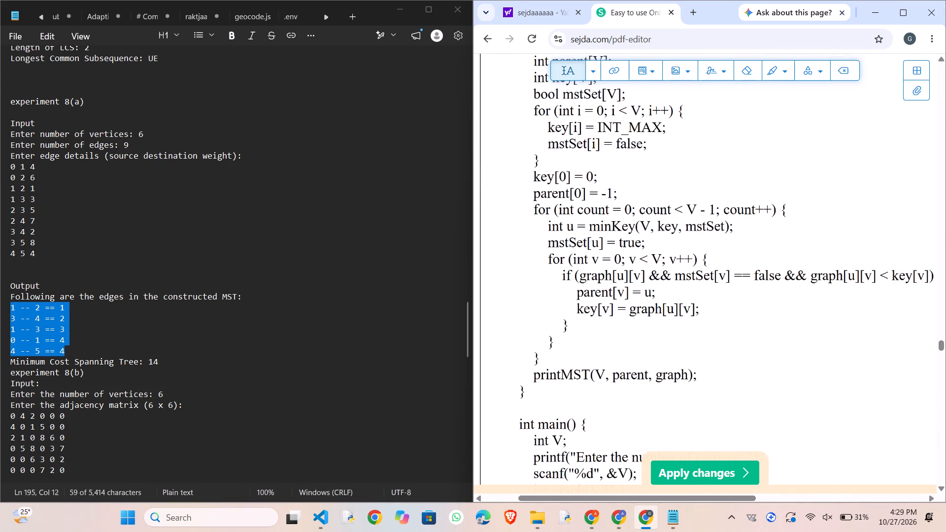
{"action": "scroll", "coordinate": [678, 404], "scroll_direction": "down", "scroll_amount": 2}
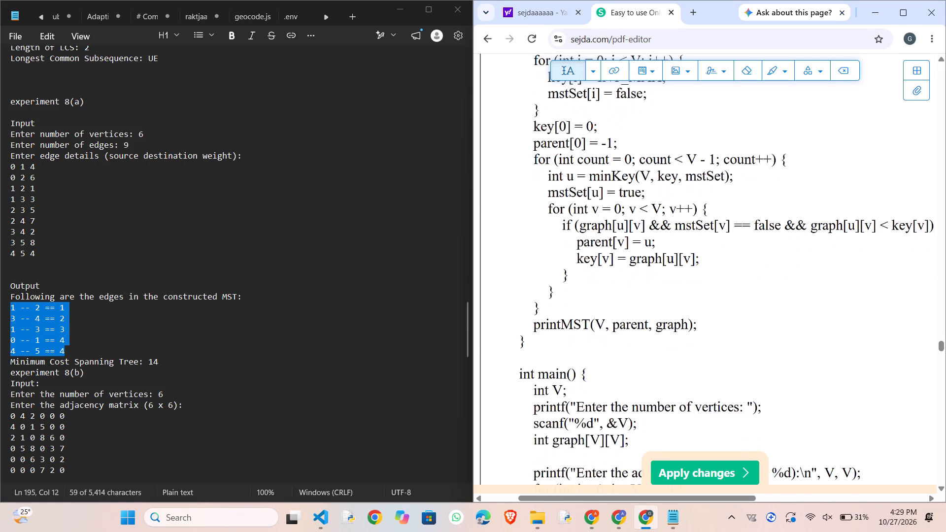
{"action": "scroll", "coordinate": [371, 424], "scroll_direction": "down", "scroll_amount": 1}
{"action": "scroll", "coordinate": [650, 366], "scroll_direction": "down", "scroll_amount": 1}
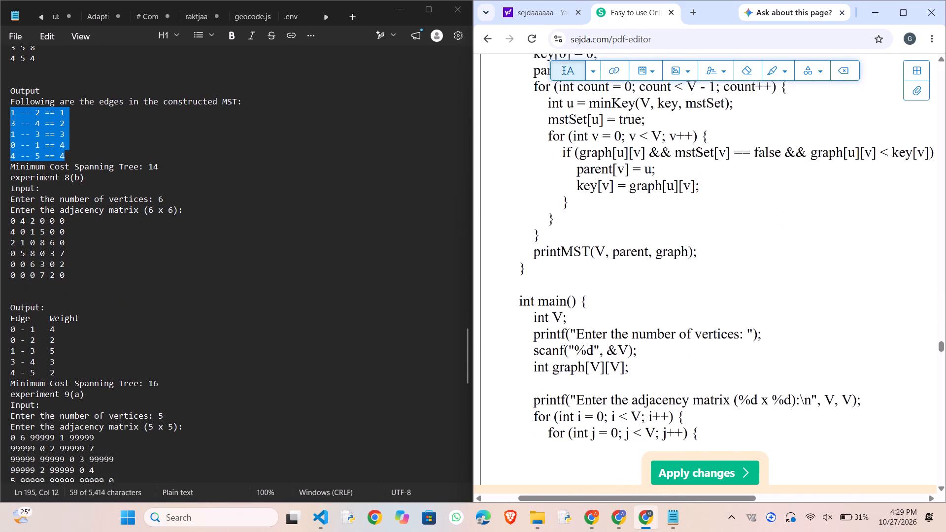
{"action": "scroll", "coordinate": [650, 366], "scroll_direction": "down", "scroll_amount": 2}
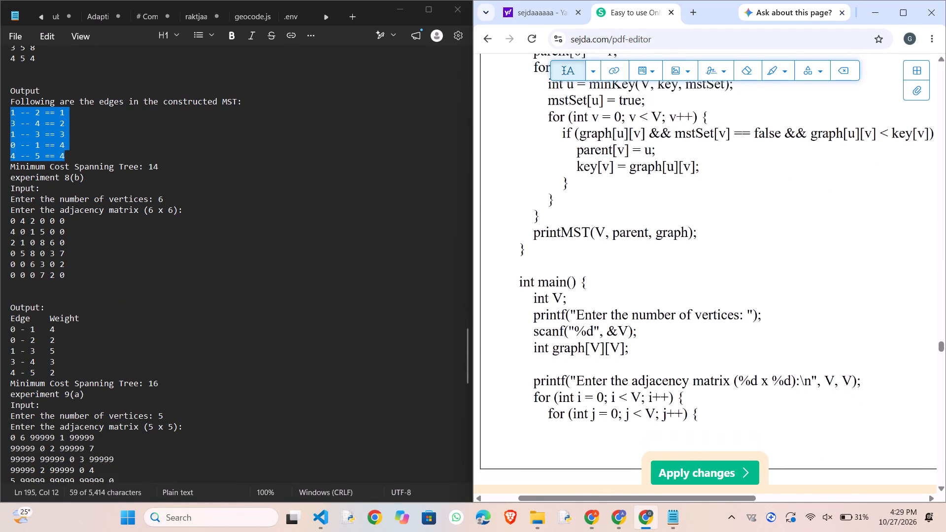
{"action": "scroll", "coordinate": [650, 366], "scroll_direction": "down", "scroll_amount": 2}
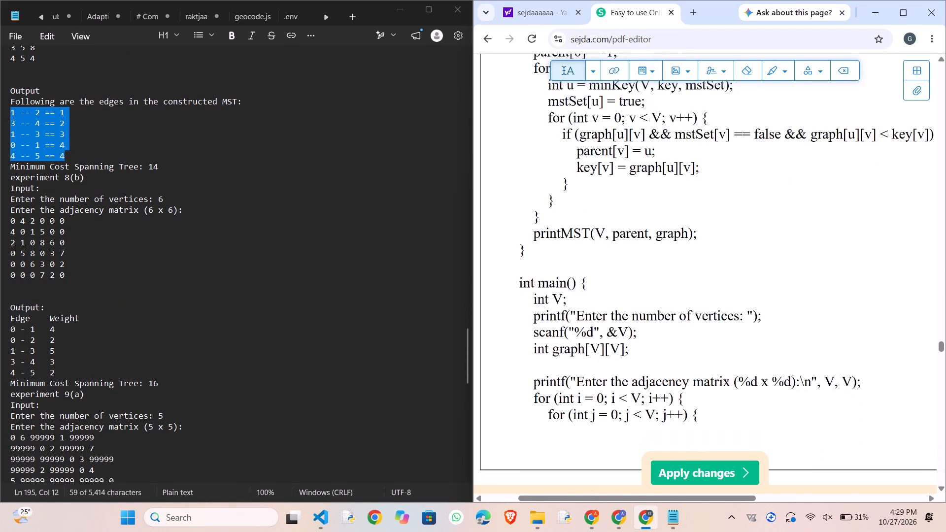
{"action": "scroll", "coordinate": [650, 366], "scroll_direction": "down", "scroll_amount": 2}
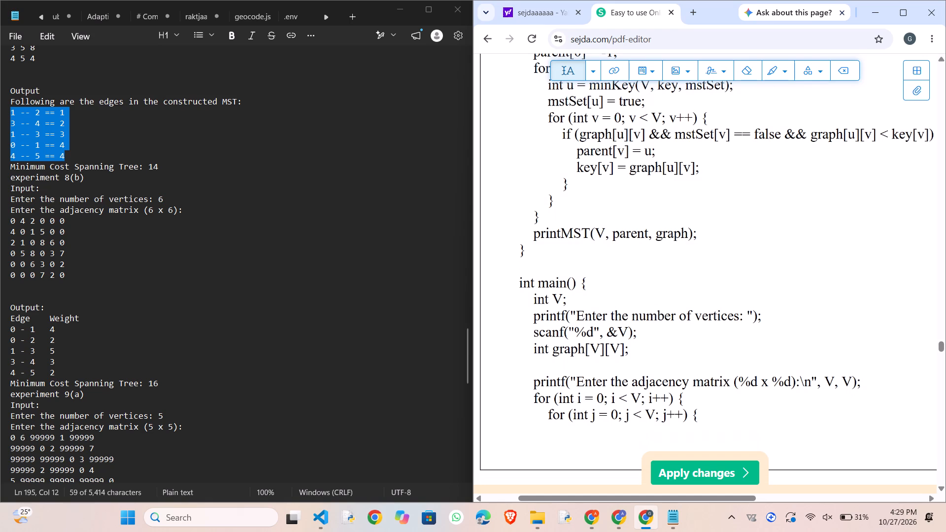
{"action": "scroll", "coordinate": [650, 366], "scroll_direction": "down", "scroll_amount": 4}
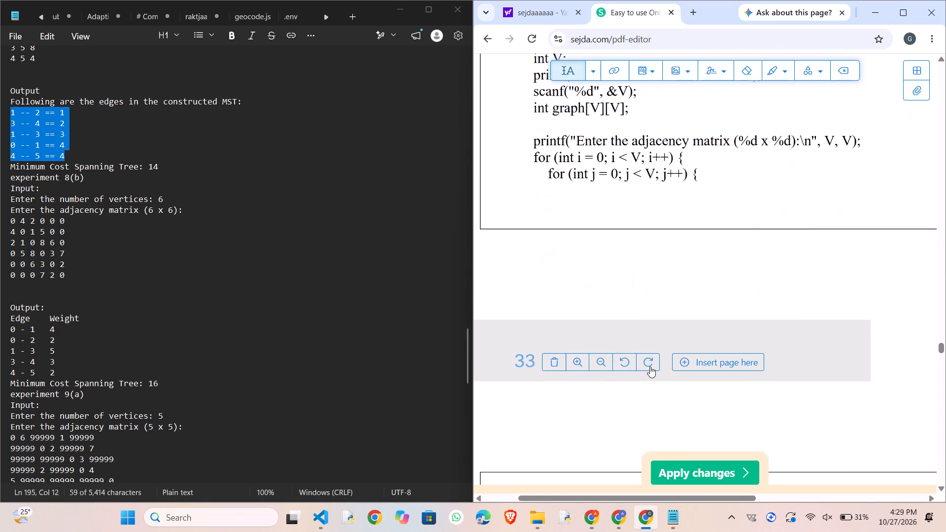
{"action": "scroll", "coordinate": [650, 366], "scroll_direction": "down", "scroll_amount": 4}
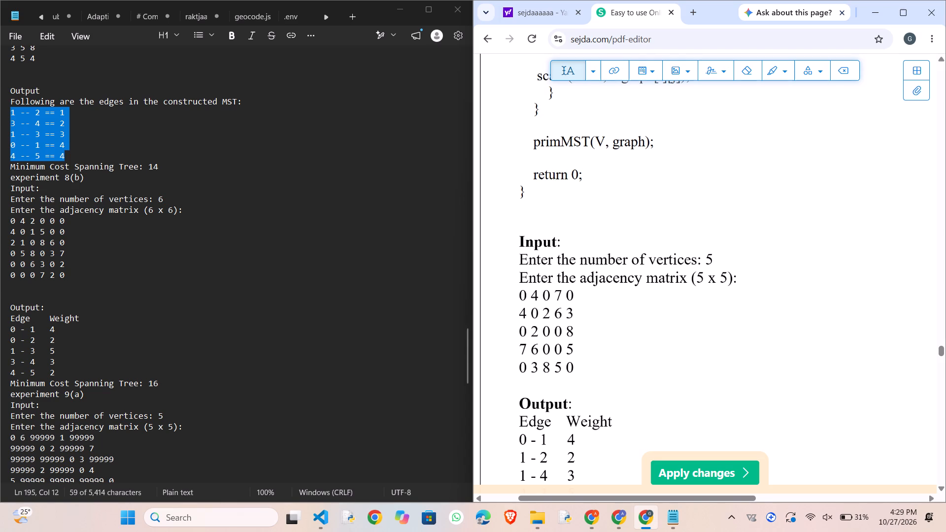
{"action": "left_click", "coordinate": [711, 259]}
{"action": "left_click", "coordinate": [711, 259]}
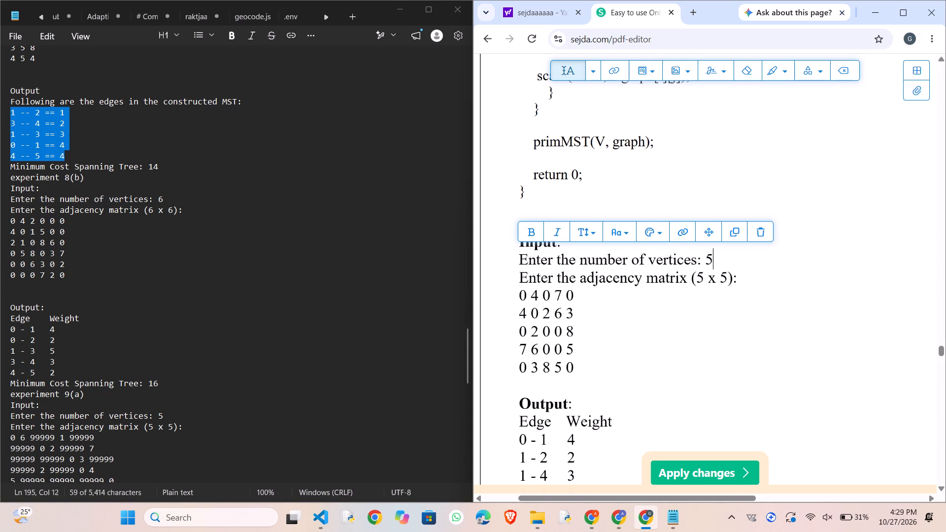
{"action": "key", "text": "BackSpace"}
{"action": "key", "text": "6"}
Change the adjacency matrix size to (6 x 6) in the PDF's experiment 8(b) Input prompt.
{"action": "left_click", "coordinate": [732, 278]}
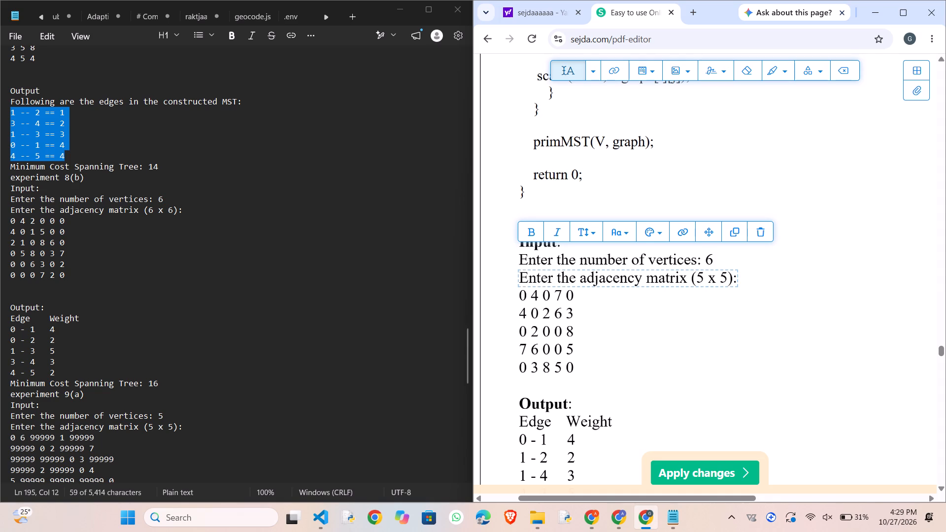
{"action": "left_click", "coordinate": [728, 278]}
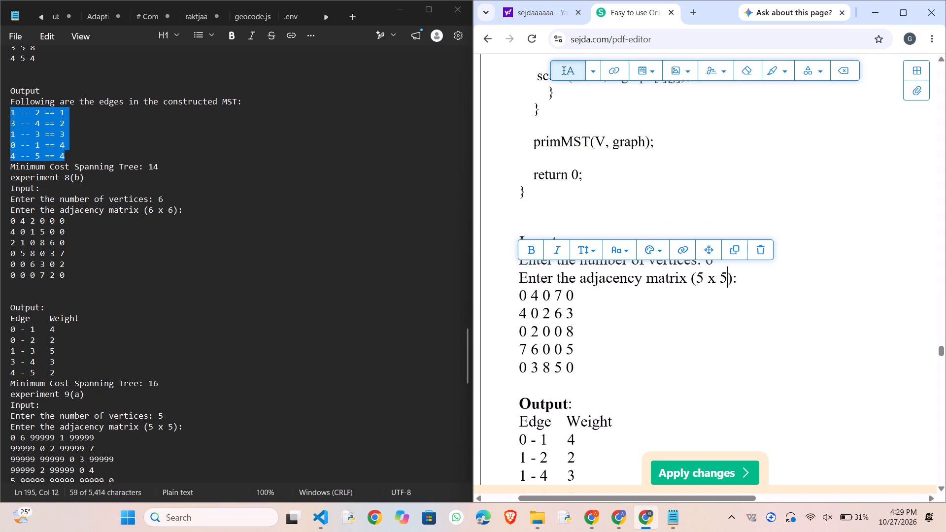
{"action": "key", "text": "BackSpace"}
{"action": "key", "text": "6"}
{"action": "key", "text": "Left"}
{"action": "key", "text": "Left"}
{"action": "key", "text": "Left"}
{"action": "key", "text": "Left"}
{"action": "key", "text": "BackSpace"}
{"action": "key", "text": "6"}
Copy the six adjacency matrix rows, "0 4 2 0 0 0" to "0 0 0 7 2 0", from the experiment 8(b) Input in Notepad.
{"action": "left_click_drag", "start_coordinate": [69, 271], "coordinate": [0, 219]}
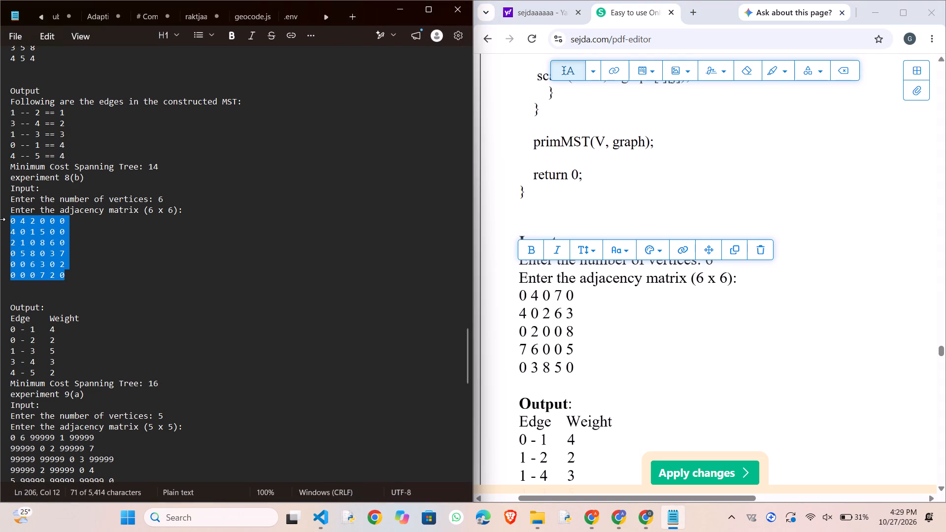
{"action": "key", "text": "ctrl+c"}
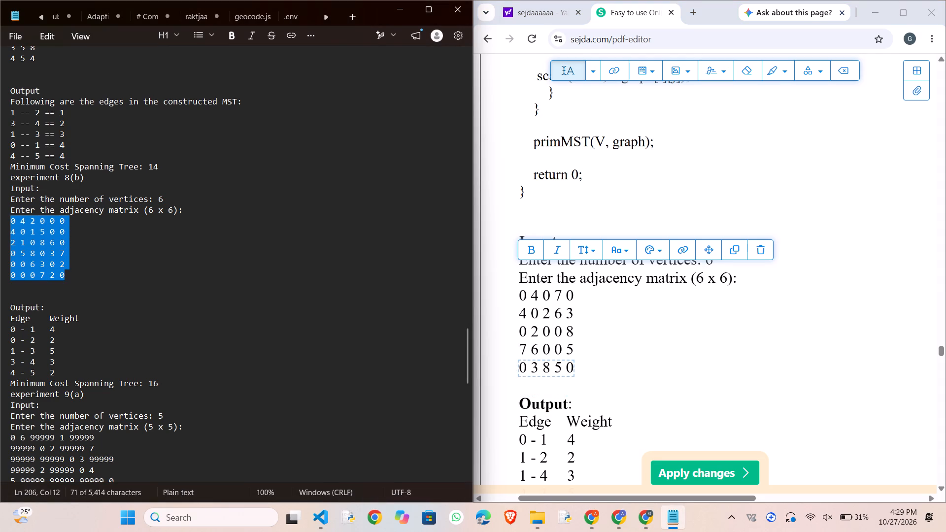
Clear the four matrix rows below "0 4 0 7 0" in the PDF's experiment 8(b) Input.
{"action": "left_click", "coordinate": [571, 367]}
{"action": "key", "text": "ctrl+a"}
{"action": "key", "text": "BackSpace"}
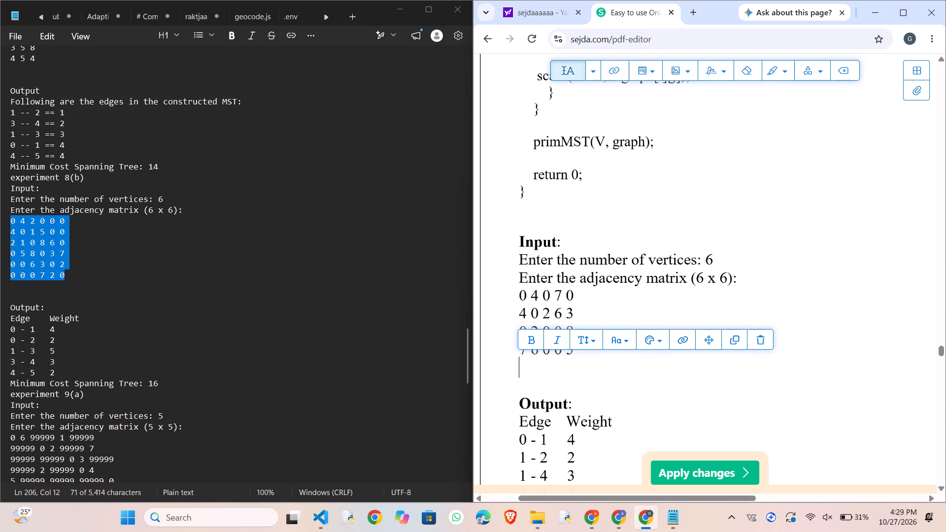
{"action": "left_click", "coordinate": [569, 353]}
{"action": "key", "text": "ctrl+a"}
{"action": "key", "text": "BackSpace"}
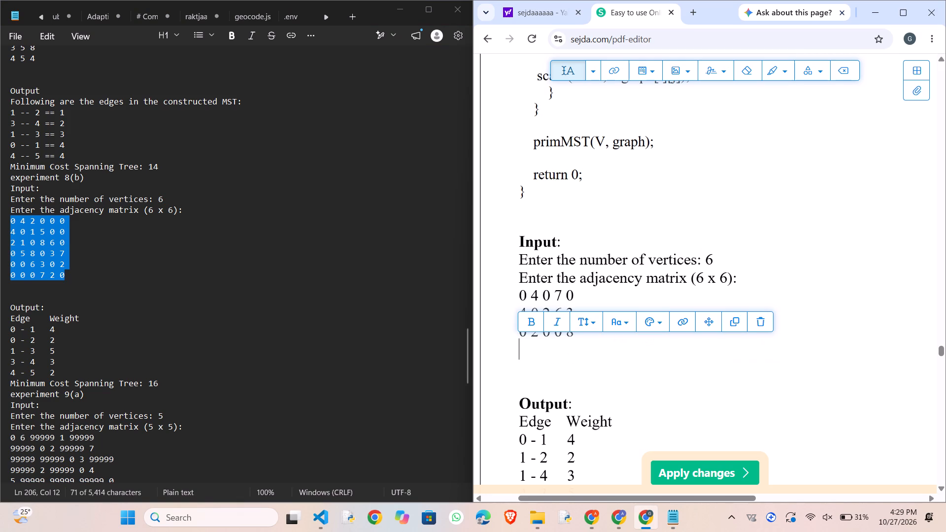
{"action": "left_click", "coordinate": [555, 334]}
{"action": "key", "text": "ctrl+a"}
{"action": "key", "text": "BackSpace"}
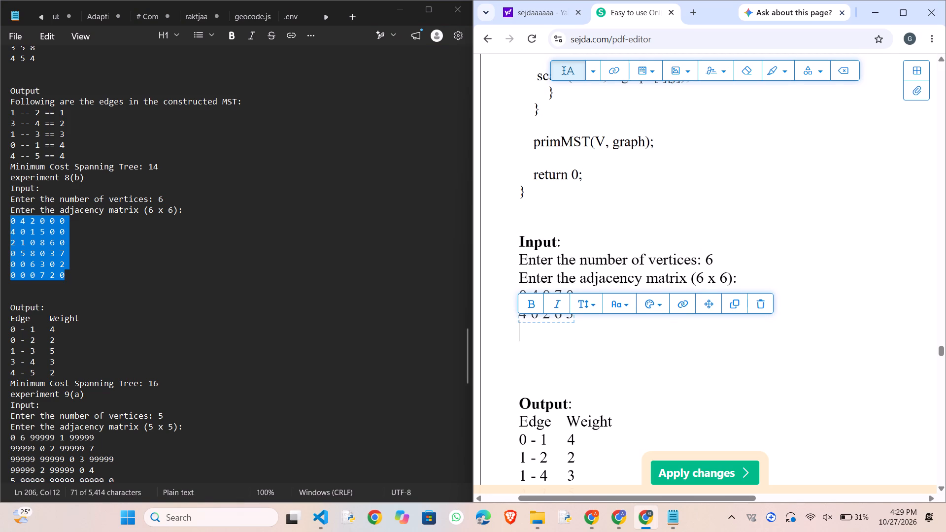
{"action": "left_click", "coordinate": [560, 315]}
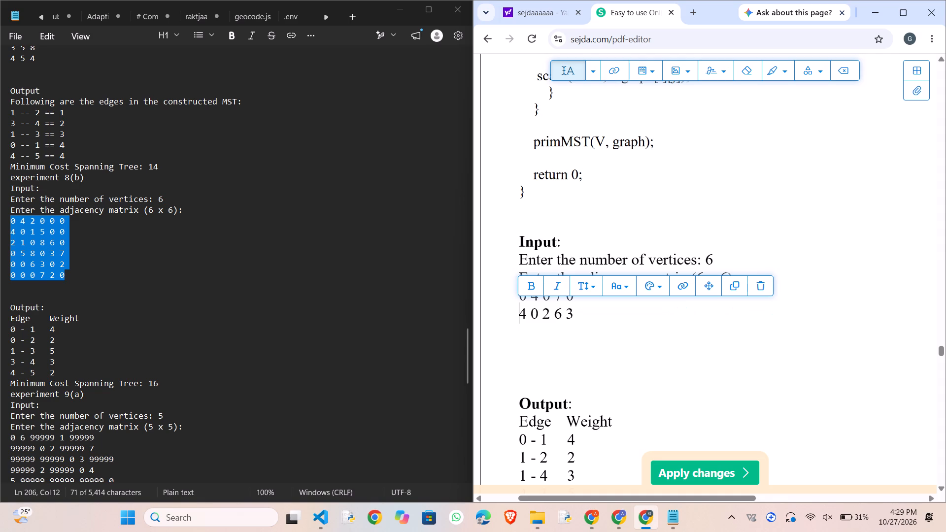
{"action": "key", "text": "ctrl+a"}
{"action": "key", "text": "BackSpace"}
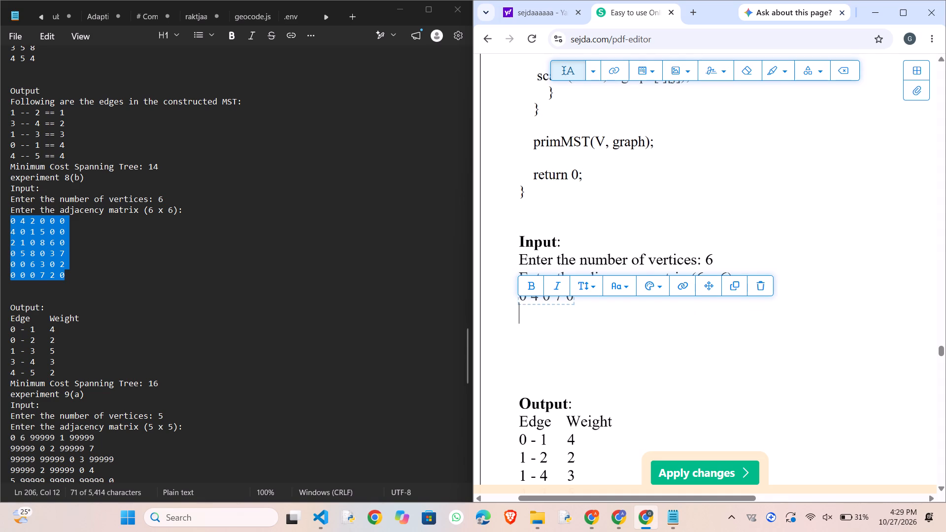
Replace the remaining "0 4 0 7 0" row in the PDF's experiment 8(b) Input with the six matrix rows copied from Notepad.
{"action": "left_click", "coordinate": [557, 299]}
{"action": "key", "text": "ctrl+a"}
{"action": "key", "text": "v"}
{"action": "key", "text": "ctrl+BackSpace"}
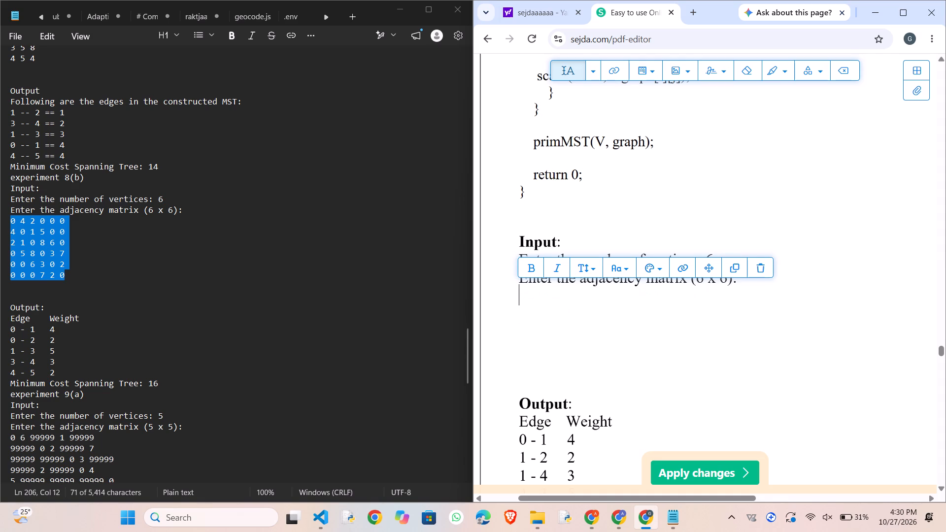
{"action": "key", "text": "ctrl+v"}
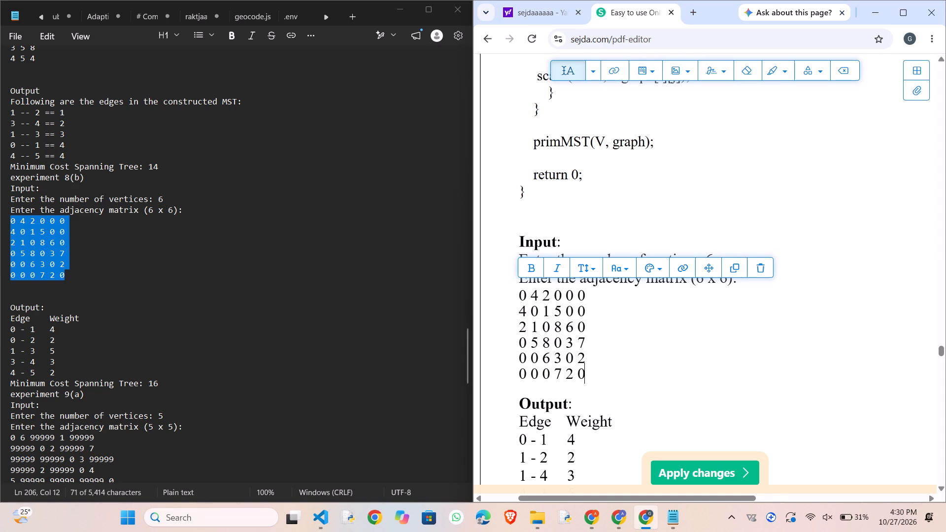
Copy the five edge and weight rows, "0 - 1 4" to "4 - 5 2", from the experiment 8(b) Output in Notepad.
{"action": "scroll", "coordinate": [288, 300], "scroll_direction": "down", "scroll_amount": 1}
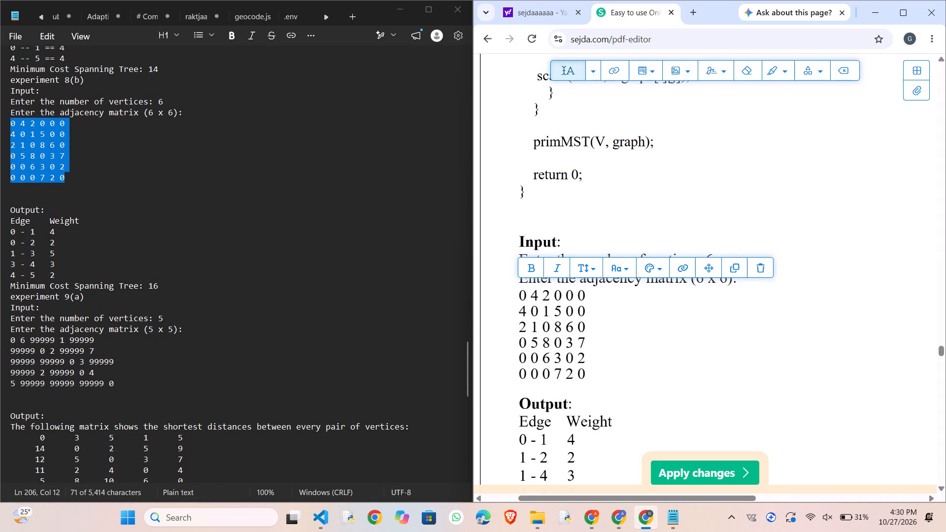
{"action": "left_click_drag", "start_coordinate": [57, 273], "coordinate": [1, 236]}
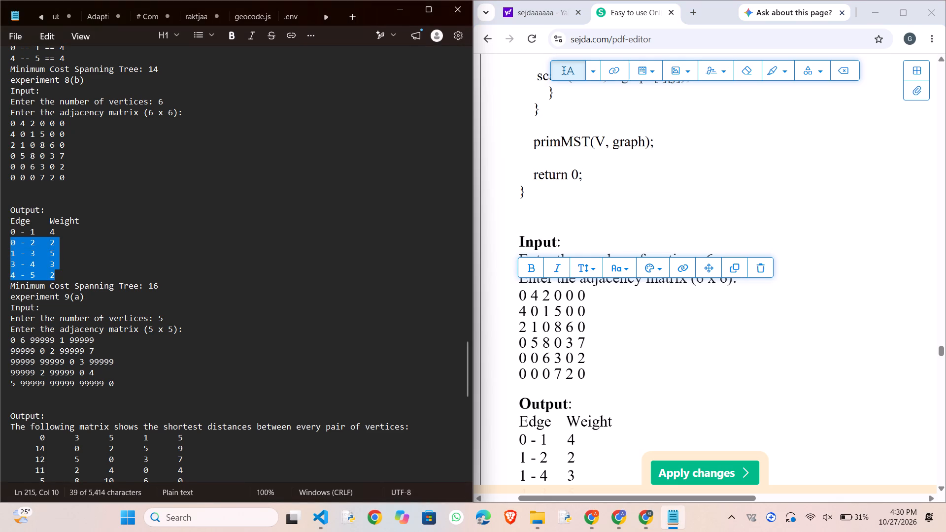
{"action": "left_click_drag", "start_coordinate": [9, 232], "coordinate": [67, 279]}
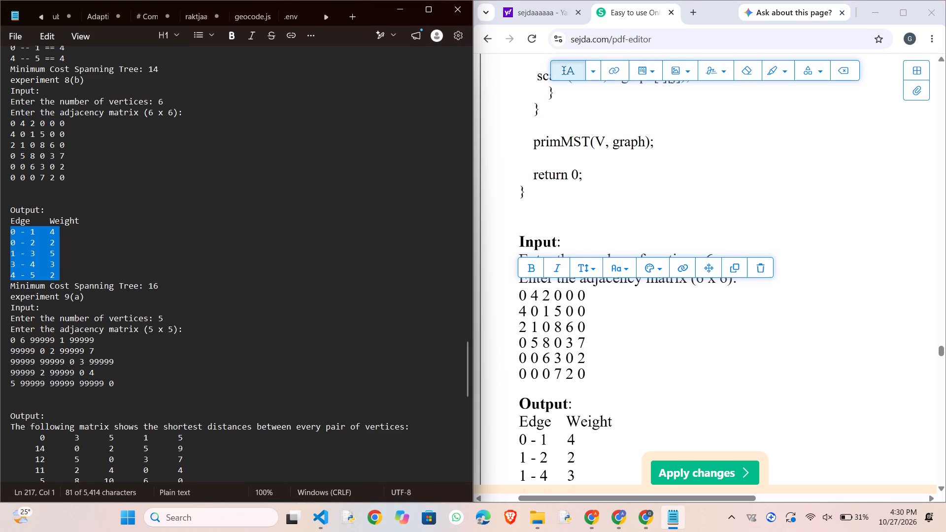
{"action": "left_click_drag", "start_coordinate": [67, 279], "coordinate": [67, 279]}
{"action": "key", "text": "ctrl+c"}
Clear the three edge rows below "0 - 1 4" in the PDF's experiment 8(b) Output.
{"action": "scroll", "coordinate": [410, 369], "scroll_direction": "down", "scroll_amount": 1}
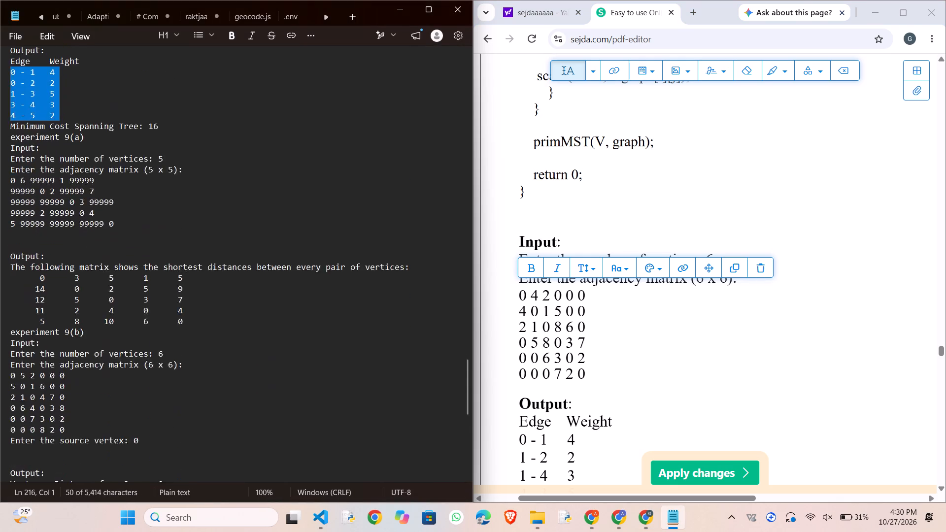
{"action": "scroll", "coordinate": [564, 414], "scroll_direction": "down", "scroll_amount": 1}
{"action": "scroll", "coordinate": [468, 371], "scroll_direction": "up", "scroll_amount": 1}
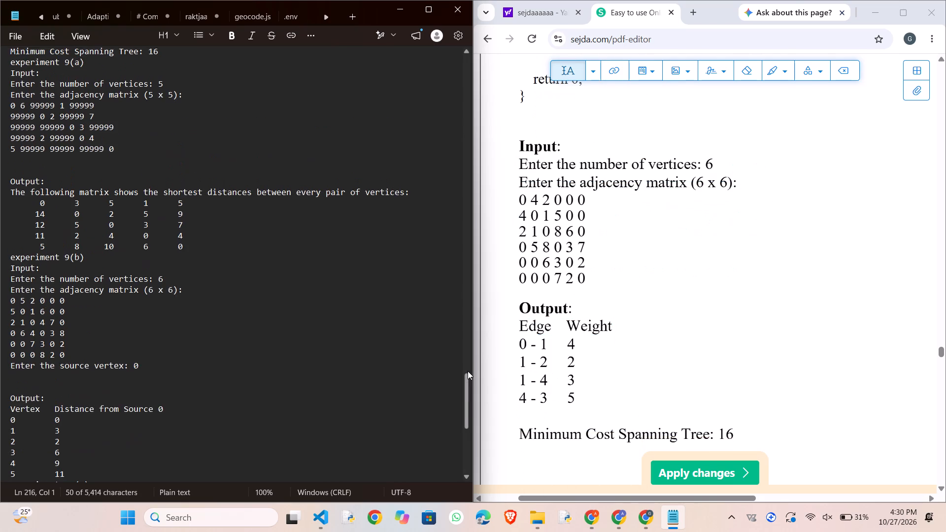
{"action": "scroll", "coordinate": [468, 371], "scroll_direction": "up", "scroll_amount": 2}
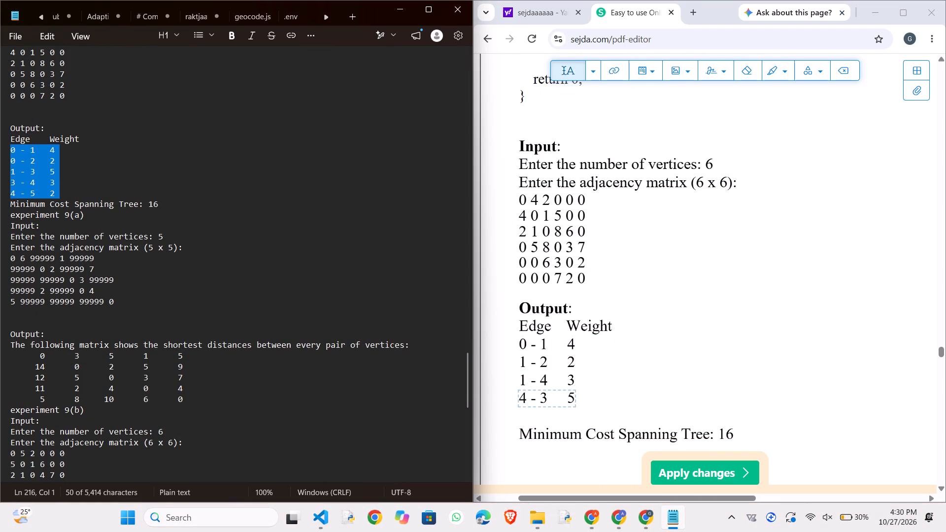
{"action": "left_click", "coordinate": [565, 400]}
{"action": "key", "text": "ctrl+a"}
{"action": "key", "text": "BackSpace"}
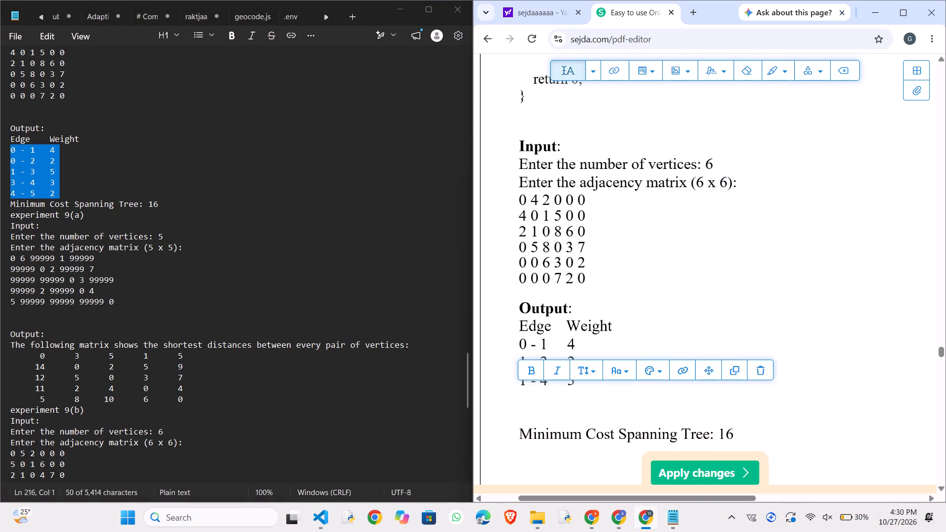
{"action": "left_click", "coordinate": [549, 384]}
{"action": "key", "text": "ctrl+a"}
{"action": "key", "text": "BackSpace"}
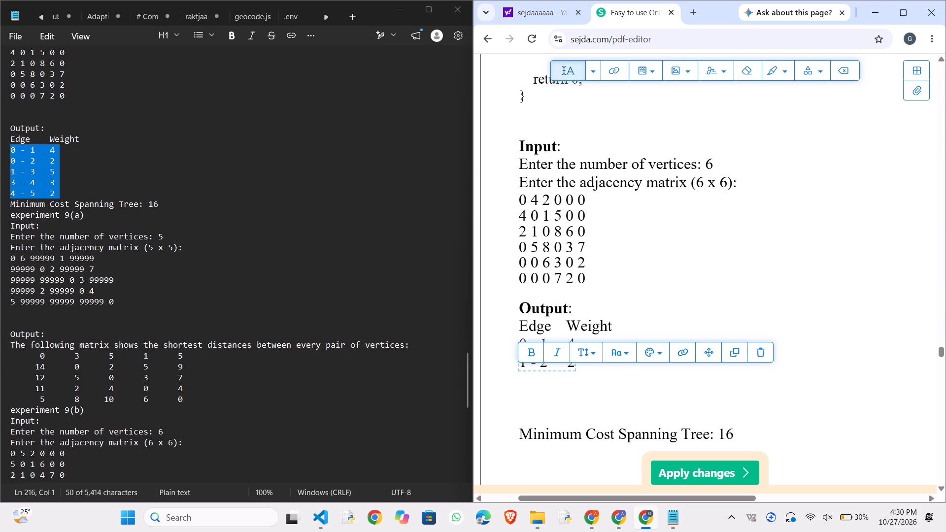
{"action": "left_click", "coordinate": [541, 365]}
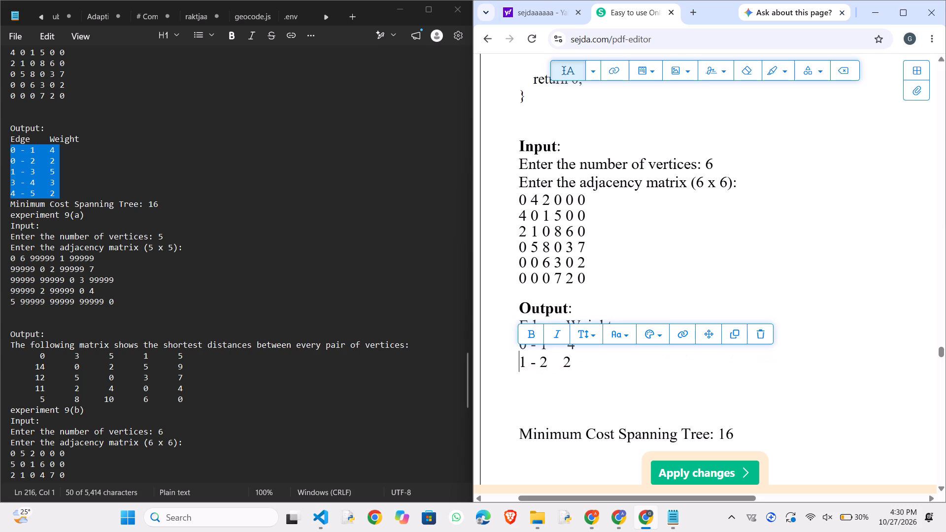
{"action": "left_click", "coordinate": [550, 365]}
{"action": "key", "text": "ctrl+a"}
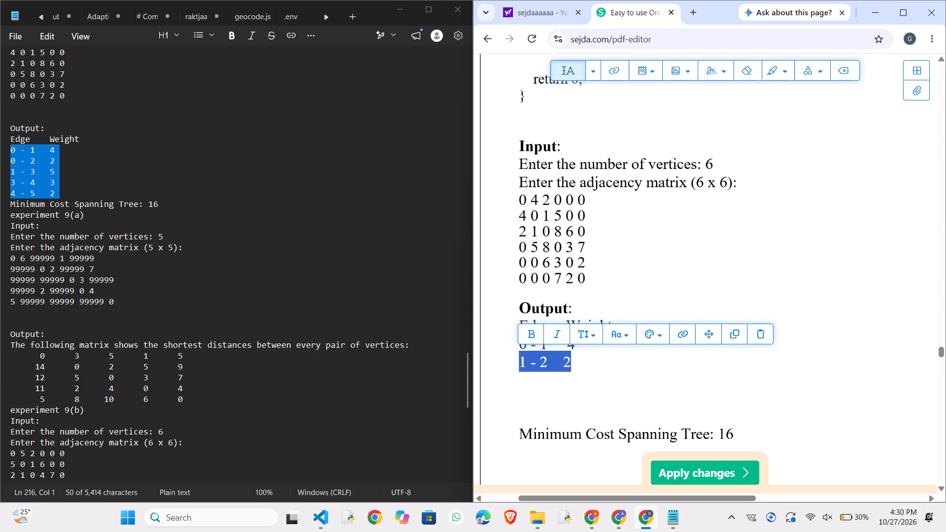
{"action": "key", "text": "BackSpace"}
Replace the remaining "0 - 1 4" row in the PDF's experiment 8(b) Output with the five edge rows copied from Notepad.
{"action": "left_click", "coordinate": [536, 347]}
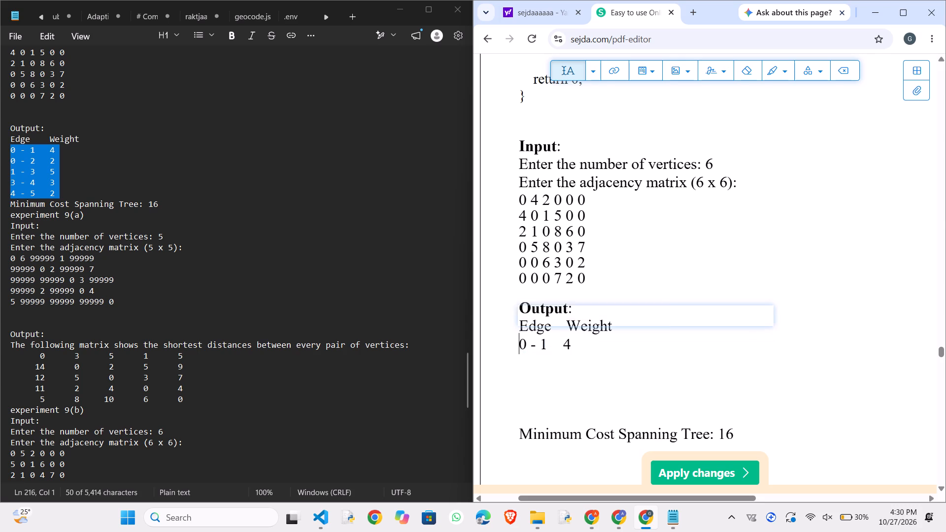
{"action": "key", "text": "ctrl+a"}
{"action": "key", "text": "ctrl+v"}
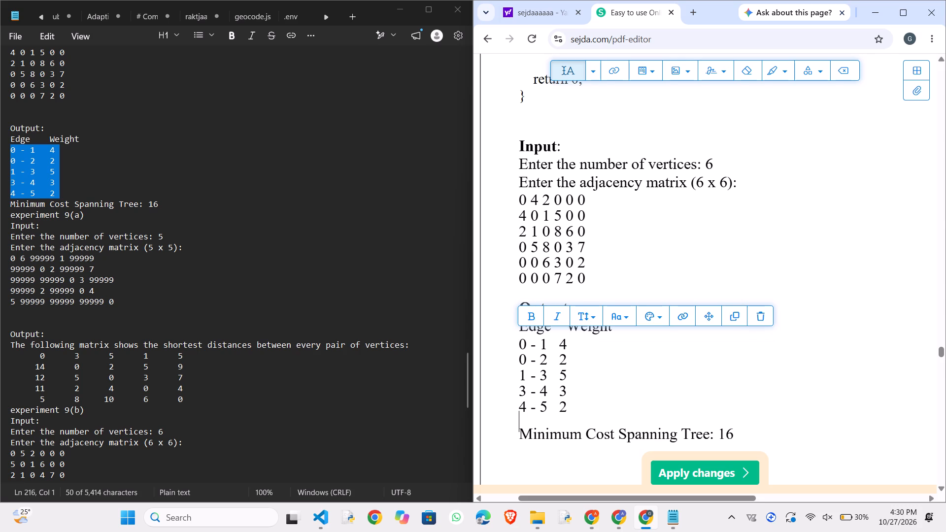
Add four extra spaces before the weight in each of the five edge rows of the PDF's experiment 8(b) Output, aligning the column under Weight.
{"action": "left_click", "coordinate": [559, 347]}
{"action": "key", "text": "space"}
{"action": "key", "text": "space"}
{"action": "key", "text": "space"}
{"action": "key", "text": "space"}
{"action": "left_click_drag", "start_coordinate": [574, 339], "coordinate": [558, 345]}
{"action": "key", "text": "ctrl+c"}
{"action": "left_click", "coordinate": [550, 362], "text": "ctrl"}
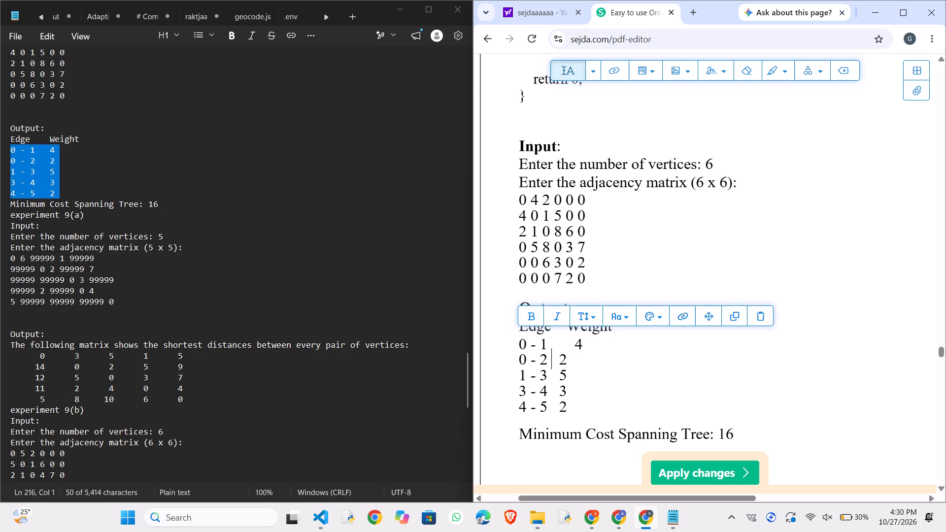
{"action": "key", "text": "ctrl+v"}
{"action": "left_click", "coordinate": [558, 376], "text": "ctrl"}
{"action": "key", "text": "ctrl+v"}
{"action": "left_click", "coordinate": [558, 390], "text": "ctrl"}
{"action": "key", "text": "ctrl+v"}
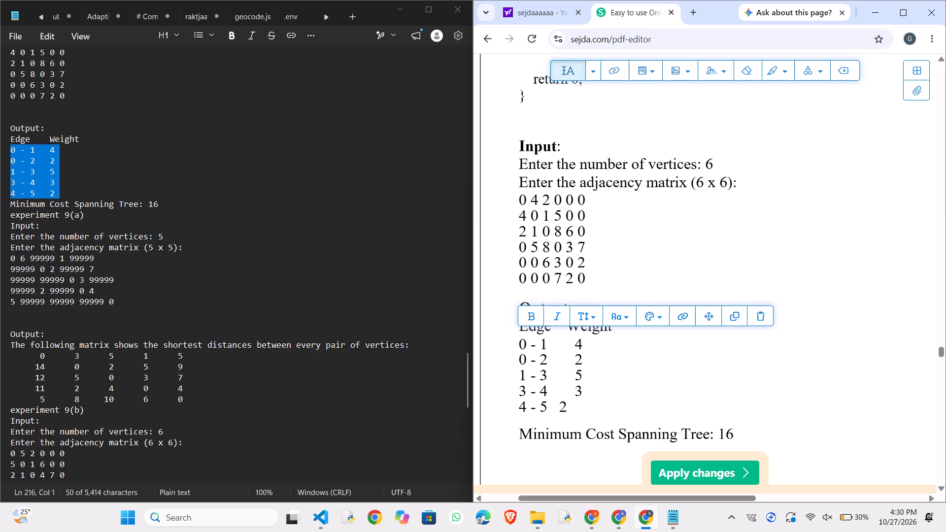
{"action": "left_click", "coordinate": [557, 407], "text": "ctrl"}
{"action": "key", "text": "ctrl+v"}
Change the adjacency matrix size in the PDF's experiment 9(a) Input to 5 x 5.
{"action": "scroll", "coordinate": [548, 406], "scroll_direction": "down", "scroll_amount": 2}
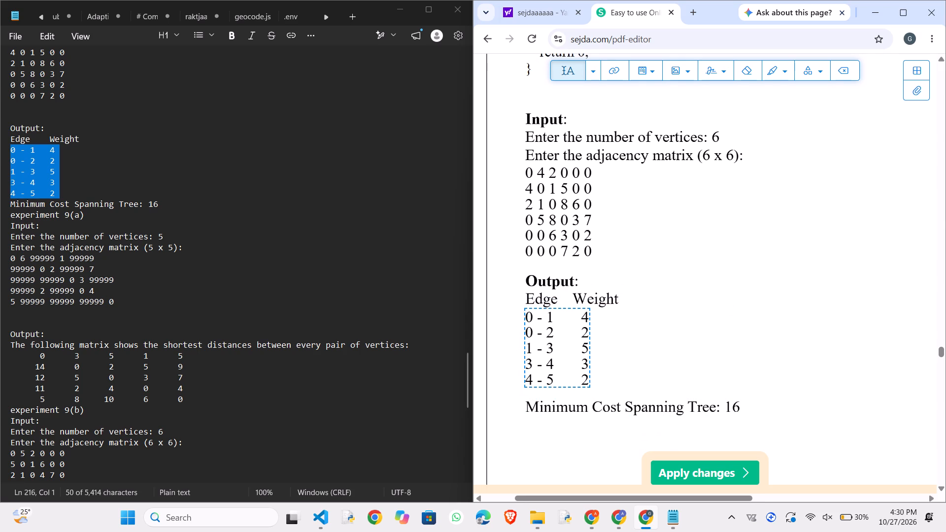
{"action": "scroll", "coordinate": [577, 369], "scroll_direction": "down", "scroll_amount": 5}
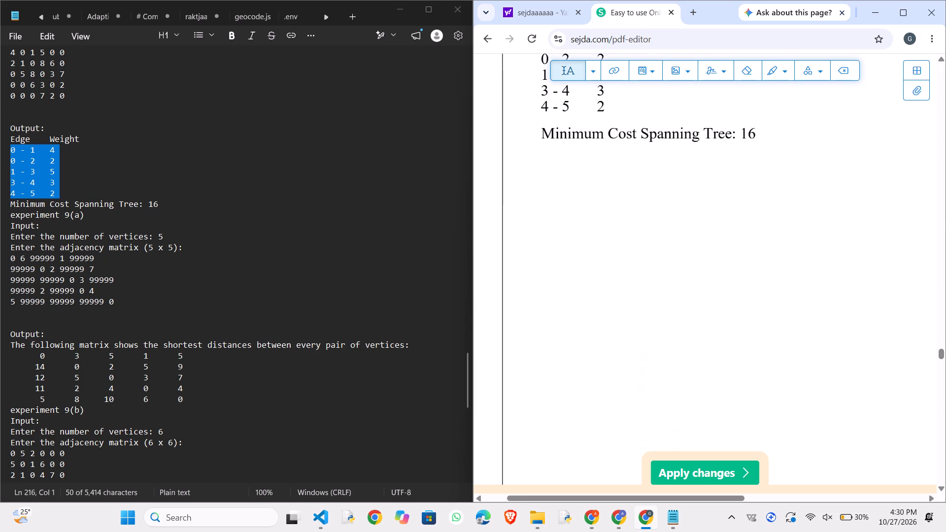
{"action": "scroll", "coordinate": [577, 369], "scroll_direction": "down", "scroll_amount": 6}
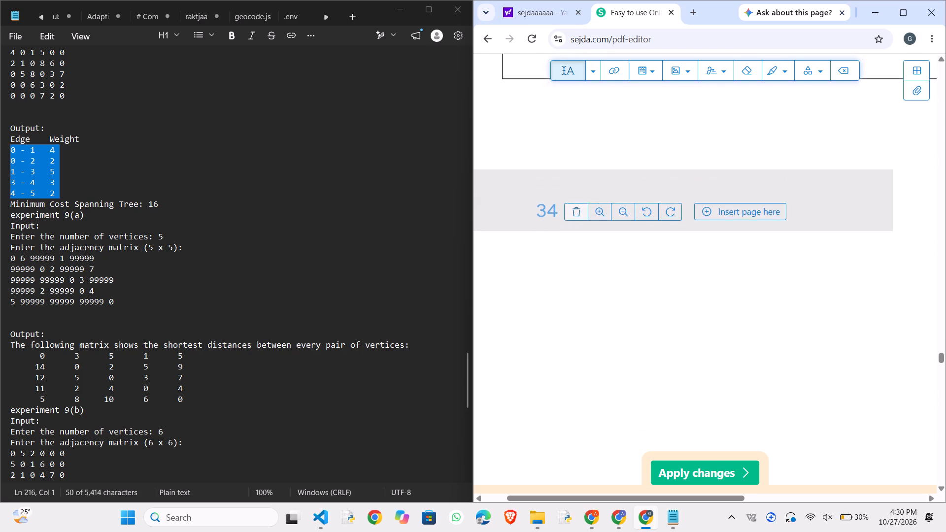
{"action": "scroll", "coordinate": [577, 369], "scroll_direction": "down", "scroll_amount": 5}
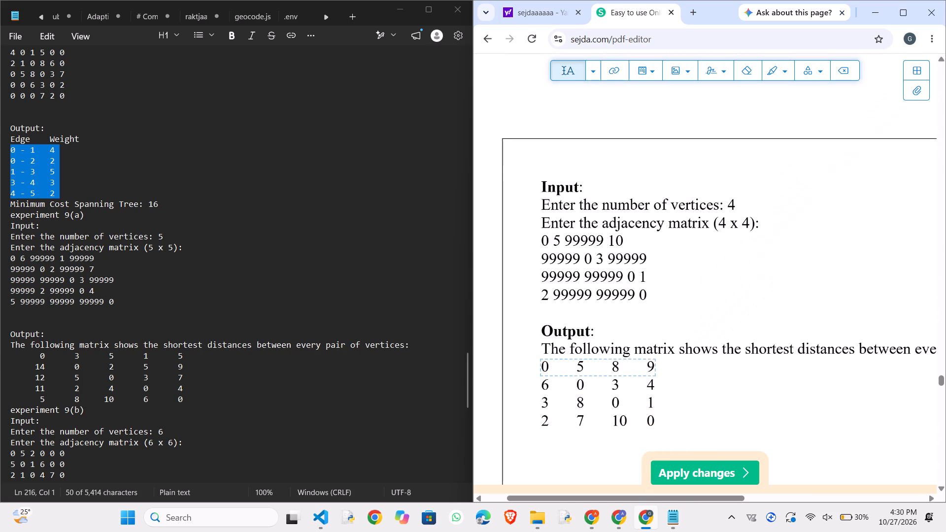
{"action": "scroll", "coordinate": [577, 369], "scroll_direction": "down", "scroll_amount": 1}
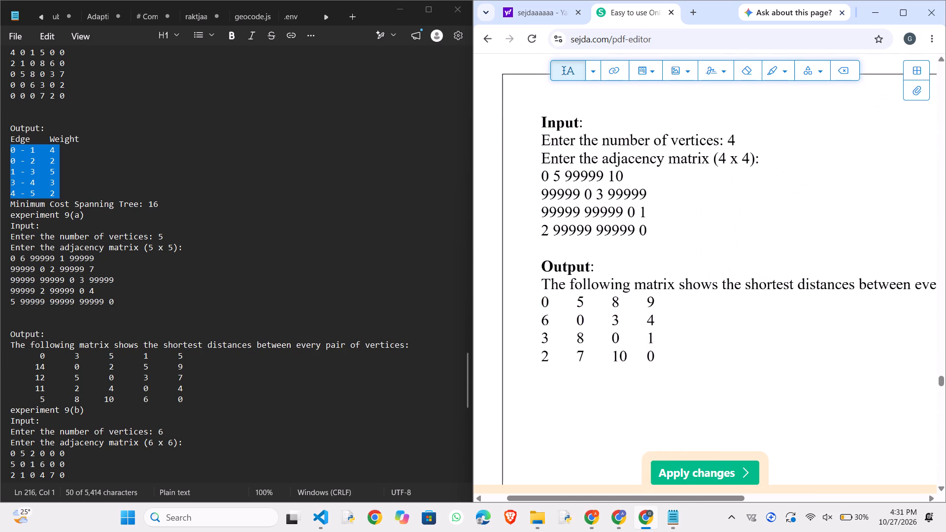
{"action": "double_click", "coordinate": [748, 158]}
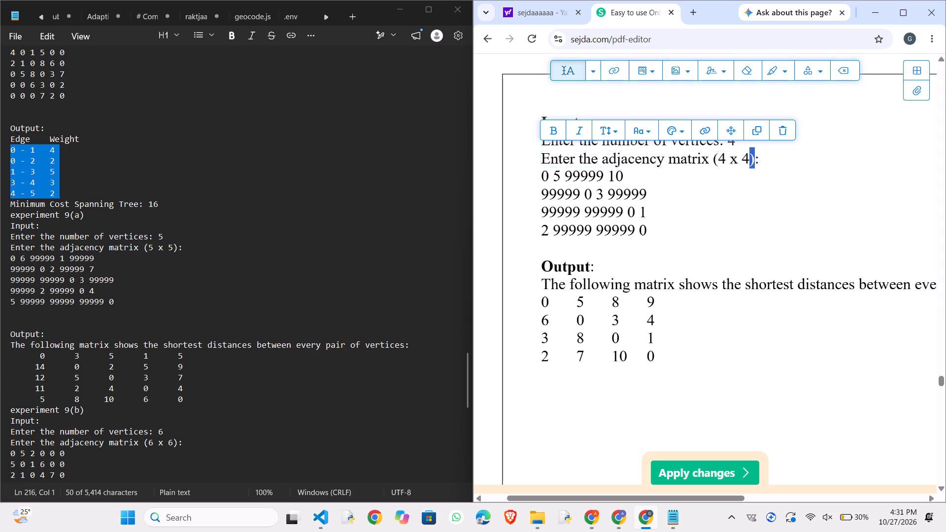
{"action": "left_click", "coordinate": [748, 158]}
{"action": "key", "text": "BackSpace"}
{"action": "key", "text": "5"}
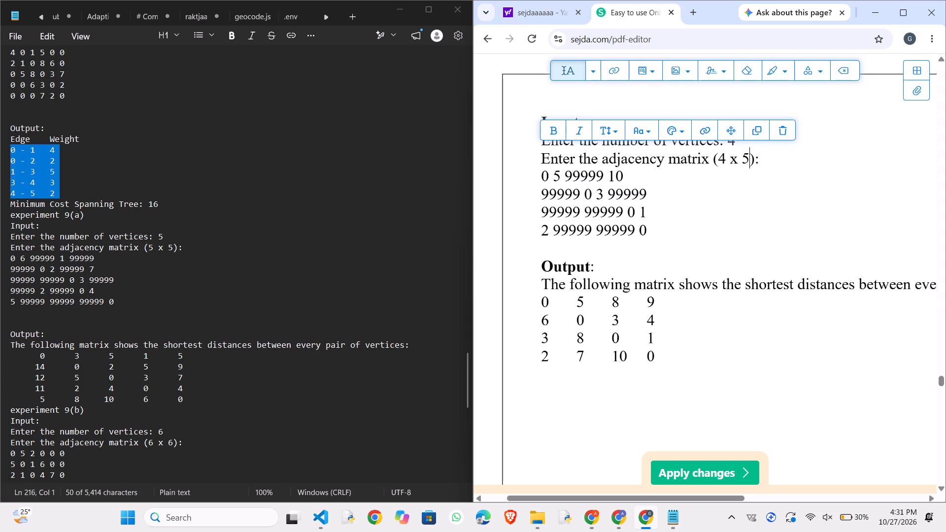
{"action": "left_click", "coordinate": [724, 156]}
{"action": "key", "text": "BackSpace"}
{"action": "key", "text": "5"}
Set the number of vertices in the PDF's experiment 9(a) Input to 5.
{"action": "left_click", "coordinate": [730, 145]}
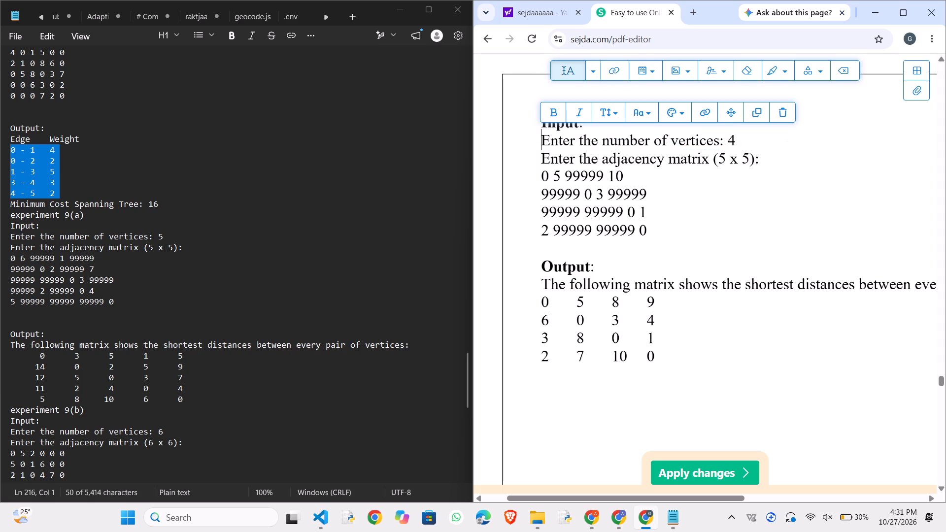
{"action": "left_click", "coordinate": [733, 139]}
{"action": "key", "text": "BackSpace"}
{"action": "key", "text": "5"}
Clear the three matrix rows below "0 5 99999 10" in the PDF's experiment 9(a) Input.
{"action": "left_click", "coordinate": [617, 232]}
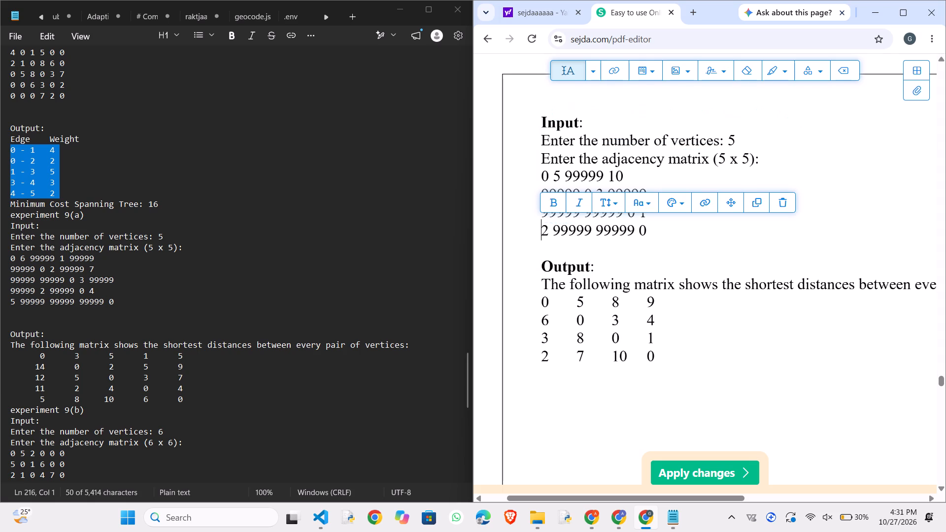
{"action": "key", "text": "ctrl+a"}
{"action": "key", "text": "BackSpace"}
{"action": "left_click", "coordinate": [613, 218]}
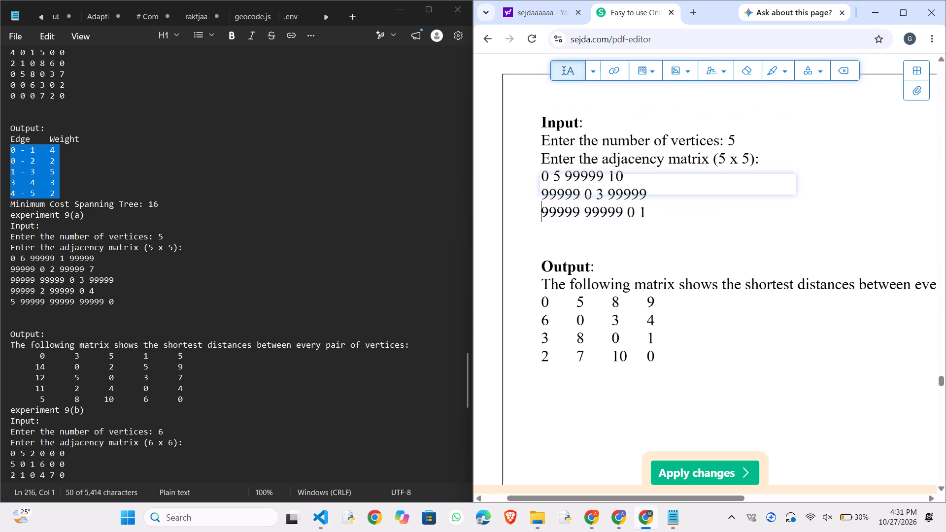
{"action": "key", "text": "ctrl+a"}
{"action": "key", "text": "BackSpace"}
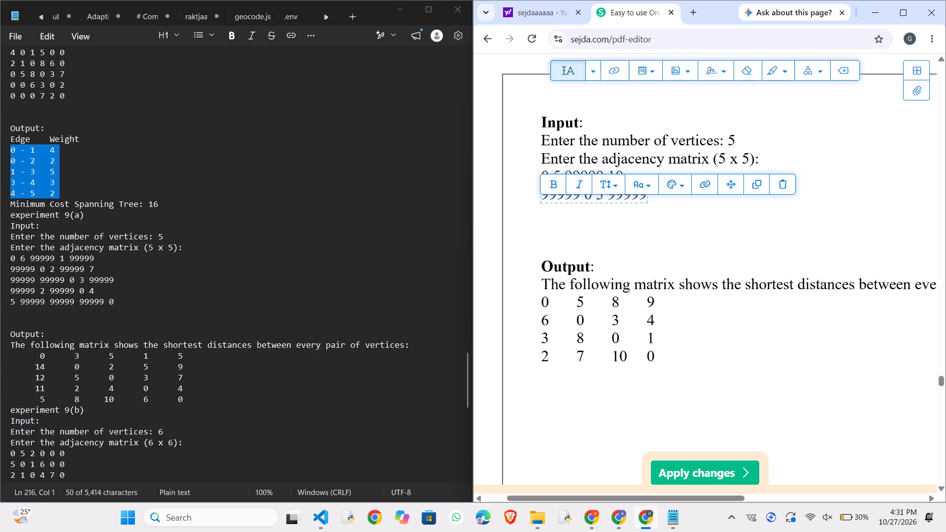
{"action": "left_click", "coordinate": [606, 200]}
{"action": "key", "text": "ctrl+a"}
{"action": "key", "text": "ctrl+BackSpace"}
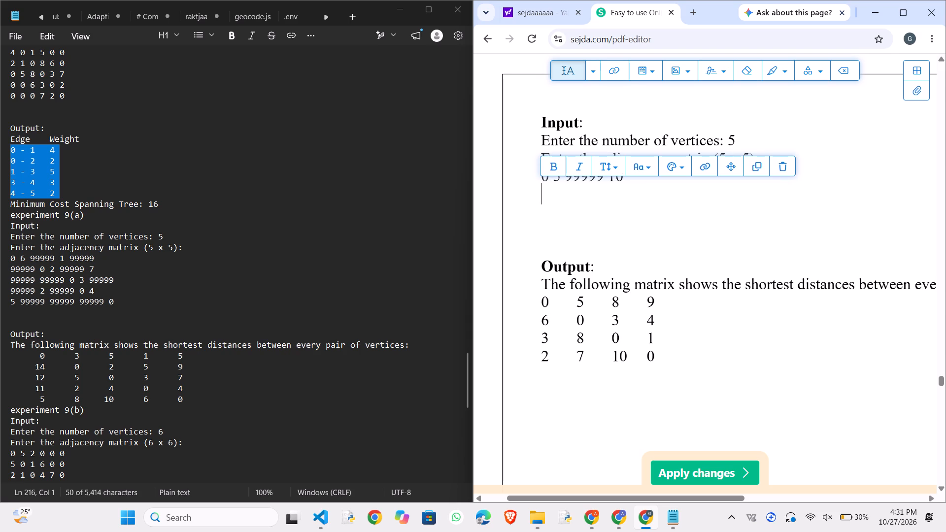
{"action": "left_click", "coordinate": [585, 179]}
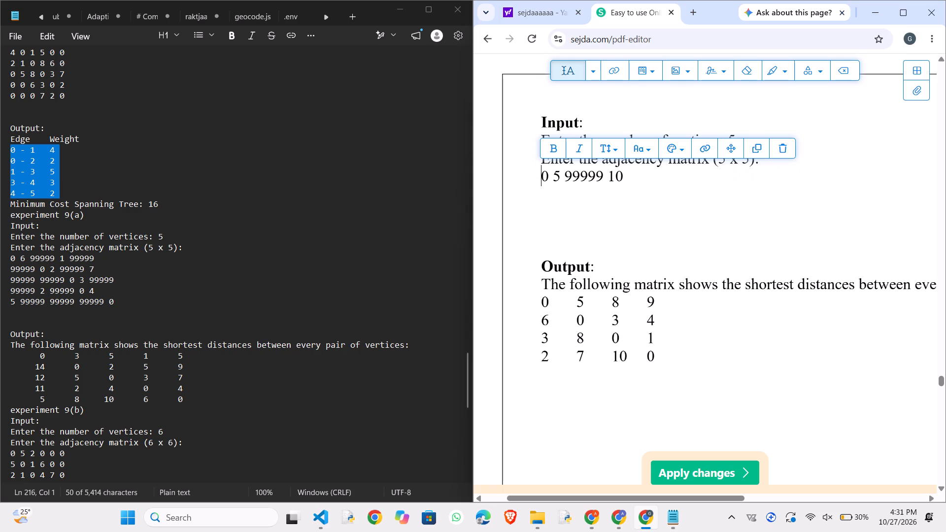
{"action": "left_click_drag", "start_coordinate": [119, 301], "coordinate": [6, 259]}
{"action": "key", "text": "ctrl+c"}
{"action": "key", "text": "ctrl+c"}
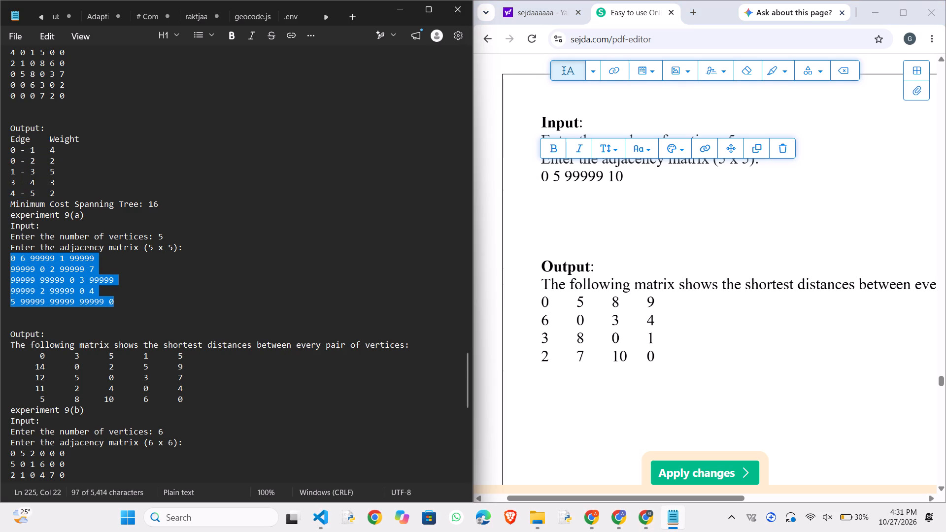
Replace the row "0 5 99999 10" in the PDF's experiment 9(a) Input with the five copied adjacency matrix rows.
{"action": "left_click", "coordinate": [563, 179]}
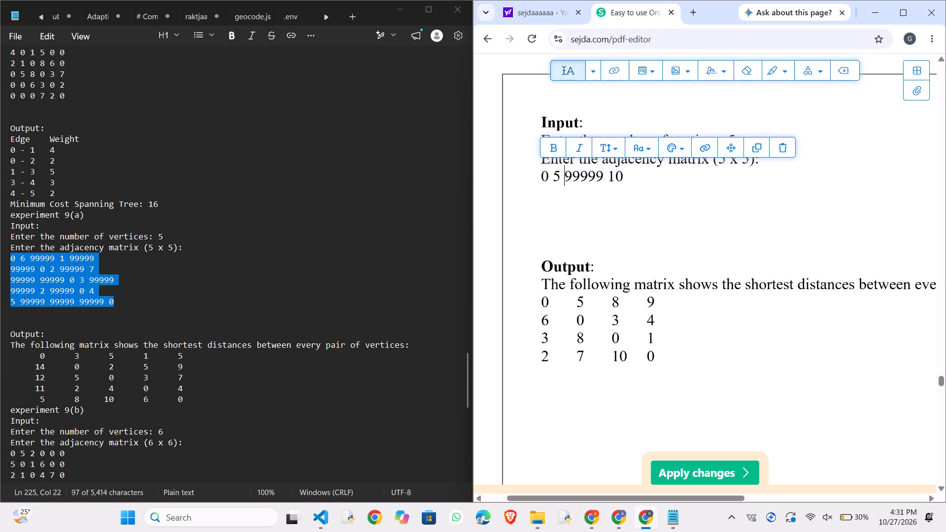
{"action": "key", "text": "ctrl+a"}
{"action": "key", "text": "ctrl+v"}
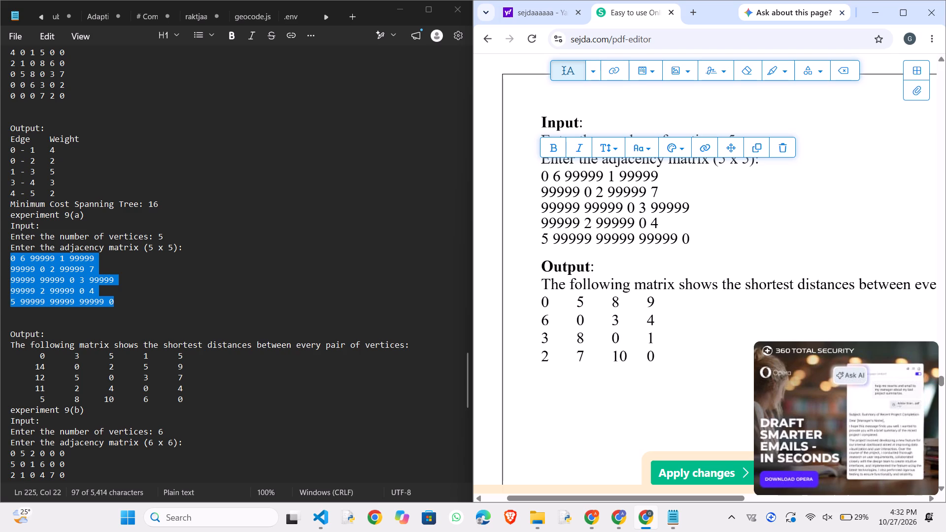
Copy the five shortest-distance matrix rows from the experiment 9(a) Output in Notepad.
{"action": "scroll", "coordinate": [722, 319], "scroll_direction": "left", "scroll_amount": 2}
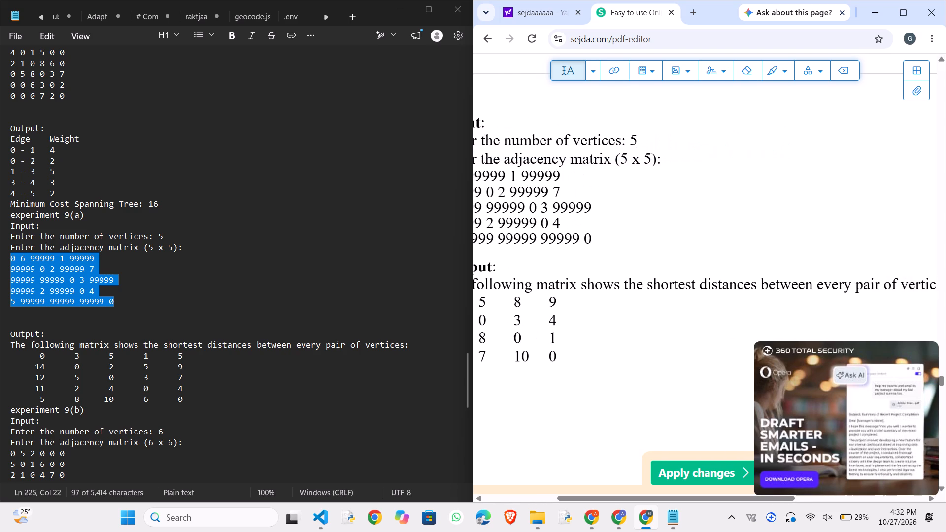
{"action": "scroll", "coordinate": [722, 319], "scroll_direction": "left", "scroll_amount": 1}
{"action": "scroll", "coordinate": [722, 319], "scroll_direction": "right", "scroll_amount": 5}
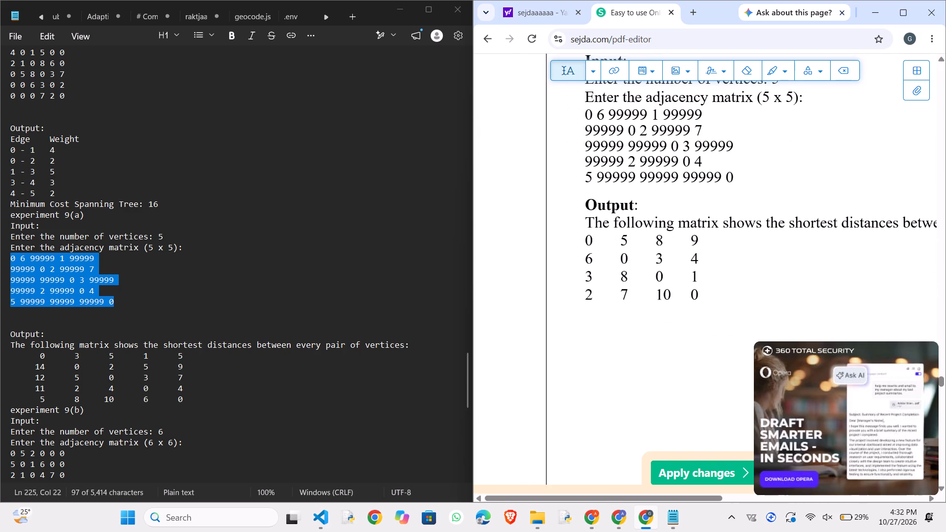
{"action": "left_click_drag", "start_coordinate": [186, 402], "coordinate": [25, 366]}
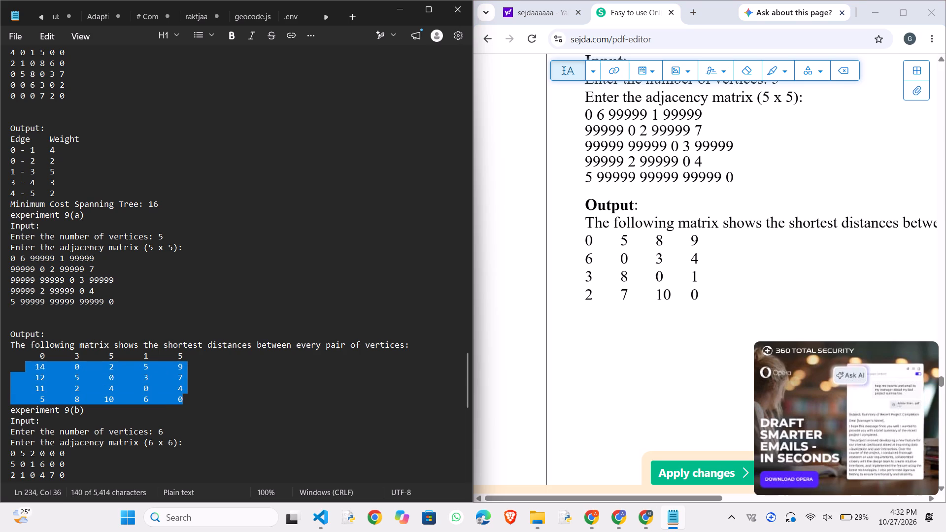
{"action": "left_click_drag", "start_coordinate": [25, 366], "coordinate": [14, 359]}
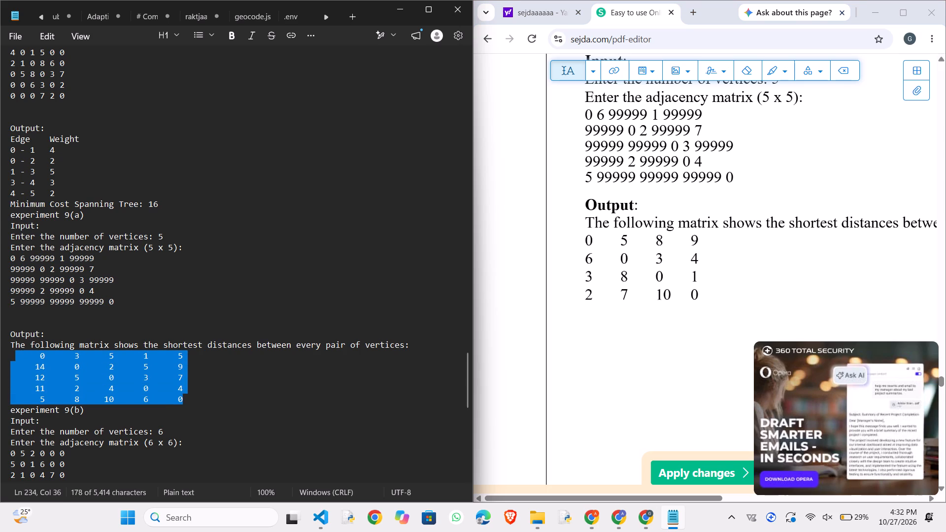
{"action": "left_click_drag", "start_coordinate": [14, 359], "coordinate": [9, 357]}
{"action": "left_click_drag", "start_coordinate": [9, 357], "coordinate": [11, 358]}
{"action": "key", "text": "ctrl+c"}
Clear the three matrix rows below "0 5 8 9" in the PDF's experiment 9(a) Output.
{"action": "left_click", "coordinate": [631, 299]}
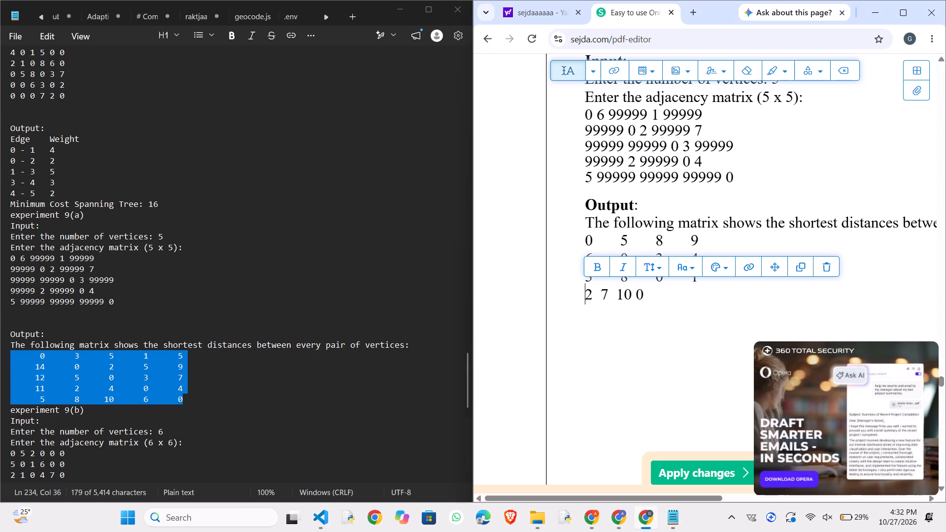
{"action": "key", "text": "ctrl+a"}
{"action": "key", "text": "BackSpace"}
{"action": "left_click", "coordinate": [617, 278]}
{"action": "key", "text": "ctrl+a"}
{"action": "key", "text": "BackSpace"}
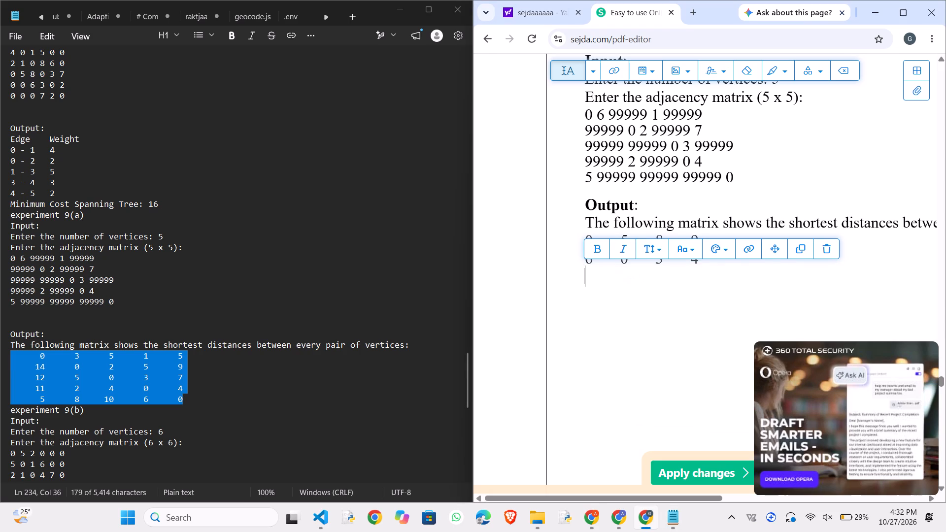
{"action": "left_click", "coordinate": [621, 266]}
{"action": "key", "text": "ctrl+a"}
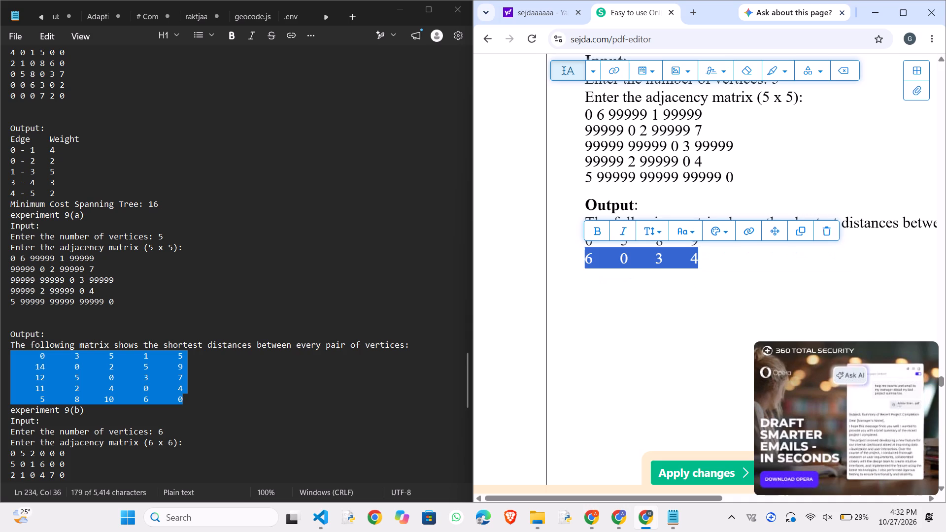
{"action": "key", "text": "BackSpace"}
Replace the row "0 5 8 9" in the PDF's experiment 9(a) Output with the copied five-row distance matrix.
{"action": "left_click", "coordinate": [625, 245]}
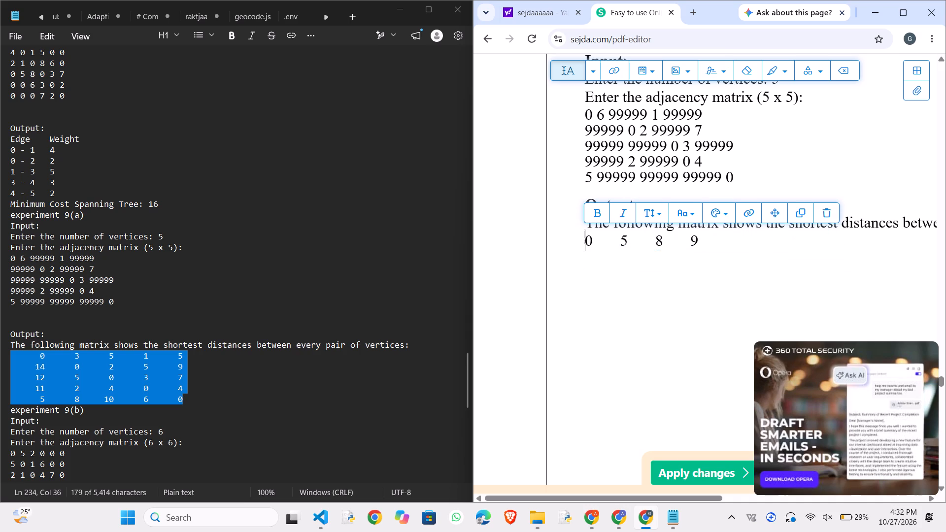
{"action": "key", "text": "ctrl+a"}
{"action": "key", "text": "ctrl+v"}
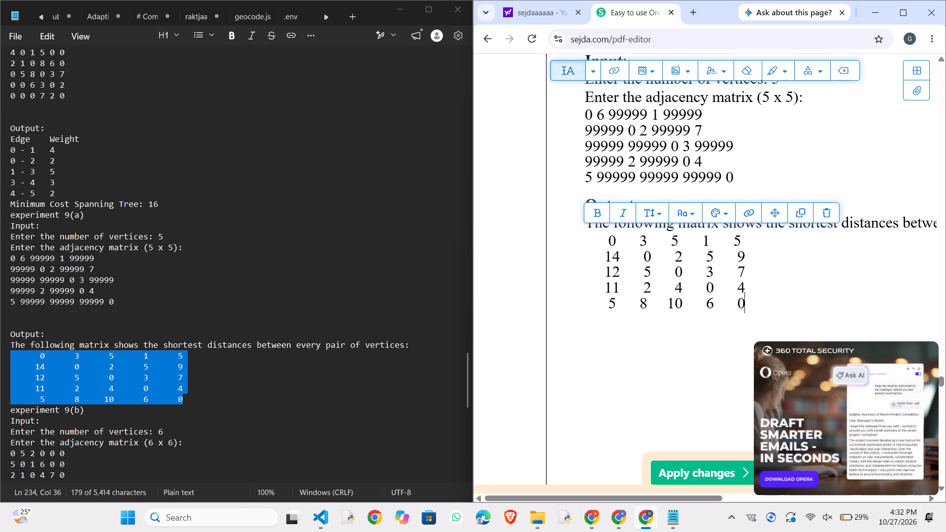
Add a space before the second column in the last and first rows of the 9(a) Output matrix to align the columns.
{"action": "left_click", "coordinate": [635, 306]}
{"action": "key", "text": "space"}
{"action": "left_click", "coordinate": [634, 238]}
{"action": "key", "text": "space"}
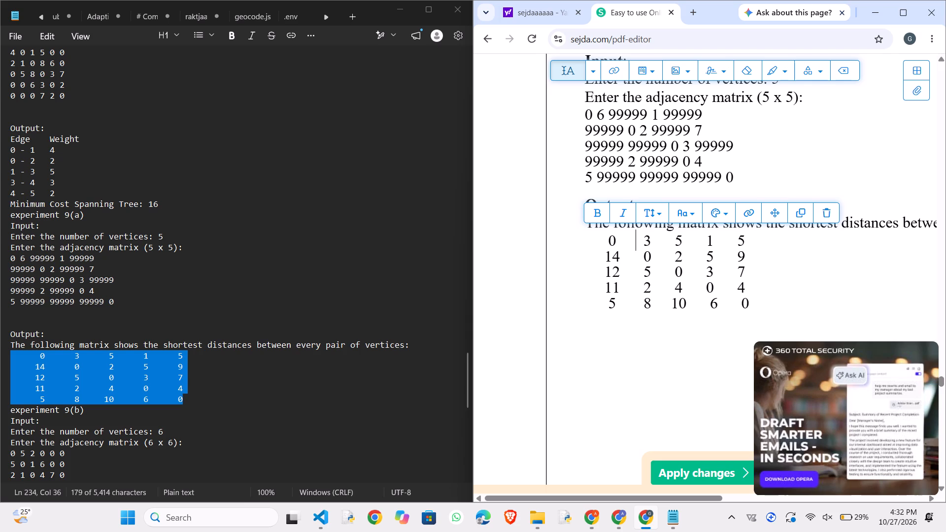
Set the number of vertices in the PDF's experiment 9(b) Dijkstra Input to 6.
{"action": "scroll", "coordinate": [581, 342], "scroll_direction": "down", "scroll_amount": 1}
{"action": "scroll", "coordinate": [368, 399], "scroll_direction": "down", "scroll_amount": 1}
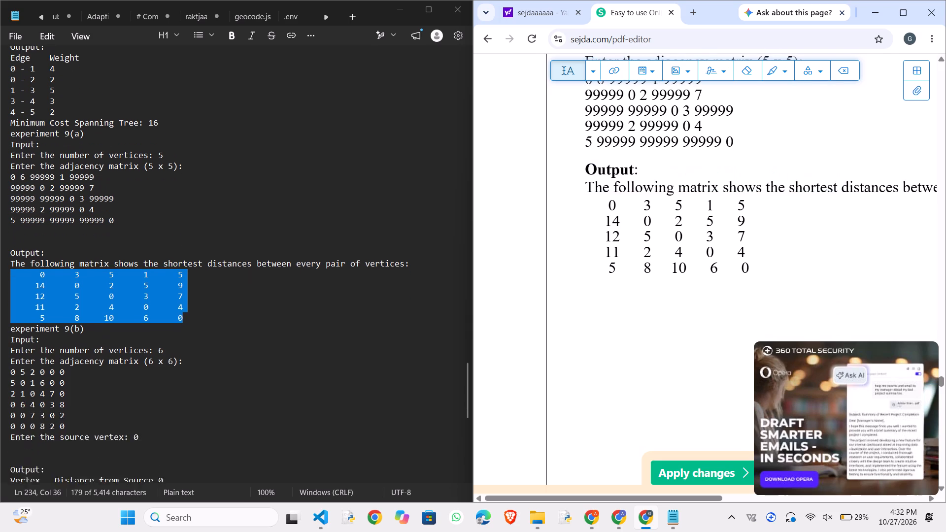
{"action": "scroll", "coordinate": [368, 399], "scroll_direction": "down", "scroll_amount": 1}
{"action": "scroll", "coordinate": [559, 359], "scroll_direction": "down", "scroll_amount": 3}
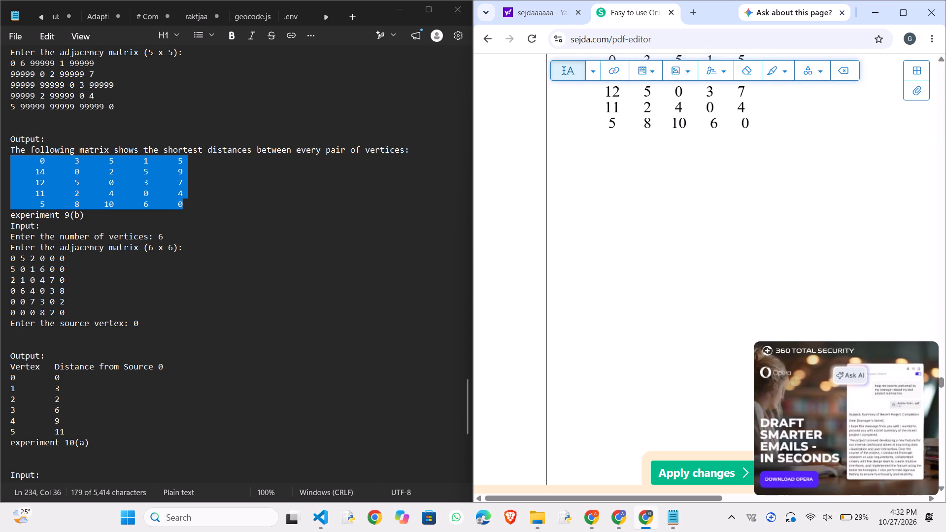
{"action": "scroll", "coordinate": [559, 359], "scroll_direction": "down", "scroll_amount": 4}
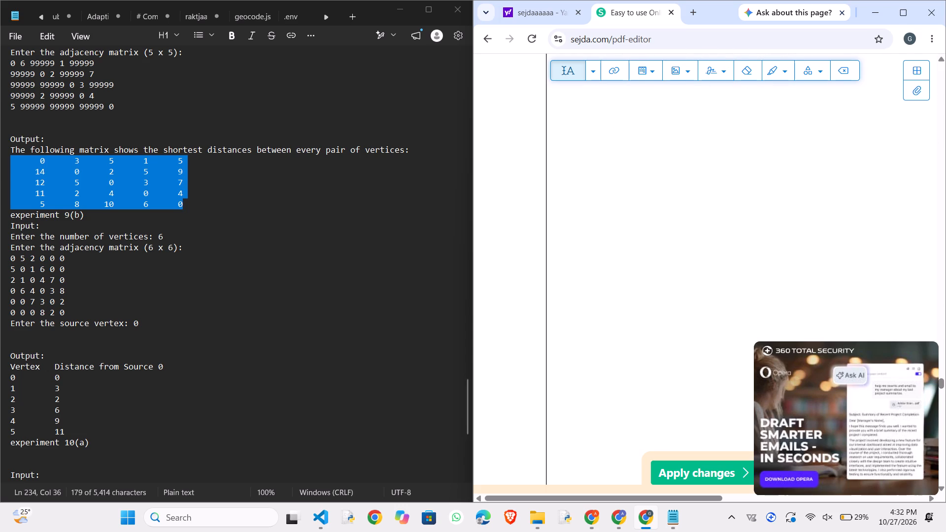
{"action": "scroll", "coordinate": [559, 359], "scroll_direction": "down", "scroll_amount": 7}
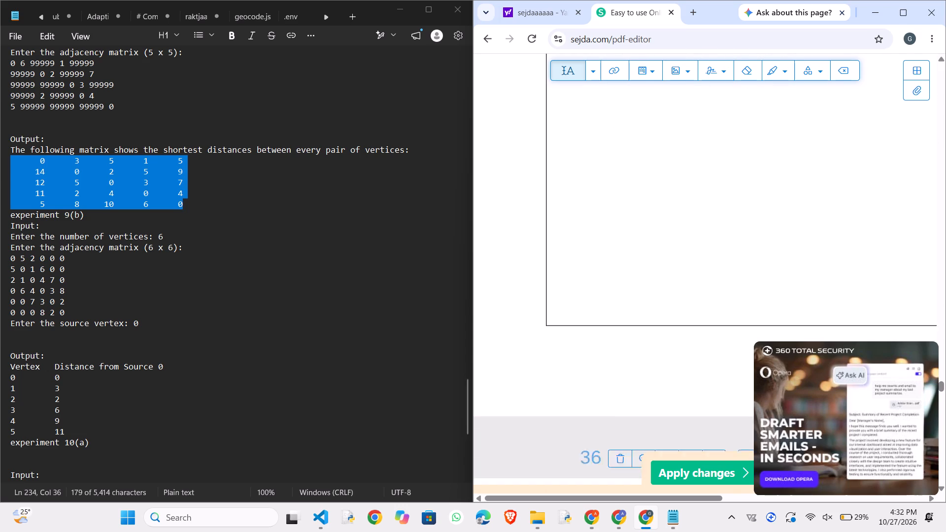
{"action": "scroll", "coordinate": [559, 359], "scroll_direction": "down", "scroll_amount": 3}
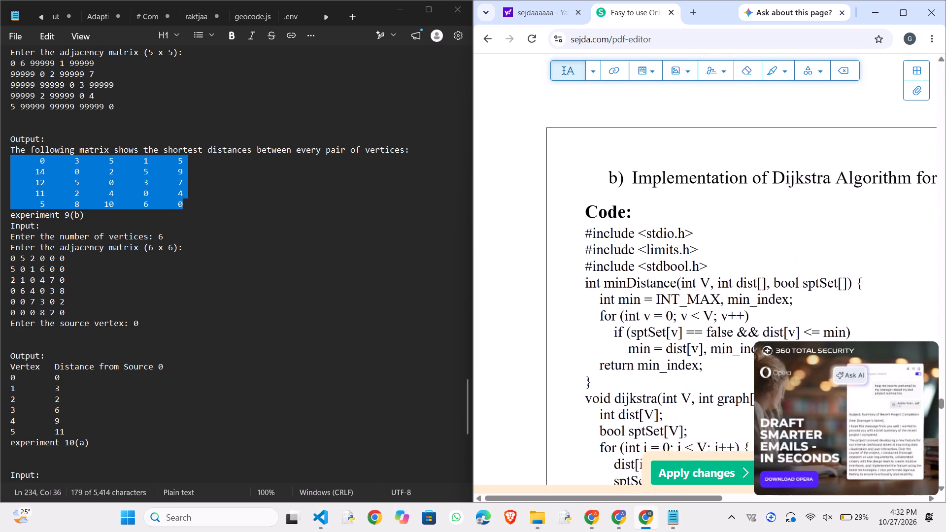
{"action": "scroll", "coordinate": [559, 359], "scroll_direction": "down", "scroll_amount": 7}
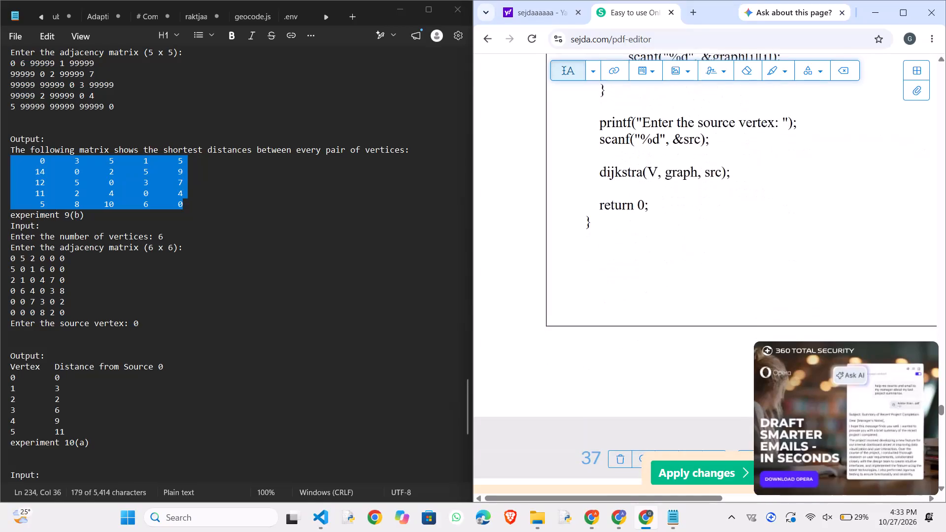
{"action": "scroll", "coordinate": [559, 359], "scroll_direction": "down", "scroll_amount": 6}
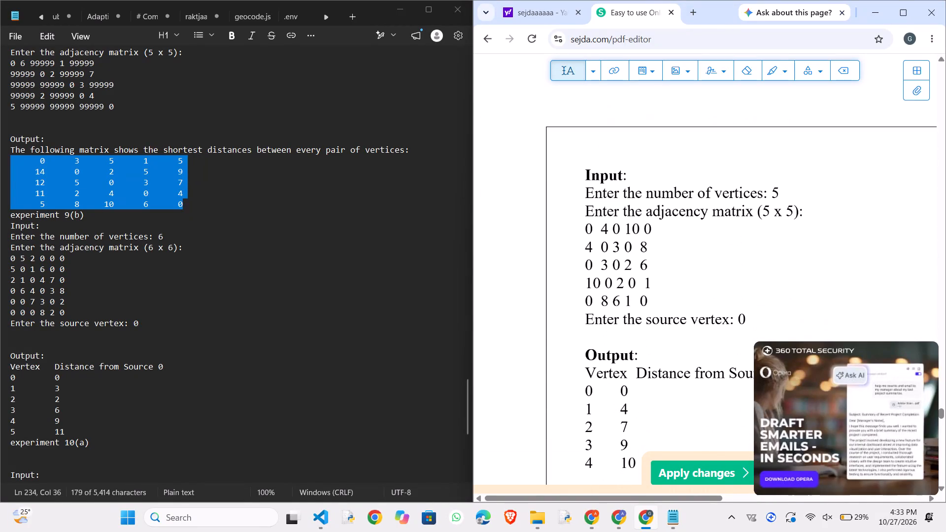
{"action": "left_click", "coordinate": [776, 193]}
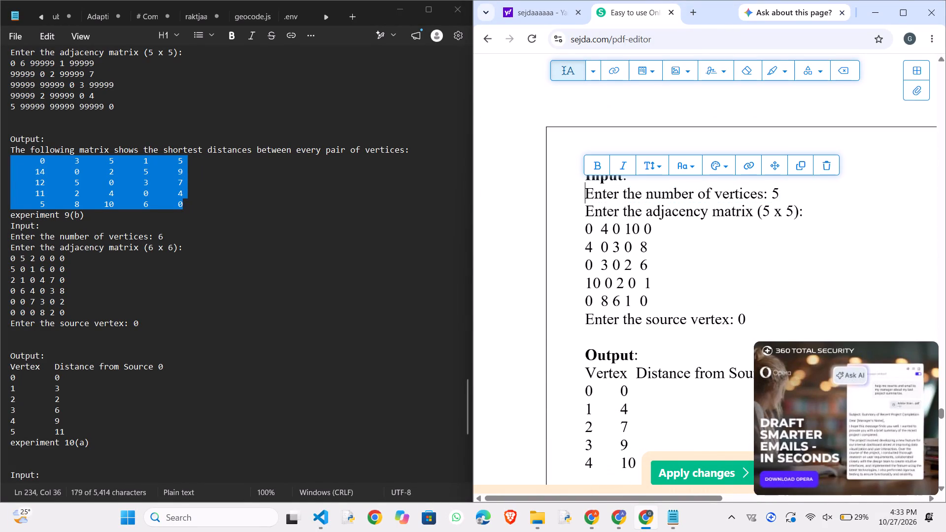
{"action": "left_click", "coordinate": [776, 193]}
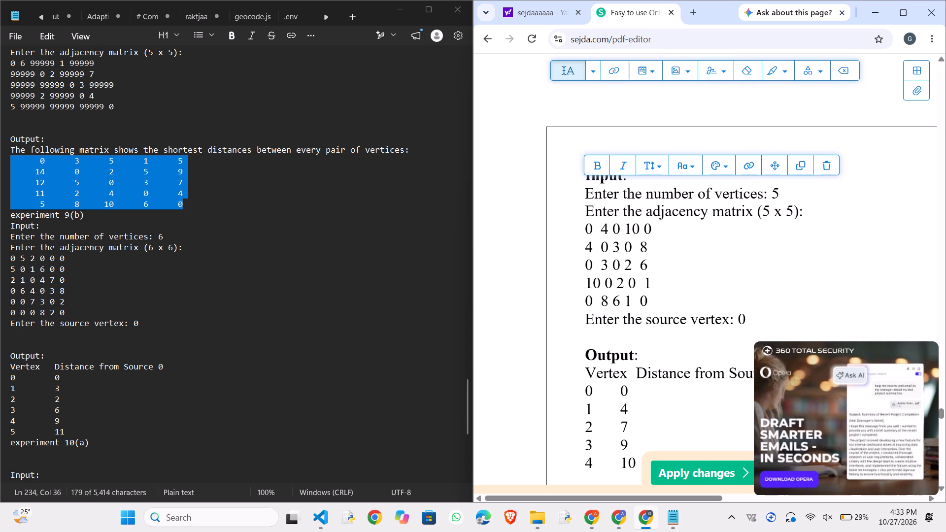
{"action": "key", "text": "BackSpace"}
{"action": "key", "text": "6"}
Change the adjacency matrix size in the PDF's experiment 9(b) Input to 6 x 6.
{"action": "double_click", "coordinate": [793, 206]}
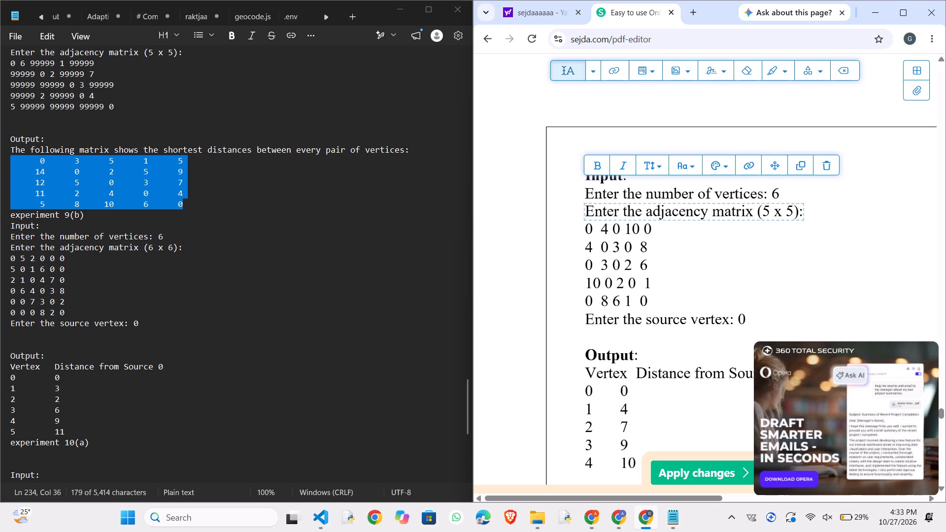
{"action": "left_click", "coordinate": [793, 206]}
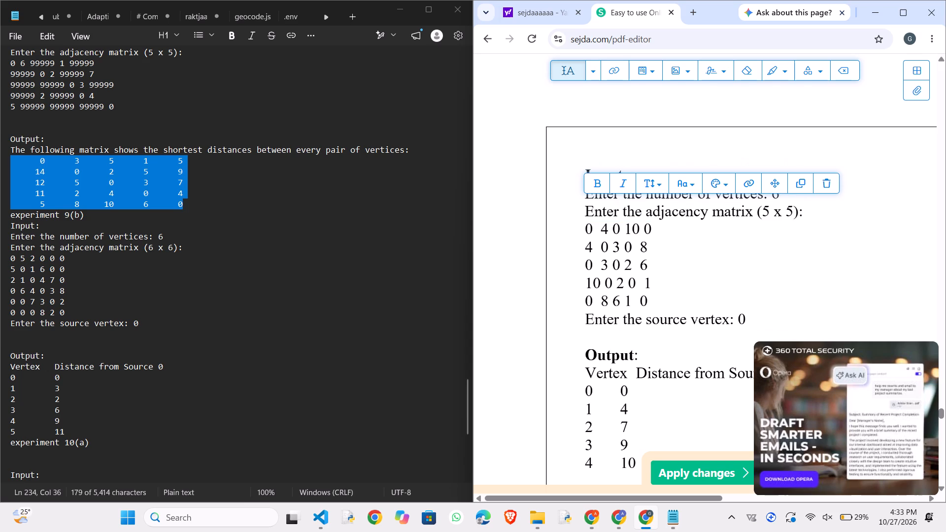
{"action": "key", "text": "BackSpace"}
{"action": "key", "text": "6"}
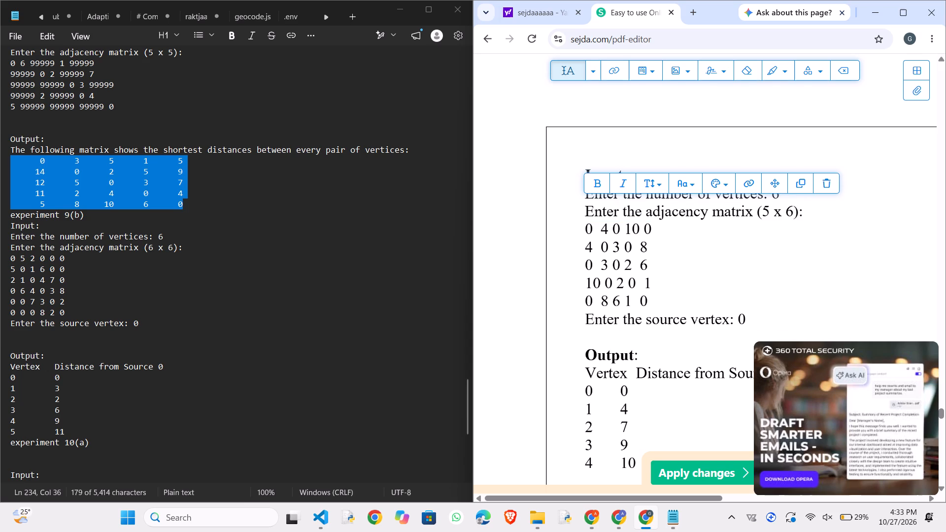
{"action": "left_click", "coordinate": [772, 210]}
{"action": "key", "text": "BackSpace"}
{"action": "key", "text": "9"}
{"action": "key", "text": "BackSpace"}
{"action": "key", "text": "6"}
Copy the six-row adjacency matrix, from "0 5 2 0 0 0" to "0 0 0 8 2 0", from experiment 9(b) in Notepad.
{"action": "left_click_drag", "start_coordinate": [67, 318], "coordinate": [1, 259]}
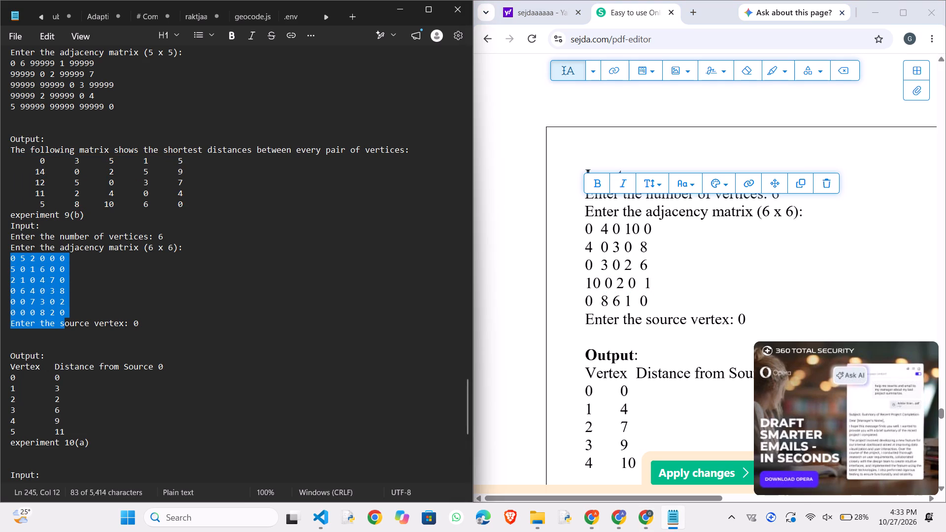
{"action": "left_click_drag", "start_coordinate": [1, 259], "coordinate": [1, 260]}
{"action": "left_click", "coordinate": [74, 299]}
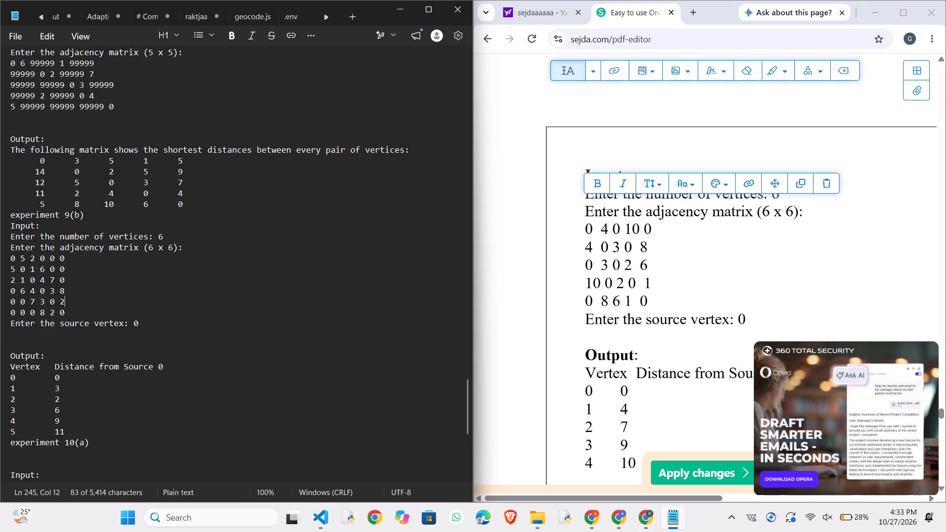
{"action": "left_click", "coordinate": [67, 319]}
{"action": "left_click", "coordinate": [67, 312]}
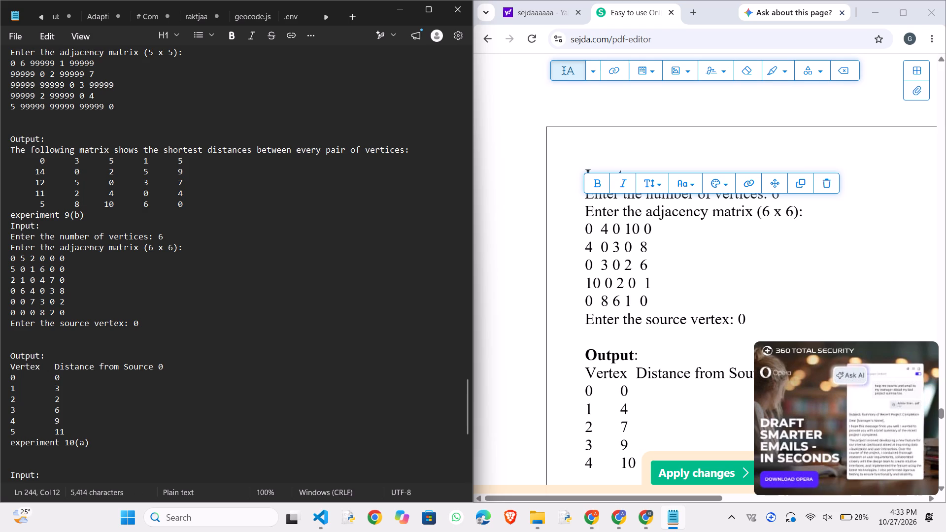
{"action": "left_click", "coordinate": [67, 312]}
{"action": "left_click_drag", "start_coordinate": [68, 315], "coordinate": [0, 261]}
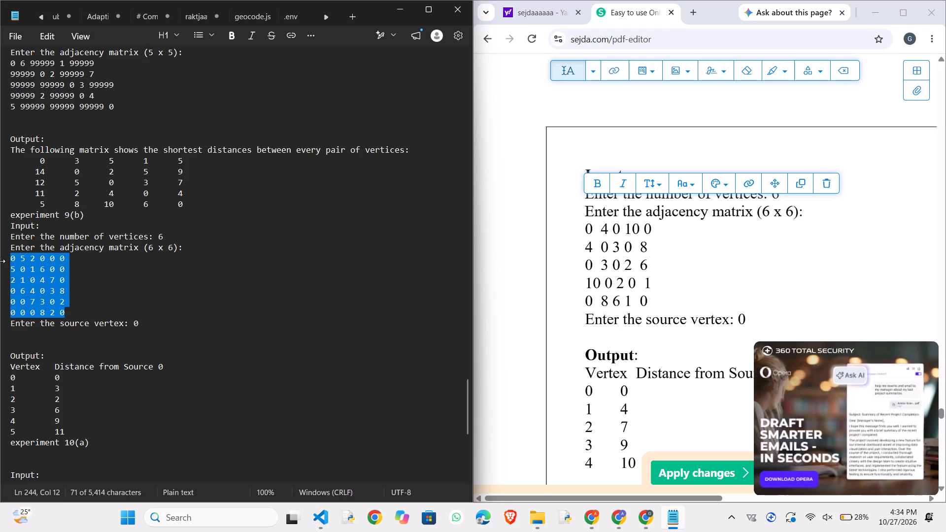
{"action": "key", "text": "ctrl+c"}
Clear the lower four rows of the old adjacency matrix in the PDF's experiment 9(b) Input, keeping the first row.
{"action": "left_click", "coordinate": [617, 308]}
{"action": "key", "text": "ctrl+a"}
{"action": "key", "text": "BackSpace"}
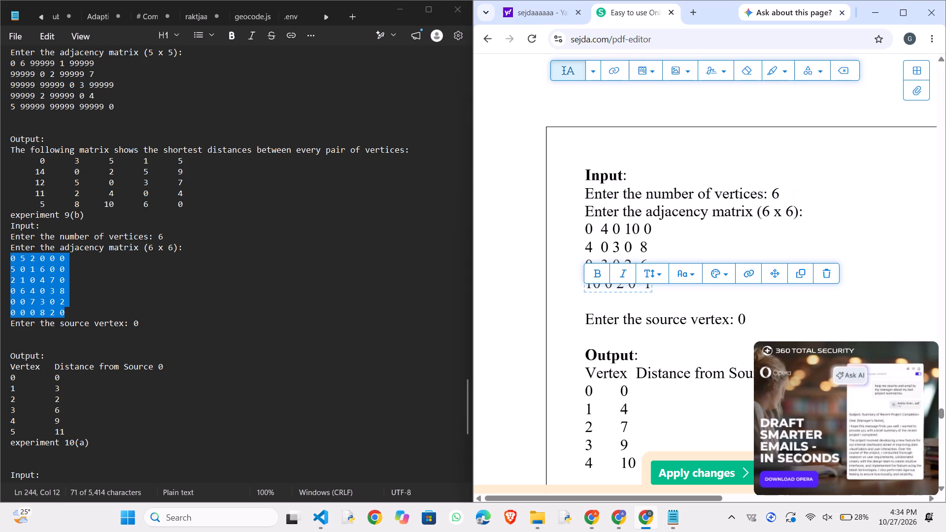
{"action": "left_click", "coordinate": [621, 284]}
{"action": "key", "text": "ctrl+a"}
{"action": "key", "text": "BackSpace"}
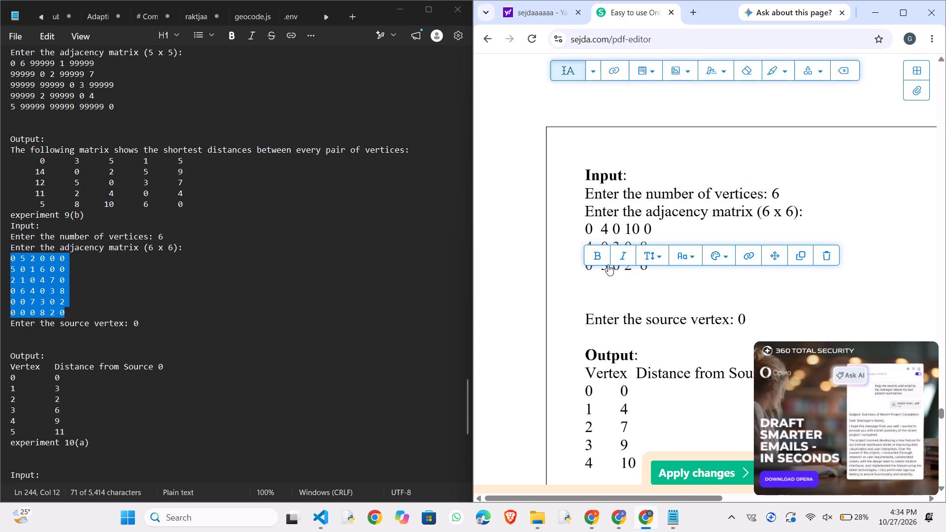
{"action": "left_click", "coordinate": [610, 272]}
{"action": "key", "text": "ctrl+a"}
{"action": "key", "text": "BackSpace"}
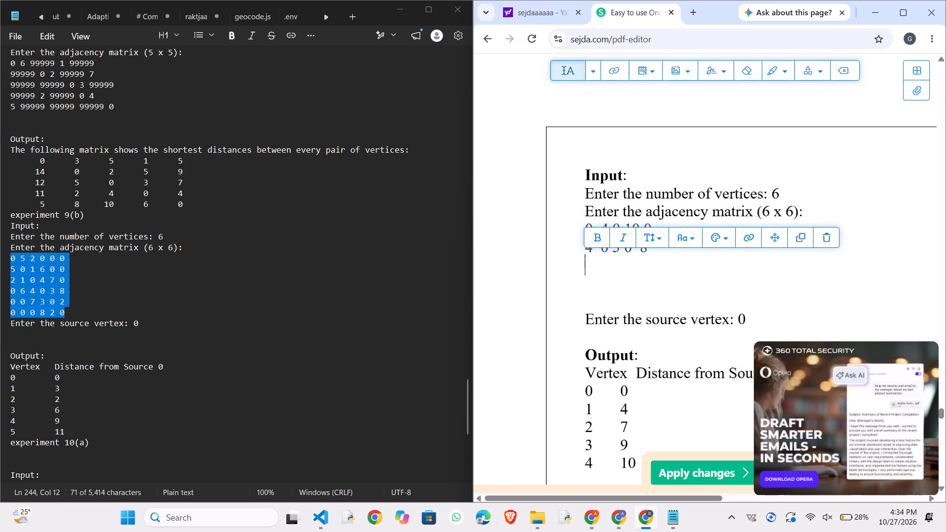
{"action": "left_click", "coordinate": [603, 246]}
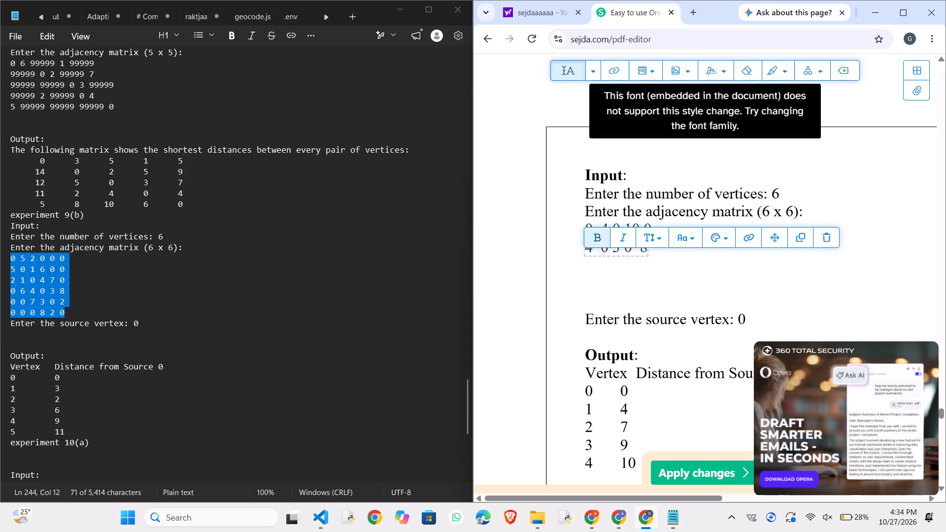
{"action": "left_click", "coordinate": [612, 255]}
{"action": "key", "text": "ctrl+a"}
{"action": "key", "text": "BackSpace"}
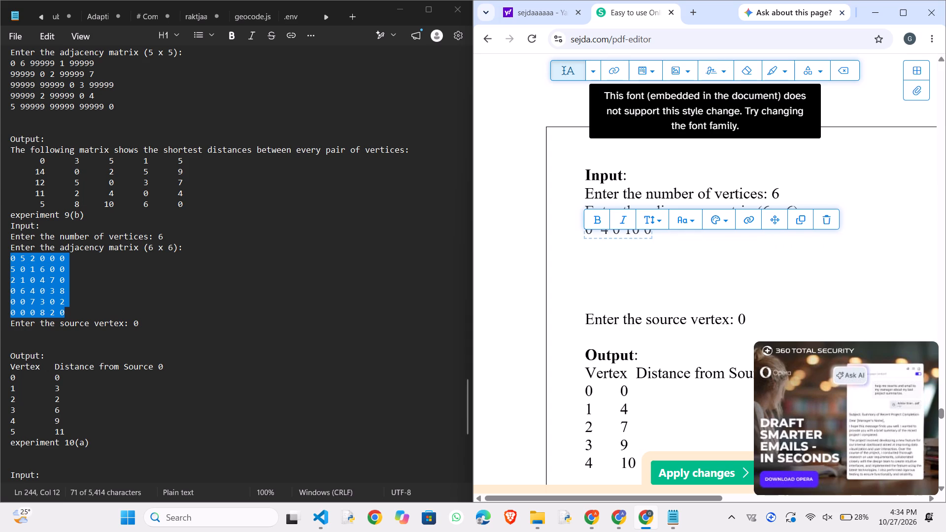
Replace the row "0 4 0 10 0" in the PDF's experiment 9(b) Input with the copied six-row matrix in non-bold text.
{"action": "left_click", "coordinate": [619, 235]}
{"action": "key", "text": "ctrl+a"}
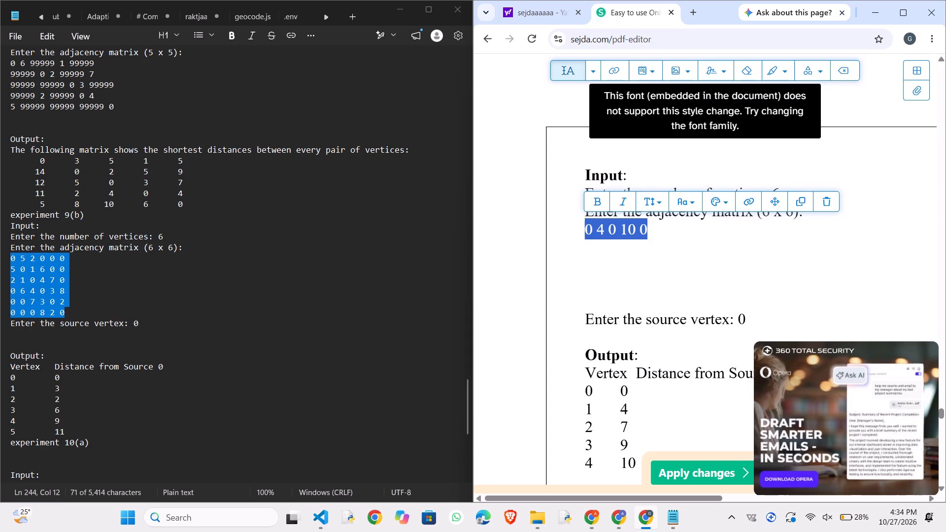
{"action": "key", "text": "ctrl+b"}
{"action": "key", "text": "ctrl+v"}
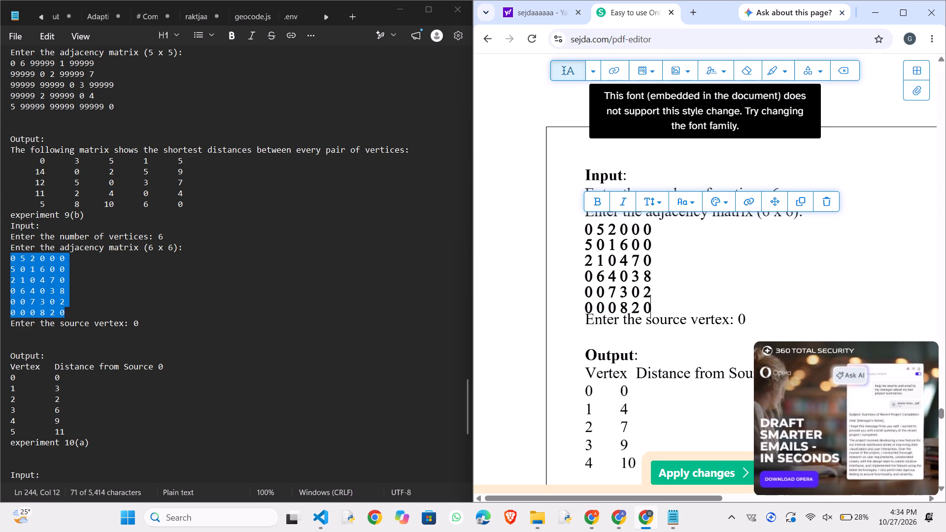
{"action": "left_click", "coordinate": [599, 199]}
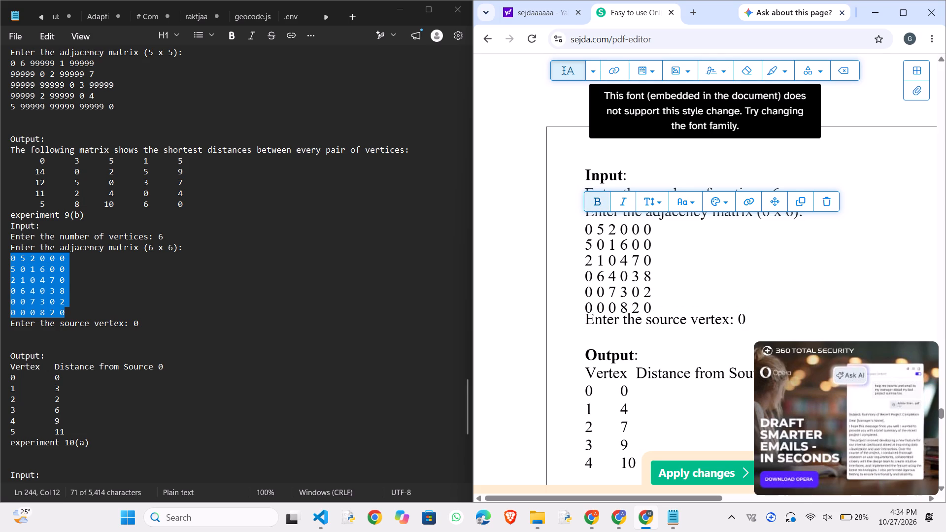
Move the line "Enter the source vertex: 0" slightly down so it clears the last matrix row.
{"action": "left_click", "coordinate": [681, 321]}
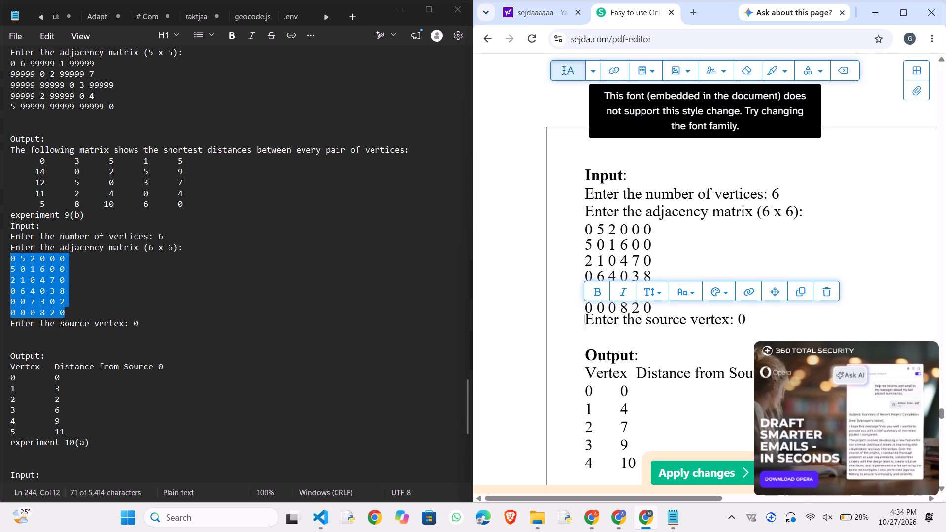
{"action": "left_click", "coordinate": [673, 378]}
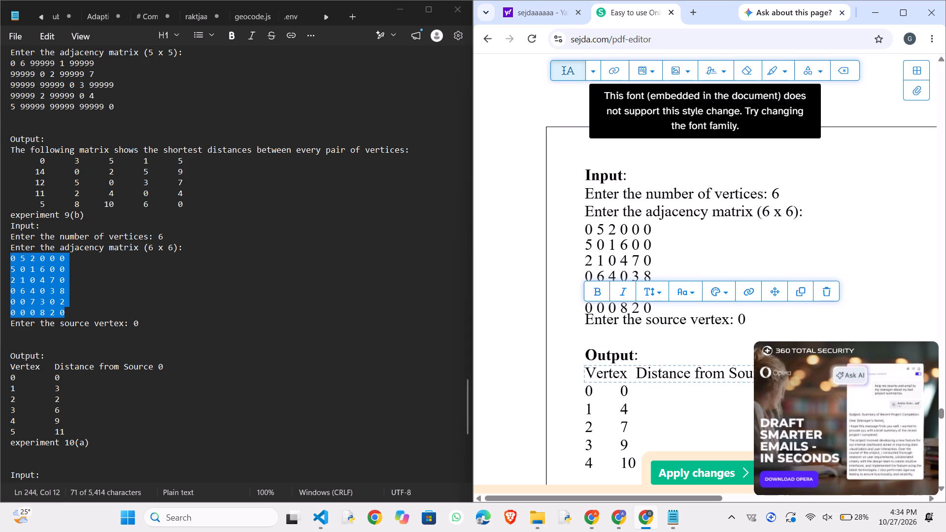
{"action": "left_click_drag", "start_coordinate": [681, 322], "coordinate": [677, 328]}
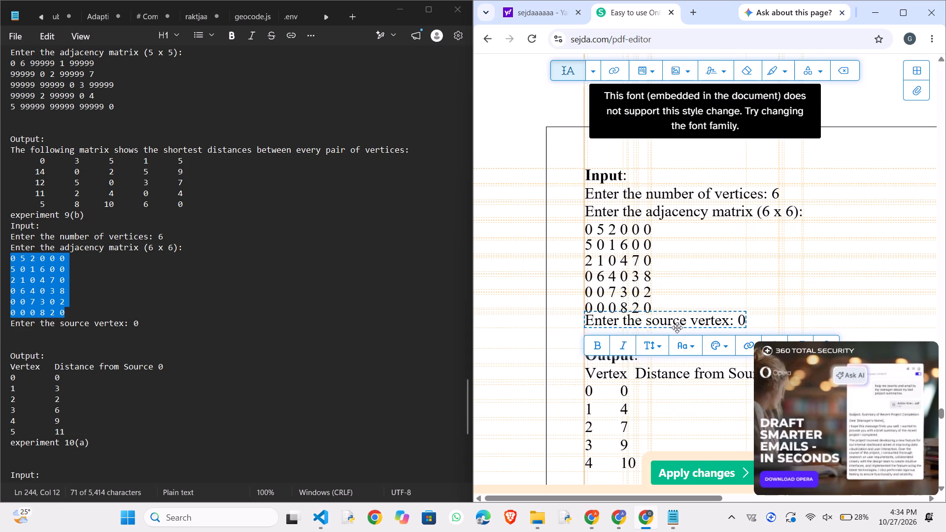
{"action": "left_click_drag", "start_coordinate": [677, 328], "coordinate": [681, 331]}
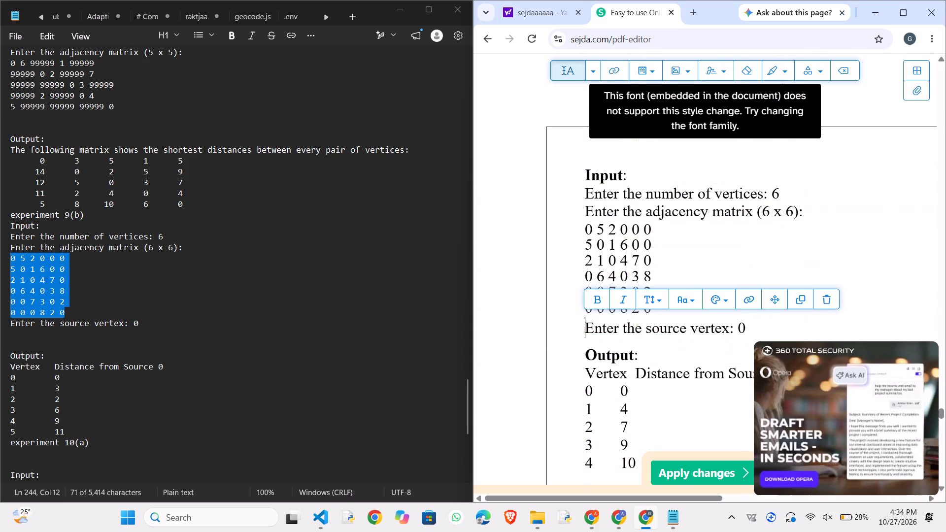
Close the pop-up advertisement covering the PDF page beside the experiment 9(b) Output.
{"action": "scroll", "coordinate": [590, 321], "scroll_direction": "down", "scroll_amount": 1}
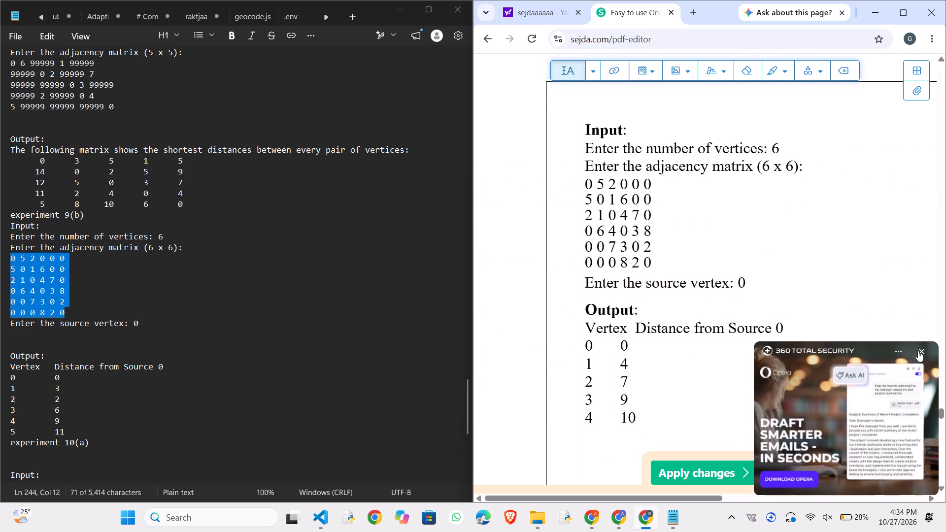
{"action": "left_click", "coordinate": [919, 351]}
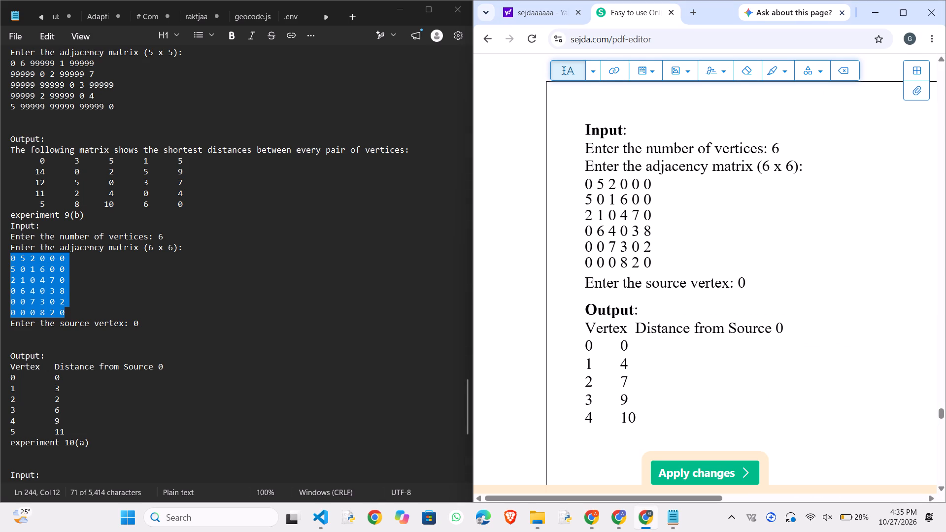
Copy all six vertex and distance rows, from vertex 0 to vertex 5, from Notepad's experiment 9(b) Output.
{"action": "left_click_drag", "start_coordinate": [68, 428], "coordinate": [0, 383]}
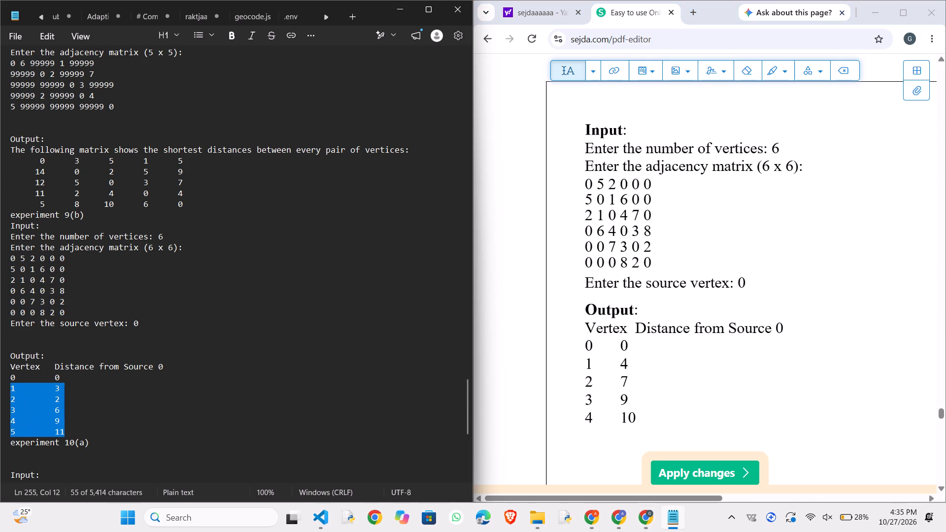
{"action": "left_click_drag", "start_coordinate": [0, 383], "coordinate": [2, 383]}
{"action": "key", "text": "ctrl+c"}
{"action": "key", "text": "ctrl+c"}
{"action": "key", "text": "ctrl+c"}
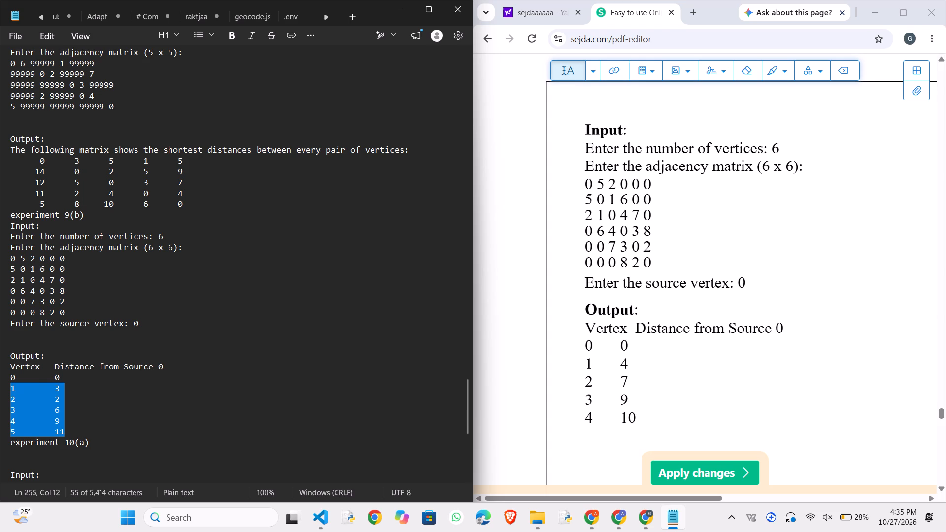
{"action": "left_click", "coordinate": [9, 376]}
{"action": "left_click_drag", "start_coordinate": [9, 376], "coordinate": [10, 378]}
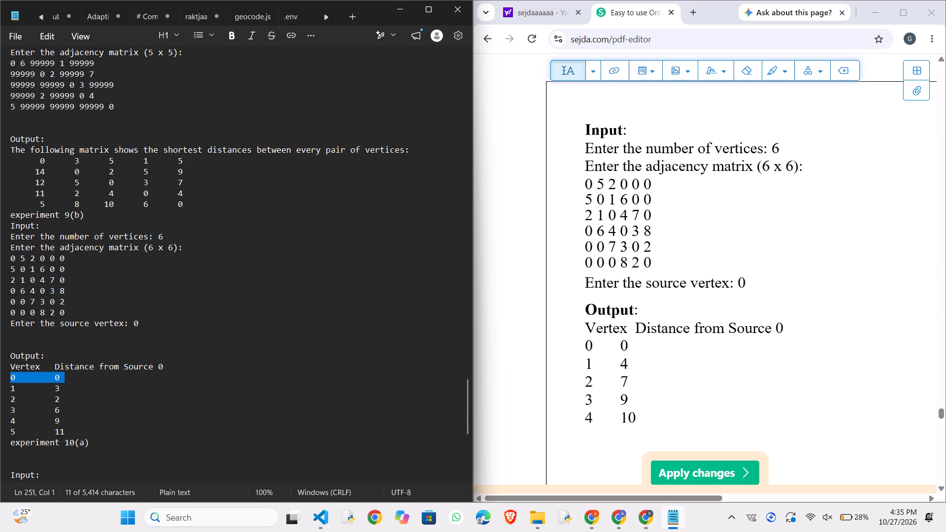
{"action": "left_click_drag", "start_coordinate": [10, 378], "coordinate": [53, 430]}
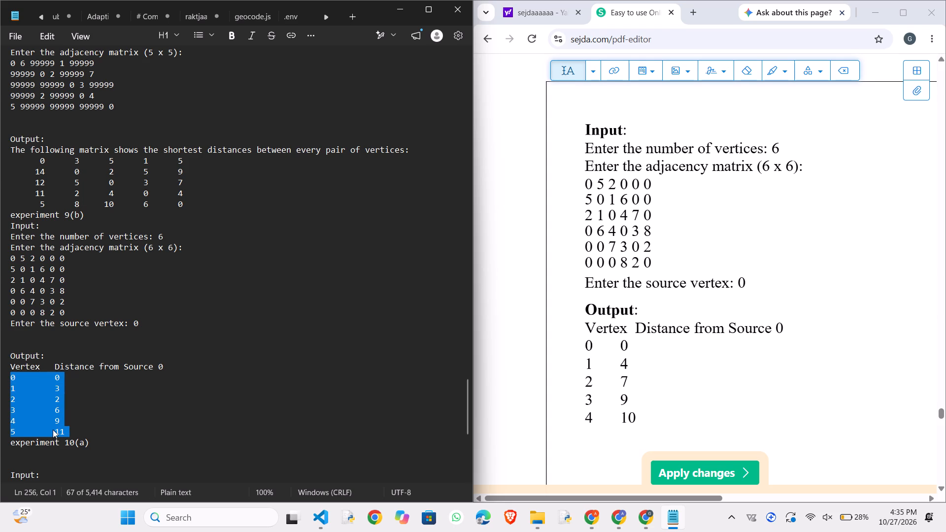
{"action": "key", "text": "ctrl+c"}
Open the last row, "4 10", of the PDF's experiment 9(b) Output table for editing.
{"action": "left_click_drag", "start_coordinate": [638, 418], "coordinate": [629, 418]}
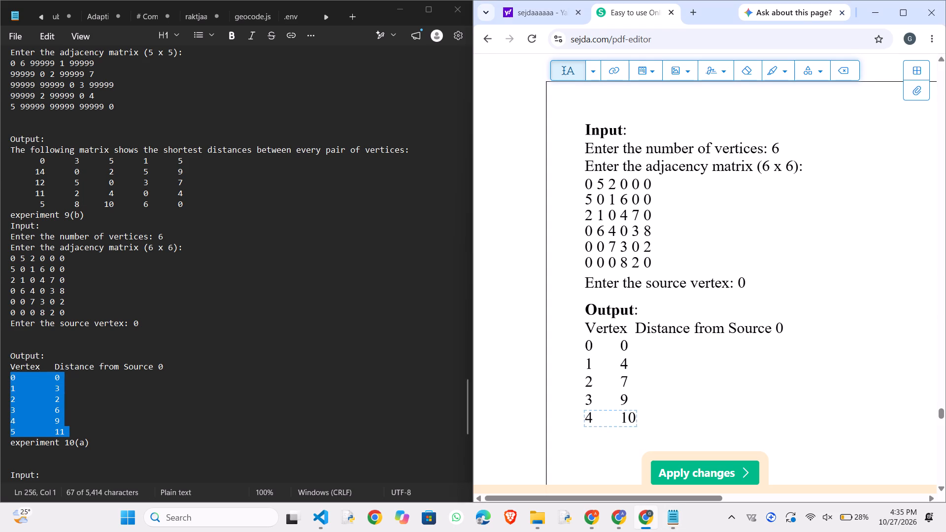
Delete the rows for vertices 4, 3, 2 and 1 from the PDF's experiment 9(b) Output table.
{"action": "left_click", "coordinate": [629, 418]}
{"action": "key", "text": "ctrl+a"}
{"action": "key", "text": "ctrl+BackSpace"}
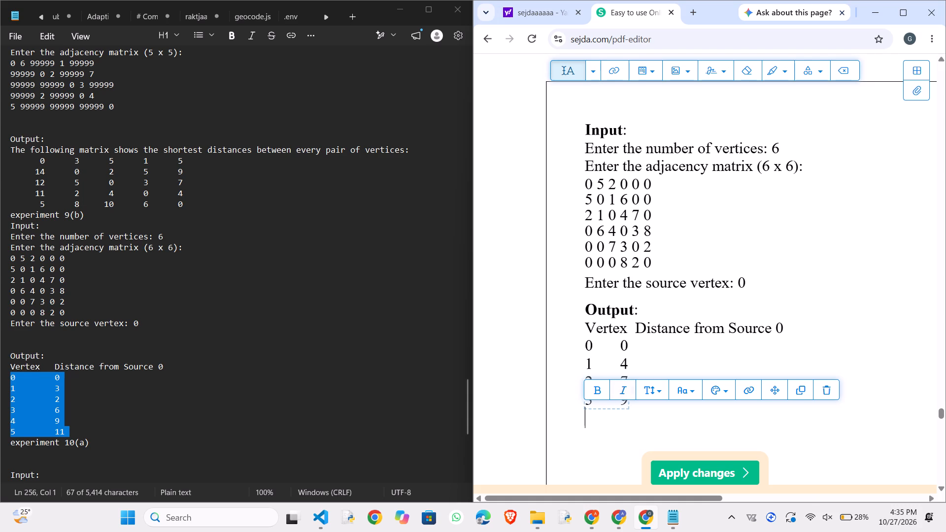
{"action": "left_click", "coordinate": [621, 403]}
{"action": "key", "text": "ctrl+a"}
{"action": "key", "text": "ctrl+BackSpace"}
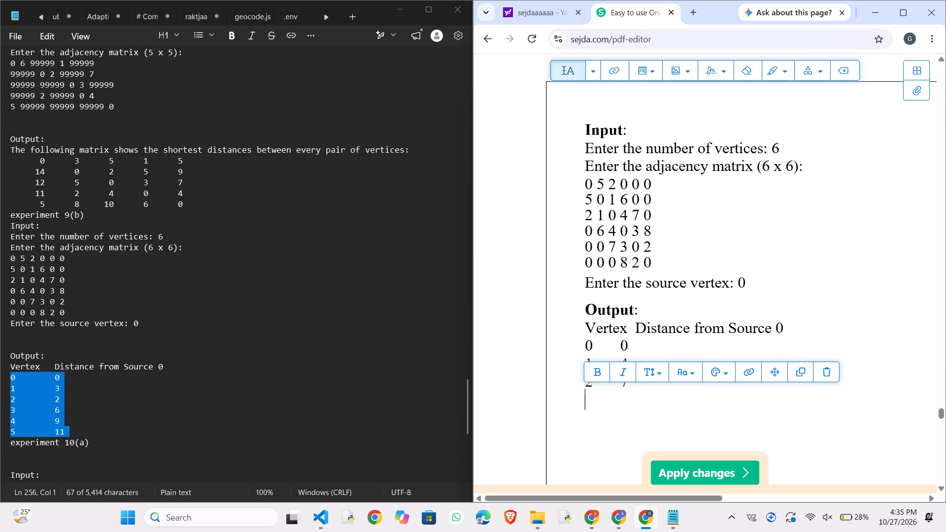
{"action": "left_click", "coordinate": [610, 381]}
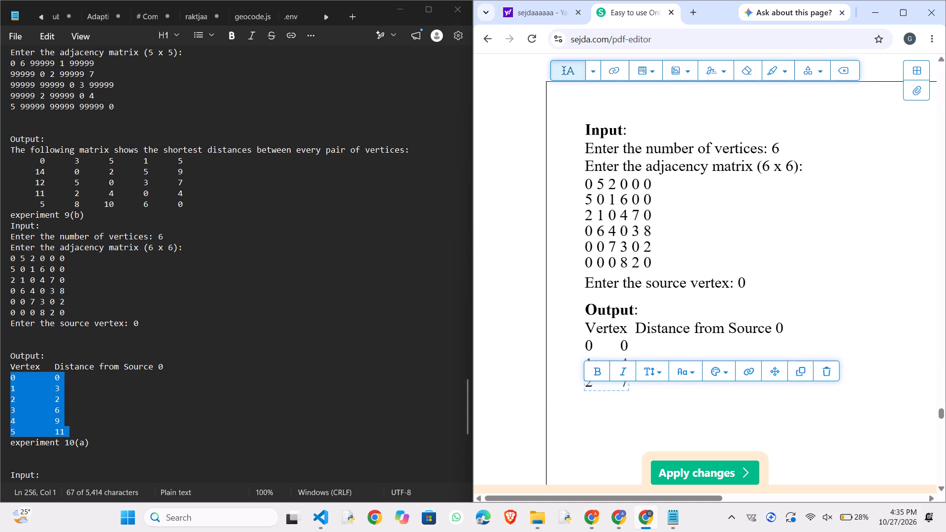
{"action": "left_click", "coordinate": [622, 374]}
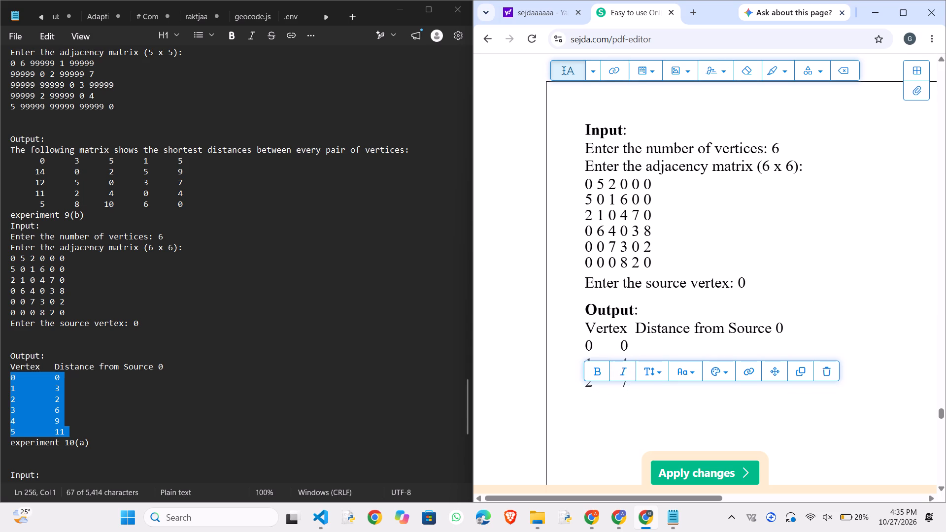
{"action": "left_click", "coordinate": [607, 388]}
{"action": "key", "text": "ctrl+a"}
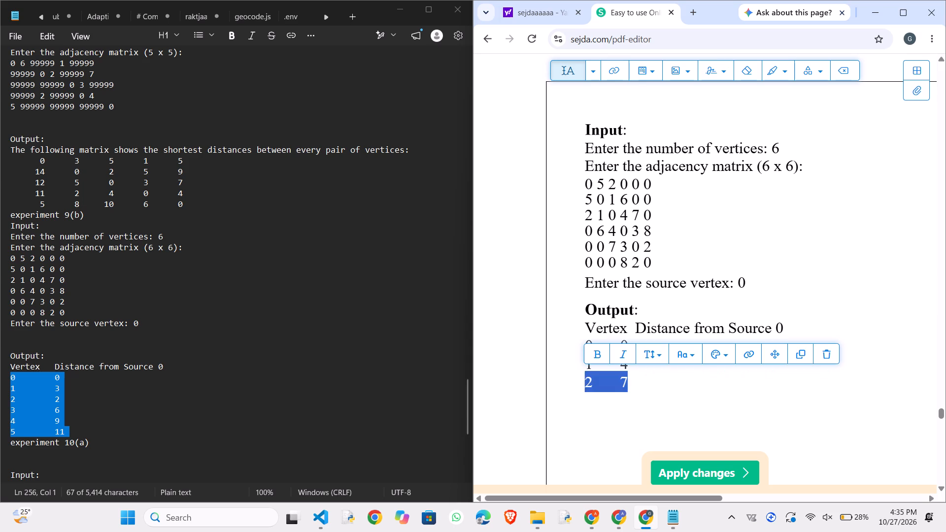
{"action": "key", "text": "ctrl+BackSpace"}
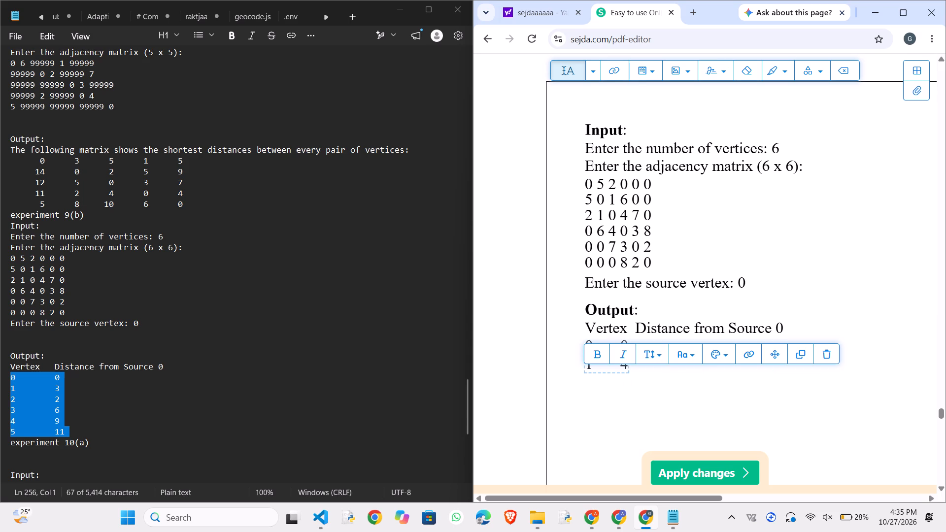
{"action": "left_click", "coordinate": [594, 366]}
{"action": "key", "text": "ctrl+a"}
{"action": "key", "text": "BackSpace"}
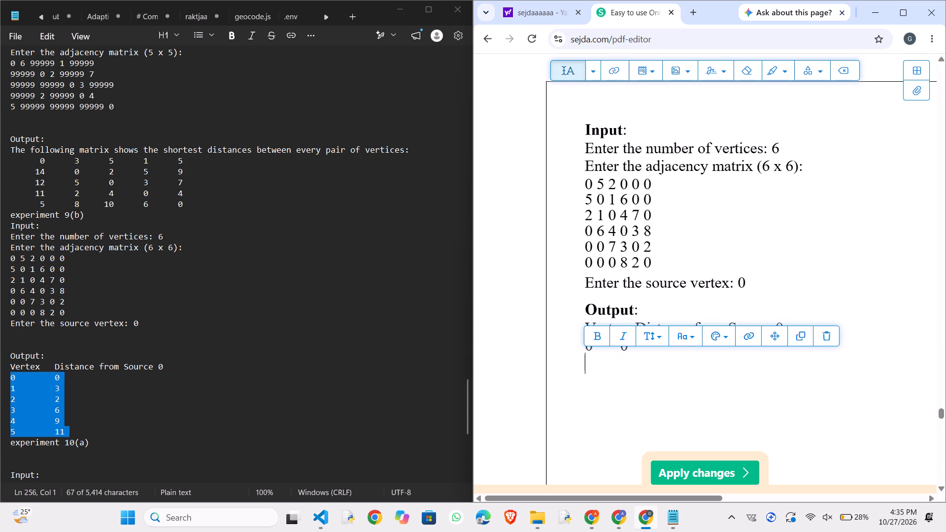
Replace the remaining vertex 0 row in the PDF's Output table with the six copied vertex and distance rows.
{"action": "left_click", "coordinate": [592, 353]}
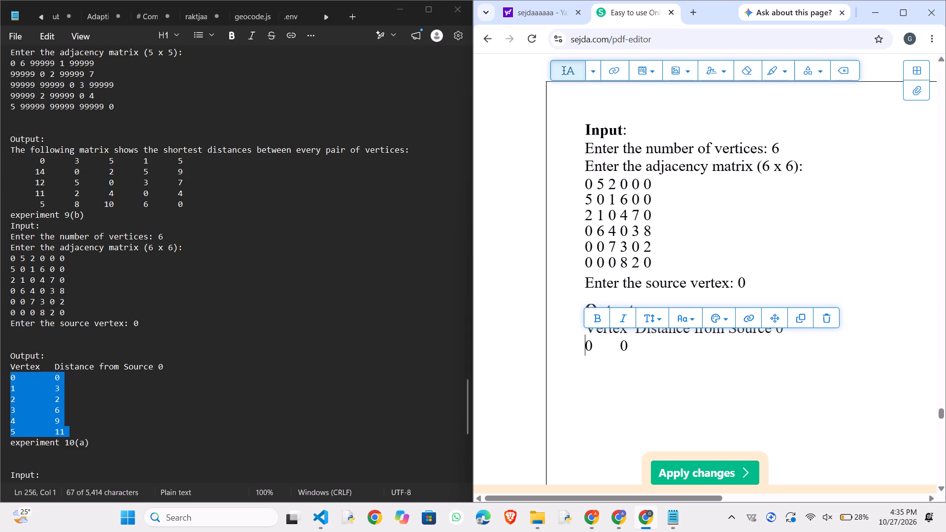
{"action": "key", "text": "ctrl+a"}
{"action": "key", "text": "ctrl+v"}
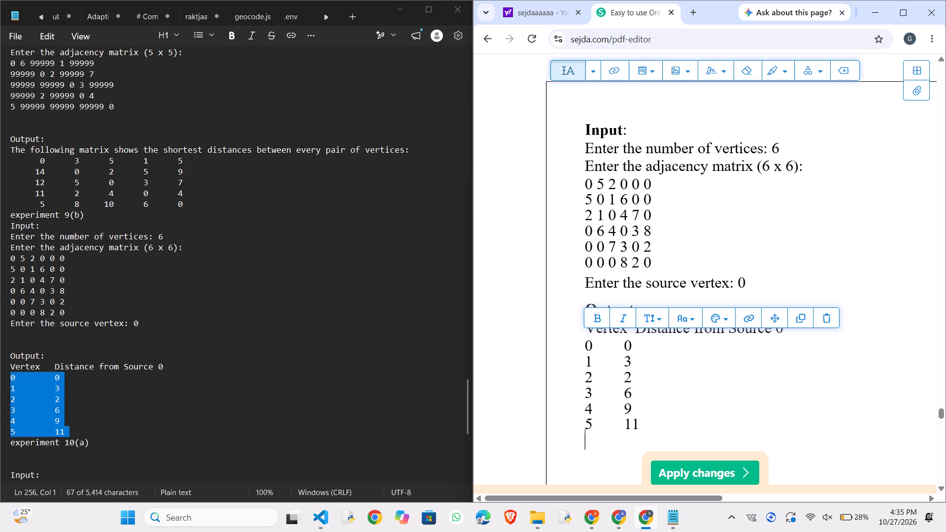
Widen the gap in the vertex 0 row with spaces so its distance sits beneath the "Distance from Source 0" heading.
{"action": "left_click_drag", "start_coordinate": [620, 348], "coordinate": [598, 350]}
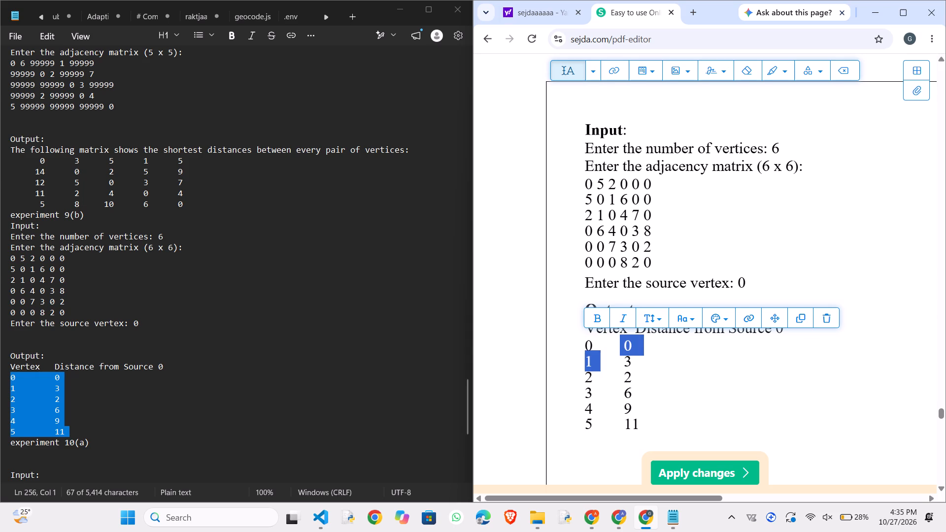
{"action": "left_click_drag", "start_coordinate": [598, 350], "coordinate": [605, 349]}
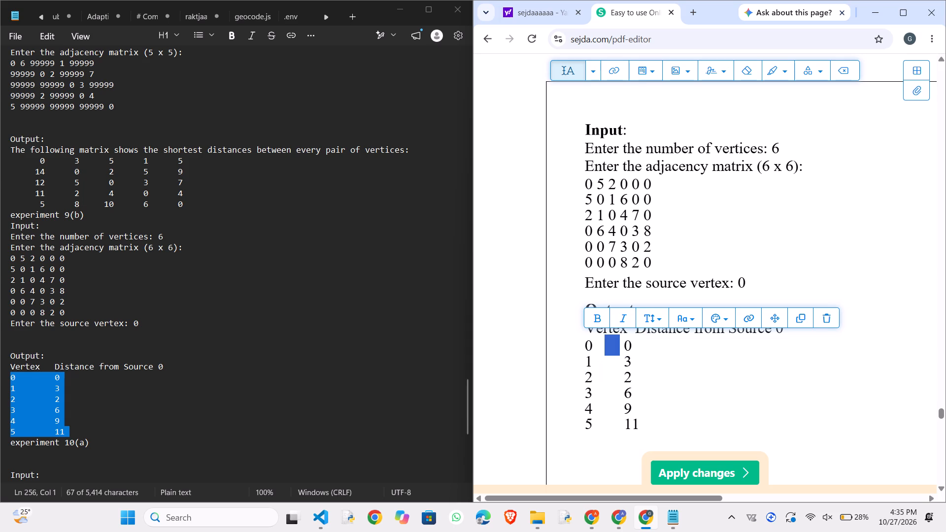
{"action": "left_click", "coordinate": [605, 349]}
{"action": "key", "text": "space"}
{"action": "key", "text": "space"}
{"action": "key", "text": "space"}
{"action": "key", "text": "space"}
{"action": "key", "text": "space"}
{"action": "key", "text": "space"}
{"action": "key", "text": "space"}
{"action": "key", "text": "space"}
{"action": "key", "text": "space"}
{"action": "key", "text": "space"}
{"action": "key", "text": "space"}
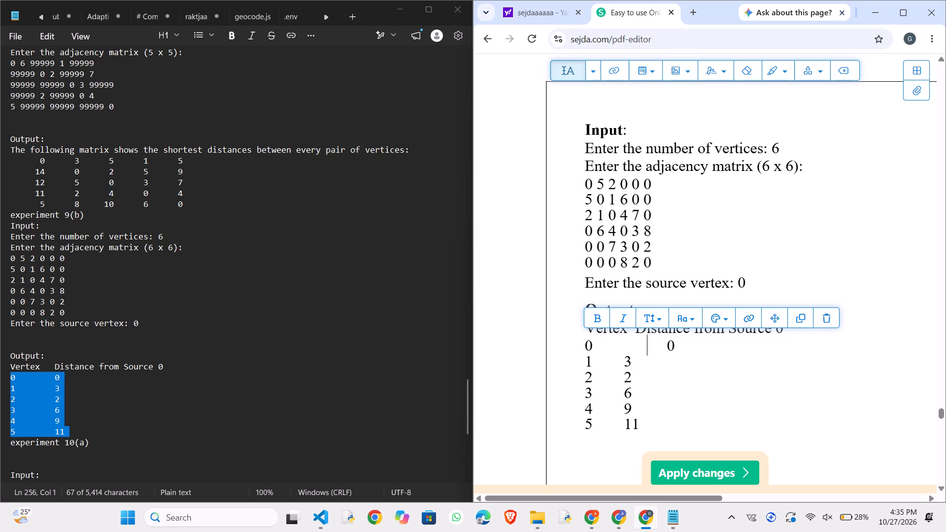
Copy the blank spacing before the distance in the vertex 0 row and insert it into the vertex 1 row.
{"action": "left_click", "coordinate": [665, 345]}
{"action": "left_click_drag", "start_coordinate": [665, 345], "coordinate": [632, 348]}
{"action": "left_click", "coordinate": [650, 347]}
{"action": "left_click", "coordinate": [670, 344]}
{"action": "left_click_drag", "start_coordinate": [664, 344], "coordinate": [660, 344]}
{"action": "left_click_drag", "start_coordinate": [660, 344], "coordinate": [624, 347]}
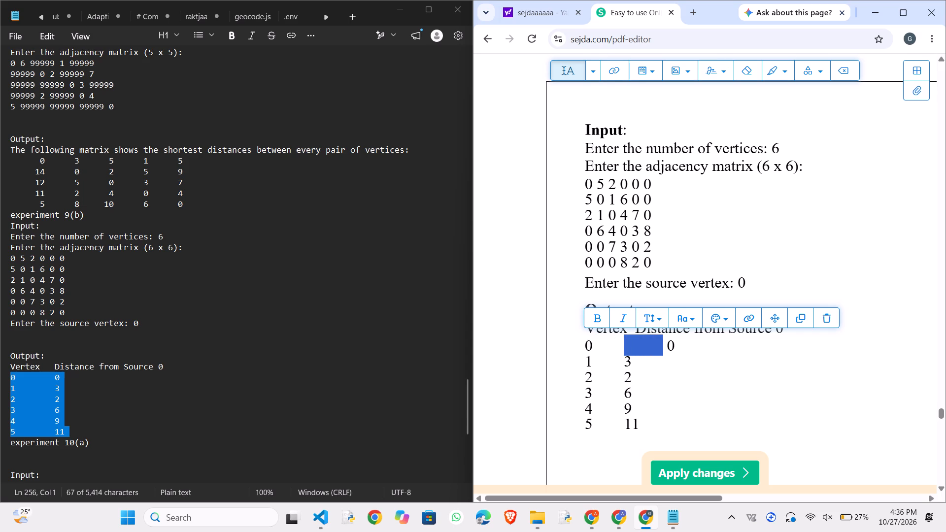
{"action": "left_click_drag", "start_coordinate": [624, 347], "coordinate": [621, 348]}
{"action": "key", "text": "ctrl+c"}
{"action": "left_click", "coordinate": [604, 357]}
{"action": "key", "text": "ctrl+v"}
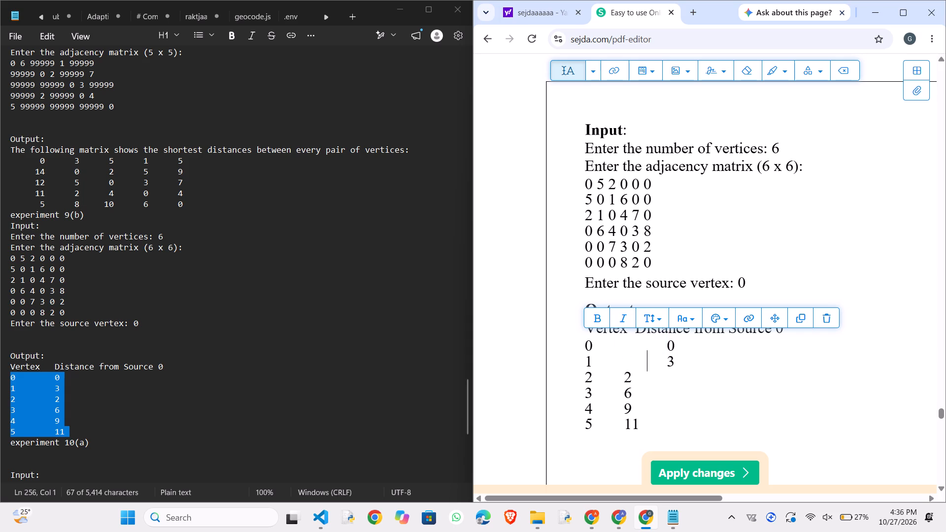
Insert the same copied spacing into the rows for vertices 2 to 5, removing one space before the 11 for alignment.
{"action": "left_click", "coordinate": [613, 380]}
{"action": "key", "text": "ctrl+v"}
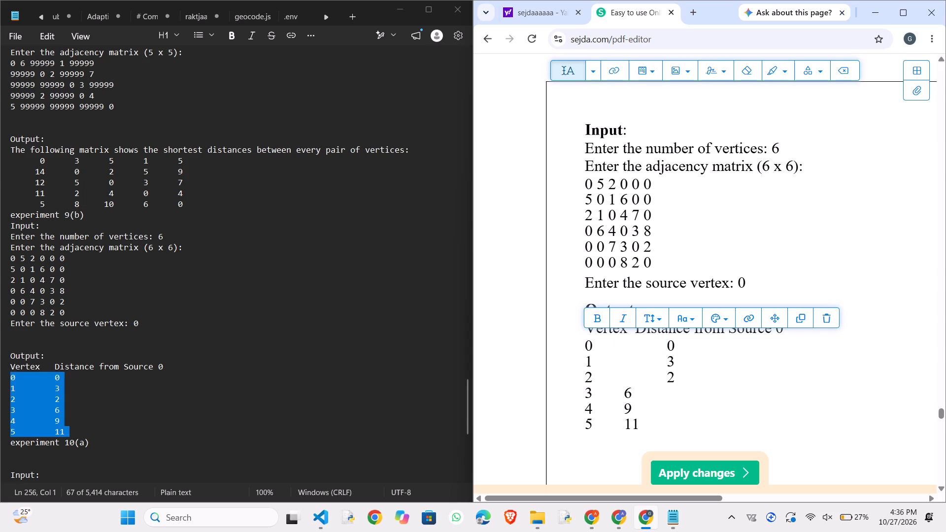
{"action": "left_click", "coordinate": [618, 393], "text": "ctrl"}
{"action": "key", "text": "ctrl+v"}
{"action": "left_click", "coordinate": [619, 407], "text": "ctrl"}
{"action": "key", "text": "ctrl+v"}
{"action": "left_click", "coordinate": [623, 431], "text": "ctrl"}
{"action": "key", "text": "ctrl+v"}
{"action": "key", "text": "BackSpace"}
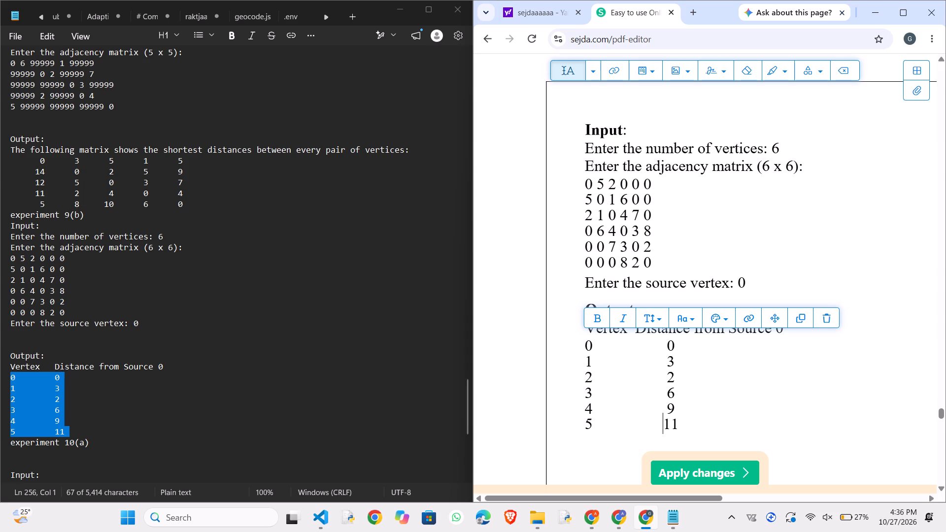
Copy the seven-row queens board from the experiment 10(a) Output in Notepad.
{"action": "scroll", "coordinate": [710, 423], "scroll_direction": "down", "scroll_amount": 2}
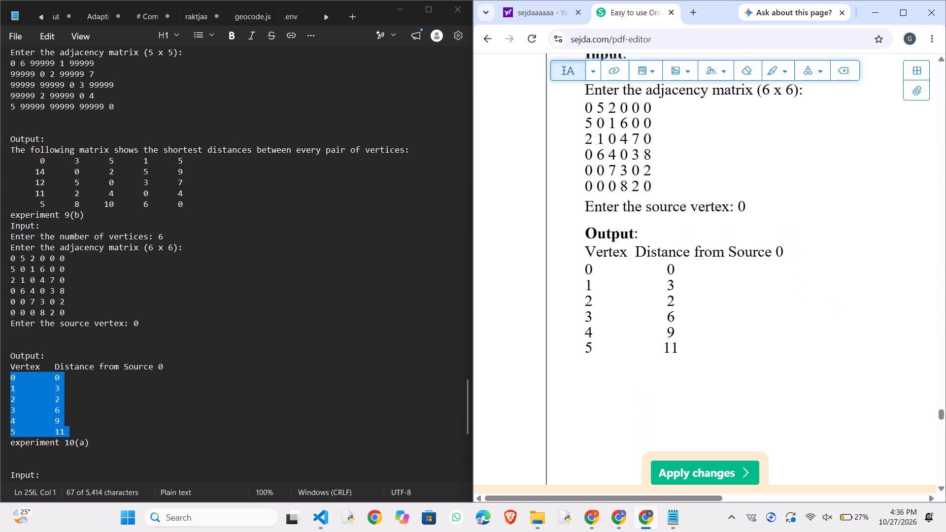
{"action": "scroll", "coordinate": [710, 423], "scroll_direction": "down", "scroll_amount": 1}
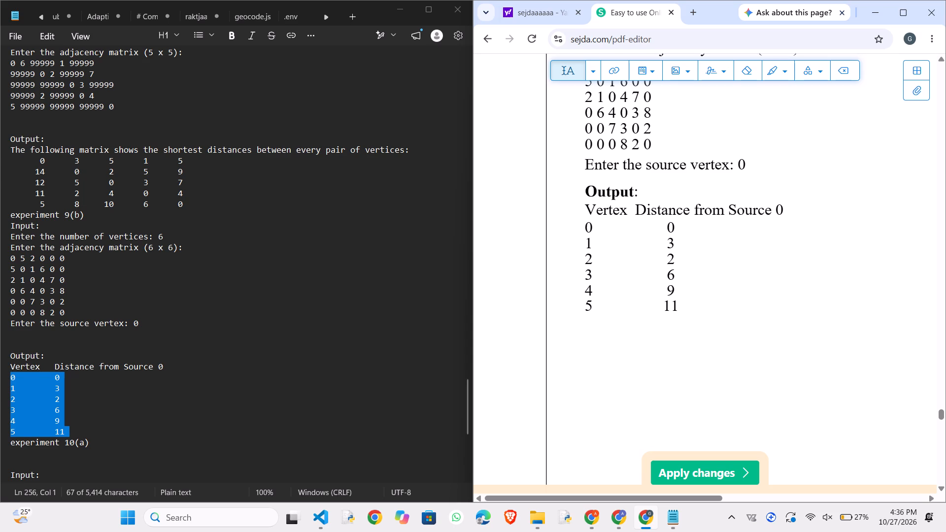
{"action": "scroll", "coordinate": [661, 369], "scroll_direction": "down", "scroll_amount": 4}
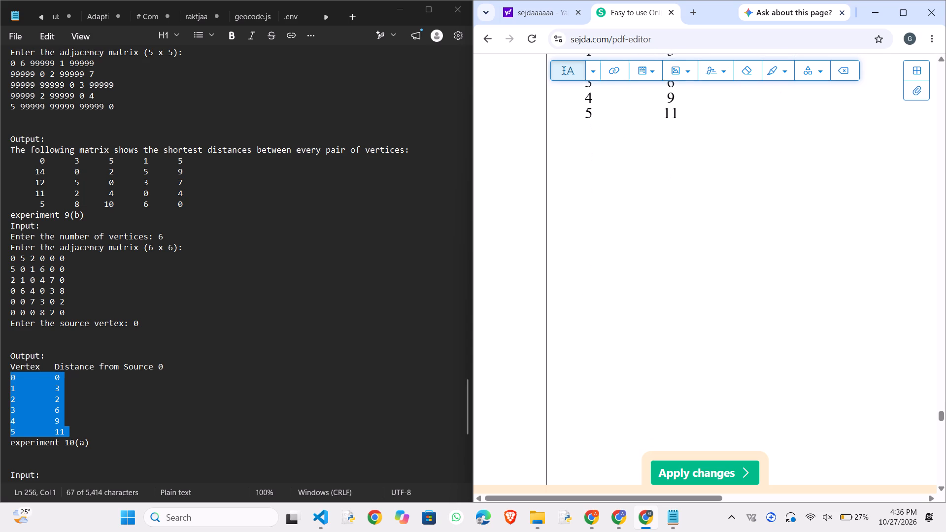
{"action": "scroll", "coordinate": [661, 369], "scroll_direction": "down", "scroll_amount": 3}
{"action": "scroll", "coordinate": [450, 382], "scroll_direction": "down", "scroll_amount": 1}
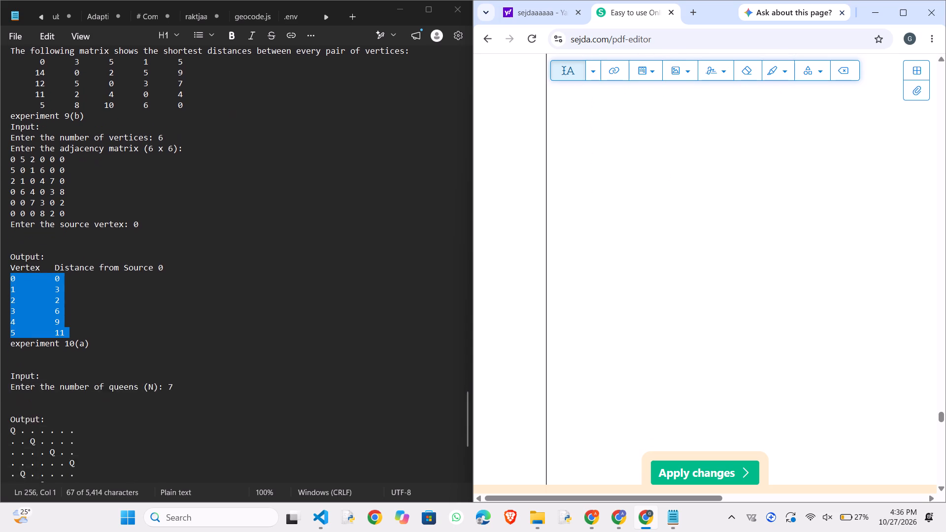
{"action": "scroll", "coordinate": [450, 382], "scroll_direction": "down", "scroll_amount": 1}
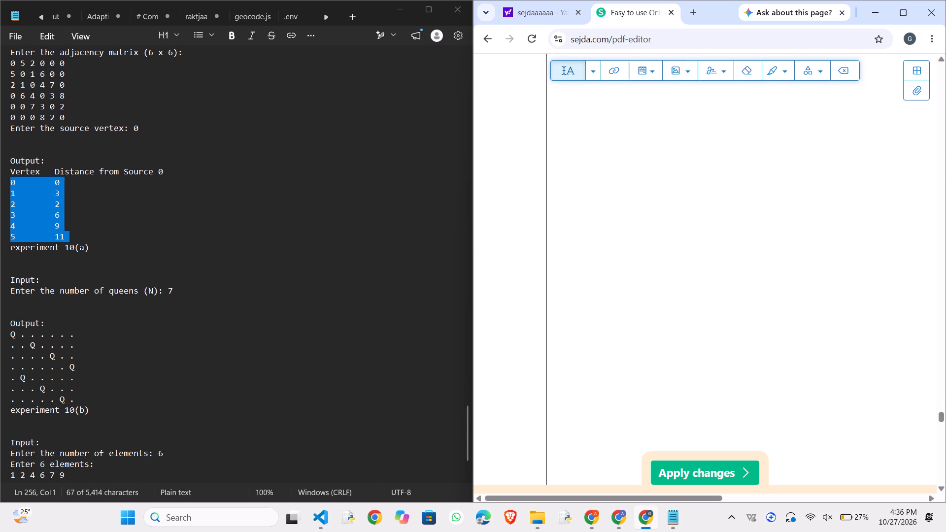
{"action": "left_click_drag", "start_coordinate": [75, 399], "coordinate": [0, 337]}
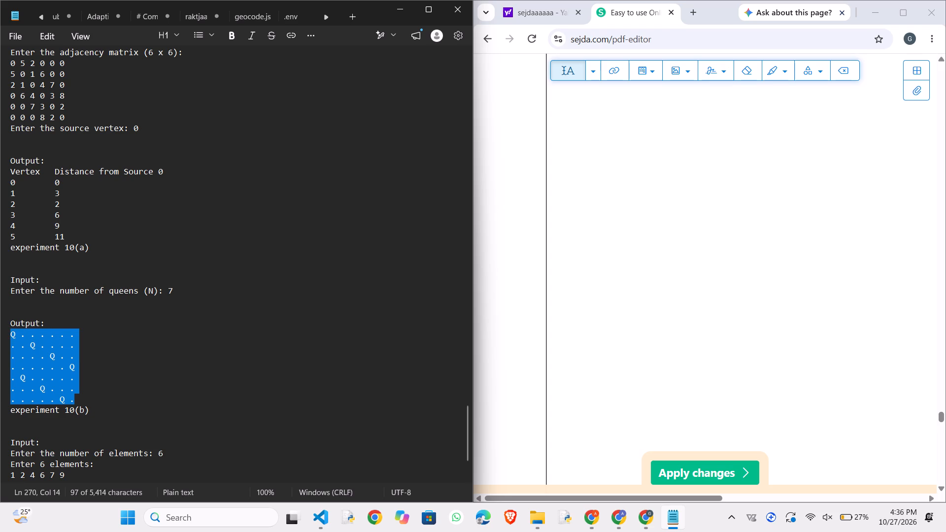
{"action": "left_click_drag", "start_coordinate": [0, 337], "coordinate": [0, 335]}
{"action": "key", "text": "ctrl+c"}
In the PDF's experiment 10(a) Output, clear the lower four rows of the old five-row queens board.
{"action": "scroll", "coordinate": [569, 388], "scroll_direction": "down", "scroll_amount": 4}
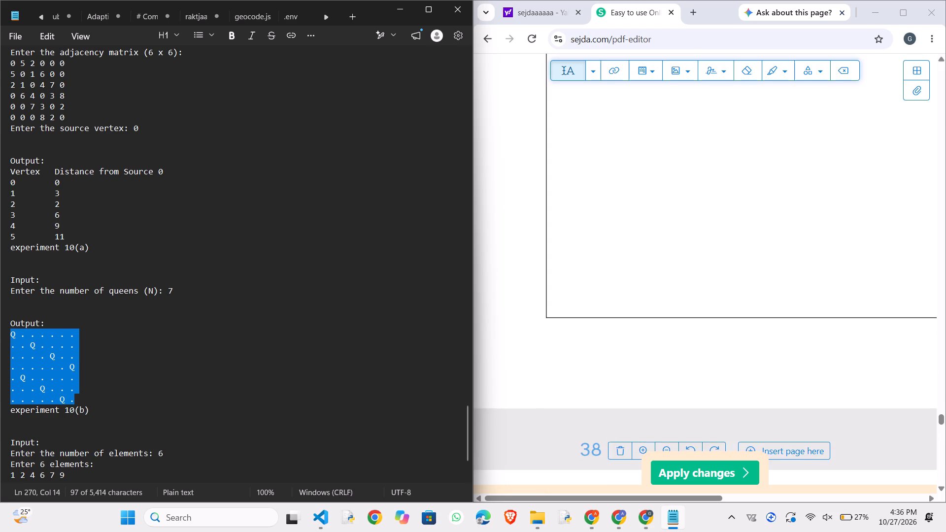
{"action": "scroll", "coordinate": [569, 388], "scroll_direction": "down", "scroll_amount": 7}
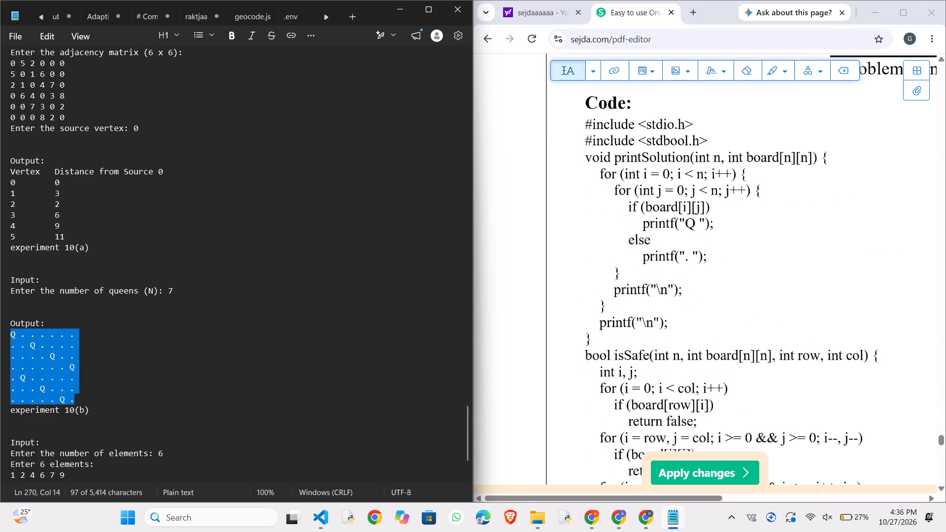
{"action": "scroll", "coordinate": [569, 388], "scroll_direction": "left", "scroll_amount": 1}
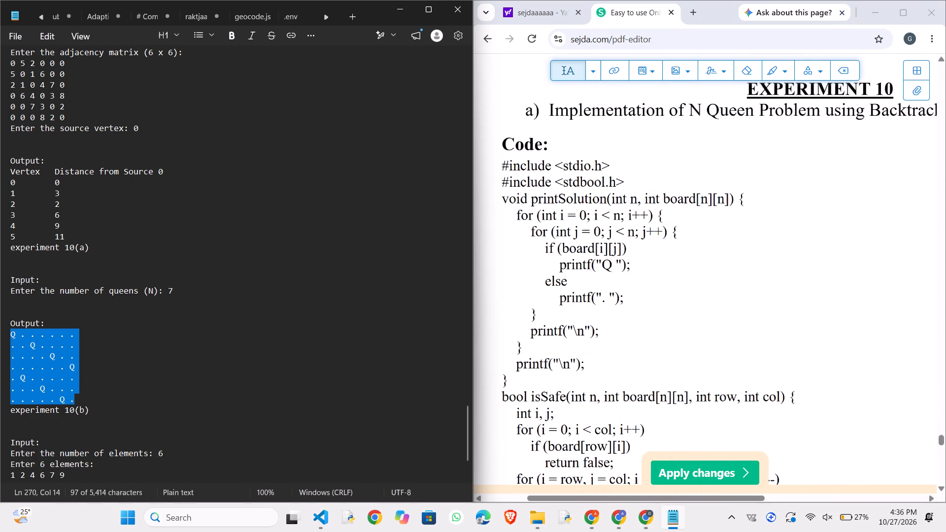
{"action": "scroll", "coordinate": [569, 388], "scroll_direction": "down", "scroll_amount": 1}
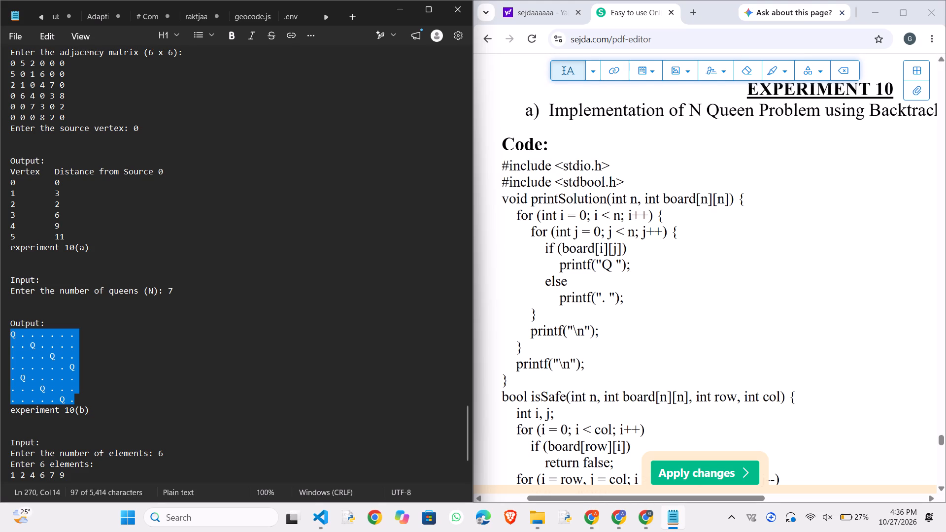
{"action": "scroll", "coordinate": [569, 388], "scroll_direction": "down", "scroll_amount": 1}
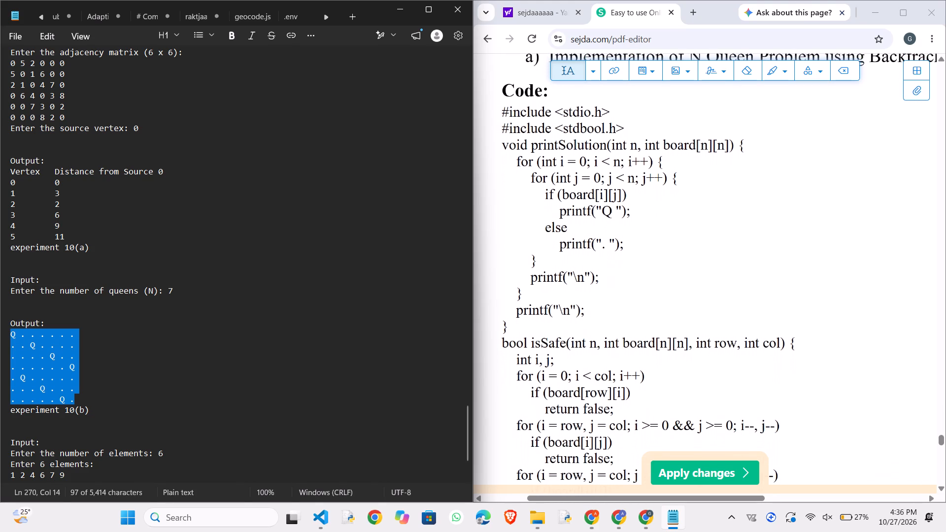
{"action": "scroll", "coordinate": [569, 388], "scroll_direction": "down", "scroll_amount": 4}
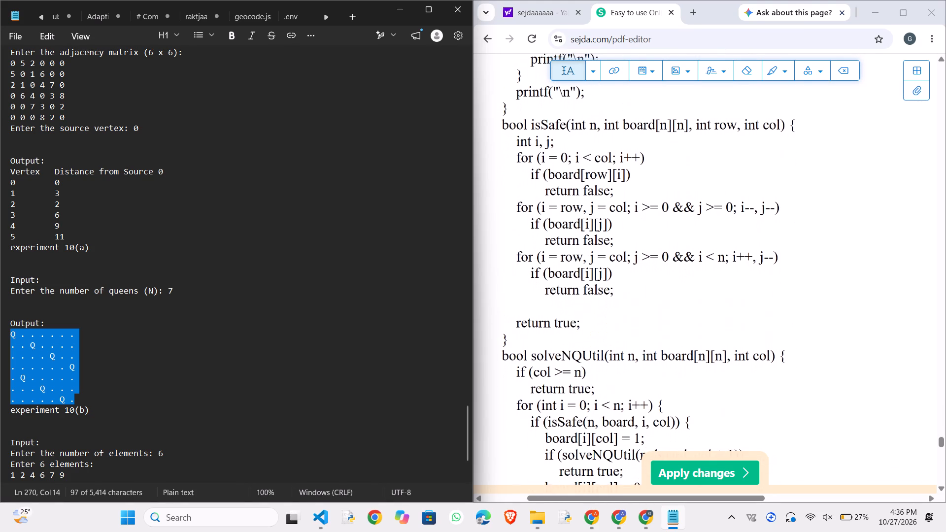
{"action": "scroll", "coordinate": [569, 388], "scroll_direction": "down", "scroll_amount": 4}
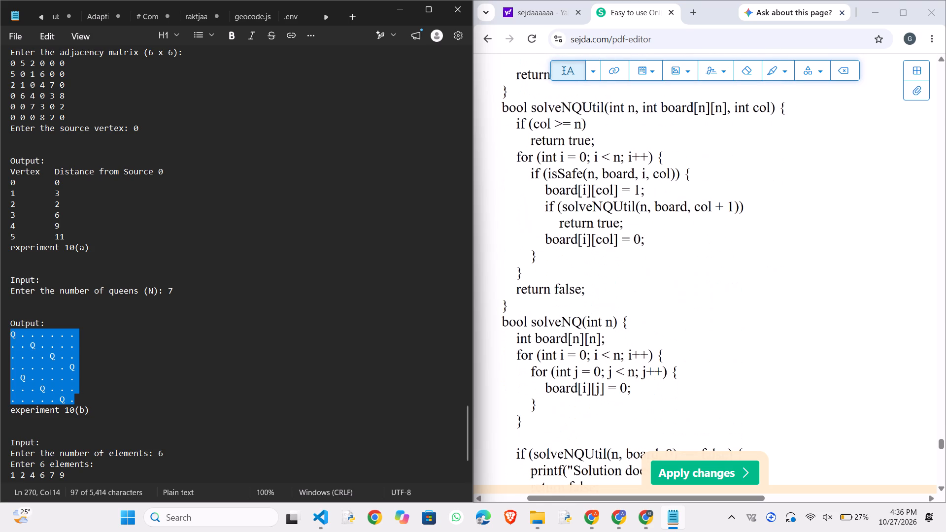
{"action": "scroll", "coordinate": [569, 388], "scroll_direction": "down", "scroll_amount": 5}
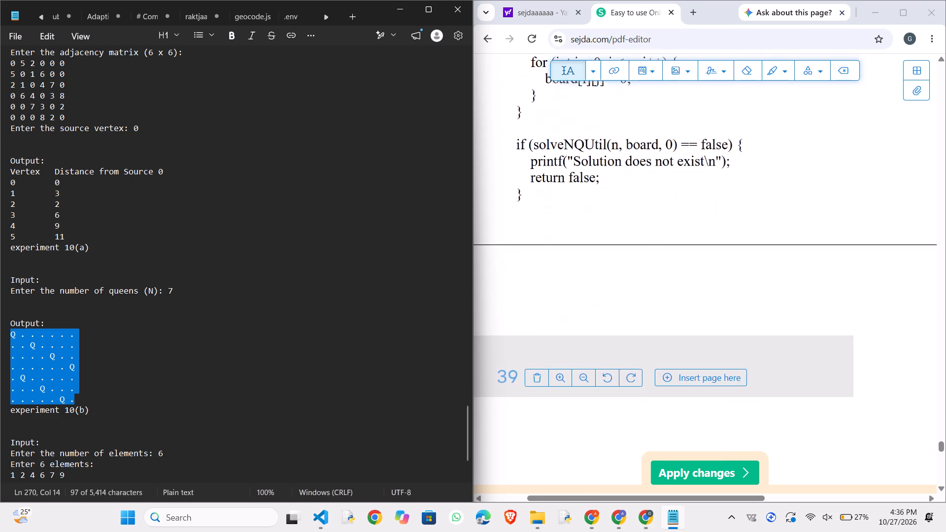
{"action": "scroll", "coordinate": [569, 388], "scroll_direction": "down", "scroll_amount": 3}
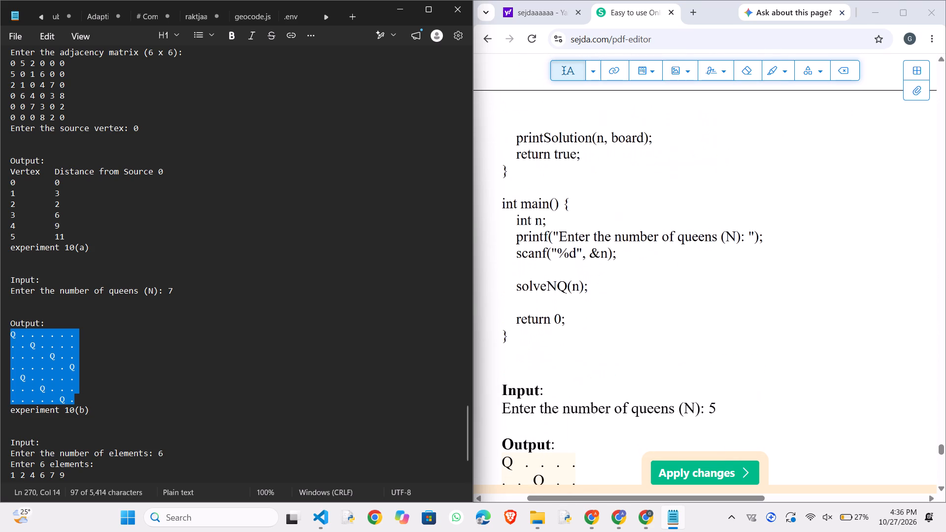
{"action": "scroll", "coordinate": [569, 388], "scroll_direction": "down", "scroll_amount": 1}
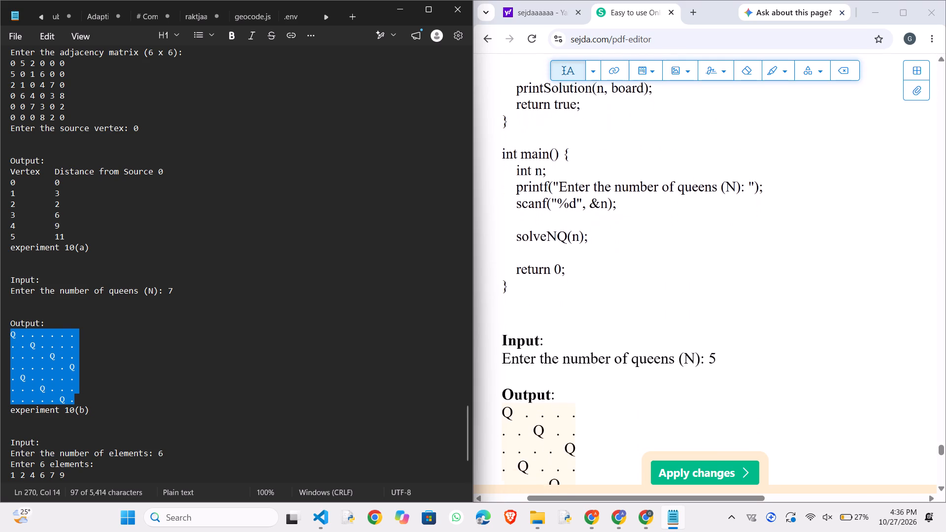
{"action": "scroll", "coordinate": [569, 388], "scroll_direction": "down", "scroll_amount": 2}
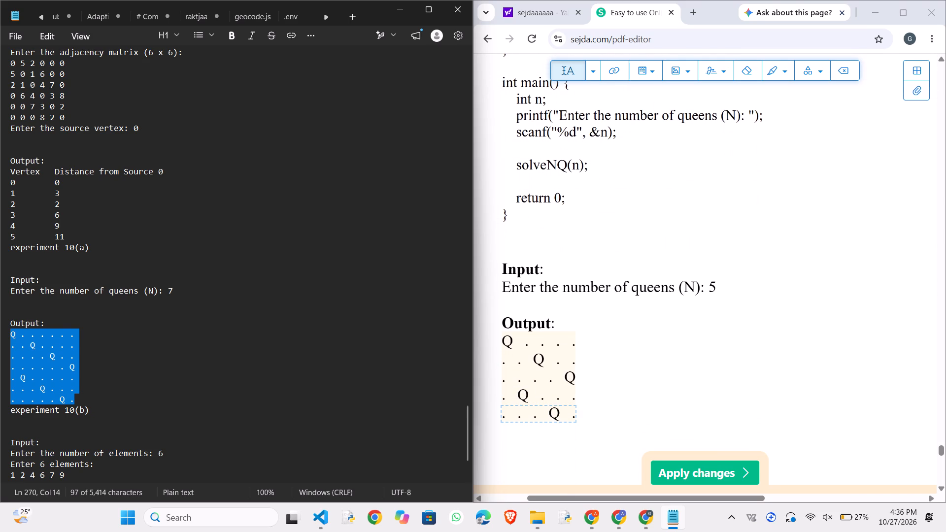
{"action": "left_click", "coordinate": [566, 414]}
{"action": "key", "text": "ctrl+a"}
{"action": "key", "text": "ctrl+BackSpace"}
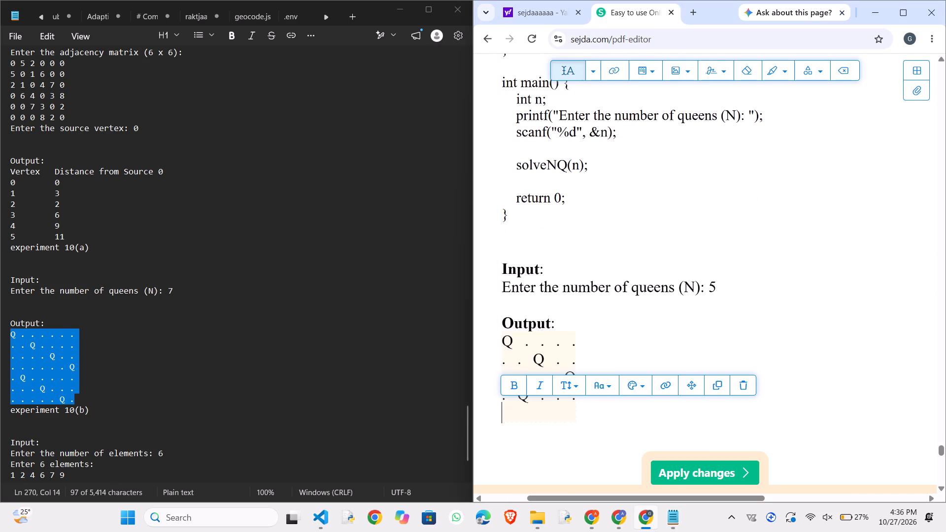
{"action": "left_click", "coordinate": [548, 401]}
{"action": "key", "text": "ctrl+a"}
{"action": "key", "text": "ctrl+BackSpace"}
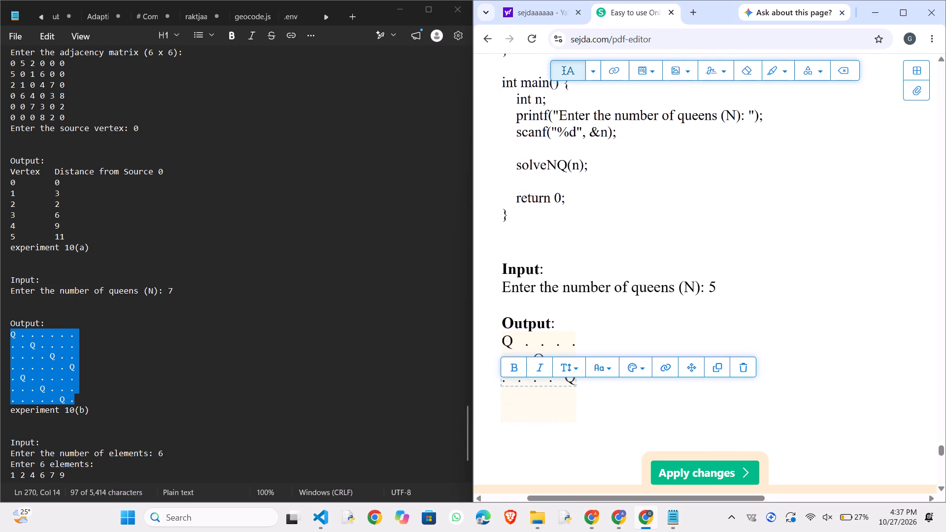
{"action": "left_click", "coordinate": [539, 381]}
{"action": "key", "text": "ctrl+a"}
{"action": "key", "text": "ctrl+BackSpace"}
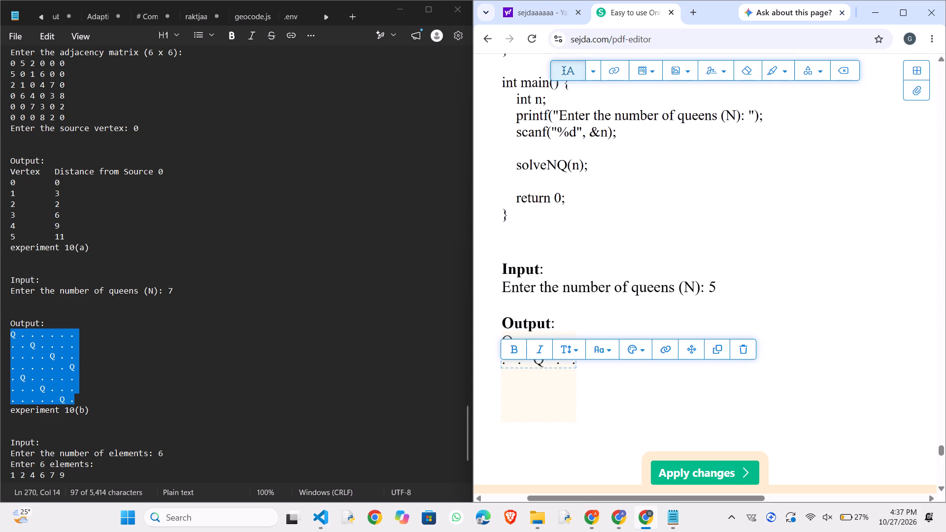
{"action": "left_click", "coordinate": [536, 365], "text": "ctrl"}
{"action": "key", "text": "ctrl+a"}
{"action": "key", "text": "ctrl+BackSpace"}
{"action": "key", "text": "ctrl+a"}
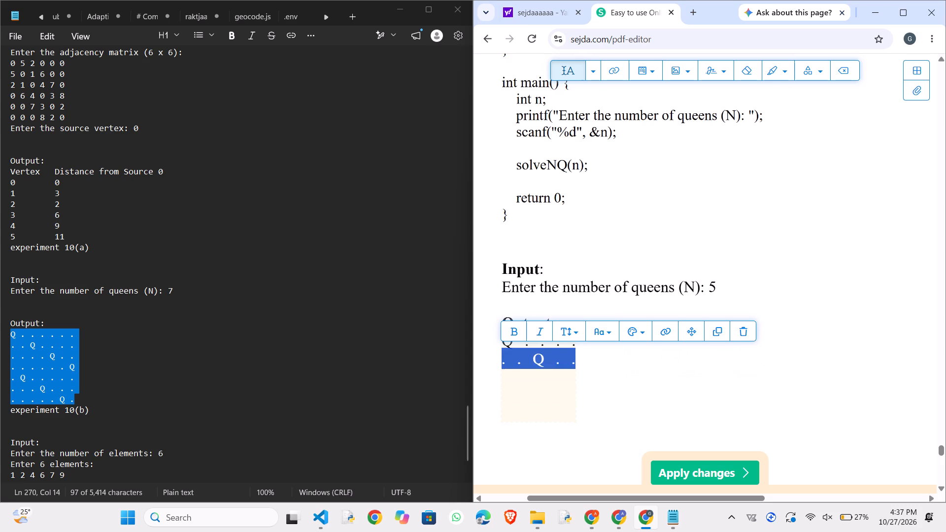
{"action": "key", "text": "BackSpace"}
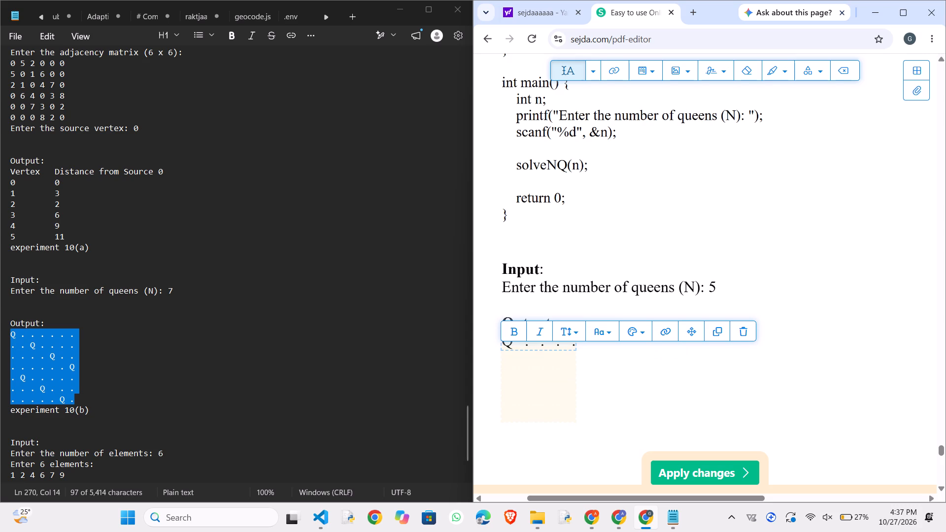
Replace the remaining first board row under the experiment 10(a) Output with the copied seven-row queens board.
{"action": "key", "text": "ctrl+a"}
{"action": "left_click", "coordinate": [542, 346]}
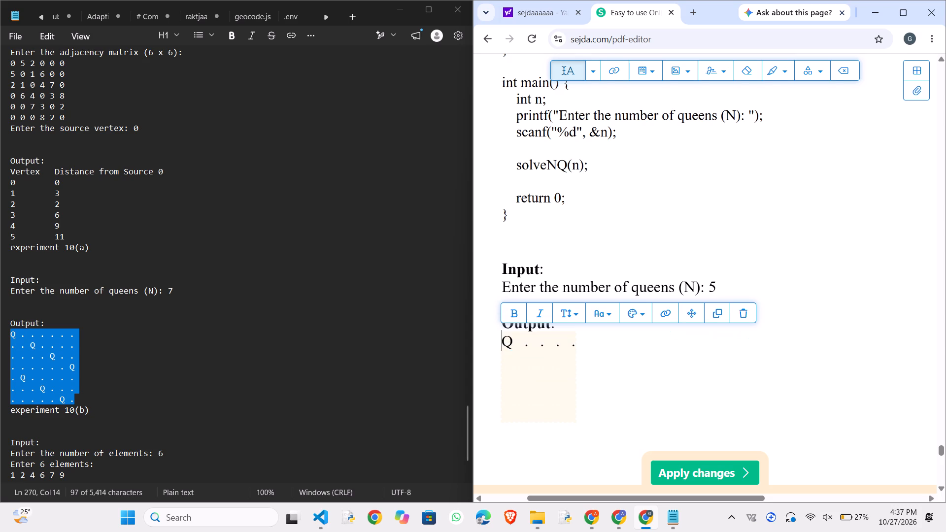
{"action": "key", "text": "ctrl+a"}
{"action": "key", "text": "ctrl+BackSpace"}
{"action": "key", "text": "ctrl+v"}
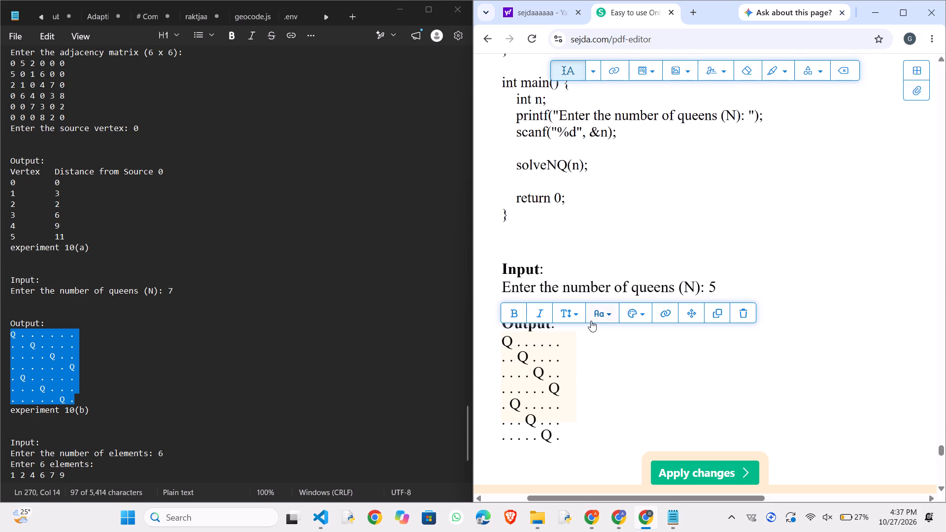
Draw a Whiteout rectangle over the seven-row queens board and resize it to fit closely around the rows.
{"action": "left_click", "coordinate": [748, 71]}
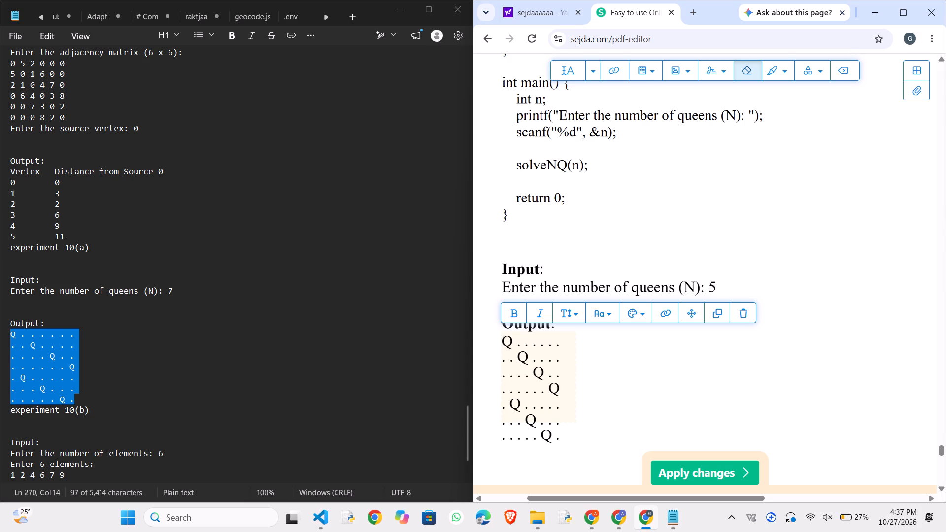
{"action": "left_click_drag", "start_coordinate": [495, 336], "coordinate": [530, 349]}
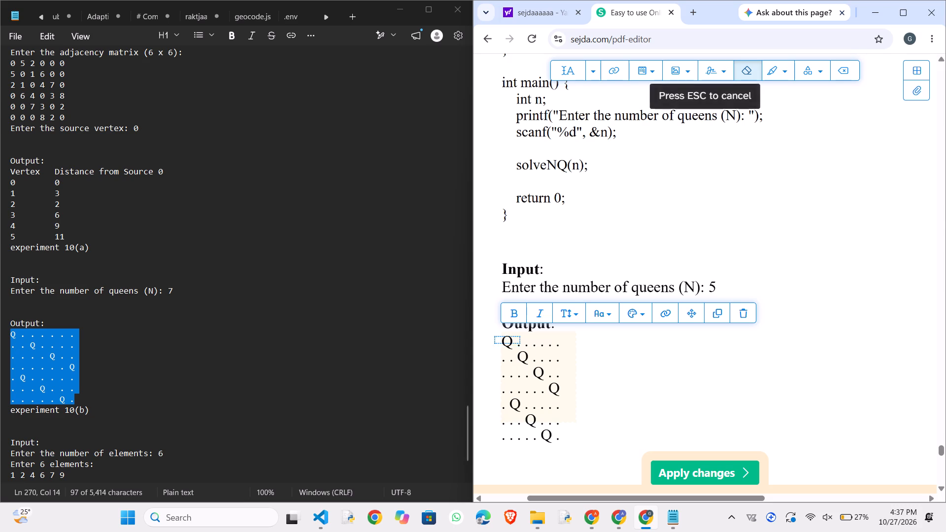
{"action": "left_click_drag", "start_coordinate": [530, 349], "coordinate": [591, 463]}
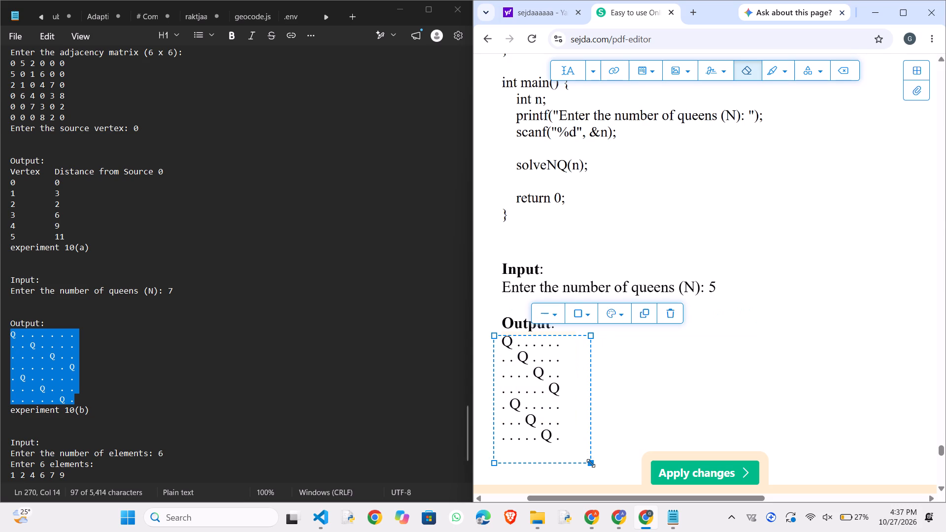
{"action": "left_click", "coordinate": [584, 432]}
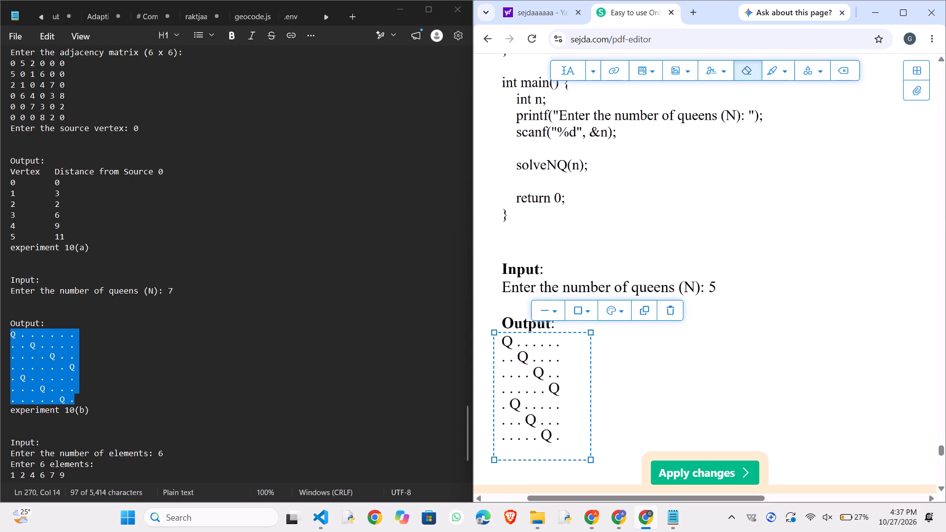
{"action": "left_click_drag", "start_coordinate": [590, 461], "coordinate": [570, 456]}
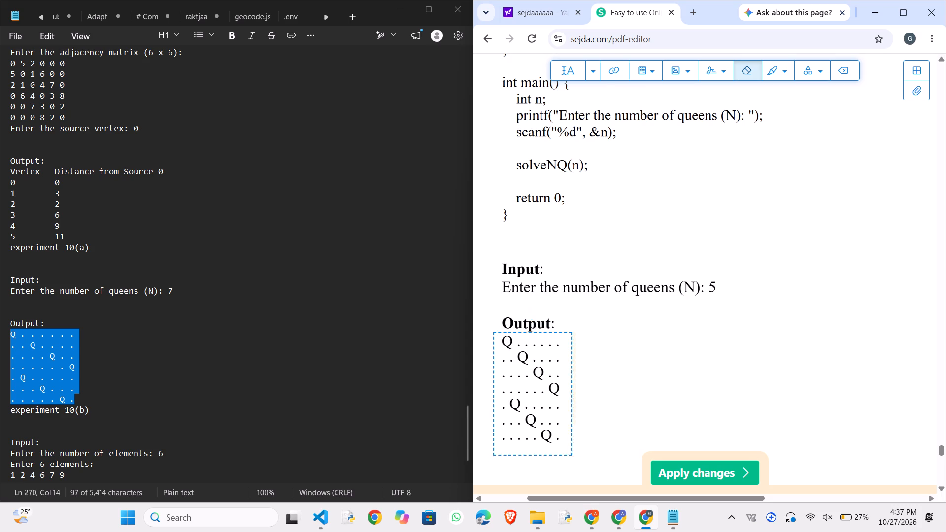
{"action": "left_click_drag", "start_coordinate": [570, 456], "coordinate": [578, 452]}
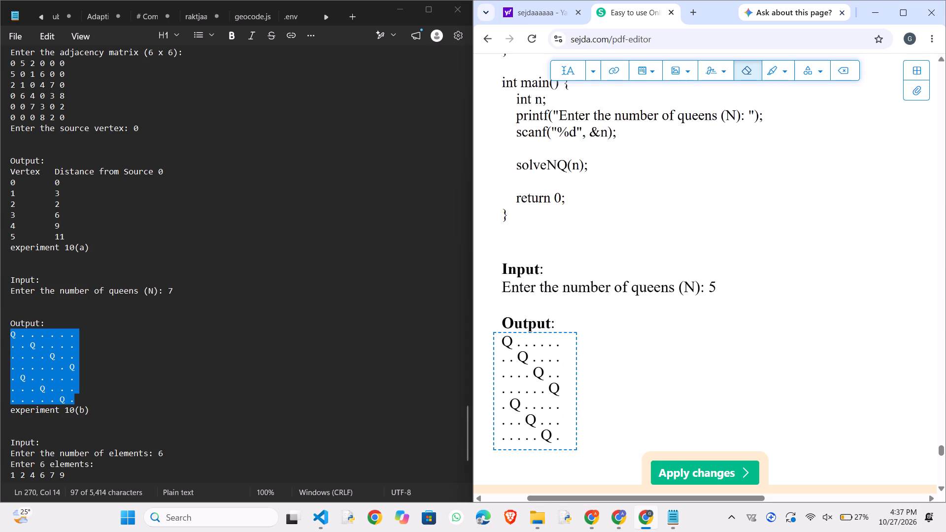
{"action": "left_click_drag", "start_coordinate": [578, 452], "coordinate": [578, 453]}
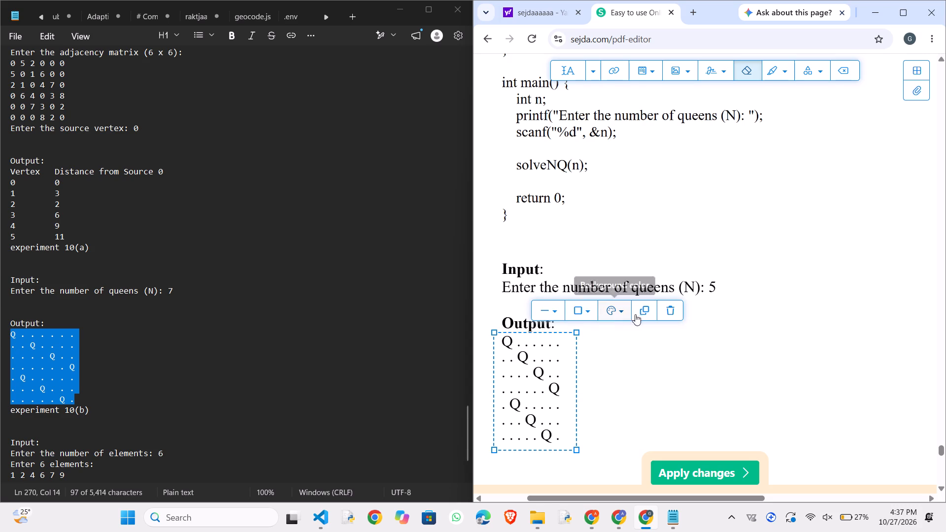
Set the background colour of the rectangle around the queens board to pale yellow.
{"action": "left_click", "coordinate": [621, 312]}
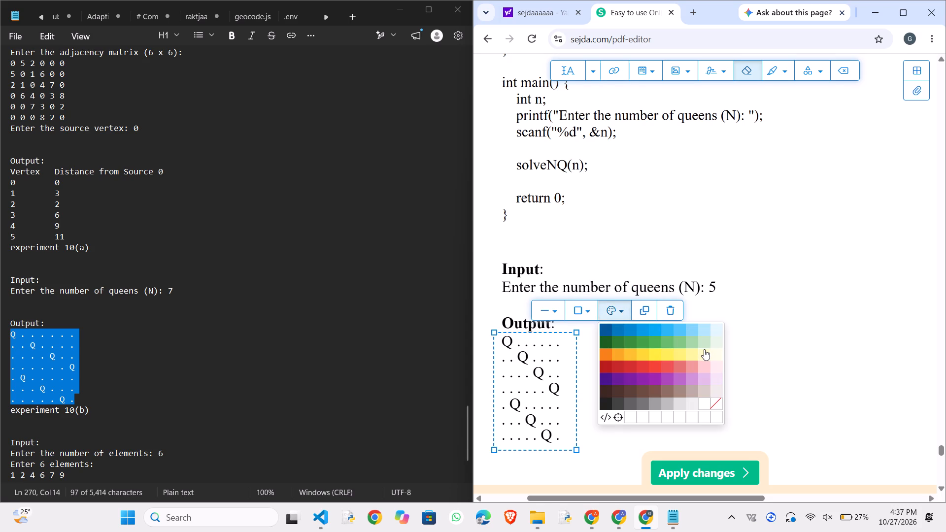
{"action": "left_click", "coordinate": [707, 351]}
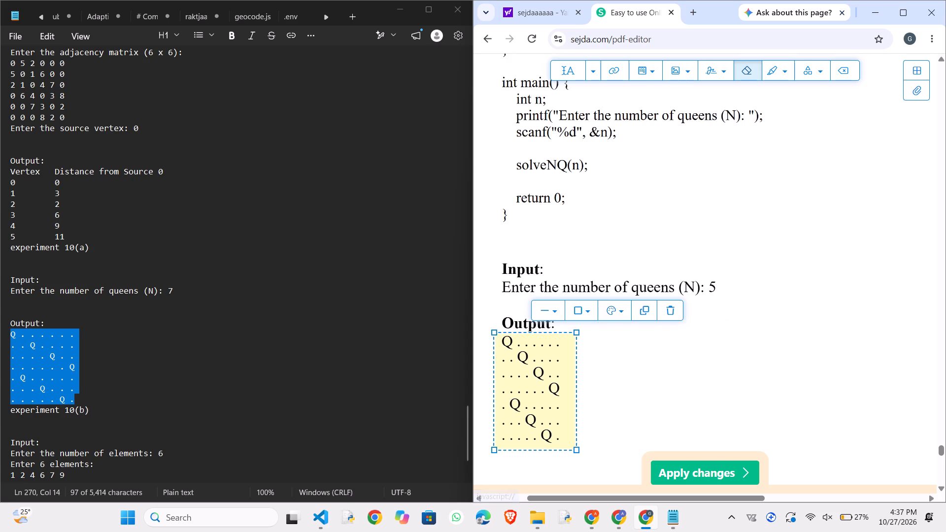
{"action": "left_click", "coordinate": [632, 358]}
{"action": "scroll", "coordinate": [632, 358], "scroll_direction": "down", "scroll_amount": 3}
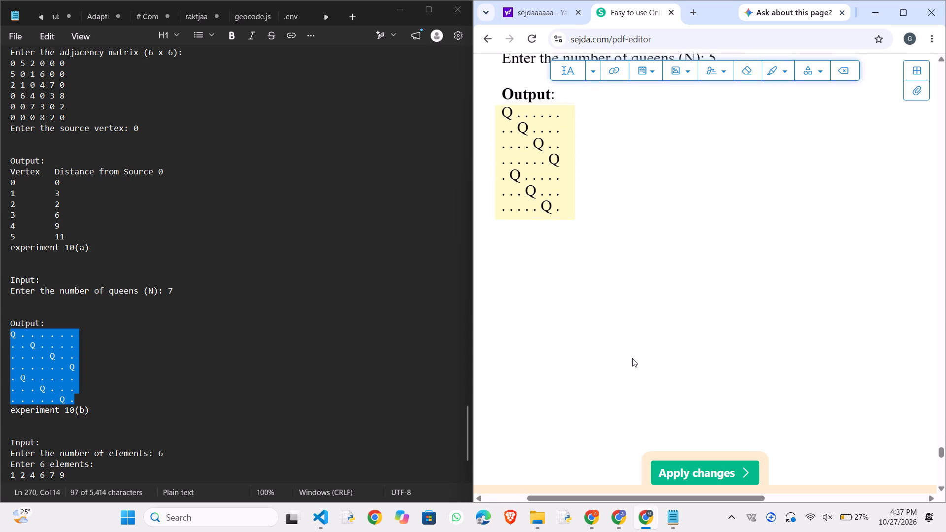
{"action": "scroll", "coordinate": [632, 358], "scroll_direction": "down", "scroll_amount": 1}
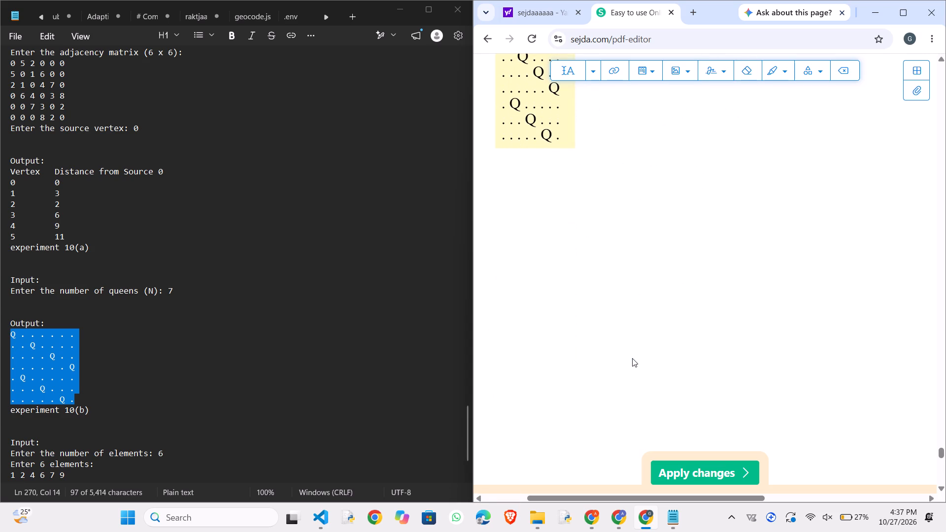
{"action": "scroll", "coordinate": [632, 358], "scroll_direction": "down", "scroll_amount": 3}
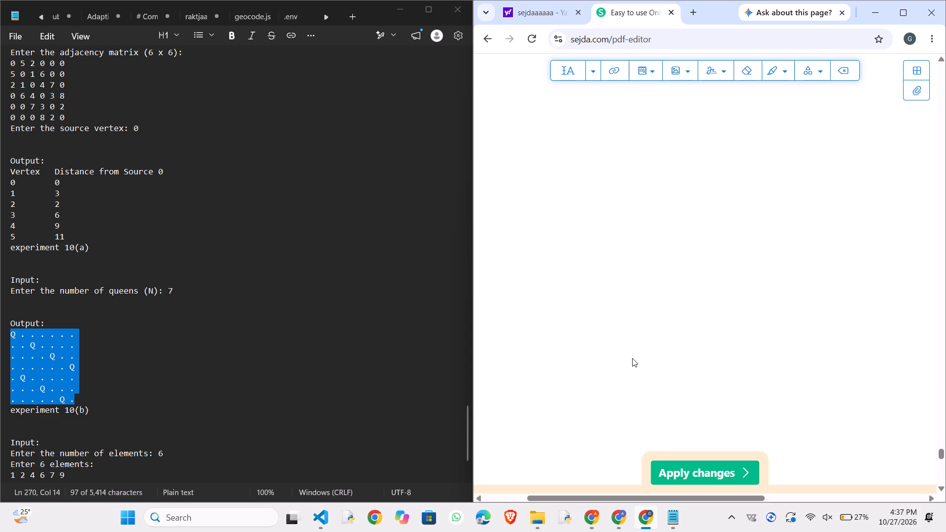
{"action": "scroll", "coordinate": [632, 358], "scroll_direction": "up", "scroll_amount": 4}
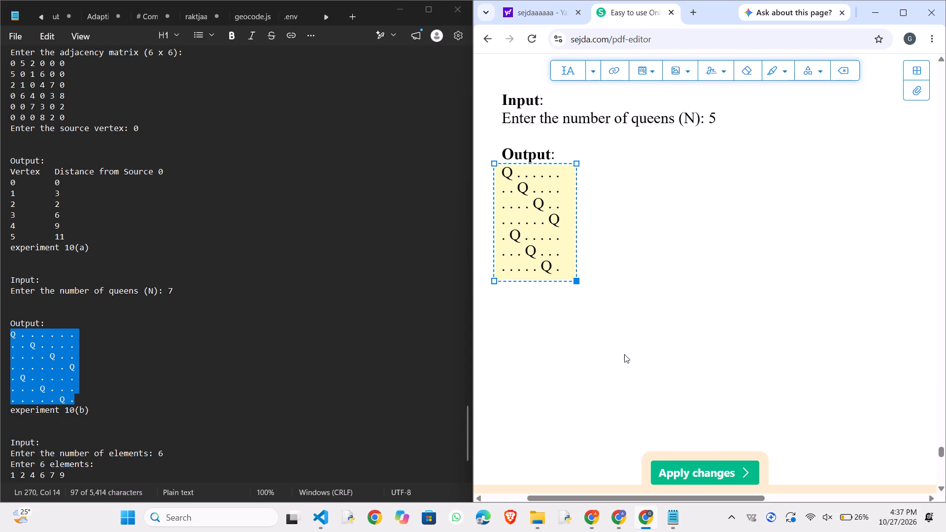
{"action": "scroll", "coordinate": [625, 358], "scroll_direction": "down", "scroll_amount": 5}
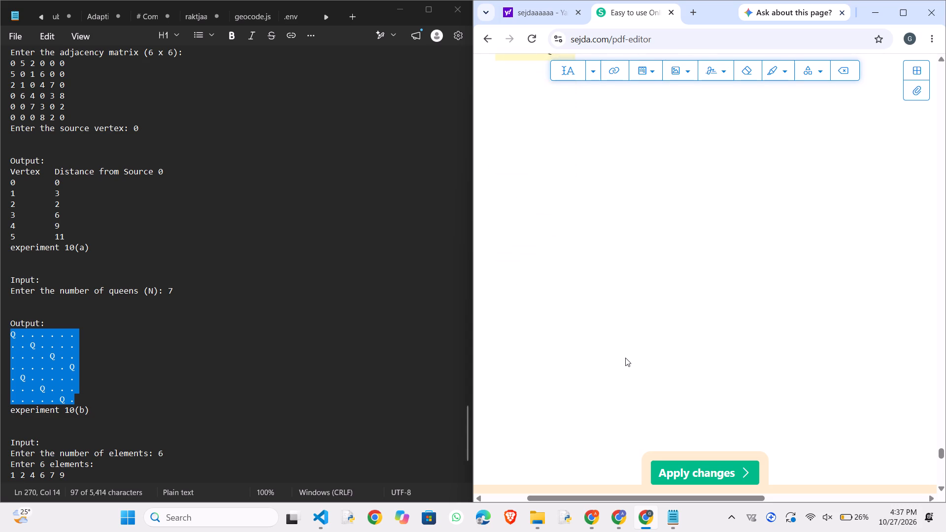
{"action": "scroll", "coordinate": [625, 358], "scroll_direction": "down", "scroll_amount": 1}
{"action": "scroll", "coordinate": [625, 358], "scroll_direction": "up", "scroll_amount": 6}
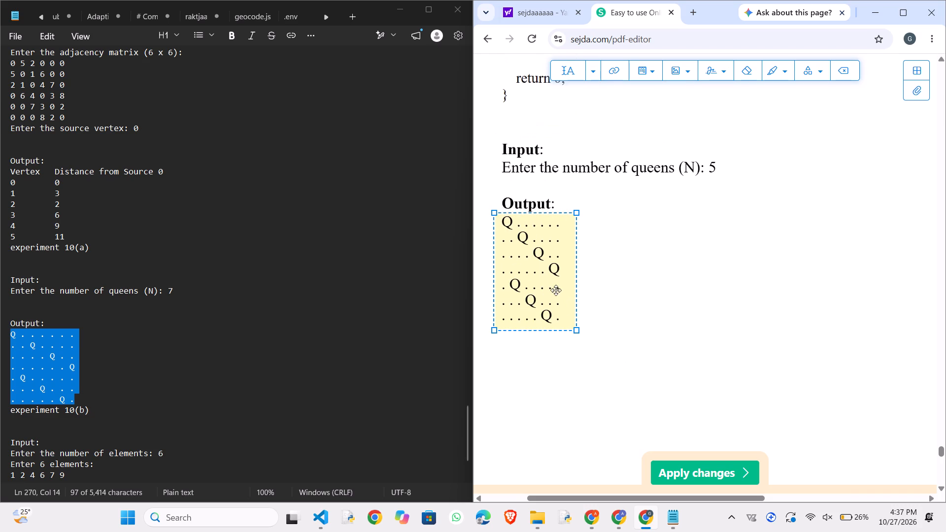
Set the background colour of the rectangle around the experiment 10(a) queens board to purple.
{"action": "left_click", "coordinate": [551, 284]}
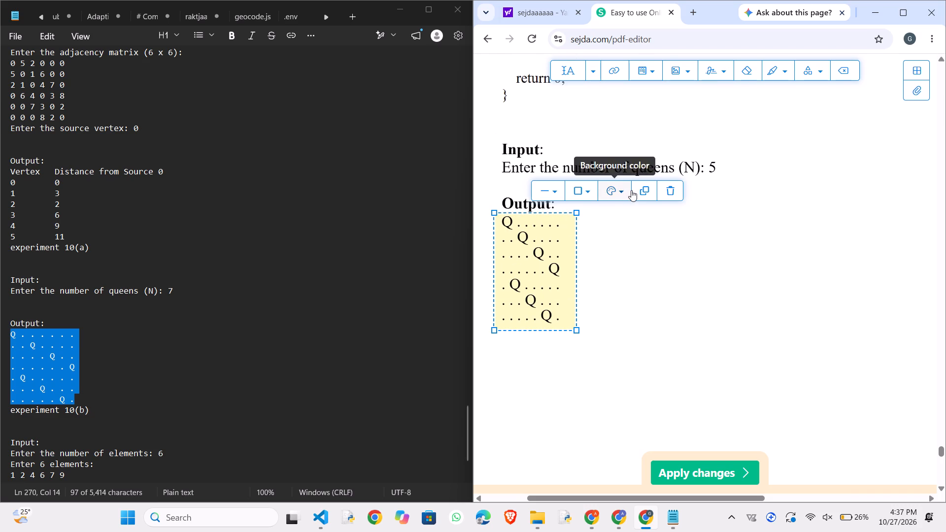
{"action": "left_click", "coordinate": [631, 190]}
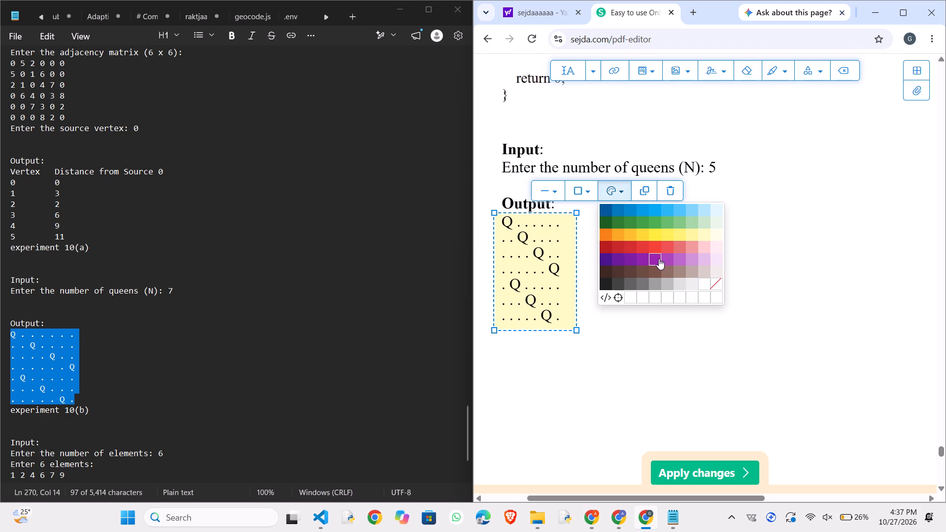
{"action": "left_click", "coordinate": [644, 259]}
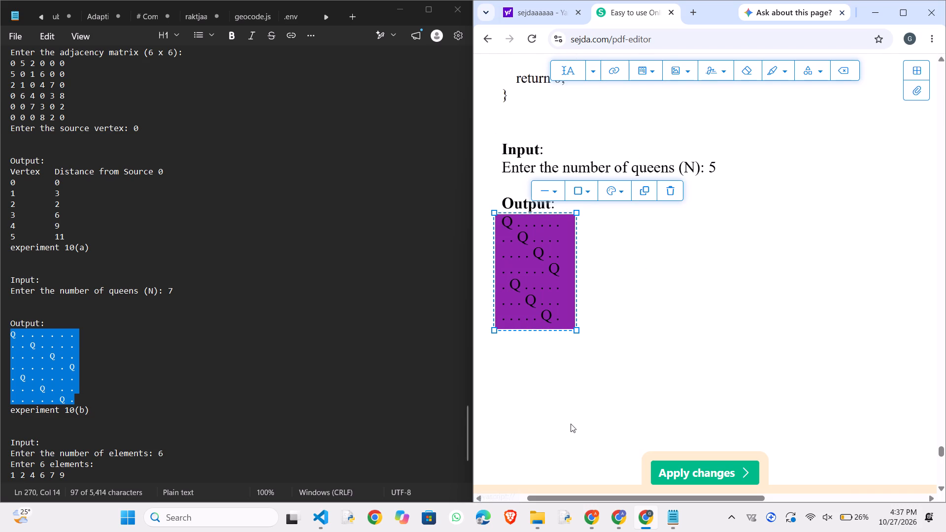
Set the background colour of the rectangle around the experiment 10(a) queens board to light red.
{"action": "left_click", "coordinate": [617, 191]}
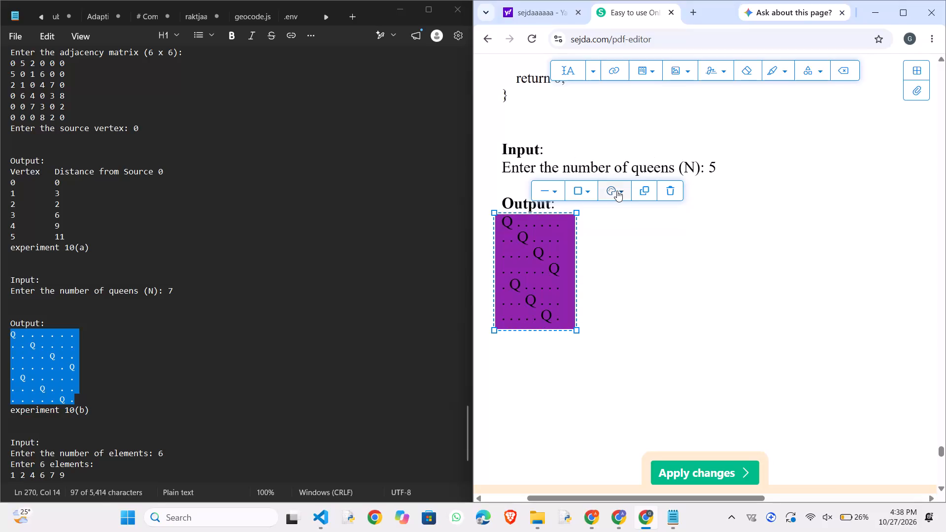
{"action": "left_click", "coordinate": [687, 246]}
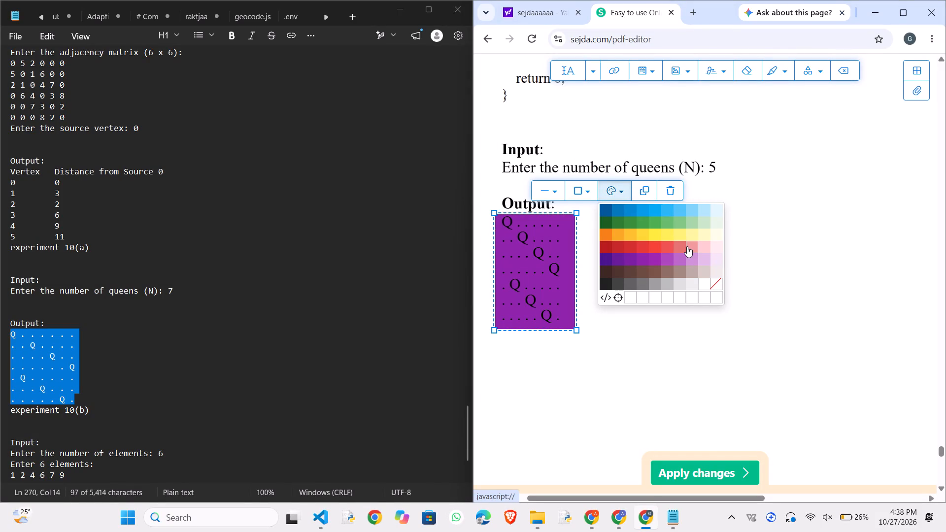
In the PDF's experiment 10(b) Output, clear the three old "Subset found" lines below the "Subsets with sum" line.
{"action": "scroll", "coordinate": [604, 365], "scroll_direction": "down", "scroll_amount": 3}
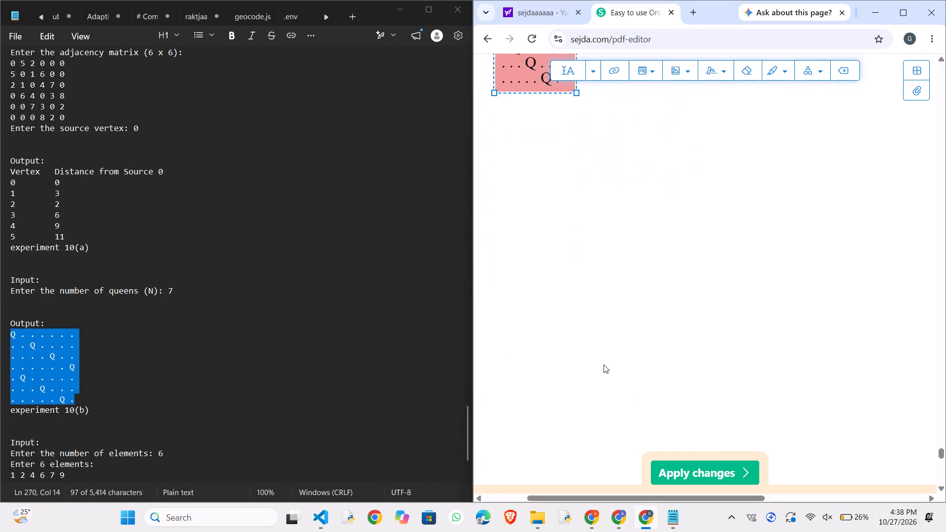
{"action": "scroll", "coordinate": [604, 365], "scroll_direction": "down", "scroll_amount": 6}
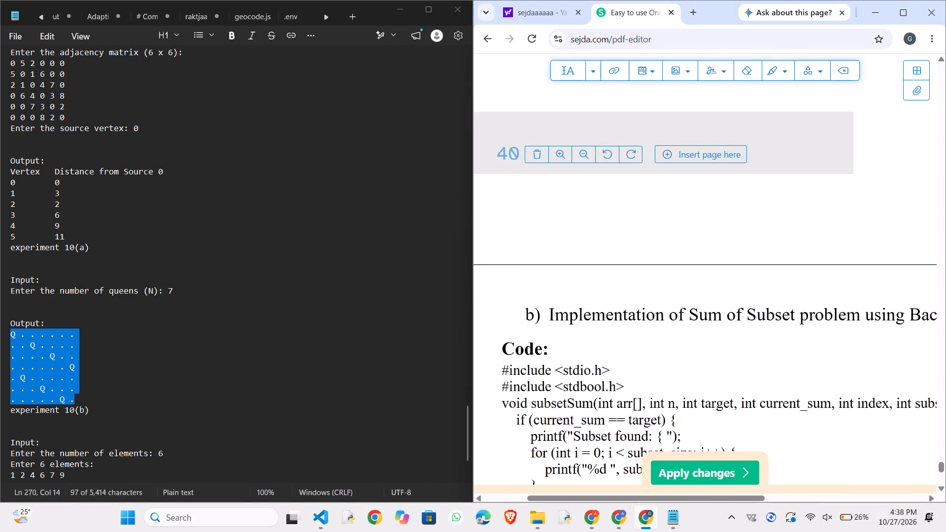
{"action": "scroll", "coordinate": [604, 365], "scroll_direction": "down", "scroll_amount": 4}
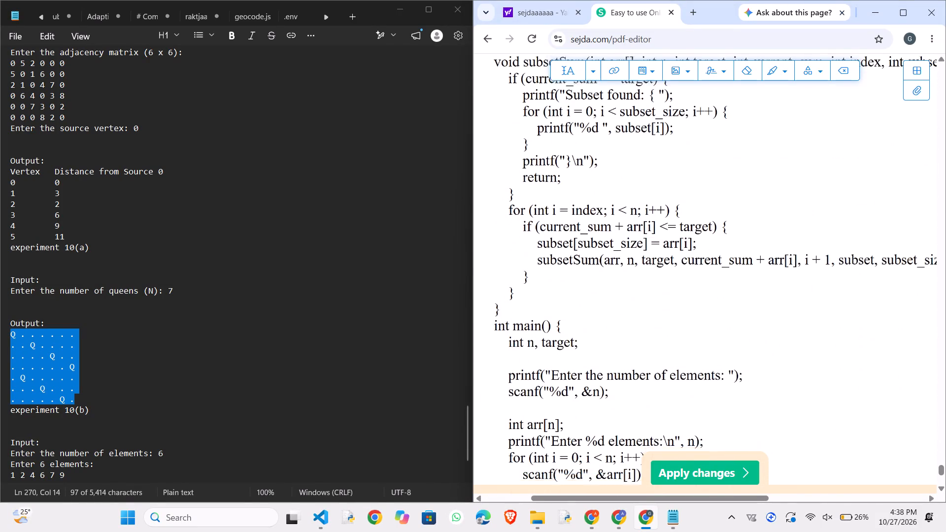
{"action": "scroll", "coordinate": [604, 365], "scroll_direction": "down", "scroll_amount": 1}
{"action": "scroll", "coordinate": [229, 377], "scroll_direction": "down", "scroll_amount": 1}
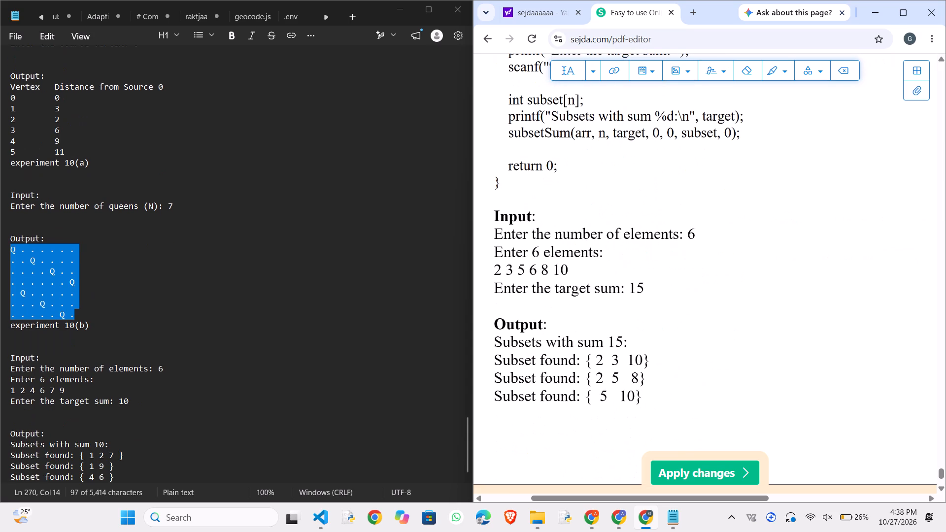
{"action": "scroll", "coordinate": [172, 421], "scroll_direction": "down", "scroll_amount": 1}
{"action": "left_click", "coordinate": [543, 398]}
{"action": "left_click", "coordinate": [505, 399]}
{"action": "left_click", "coordinate": [565, 72]}
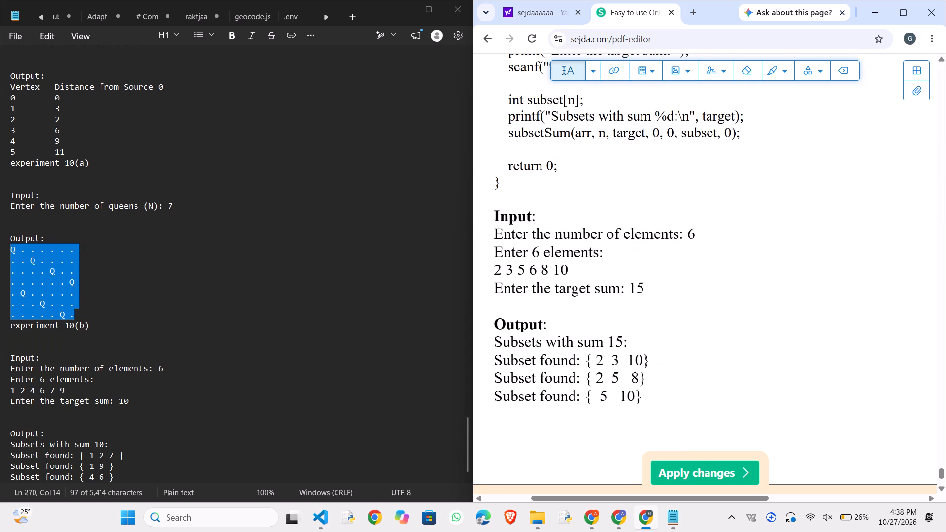
{"action": "left_click", "coordinate": [543, 398]}
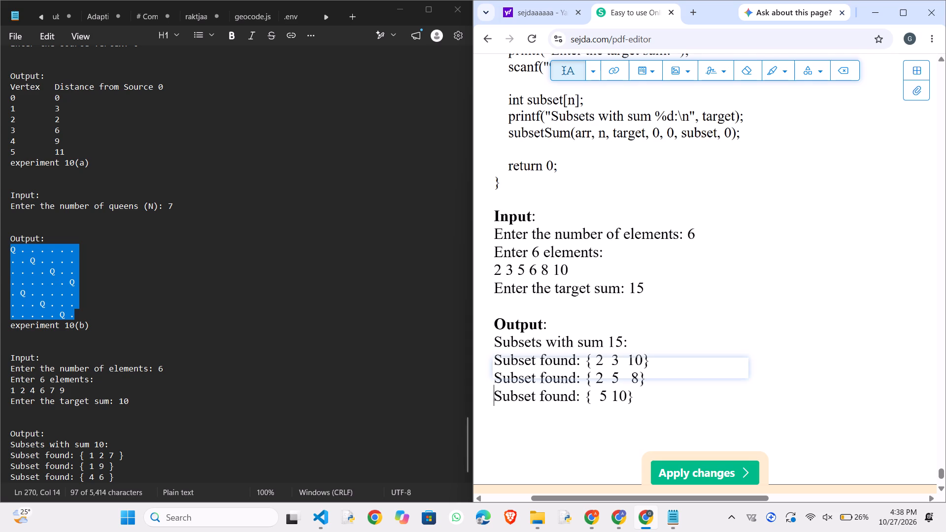
{"action": "key", "text": "ctrl+a"}
{"action": "key", "text": "equal"}
{"action": "key", "text": "BackSpace"}
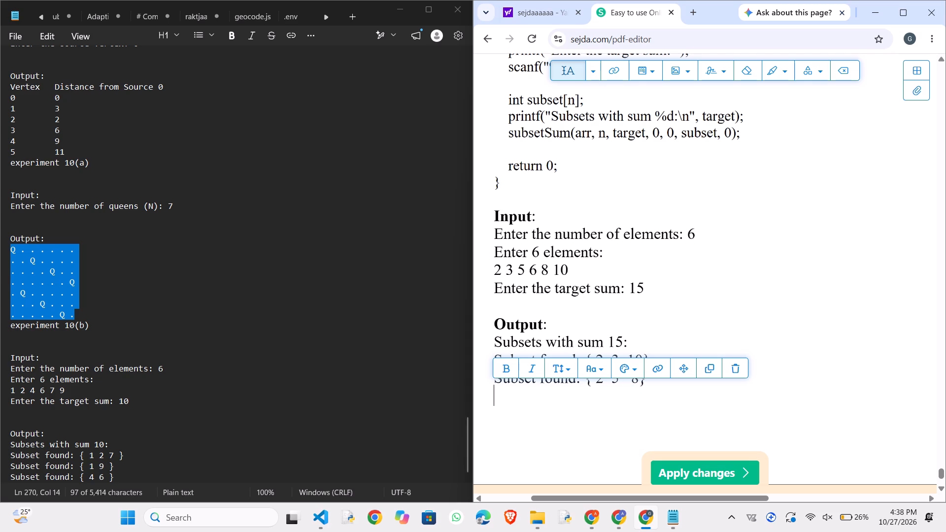
{"action": "left_click", "coordinate": [541, 385]}
{"action": "key", "text": "ctrl+a"}
{"action": "key", "text": "ctrl+BackSpace"}
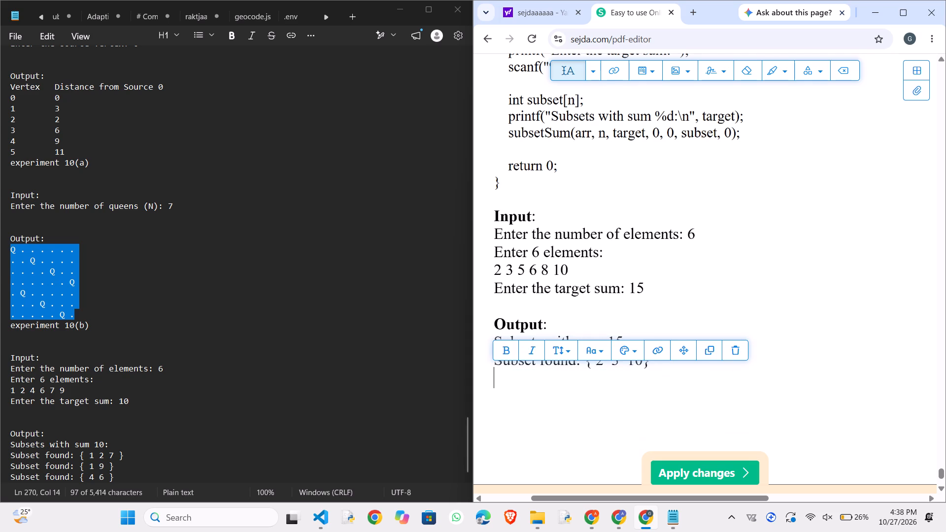
{"action": "left_click", "coordinate": [542, 362]}
{"action": "key", "text": "ctrl+a"}
{"action": "key", "text": "equal"}
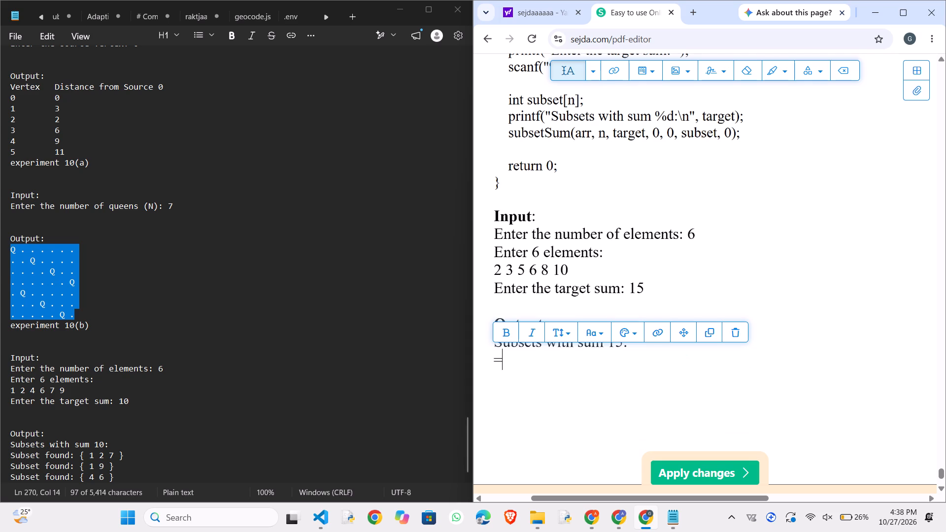
{"action": "key", "text": "BackSpace"}
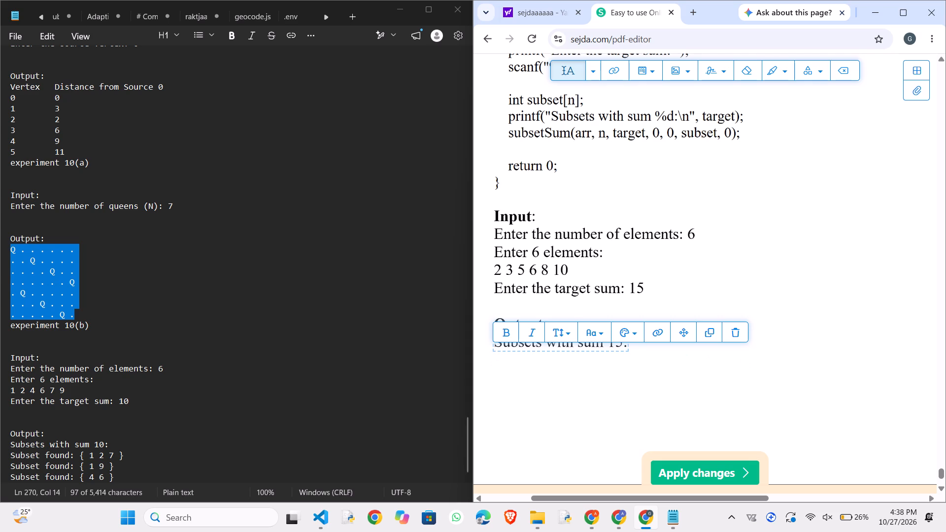
Replace the remaining experiment 10(b) Output line with Notepad's "Subsets with sum 10:" and its subsets { 1 2 7 }, { 1 9 } and { 4 6 }.
{"action": "left_click", "coordinate": [544, 348]}
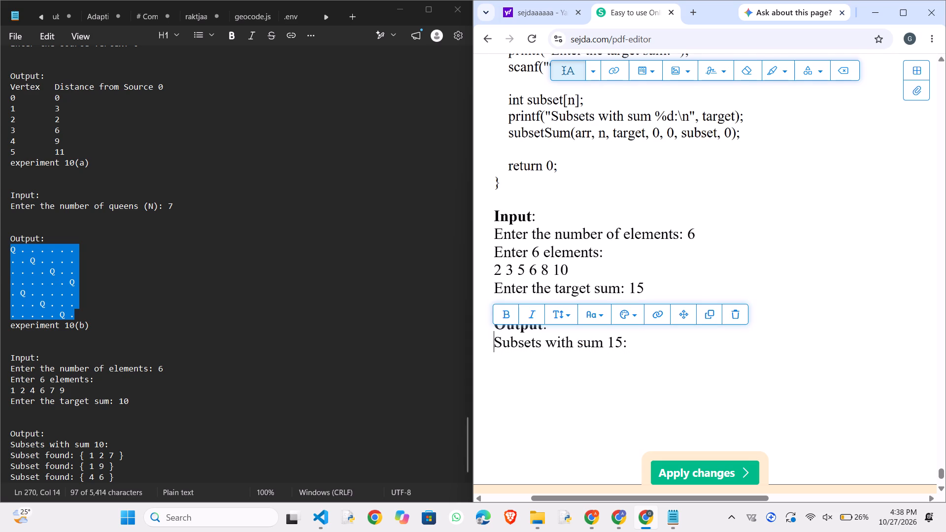
{"action": "left_click_drag", "start_coordinate": [116, 478], "coordinate": [9, 447]}
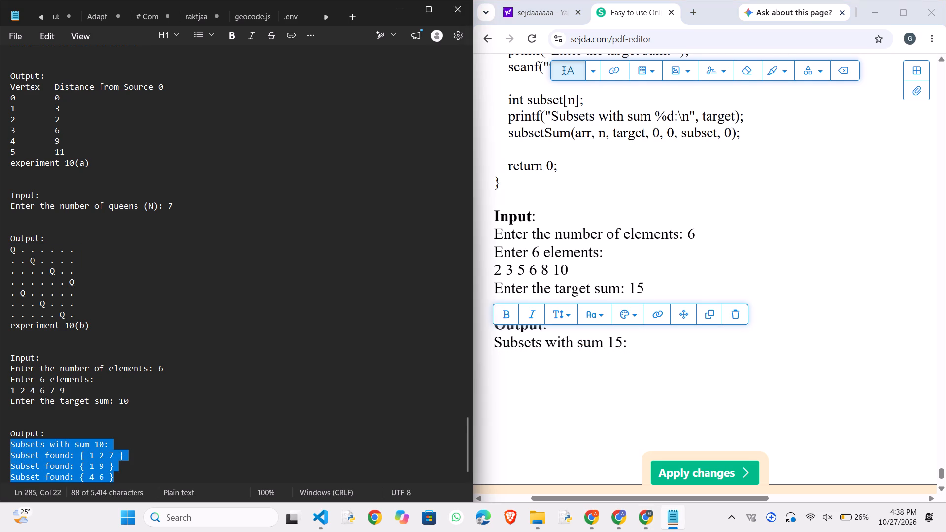
{"action": "key", "text": "ctrl+c"}
{"action": "left_click", "coordinate": [559, 341]}
{"action": "key", "text": "ctrl+a"}
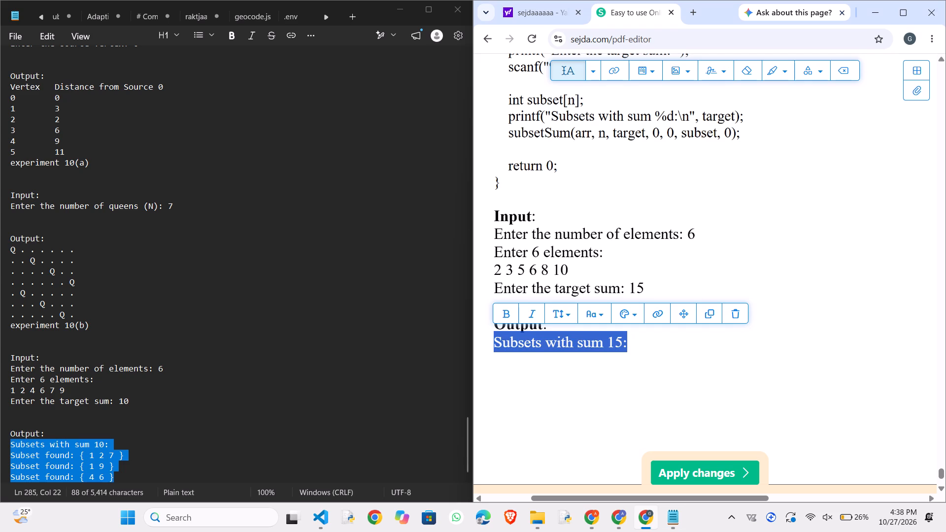
{"action": "key", "text": "ctrl+v"}
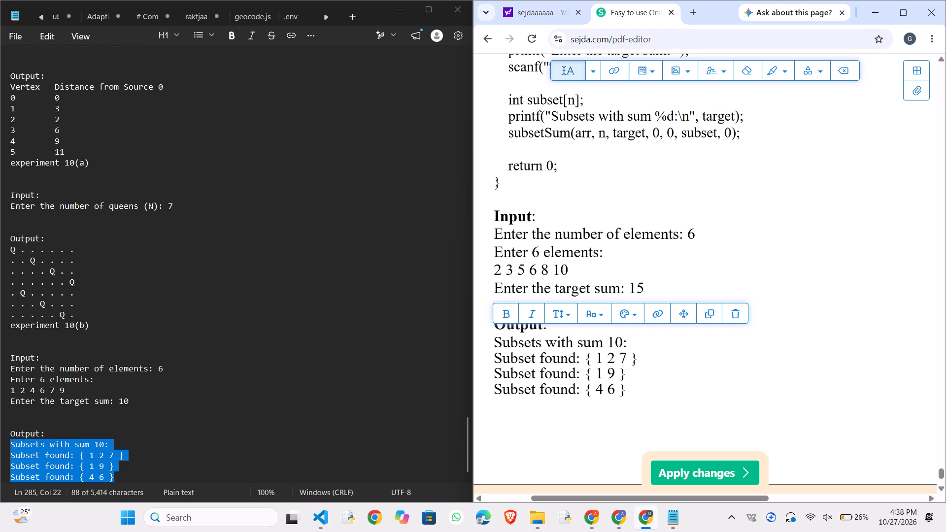
Copy the four experiment 10(b) Input lines from Notepad, from the number of elements 6 through the target sum 10.
{"action": "left_click_drag", "start_coordinate": [128, 405], "coordinate": [5, 370]}
{"action": "key", "text": "ctrl+c"}
{"action": "key", "text": "ctrl+c"}
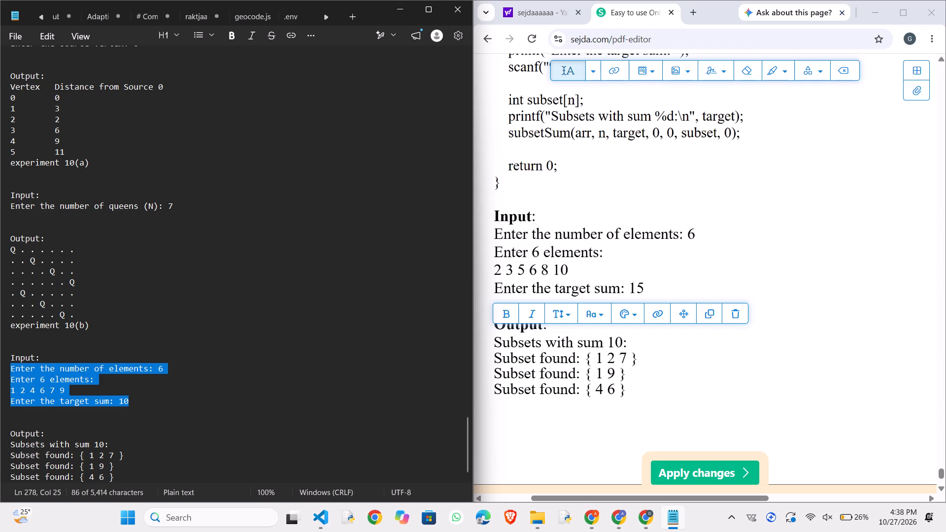
In the PDF's experiment 10(b) Input, clear the target sum, the element values and the "Enter 6 elements:" line.
{"action": "left_click", "coordinate": [537, 288], "text": "ctrl"}
{"action": "key", "text": "ctrl+a"}
{"action": "key", "text": "BackSpace"}
{"action": "key", "text": "ctrl+a"}
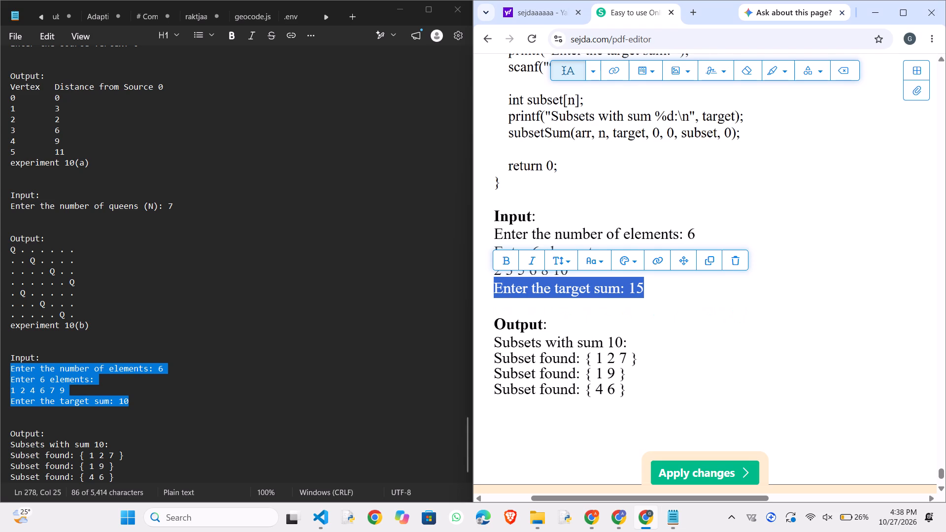
{"action": "key", "text": "BackSpace"}
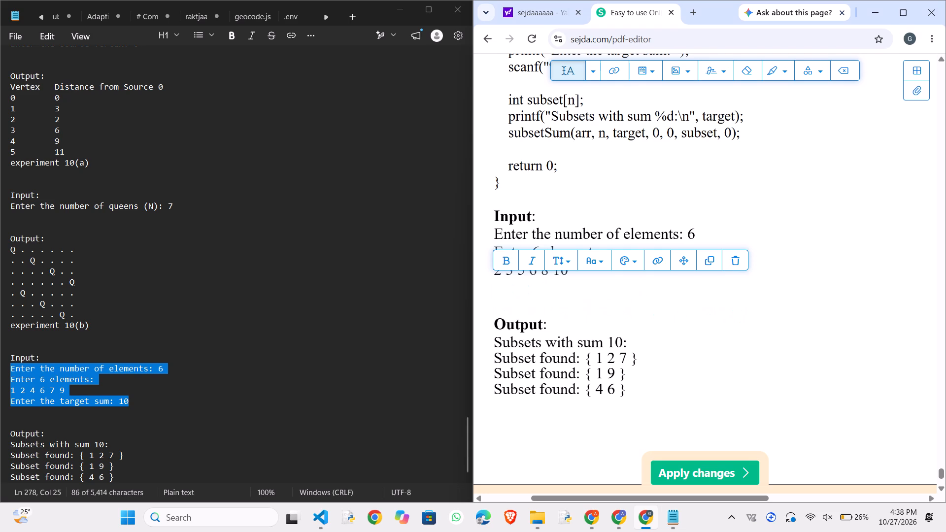
{"action": "left_click", "coordinate": [537, 273]}
{"action": "key", "text": "ctrl+a"}
{"action": "key", "text": "ctrl+BackSpace"}
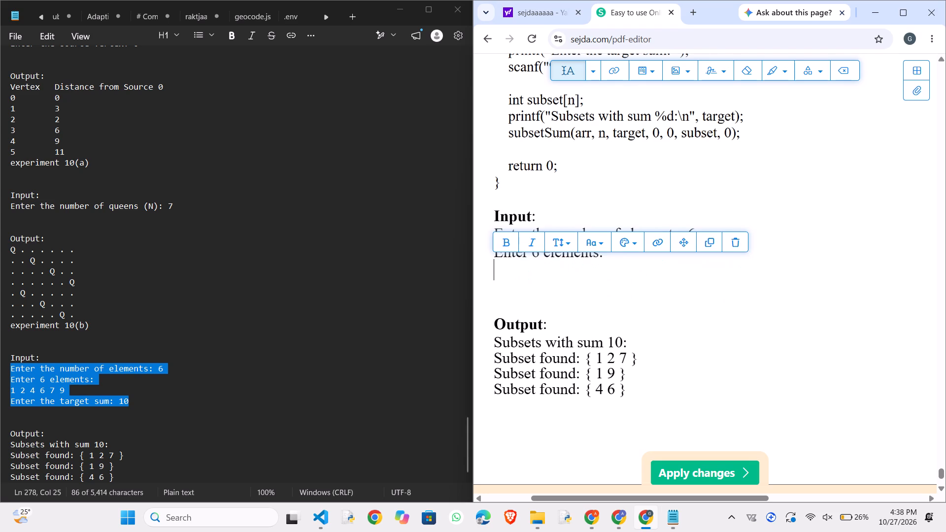
{"action": "left_click", "coordinate": [525, 256]}
{"action": "key", "text": "ctrl+a"}
{"action": "key", "text": "ctrl+BackSpace"}
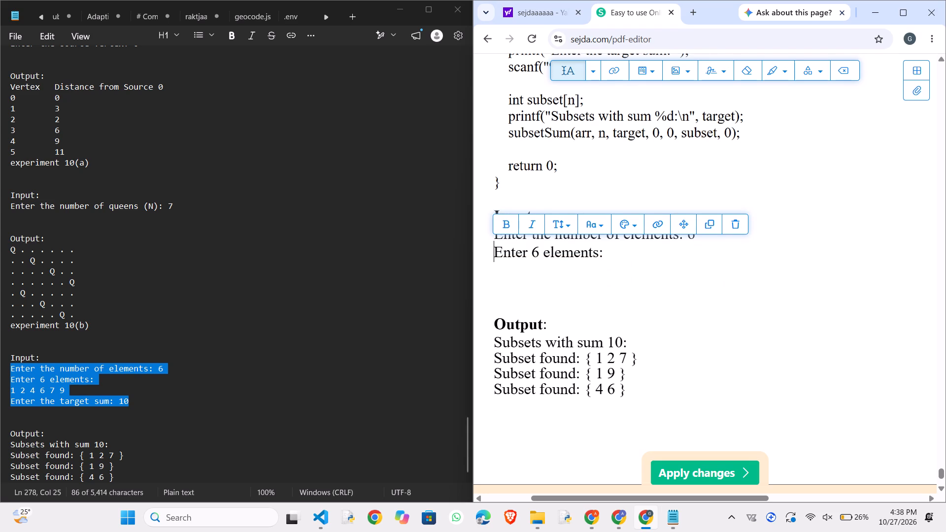
{"action": "key", "text": "ctrl+a"}
{"action": "key", "text": "BackSpace"}
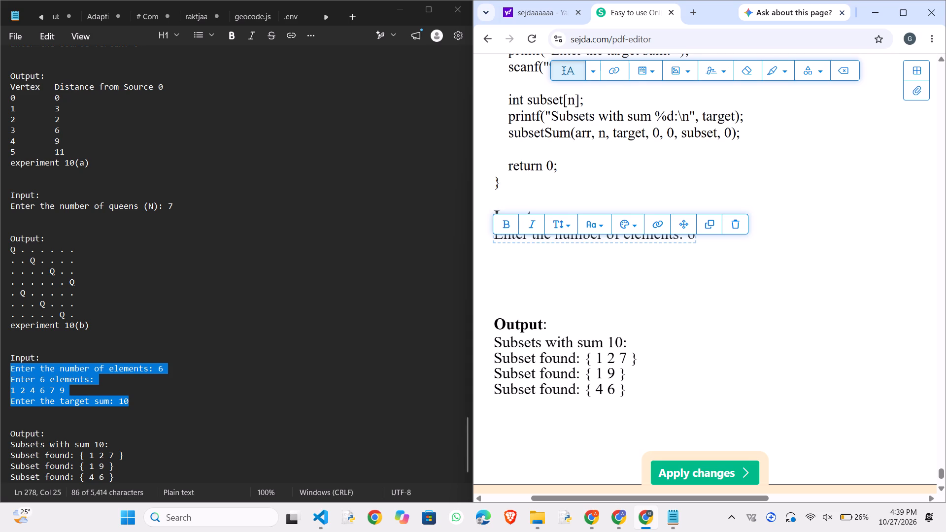
Replace the remaining experiment 10(b) Input line with Notepad's four lines: 6 elements, values 1 2 4 6 7 9 and target sum 10.
{"action": "left_click", "coordinate": [527, 239]}
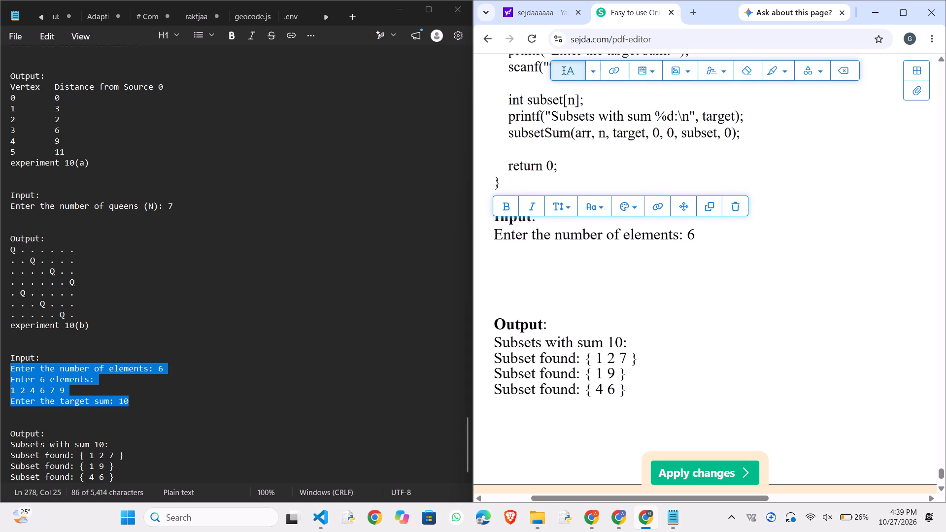
{"action": "key", "text": "ctrl+a"}
{"action": "key", "text": "ctrl+v"}
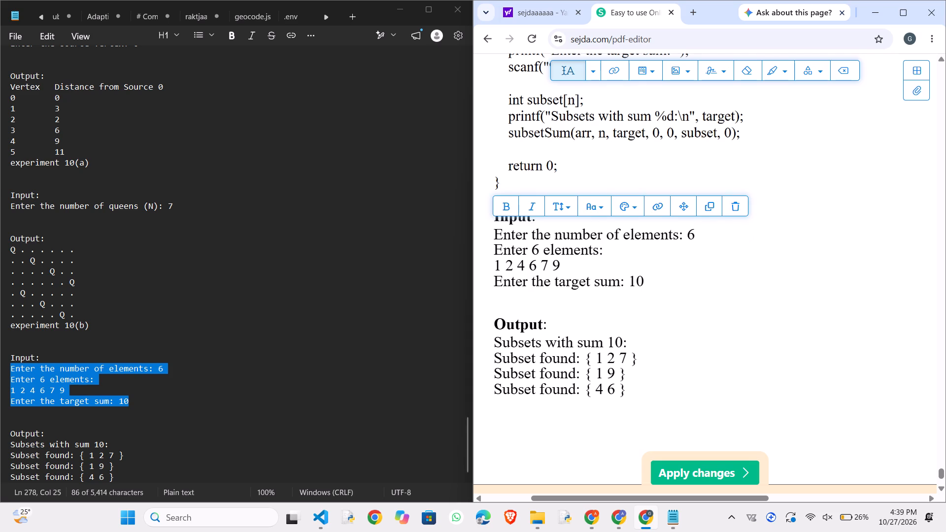
Review the PDF from its table of contents and front pages through to the linear search Analysis table, and return Notepad to experiment 1(A).
{"action": "scroll", "coordinate": [248, 440], "scroll_direction": "down", "scroll_amount": 3}
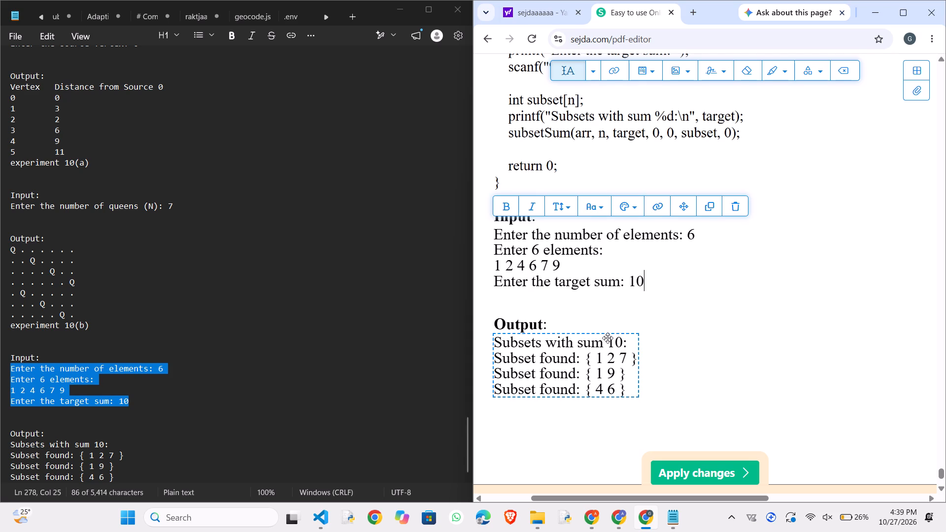
{"action": "scroll", "coordinate": [608, 338], "scroll_direction": "up", "scroll_amount": 20}
{"action": "scroll", "coordinate": [608, 338], "scroll_direction": "up", "scroll_amount": 17}
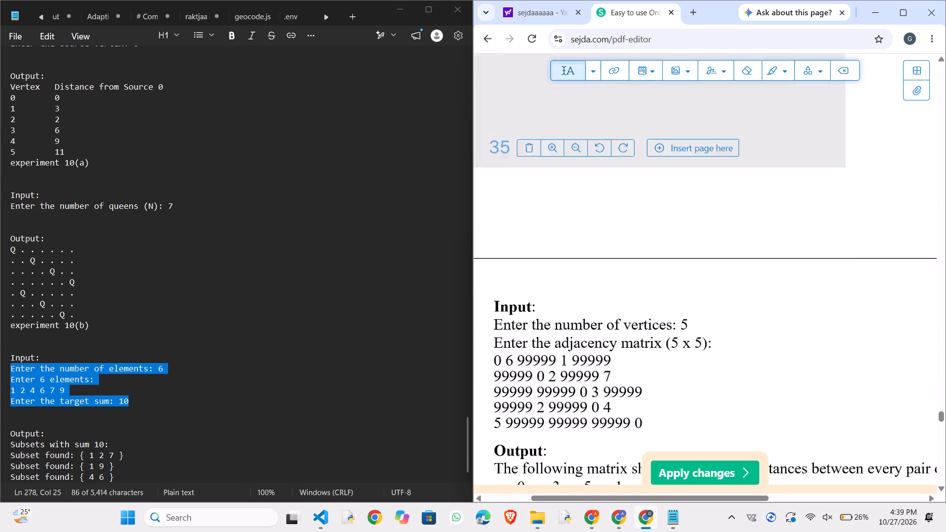
{"action": "scroll", "coordinate": [608, 338], "scroll_direction": "up", "scroll_amount": 20}
{"action": "scroll", "coordinate": [608, 338], "scroll_direction": "up", "scroll_amount": 20}
{"action": "scroll", "coordinate": [608, 338], "scroll_direction": "up", "scroll_amount": 1}
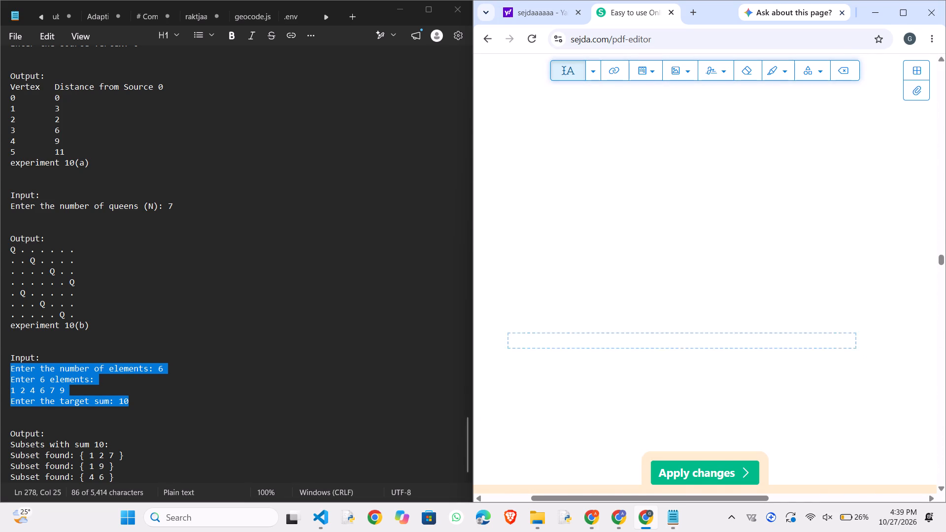
{"action": "scroll", "coordinate": [608, 338], "scroll_direction": "up", "scroll_amount": 11}
{"action": "scroll", "coordinate": [608, 338], "scroll_direction": "up", "scroll_amount": 20}
{"action": "scroll", "coordinate": [608, 338], "scroll_direction": "up", "scroll_amount": 9}
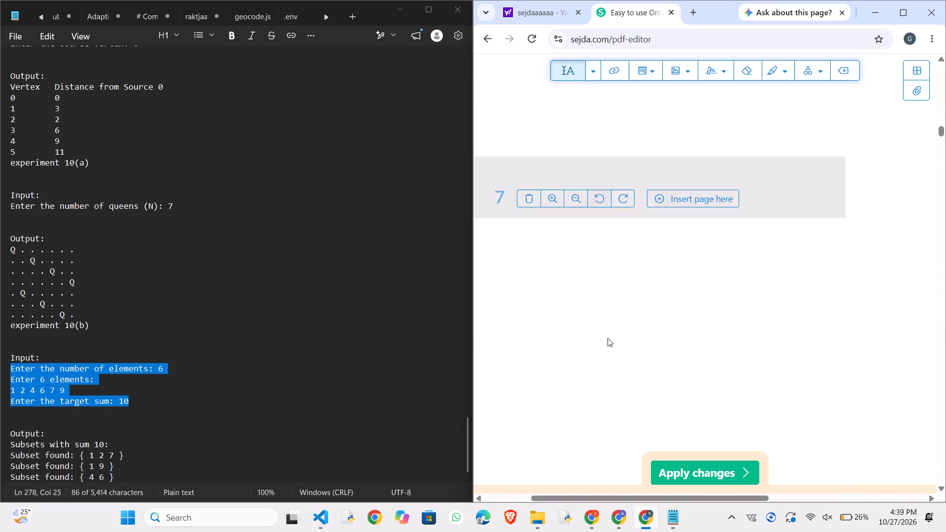
{"action": "scroll", "coordinate": [608, 338], "scroll_direction": "up", "scroll_amount": 18}
{"action": "scroll", "coordinate": [608, 338], "scroll_direction": "up", "scroll_amount": 8}
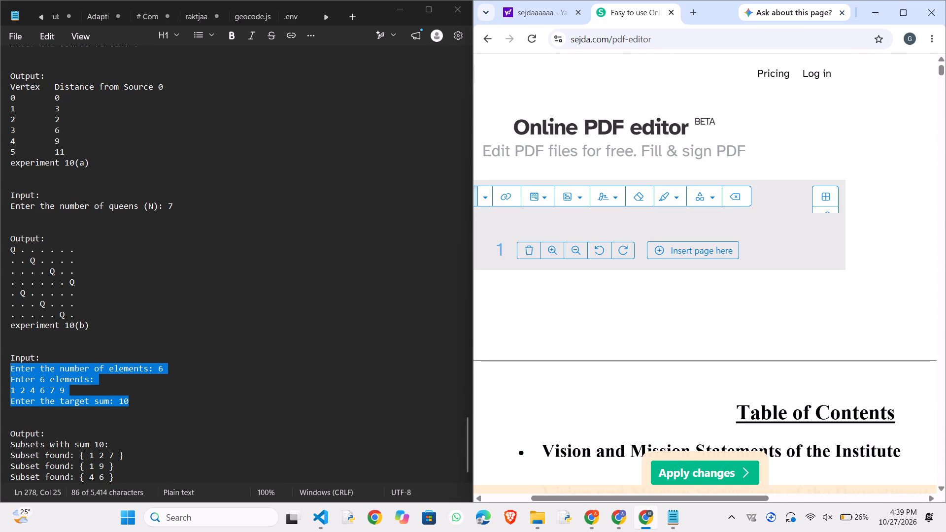
{"action": "scroll", "coordinate": [583, 327], "scroll_direction": "down", "scroll_amount": 10}
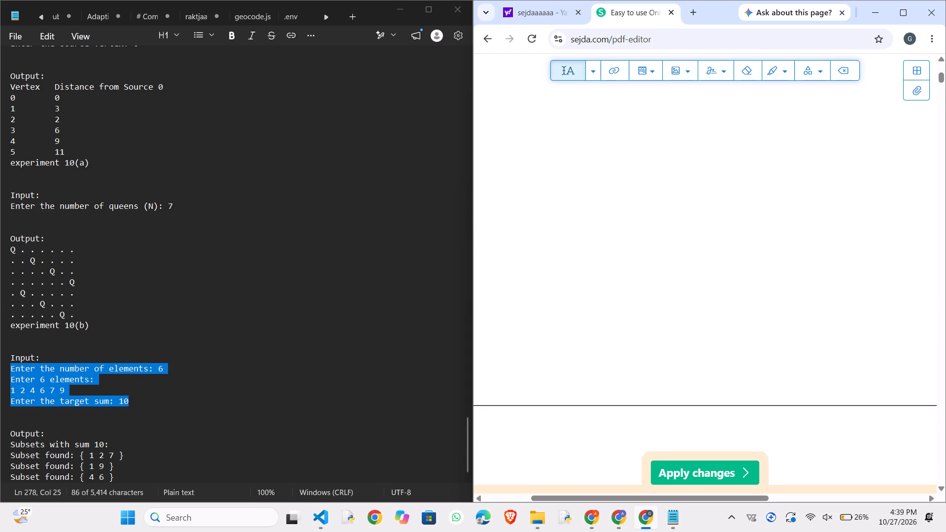
{"action": "scroll", "coordinate": [583, 327], "scroll_direction": "down", "scroll_amount": 2}
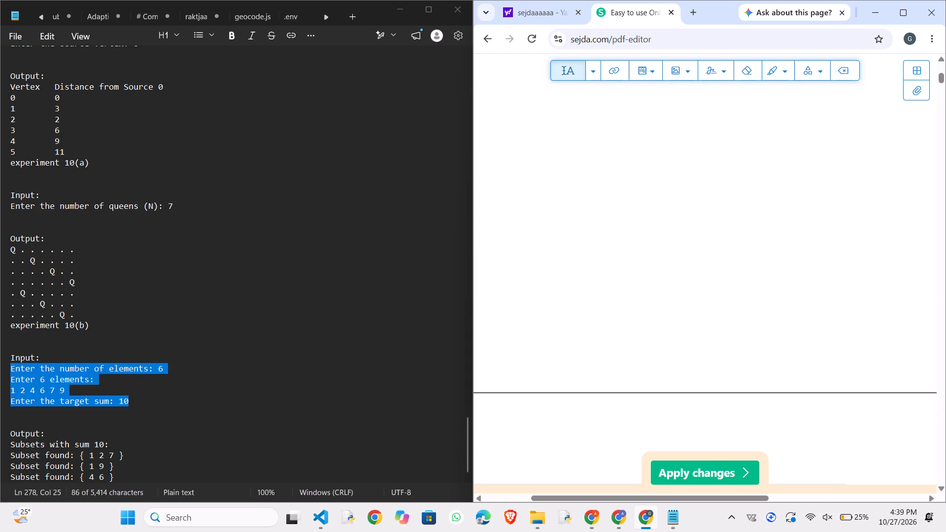
{"action": "scroll", "coordinate": [583, 327], "scroll_direction": "down", "scroll_amount": 4}
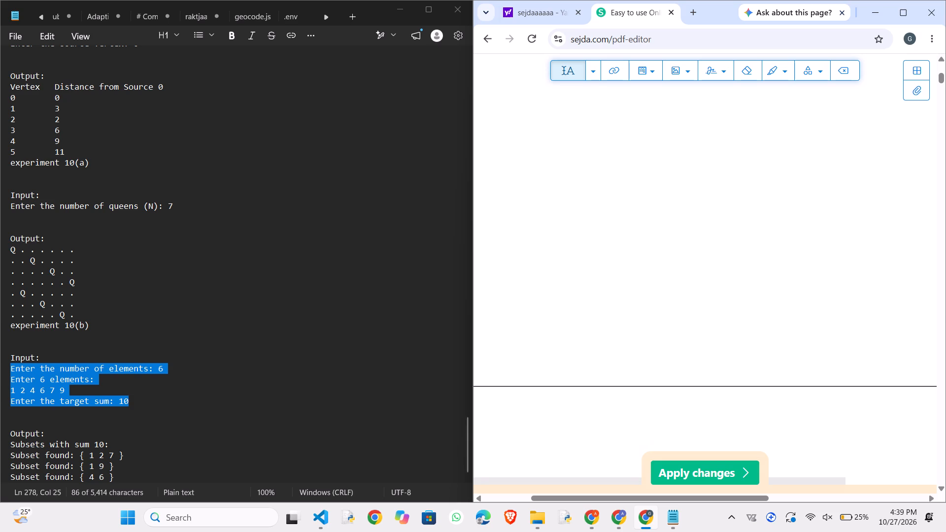
{"action": "scroll", "coordinate": [583, 327], "scroll_direction": "down", "scroll_amount": 1}
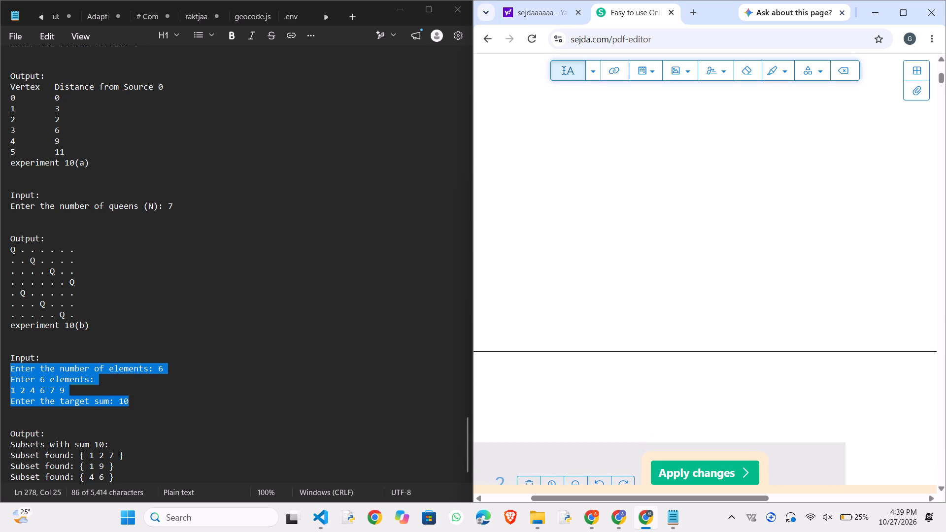
{"action": "scroll", "coordinate": [583, 327], "scroll_direction": "down", "scroll_amount": 4}
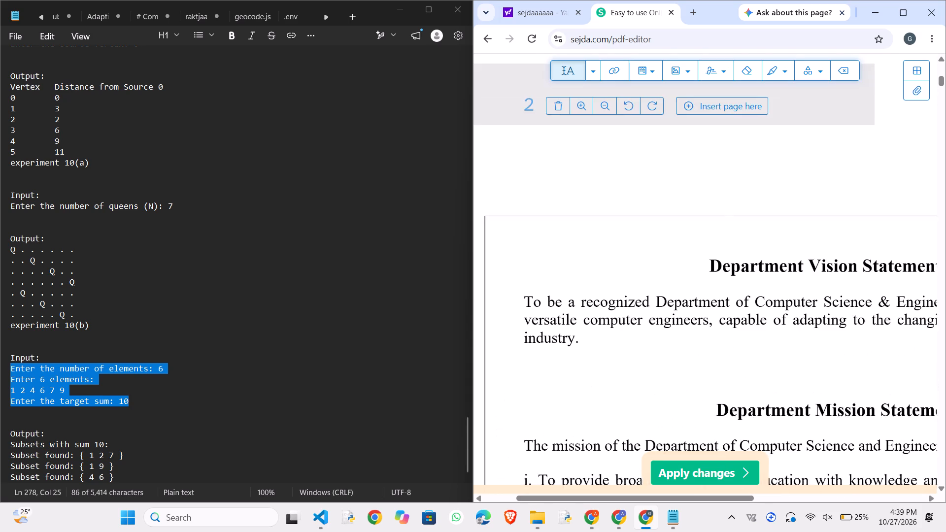
{"action": "scroll", "coordinate": [583, 327], "scroll_direction": "down", "scroll_amount": 6}
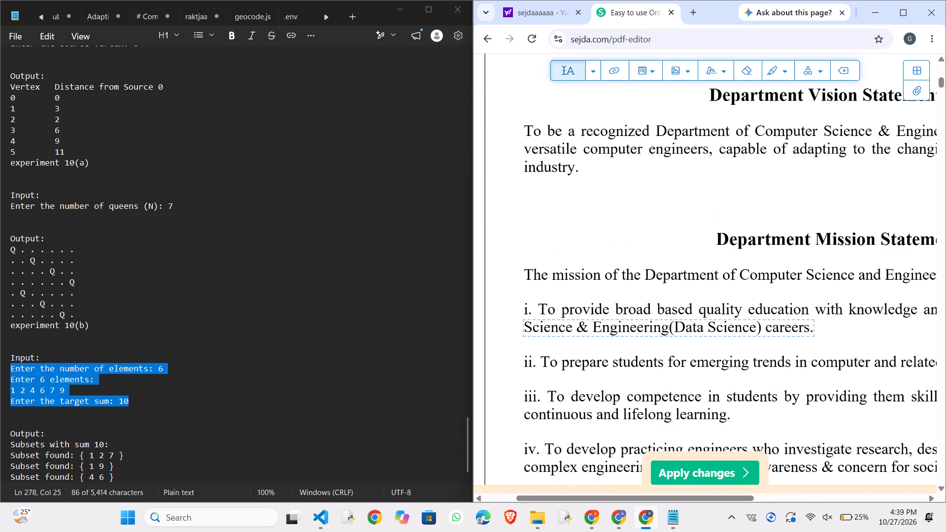
{"action": "scroll", "coordinate": [583, 327], "scroll_direction": "down", "scroll_amount": 5}
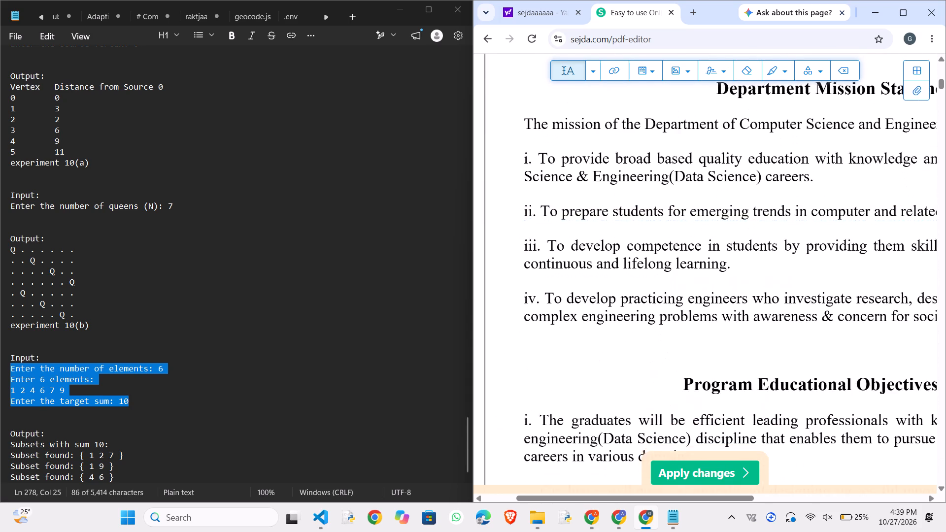
{"action": "scroll", "coordinate": [583, 327], "scroll_direction": "down", "scroll_amount": 5}
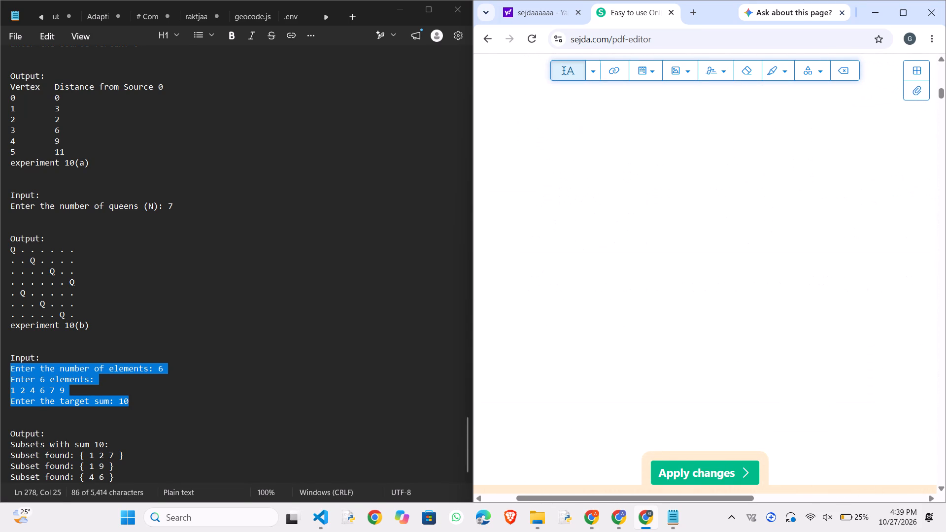
{"action": "scroll", "coordinate": [583, 327], "scroll_direction": "down", "scroll_amount": 2}
{"action": "scroll", "coordinate": [583, 327], "scroll_direction": "up", "scroll_amount": 1}
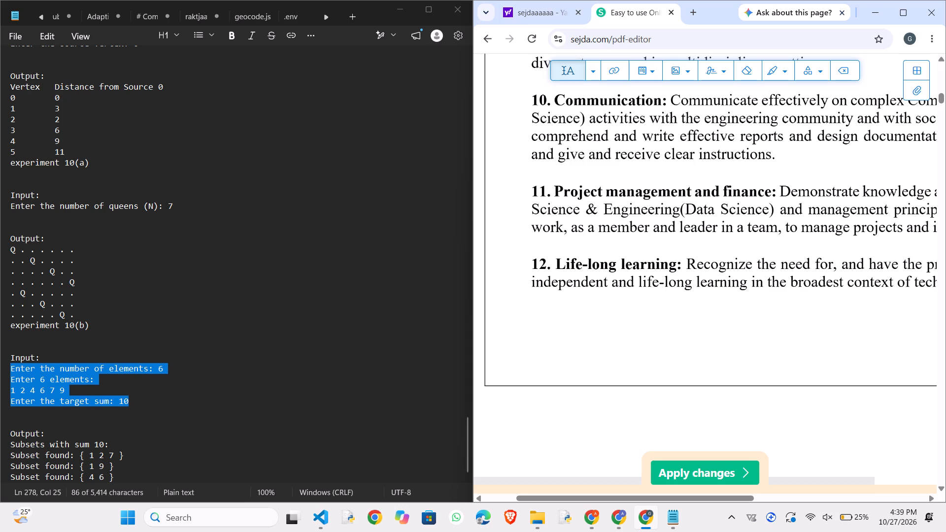
{"action": "scroll", "coordinate": [583, 327], "scroll_direction": "down", "scroll_amount": 5}
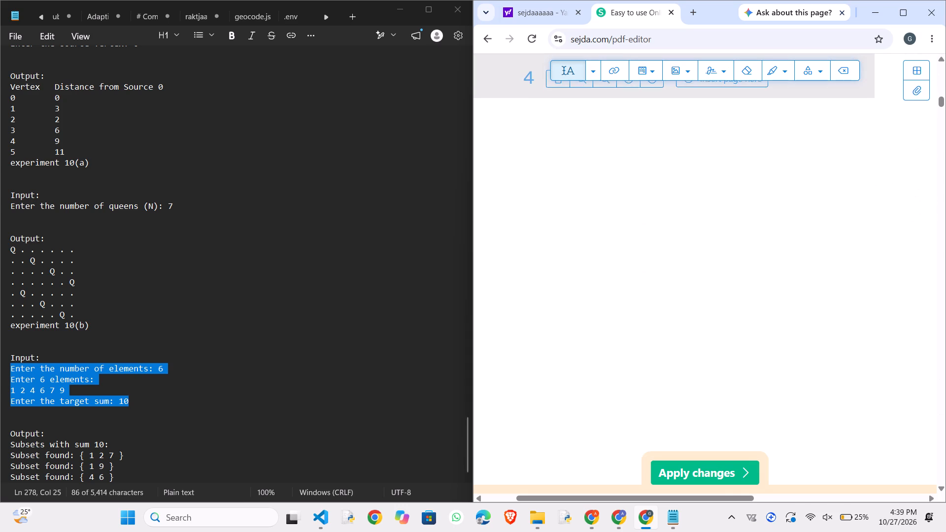
{"action": "scroll", "coordinate": [583, 327], "scroll_direction": "down", "scroll_amount": 5}
{"action": "scroll", "coordinate": [583, 327], "scroll_direction": "left", "scroll_amount": 1}
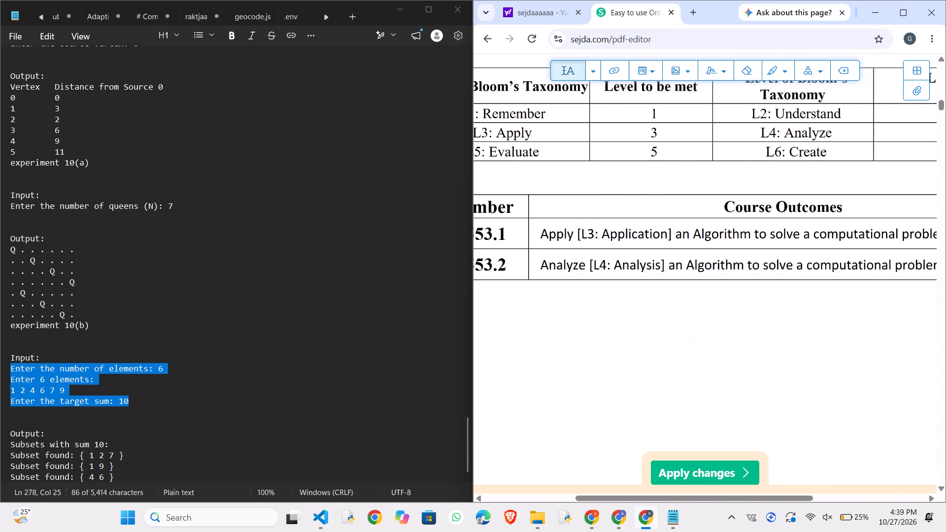
{"action": "scroll", "coordinate": [583, 327], "scroll_direction": "left", "scroll_amount": 1}
{"action": "scroll", "coordinate": [583, 327], "scroll_direction": "down", "scroll_amount": 3}
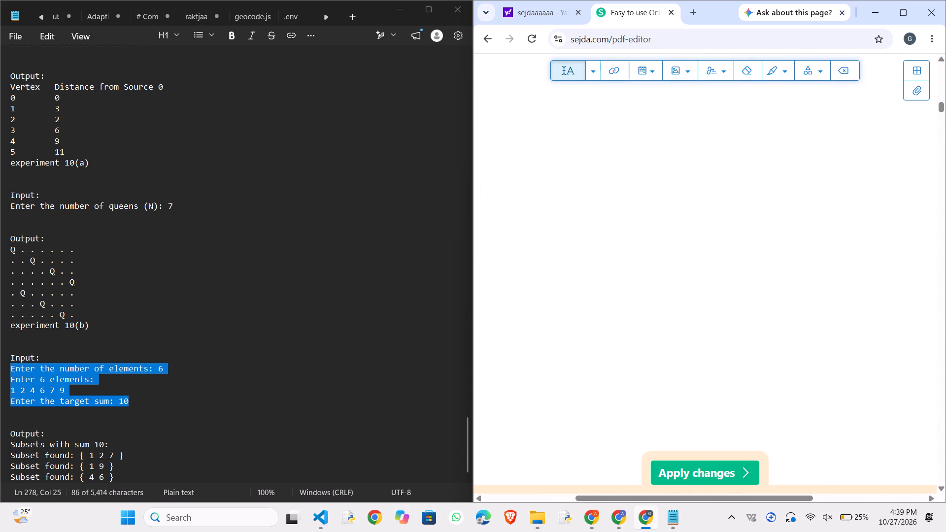
{"action": "scroll", "coordinate": [583, 327], "scroll_direction": "down", "scroll_amount": 4}
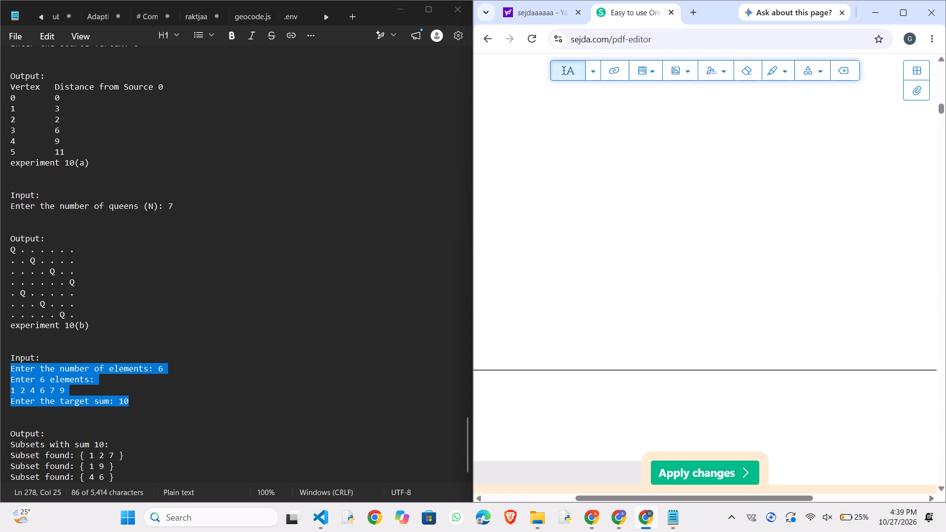
{"action": "scroll", "coordinate": [583, 327], "scroll_direction": "down", "scroll_amount": 10}
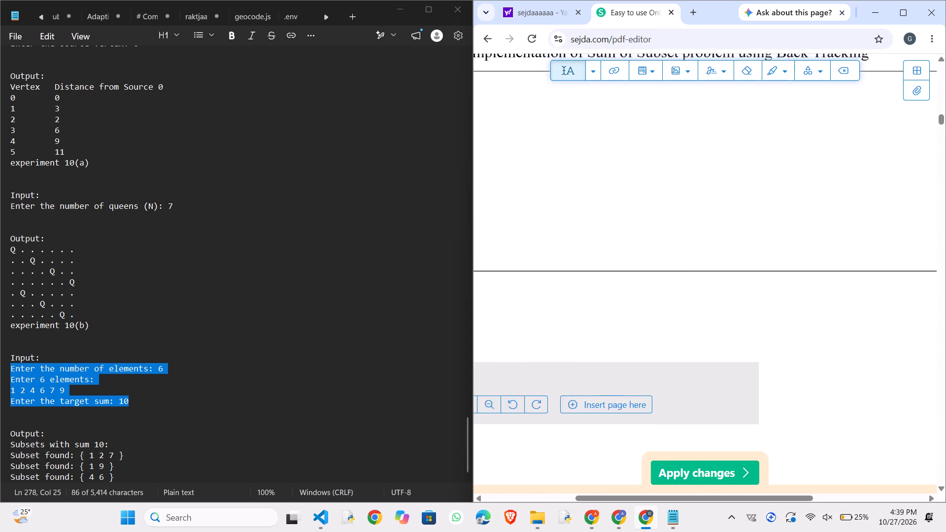
{"action": "scroll", "coordinate": [583, 327], "scroll_direction": "down", "scroll_amount": 9}
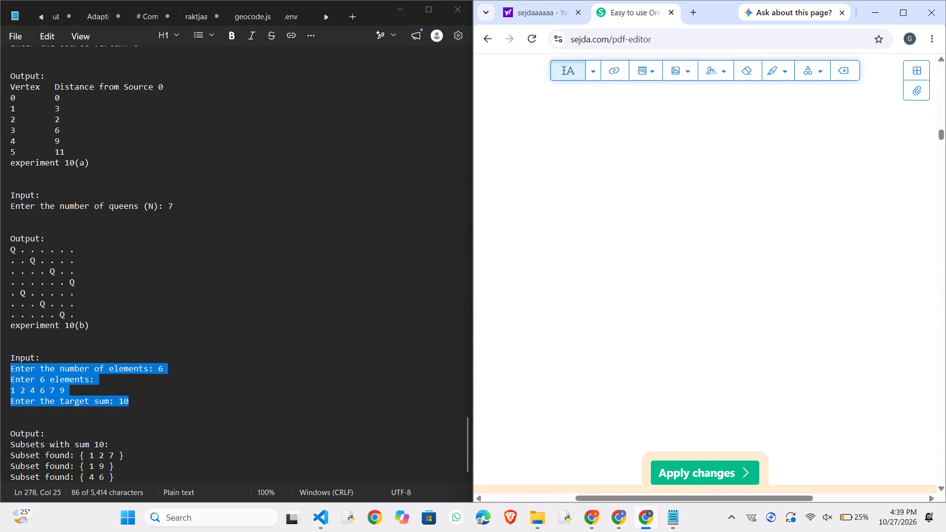
{"action": "scroll", "coordinate": [583, 327], "scroll_direction": "down", "scroll_amount": 4}
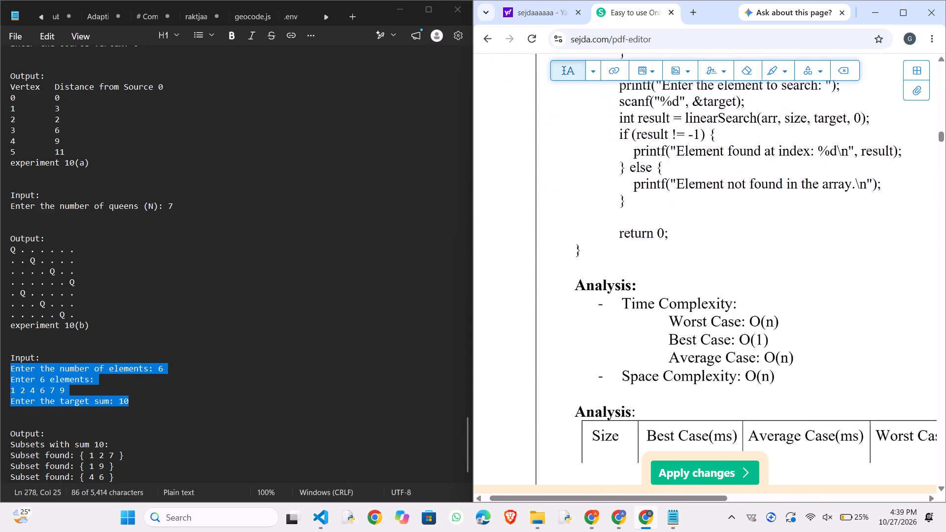
{"action": "scroll", "coordinate": [583, 327], "scroll_direction": "down", "scroll_amount": 1}
{"action": "scroll", "coordinate": [583, 327], "scroll_direction": "left", "scroll_amount": 2}
{"action": "scroll", "coordinate": [314, 257], "scroll_direction": "up", "scroll_amount": 20}
{"action": "scroll", "coordinate": [314, 257], "scroll_direction": "up", "scroll_amount": 15}
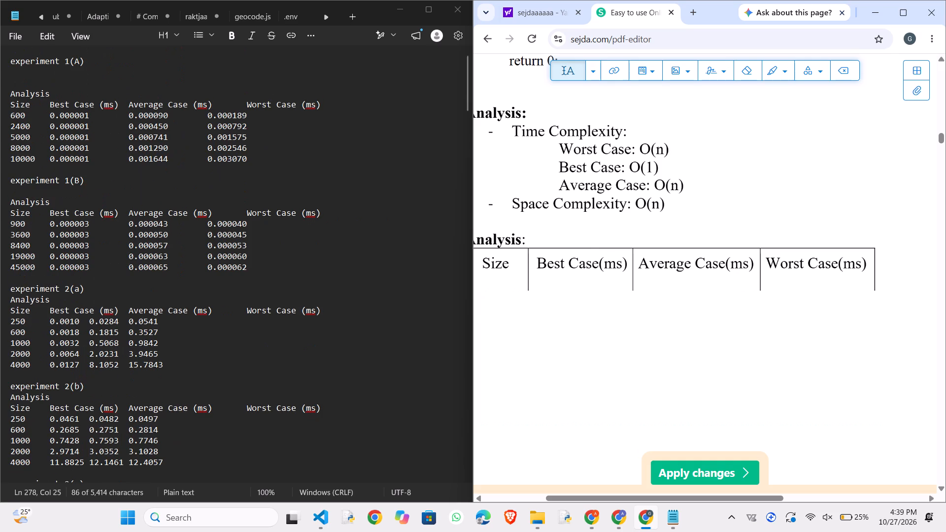
{"action": "scroll", "coordinate": [314, 257], "scroll_direction": "up", "scroll_amount": 2}
{"action": "scroll", "coordinate": [534, 353], "scroll_direction": "down", "scroll_amount": 7}
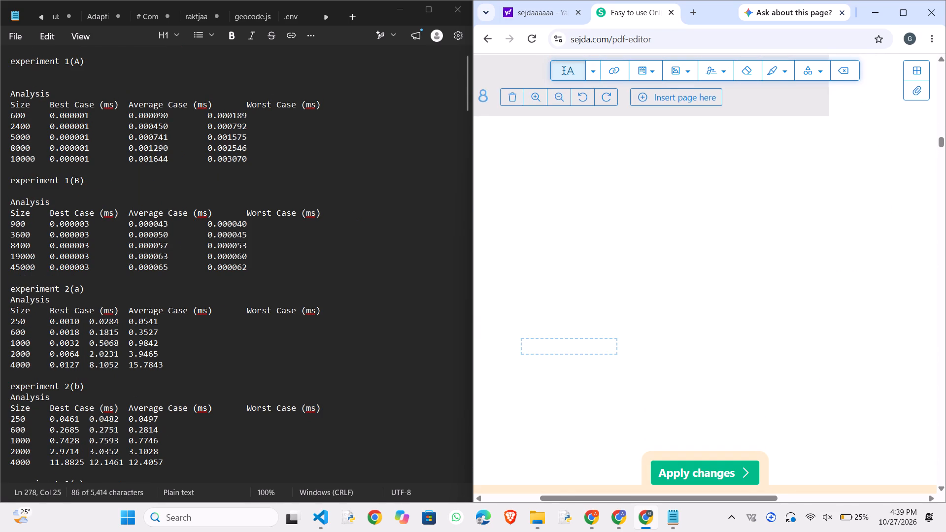
{"action": "scroll", "coordinate": [534, 353], "scroll_direction": "right", "scroll_amount": 1}
{"action": "scroll", "coordinate": [570, 307], "scroll_direction": "up", "scroll_amount": 3}
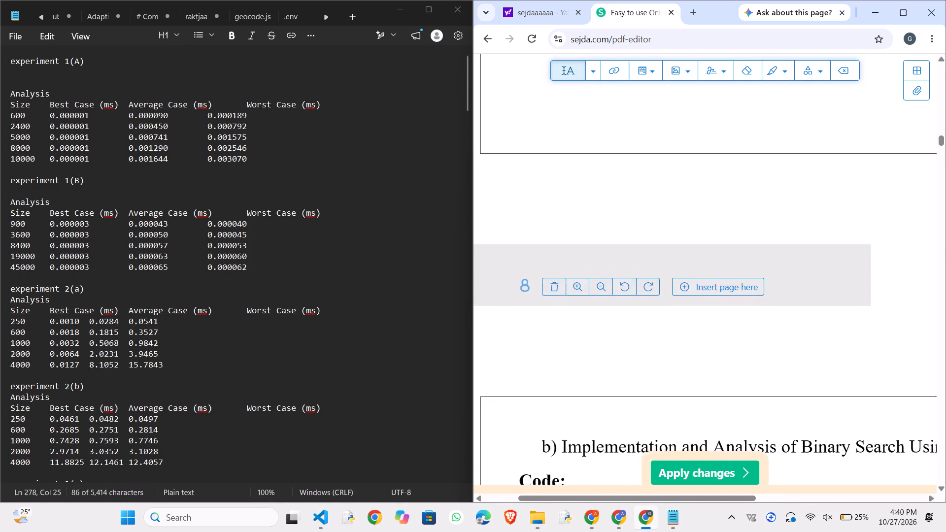
{"action": "scroll", "coordinate": [570, 307], "scroll_direction": "up", "scroll_amount": 3}
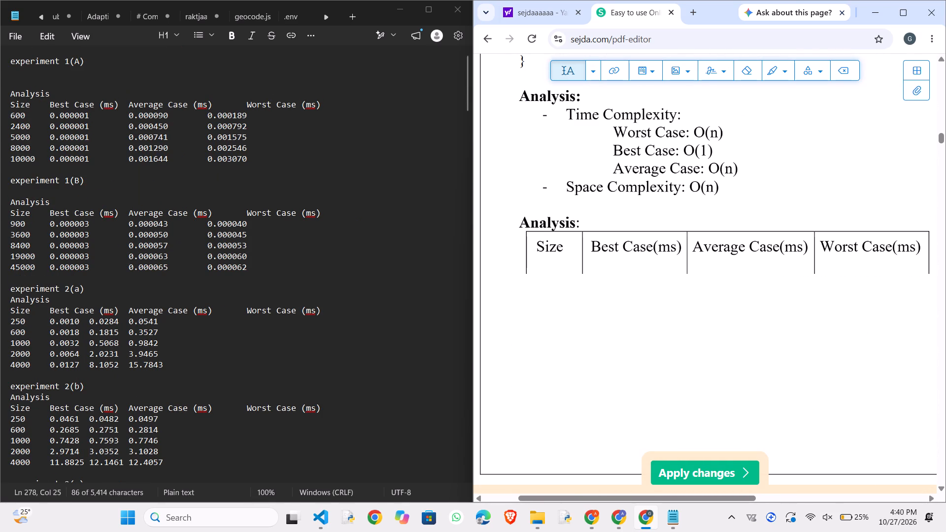
Copy Notepad's five experiment 1(A) Analysis rows, sizes 600 to 10000, into a new text box below the linear search Analysis table's header.
{"action": "left_click_drag", "start_coordinate": [10, 111], "coordinate": [182, 138]}
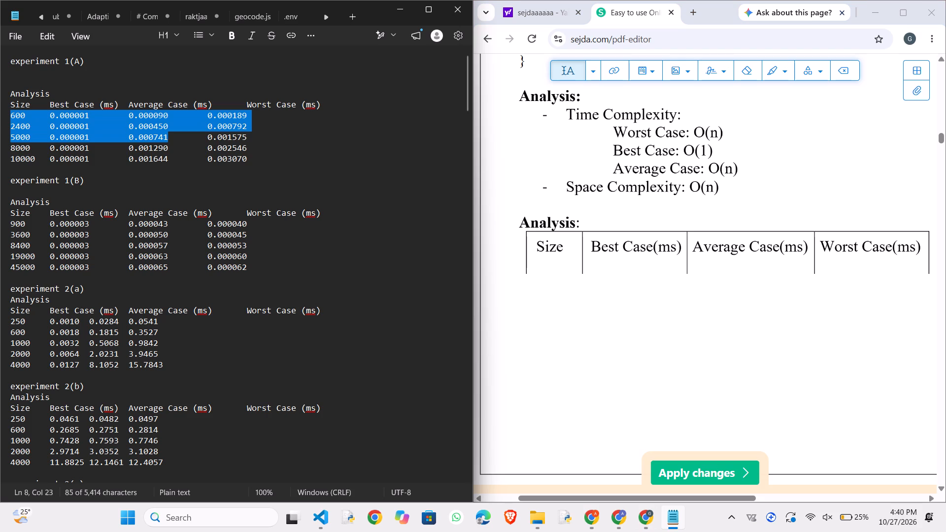
{"action": "left_click_drag", "start_coordinate": [182, 138], "coordinate": [265, 161]}
{"action": "key", "text": "ctrl+c"}
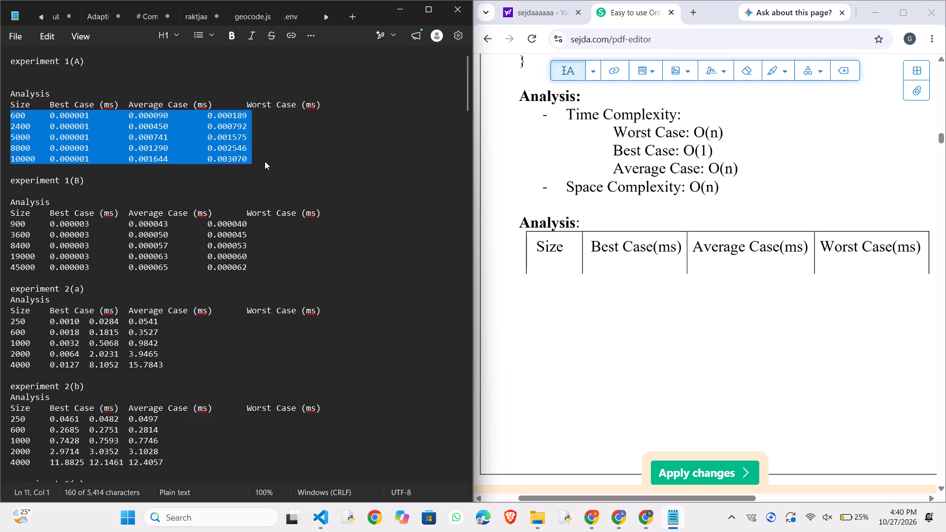
{"action": "left_click", "coordinate": [571, 70]}
{"action": "left_click", "coordinate": [571, 70]}
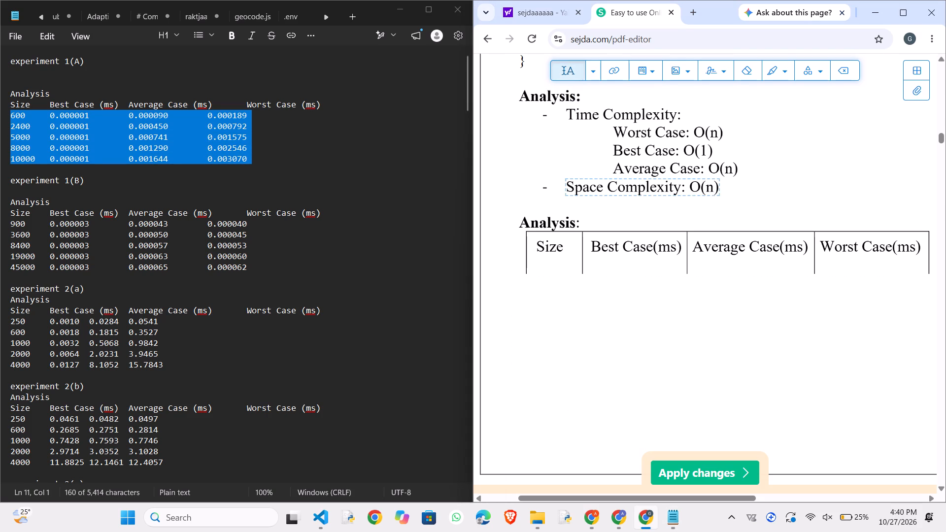
{"action": "left_click", "coordinate": [537, 288]}
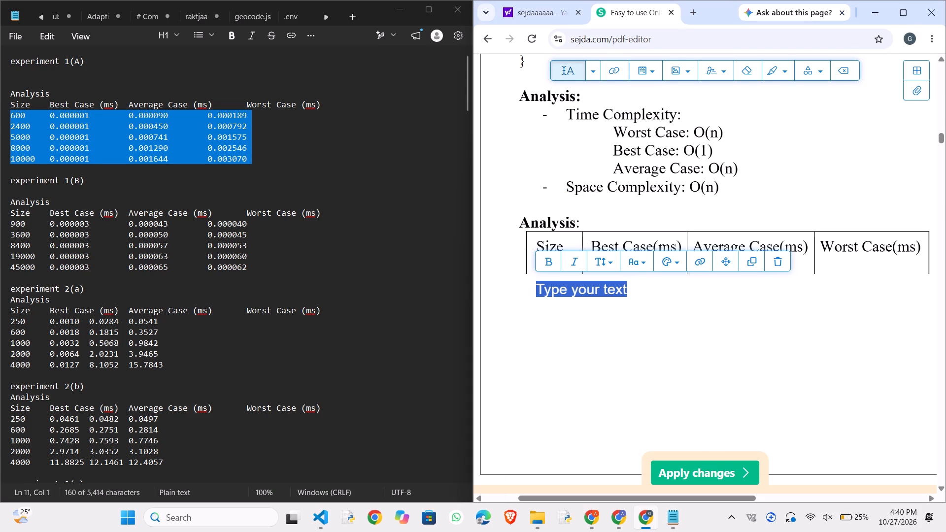
{"action": "key", "text": "ctrl+v"}
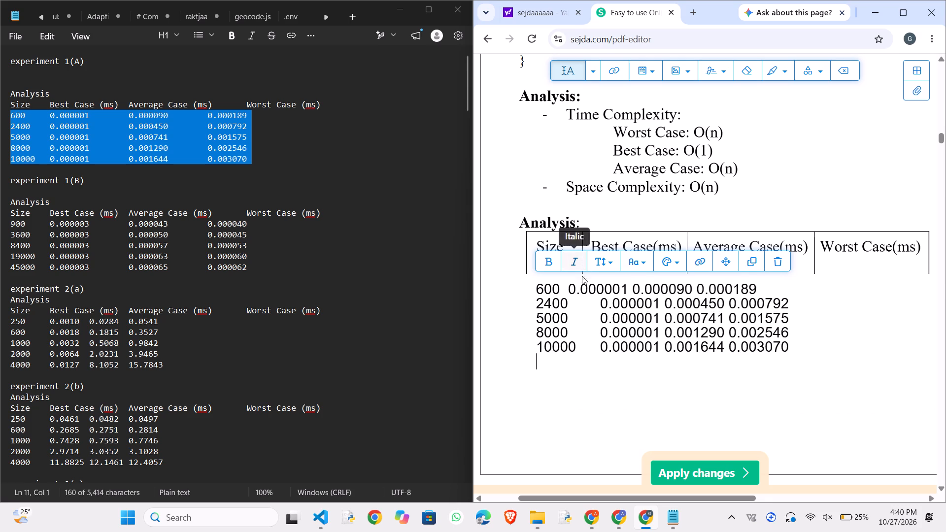
{"action": "left_click", "coordinate": [757, 74]}
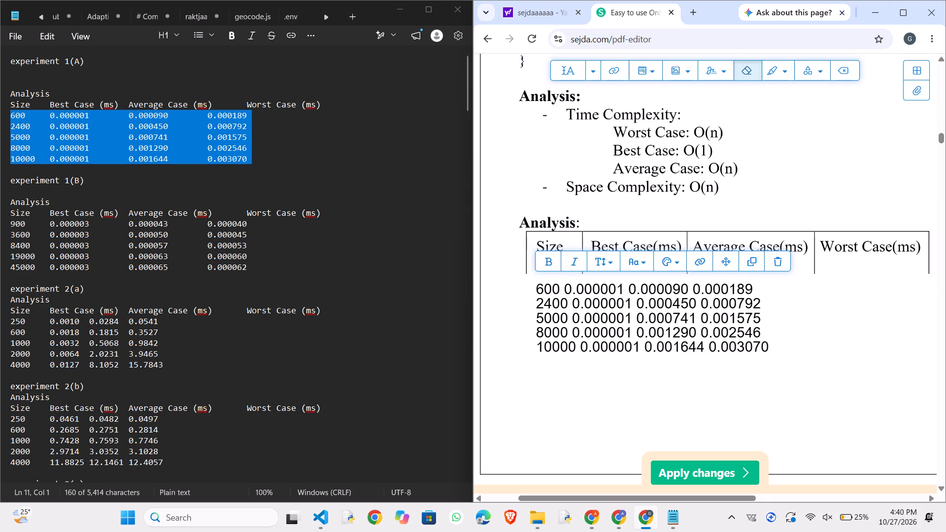
{"action": "left_click", "coordinate": [581, 68]}
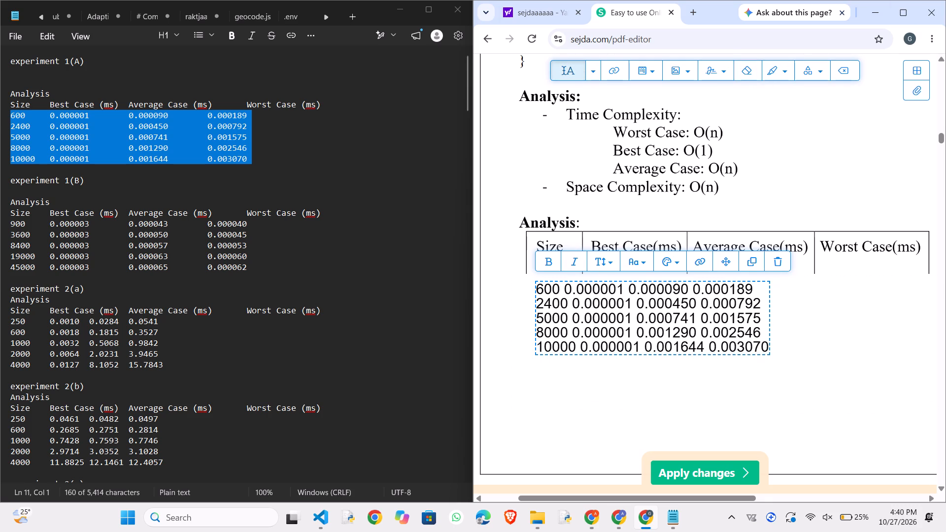
In the experiment 1(A) results text box, space the 600 row's first 0.000001 across to sit under the Best Case column.
{"action": "left_click", "coordinate": [564, 288]}
{"action": "key", "text": "space"}
{"action": "key", "text": "space"}
{"action": "key", "text": "space"}
{"action": "key", "text": "space"}
{"action": "key", "text": "space"}
{"action": "key", "text": "space"}
{"action": "key", "text": "space"}
{"action": "key", "text": "space"}
{"action": "key", "text": "space"}
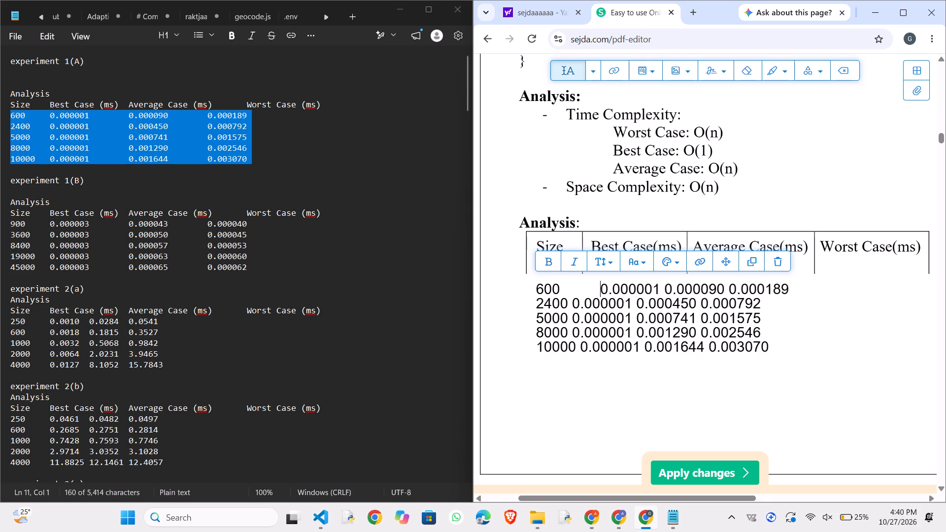
{"action": "key", "text": "space"}
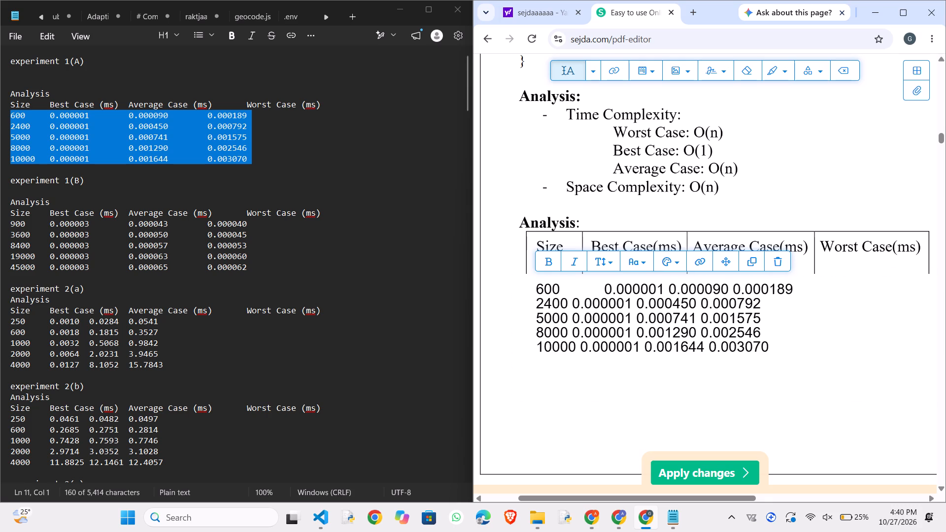
Copy the 600 row's gap after the size into the 2400, 5000, 8000 and 10000 rows, aligning their Best Case values.
{"action": "left_click_drag", "start_coordinate": [603, 290], "coordinate": [574, 292]}
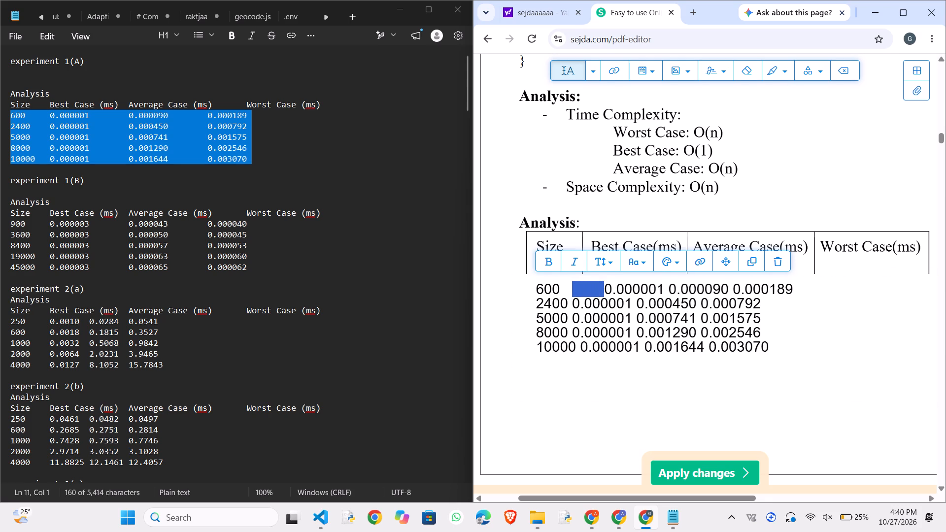
{"action": "left_click_drag", "start_coordinate": [574, 292], "coordinate": [573, 292]}
{"action": "key", "text": "ctrl+c"}
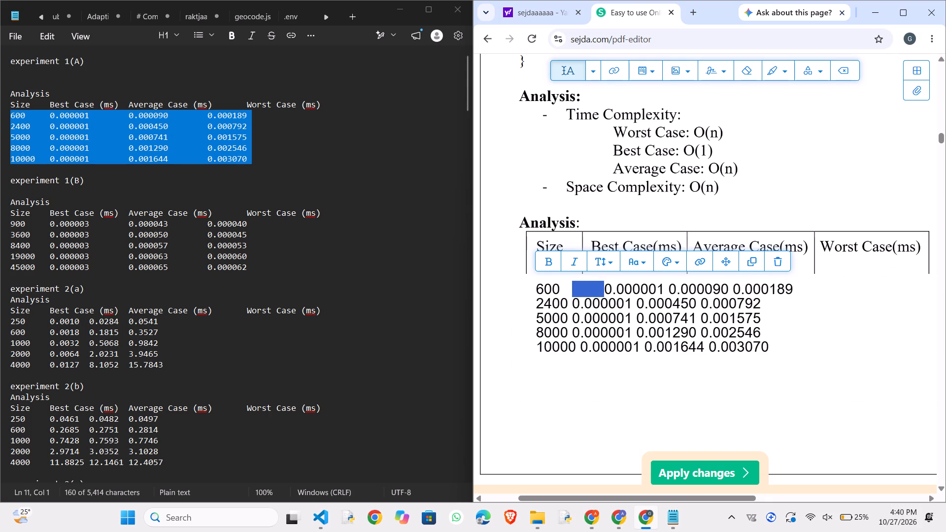
{"action": "left_click", "coordinate": [567, 304]}
{"action": "key", "text": "ctrl+v"}
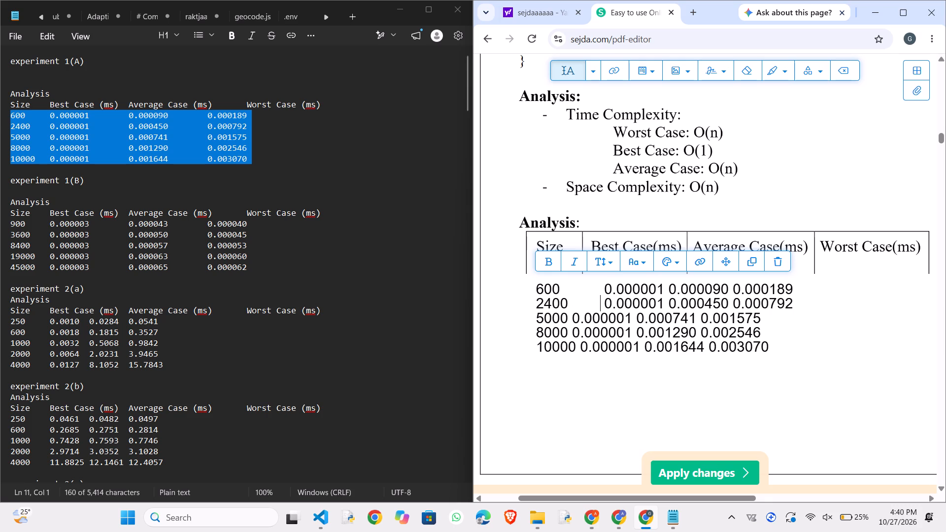
{"action": "left_click", "coordinate": [574, 320]}
{"action": "key", "text": "ctrl+v"}
{"action": "left_click", "coordinate": [570, 335]}
{"action": "key", "text": "ctrl+v"}
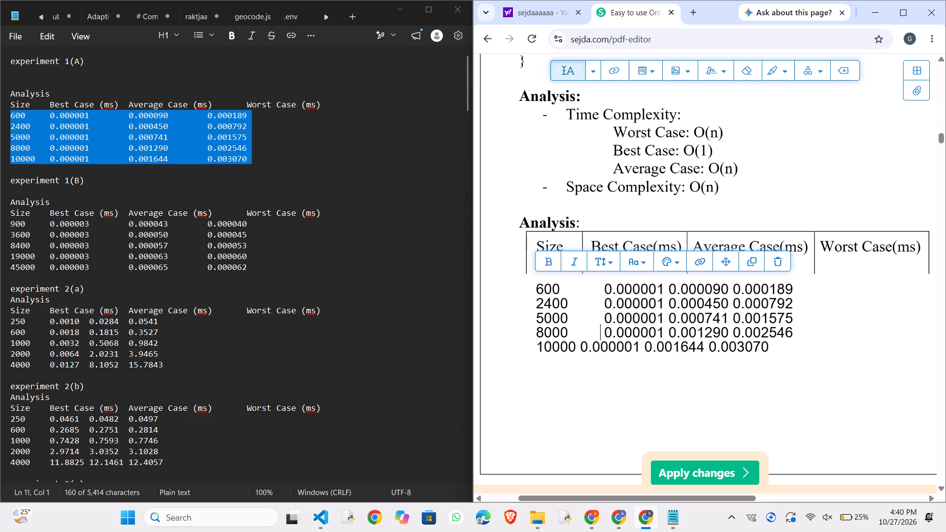
{"action": "left_click", "coordinate": [578, 346]}
{"action": "key", "text": "ctrl+v"}
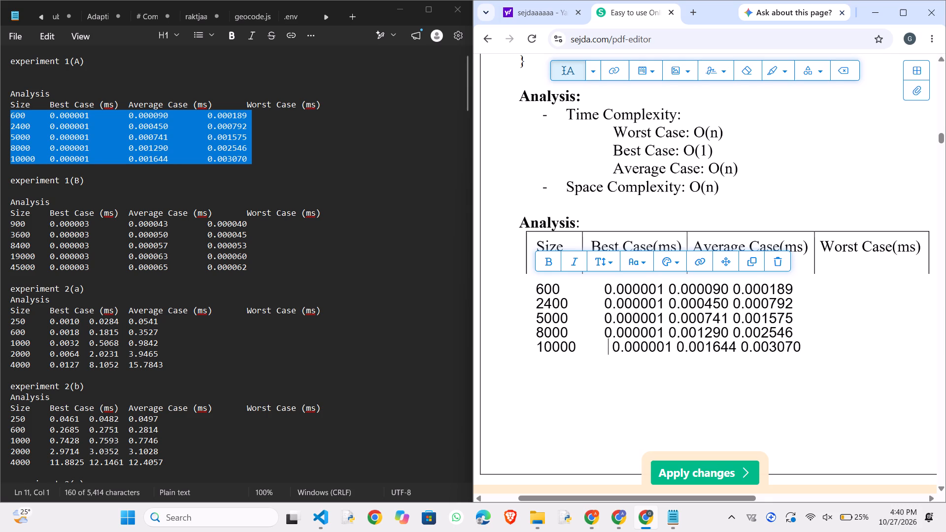
{"action": "key", "text": "BackSpace"}
{"action": "key", "text": "BackSpace"}
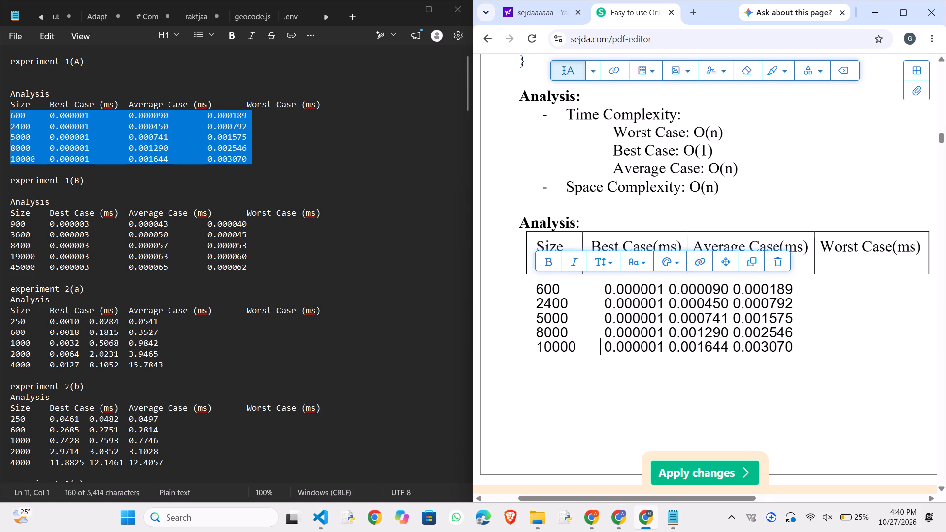
Space the 600 row's 0.000090 across to sit under the Average Case column.
{"action": "left_click", "coordinate": [669, 288]}
{"action": "key", "text": "space"}
{"action": "key", "text": "space"}
{"action": "key", "text": "space"}
{"action": "key", "text": "space"}
{"action": "key", "text": "space"}
{"action": "key", "text": "space"}
{"action": "key", "text": "space"}
{"action": "key", "text": "space"}
{"action": "key", "text": "space"}
{"action": "key", "text": "space"}
{"action": "key", "text": "space"}
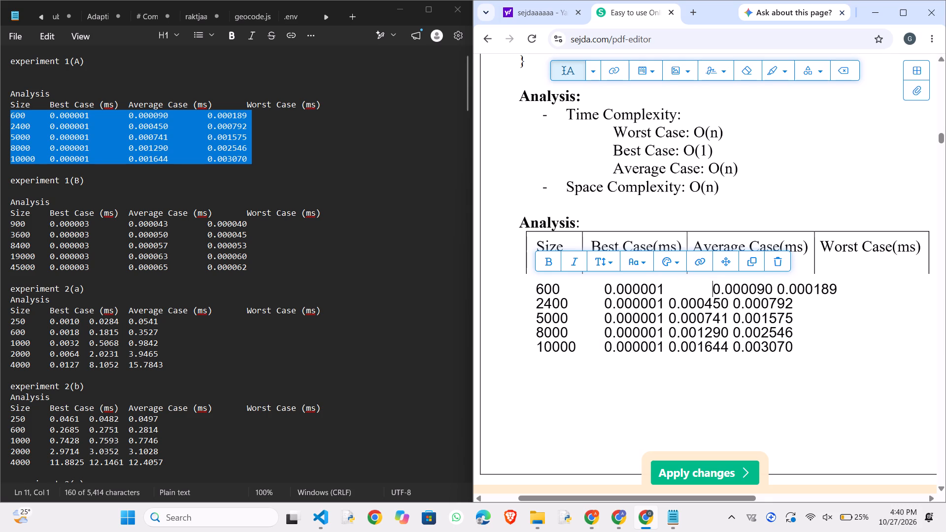
Copy the 600 row's gap before 0.000090 into the 2400 to 10000 rows, aligning their Average Case values.
{"action": "left_click_drag", "start_coordinate": [711, 290], "coordinate": [670, 294]}
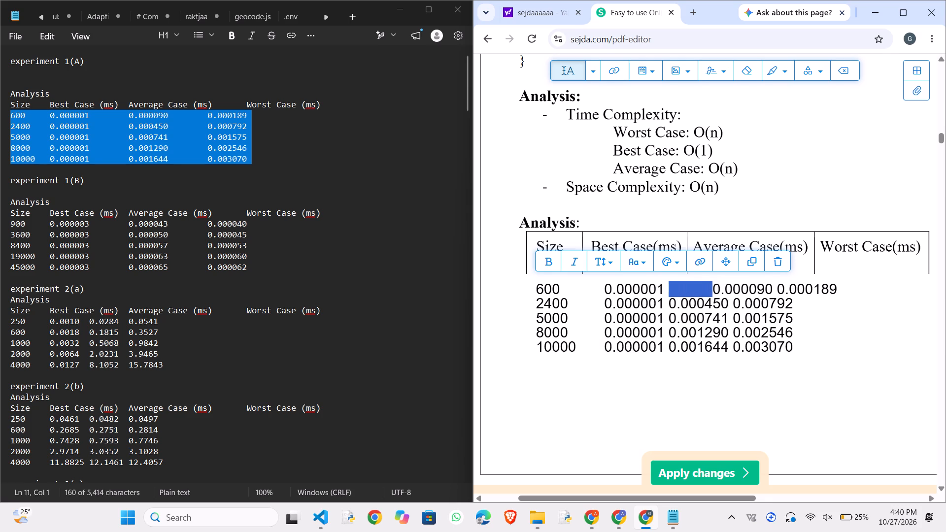
{"action": "key", "text": "ctrl+c"}
{"action": "left_click", "coordinate": [666, 302]}
{"action": "key", "text": "ctrl+v"}
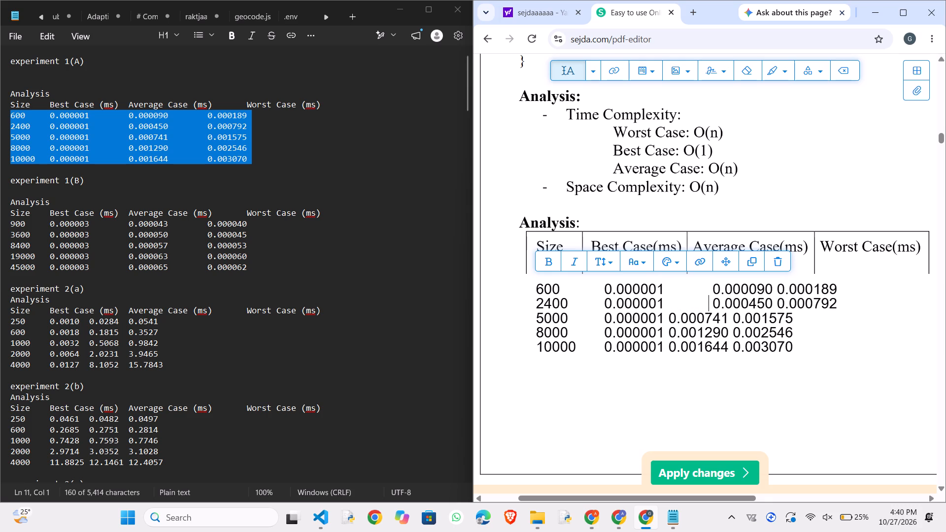
{"action": "left_click", "coordinate": [671, 320], "text": "ctrl"}
{"action": "key", "text": "ctrl+v"}
{"action": "left_click", "coordinate": [668, 338], "text": "ctrl"}
{"action": "key", "text": "ctrl+v"}
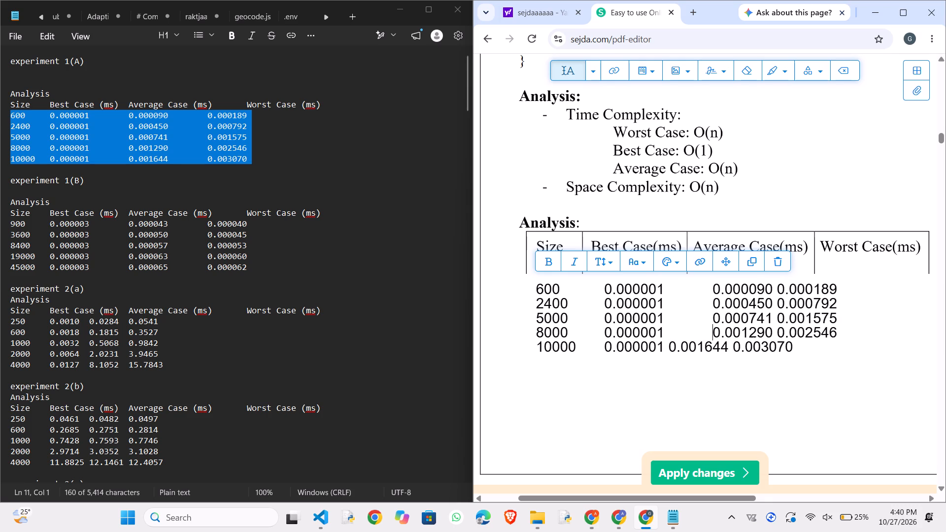
{"action": "left_click", "coordinate": [665, 351], "text": "ctrl"}
{"action": "key", "text": "ctrl+v"}
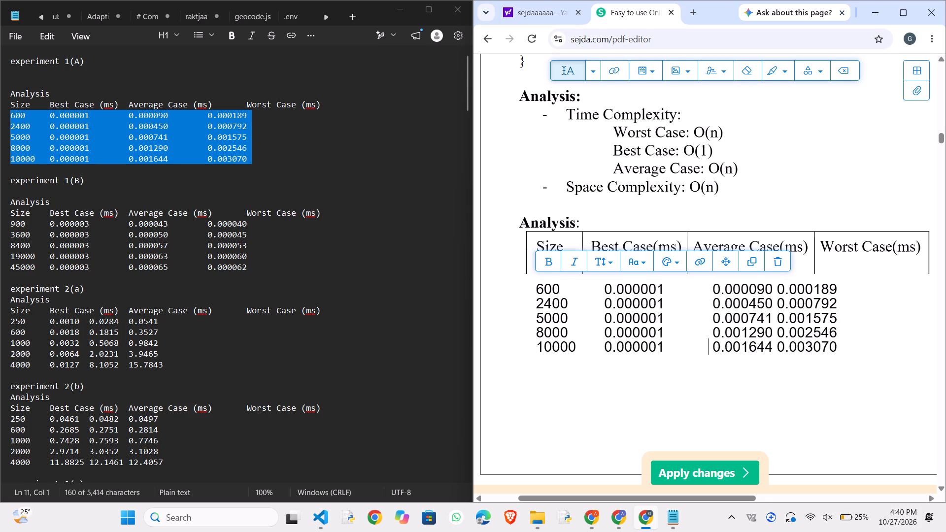
Space the 600 row's 0.000189 across to sit under the Worst Case column.
{"action": "left_click", "coordinate": [776, 290], "text": "ctrl"}
{"action": "key", "text": "space"}
{"action": "key", "text": "space"}
{"action": "key", "text": "space"}
{"action": "key", "text": "space"}
{"action": "key", "text": "space"}
{"action": "key", "text": "space"}
{"action": "key", "text": "space"}
{"action": "key", "text": "space"}
{"action": "key", "text": "space"}
{"action": "key", "text": "space"}
{"action": "key", "text": "space"}
{"action": "key", "text": "space"}
{"action": "key", "text": "space"}
{"action": "key", "text": "space"}
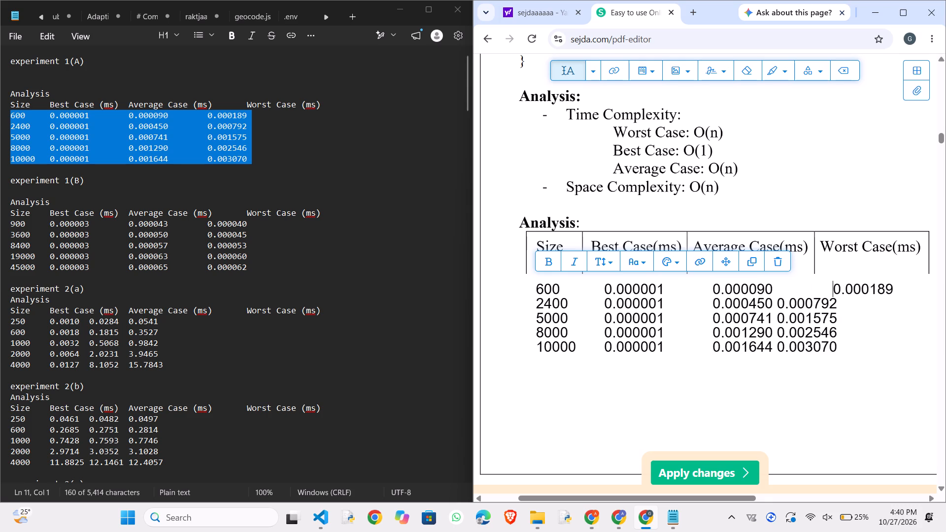
{"action": "key", "text": "space"}
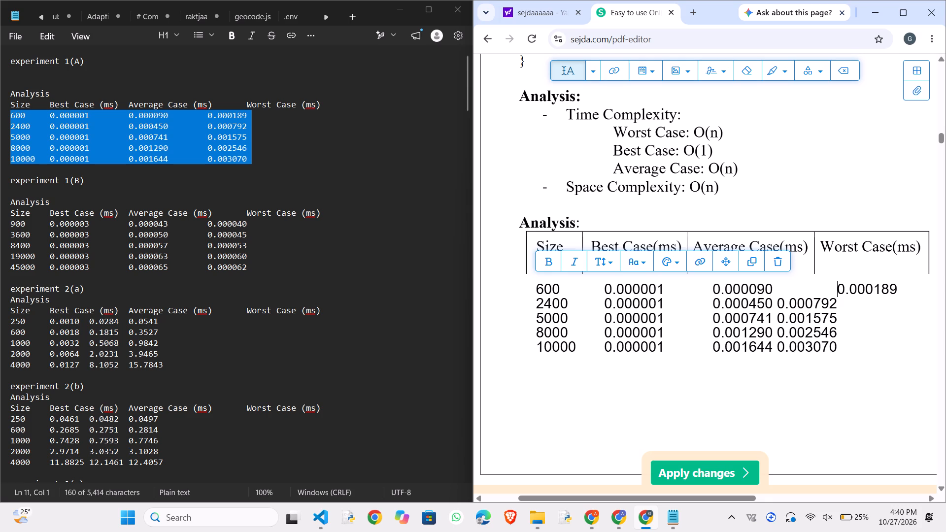
Copy the 600 row's gap before 0.000189 into the 2400 to 10000 rows, shifting their Worst Case values under the header.
{"action": "left_click_drag", "start_coordinate": [837, 290], "coordinate": [782, 294]}
{"action": "key", "text": "ctrl+c"}
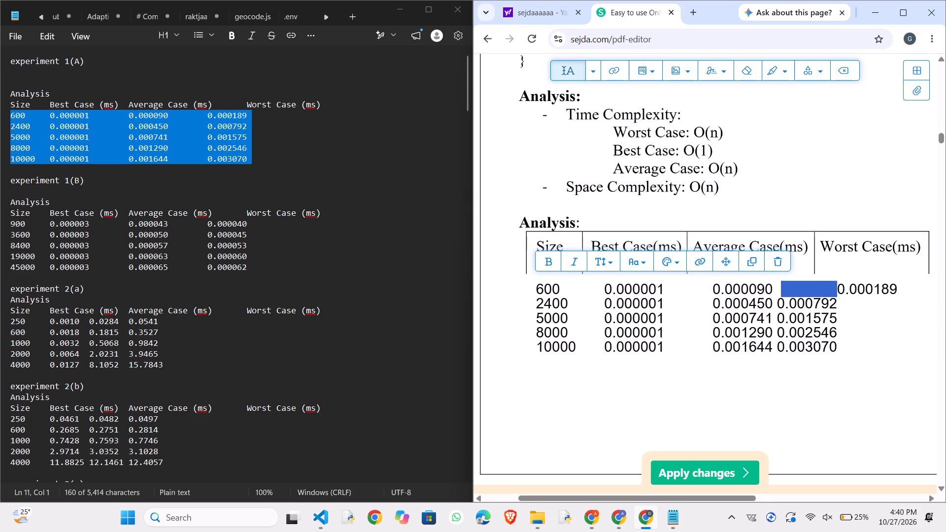
{"action": "left_click", "coordinate": [772, 300]}
{"action": "key", "text": "ctrl+c"}
{"action": "key", "text": "ctrl+v"}
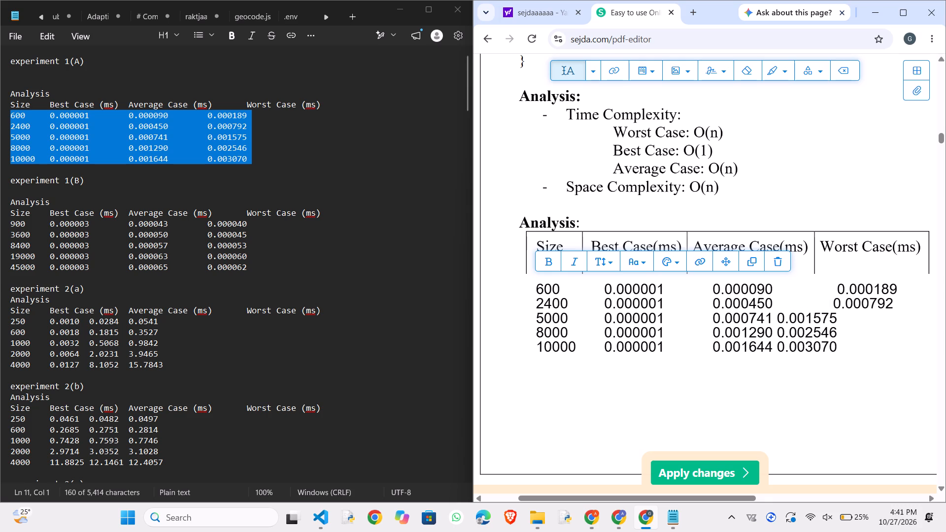
{"action": "left_click", "coordinate": [771, 312], "text": "ctrl"}
{"action": "key", "text": "ctrl+v"}
{"action": "left_click", "coordinate": [775, 329], "text": "ctrl"}
{"action": "key", "text": "ctrl+v"}
{"action": "left_click", "coordinate": [777, 349], "text": "ctrl"}
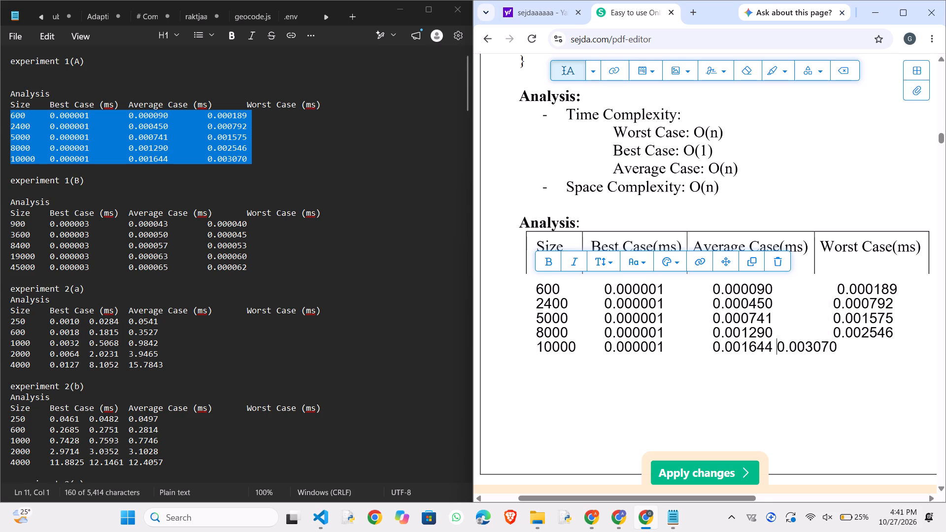
{"action": "key", "text": "ctrl+v"}
Add one space before the Worst Case values of the 2400, 5000, 8000 and 10000 rows to line up with 0.000189.
{"action": "left_click", "coordinate": [837, 290], "text": "ctrl"}
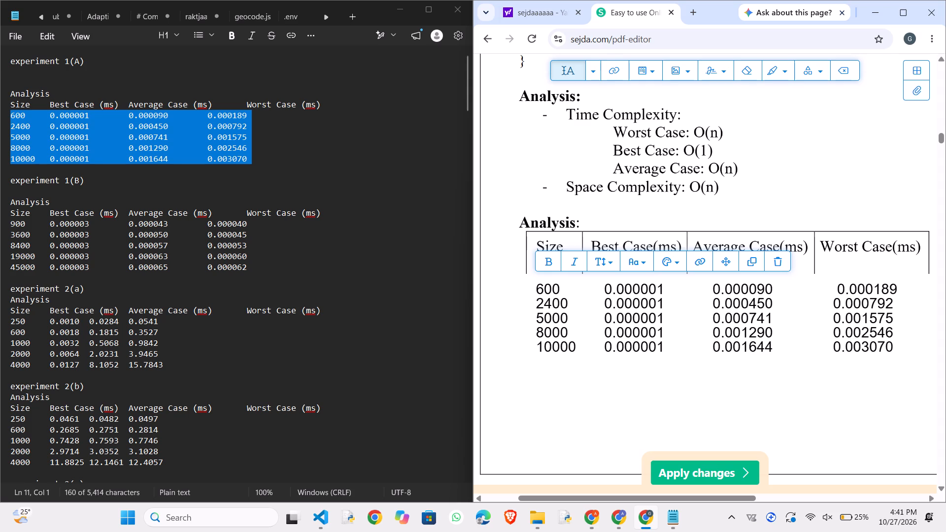
{"action": "left_click", "coordinate": [830, 302], "text": "ctrl"}
{"action": "key", "text": "space"}
{"action": "key", "text": "space"}
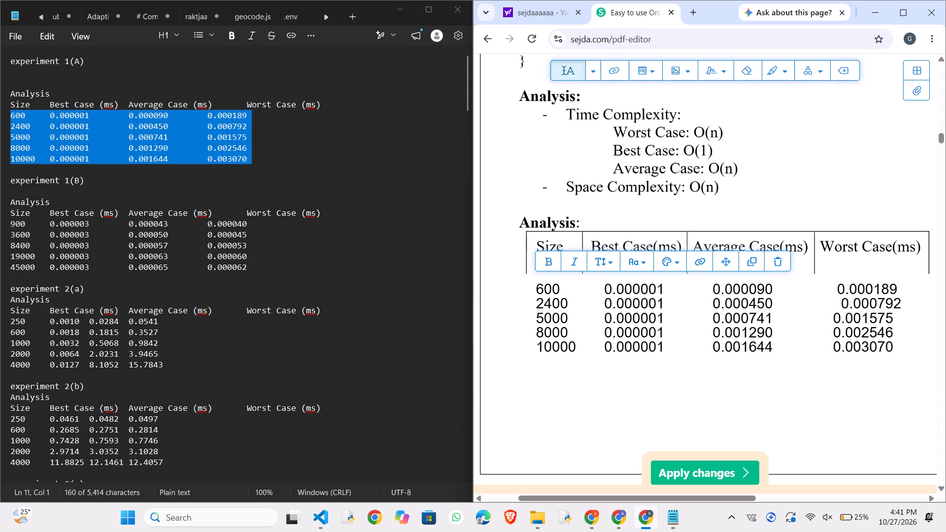
{"action": "key", "text": "BackSpace"}
{"action": "left_click", "coordinate": [830, 317]}
{"action": "key", "text": "space"}
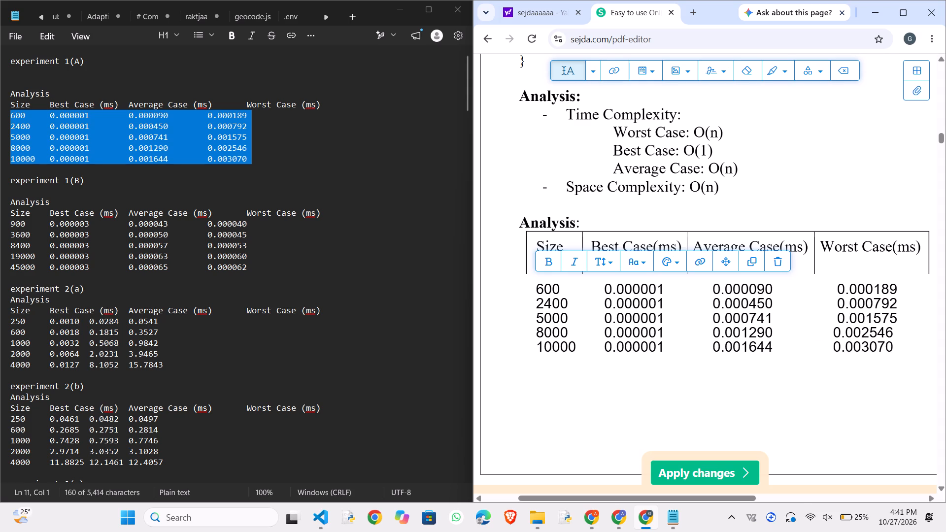
{"action": "left_click", "coordinate": [830, 335]}
{"action": "key", "text": "space"}
{"action": "key", "text": "space"}
{"action": "key", "text": "BackSpace"}
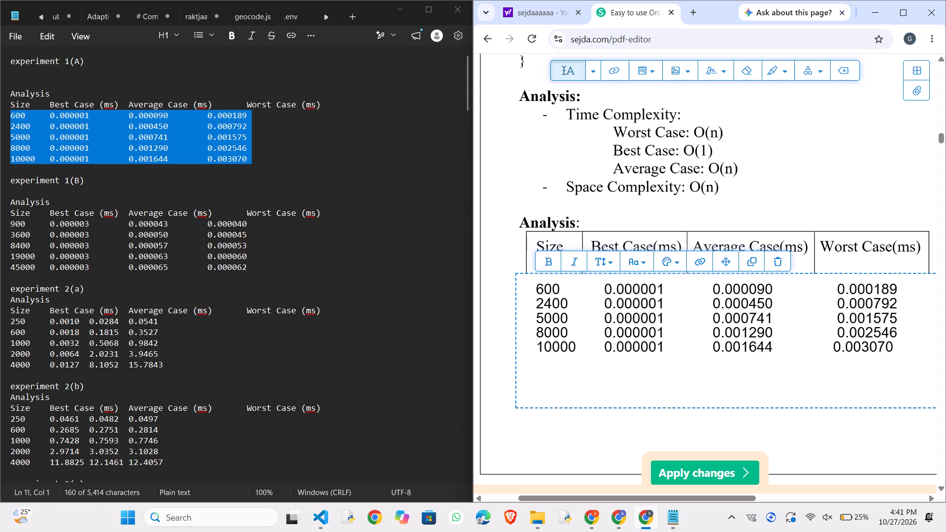
{"action": "left_click", "coordinate": [833, 347]}
{"action": "key", "text": "space"}
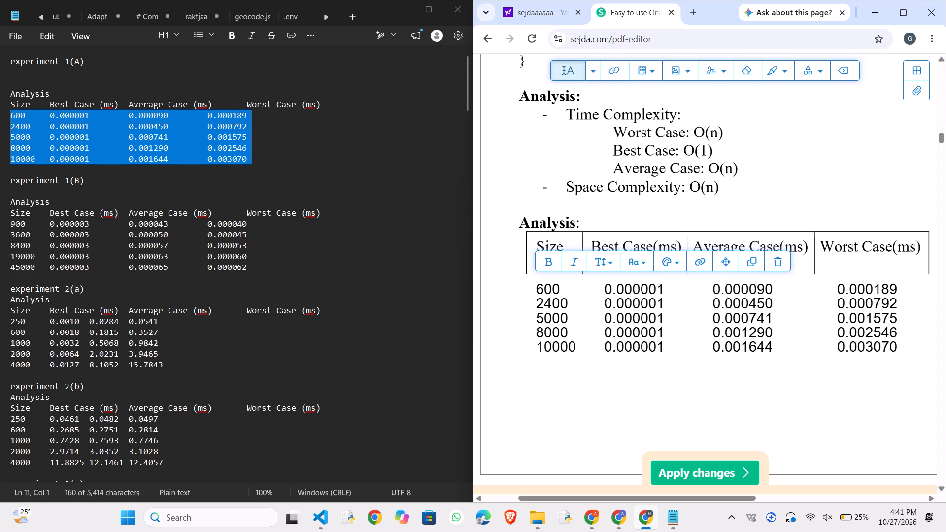
Maximize the PDF editor window and draw a rectangle shape around the five result rows, matching the Analysis header's width.
{"action": "left_click", "coordinate": [815, 72]}
{"action": "left_click", "coordinate": [831, 114]}
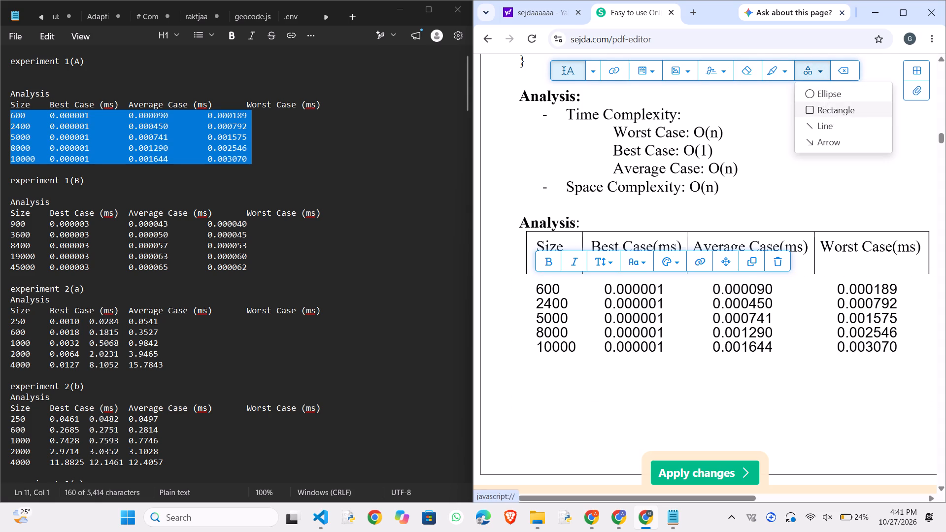
{"action": "left_click", "coordinate": [908, 11]}
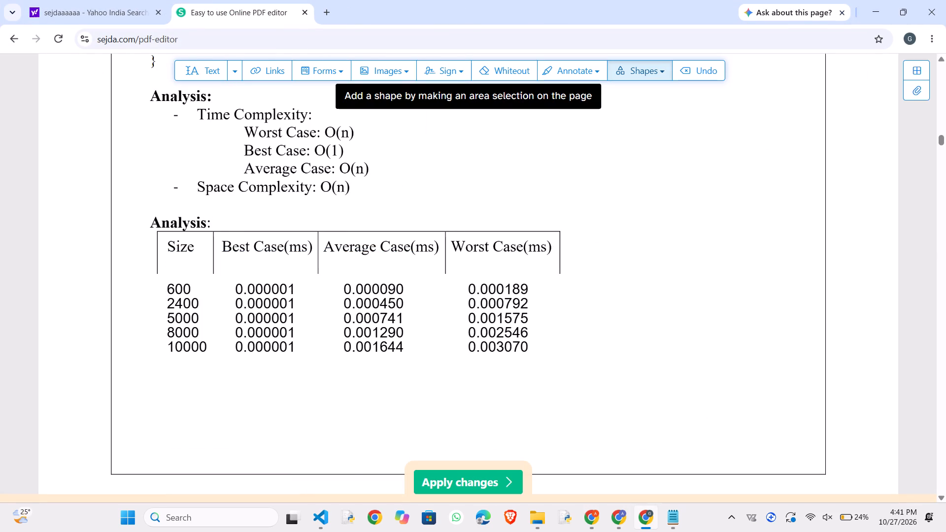
{"action": "left_click_drag", "start_coordinate": [157, 273], "coordinate": [158, 273]}
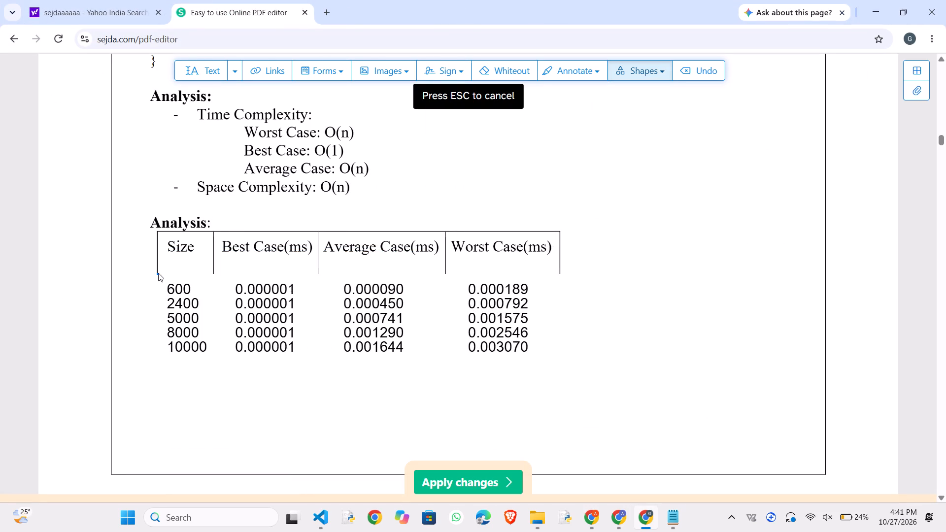
{"action": "left_click_drag", "start_coordinate": [158, 273], "coordinate": [633, 363]}
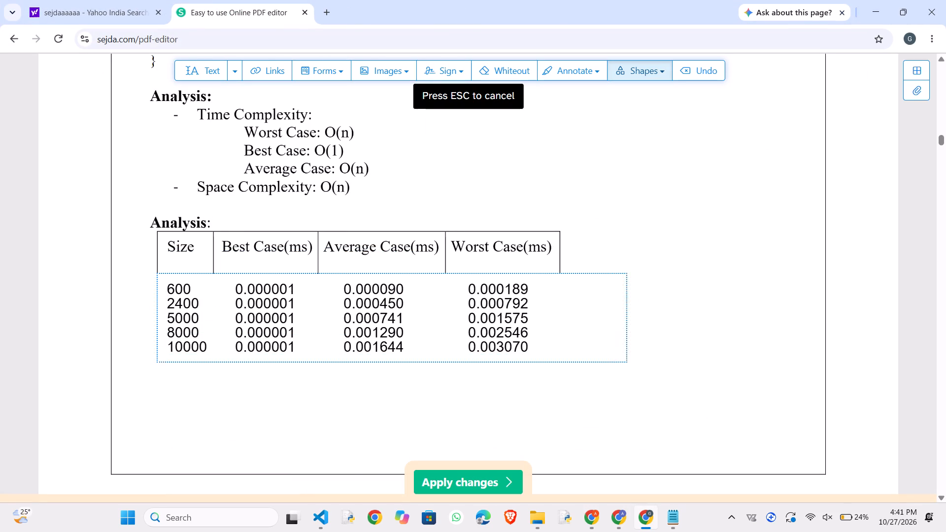
{"action": "left_click_drag", "start_coordinate": [633, 363], "coordinate": [564, 351]}
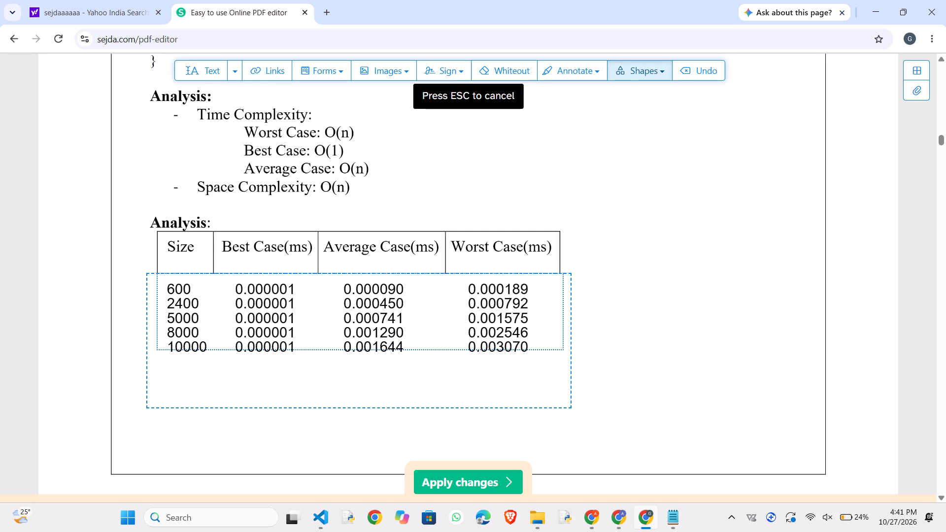
{"action": "left_click_drag", "start_coordinate": [564, 351], "coordinate": [561, 358]}
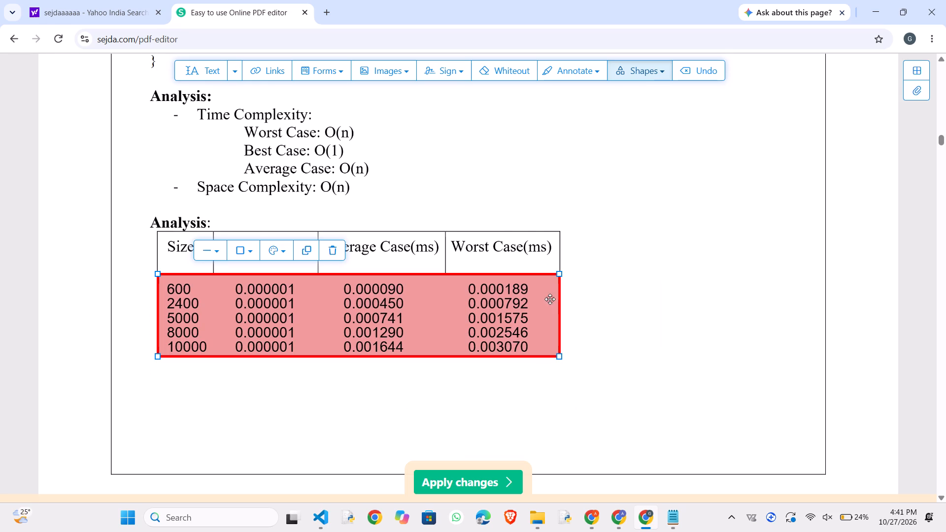
Set the fill colour of the rectangle around the result rows to white.
{"action": "left_click", "coordinate": [282, 253]}
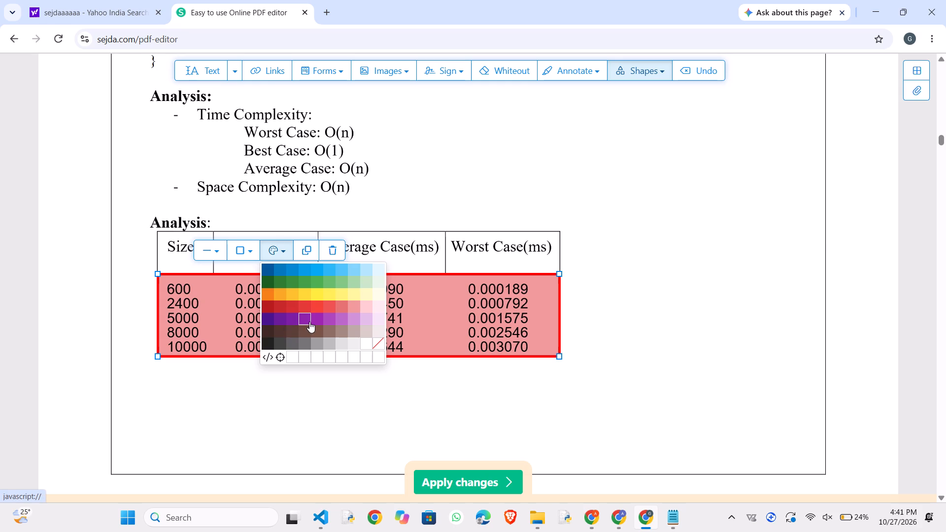
{"action": "left_click", "coordinate": [268, 344]}
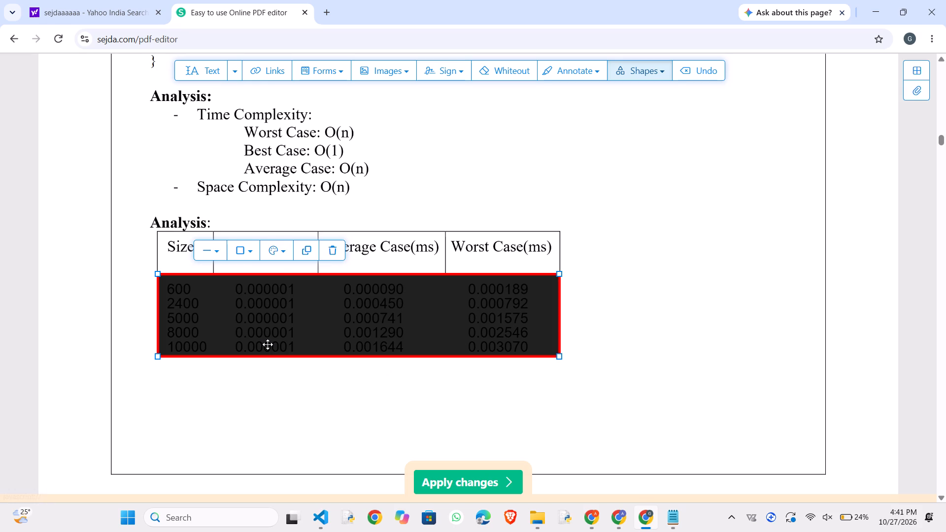
{"action": "left_click", "coordinate": [281, 256]}
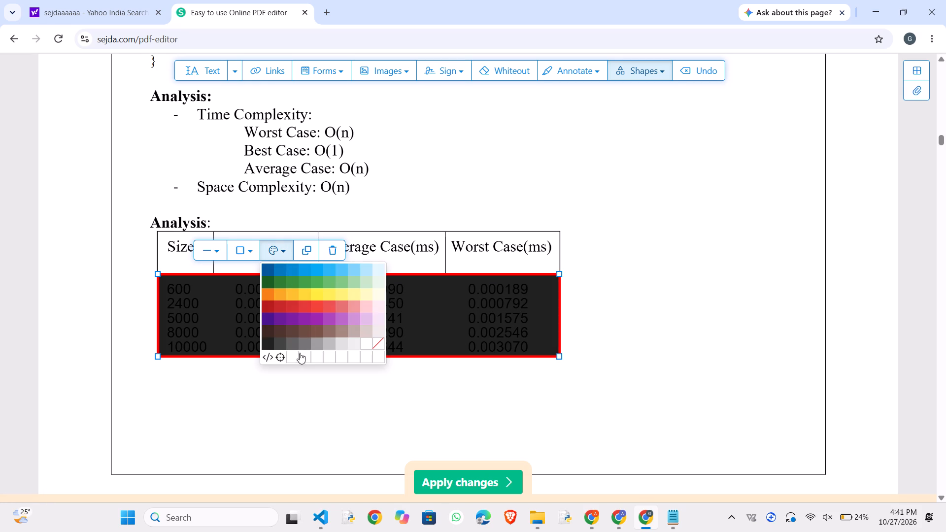
{"action": "left_click", "coordinate": [365, 346]}
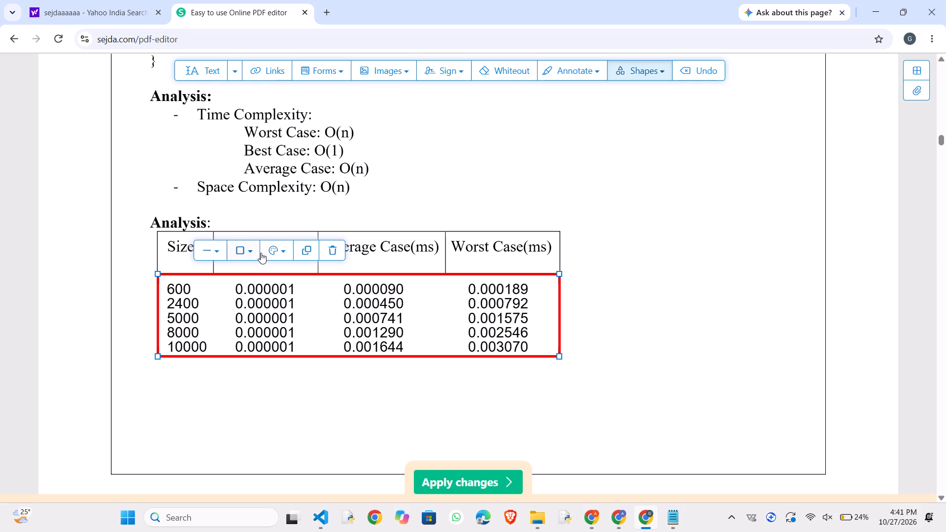
Set the border of the rectangle around experiment 1(A)'s result rows to black with the thinnest line width.
{"action": "left_click", "coordinate": [254, 251]}
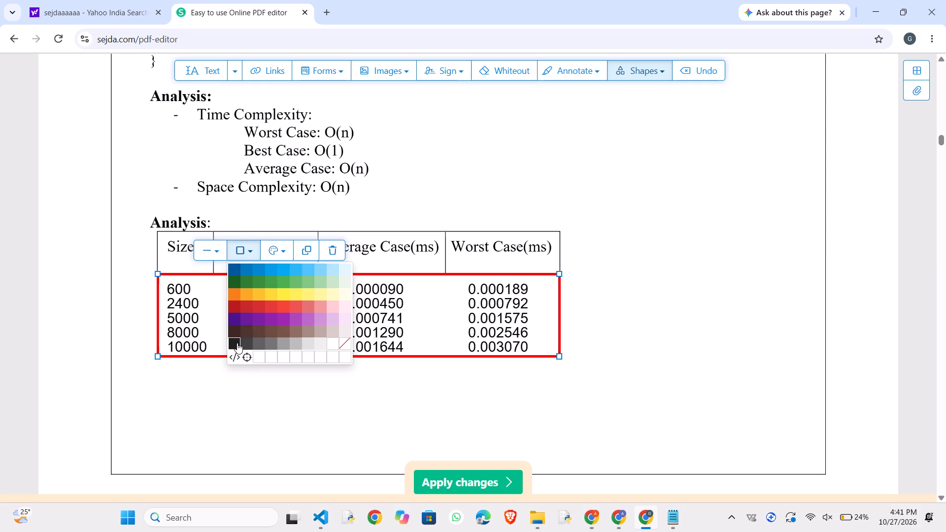
{"action": "left_click", "coordinate": [236, 343]}
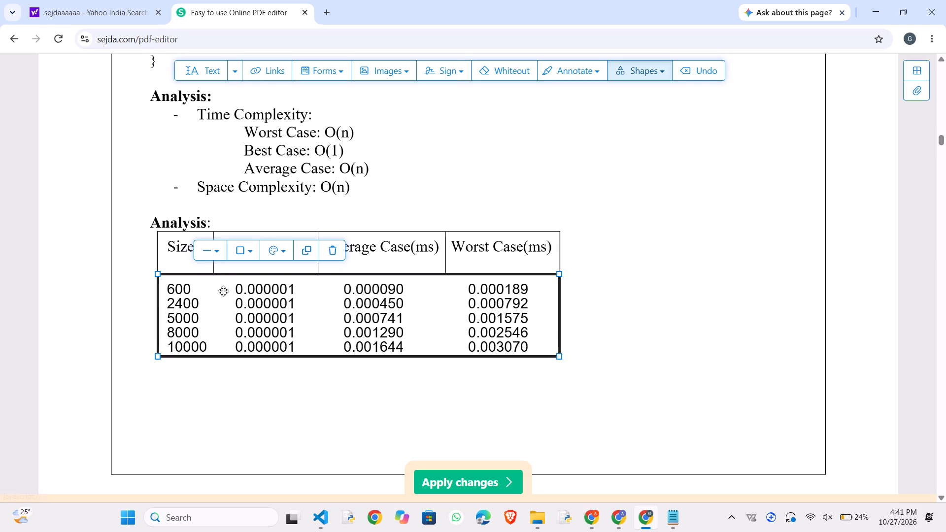
{"action": "left_click", "coordinate": [215, 257]}
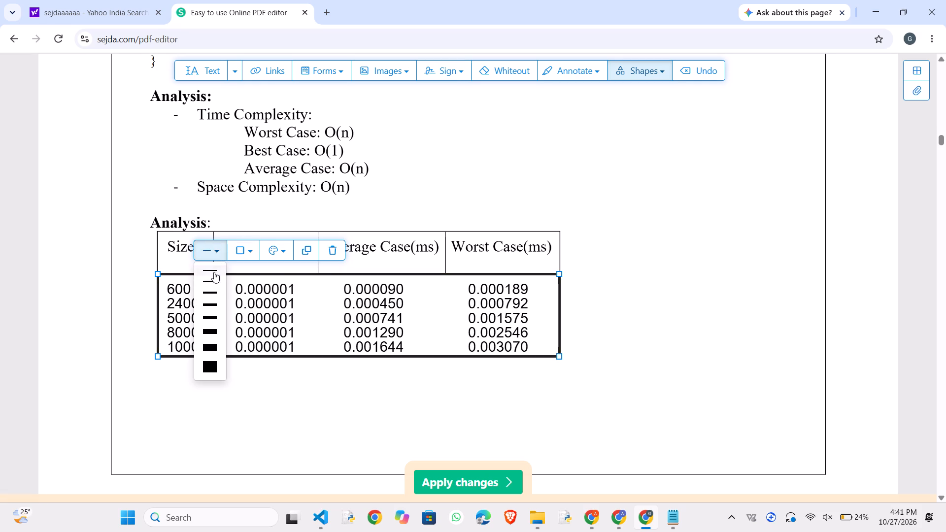
{"action": "left_click", "coordinate": [213, 270]}
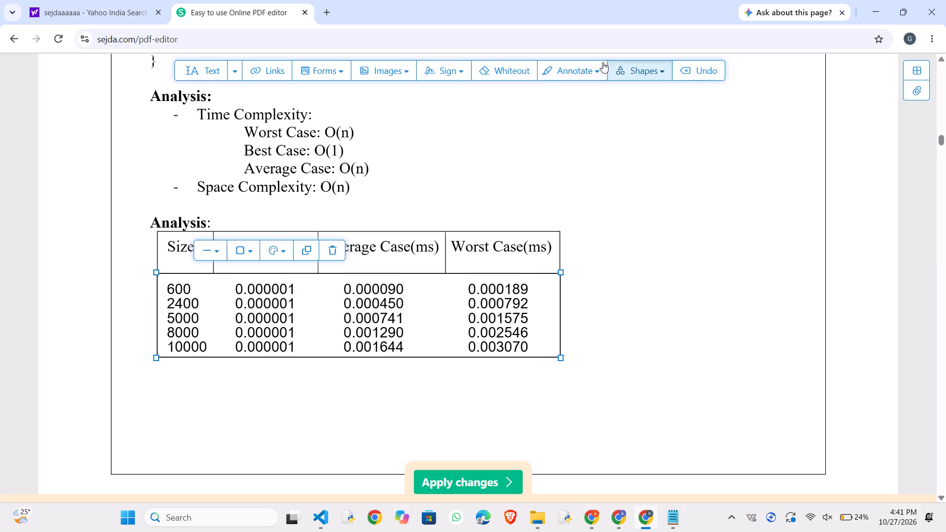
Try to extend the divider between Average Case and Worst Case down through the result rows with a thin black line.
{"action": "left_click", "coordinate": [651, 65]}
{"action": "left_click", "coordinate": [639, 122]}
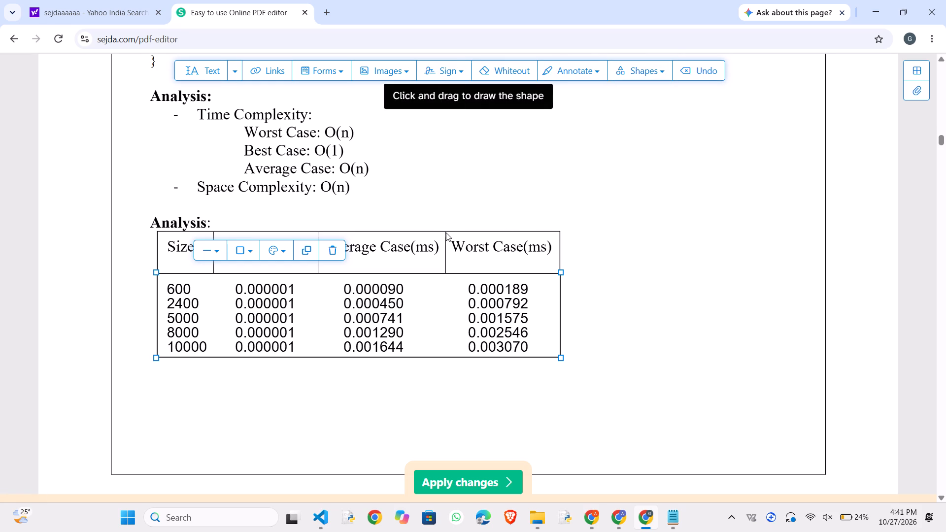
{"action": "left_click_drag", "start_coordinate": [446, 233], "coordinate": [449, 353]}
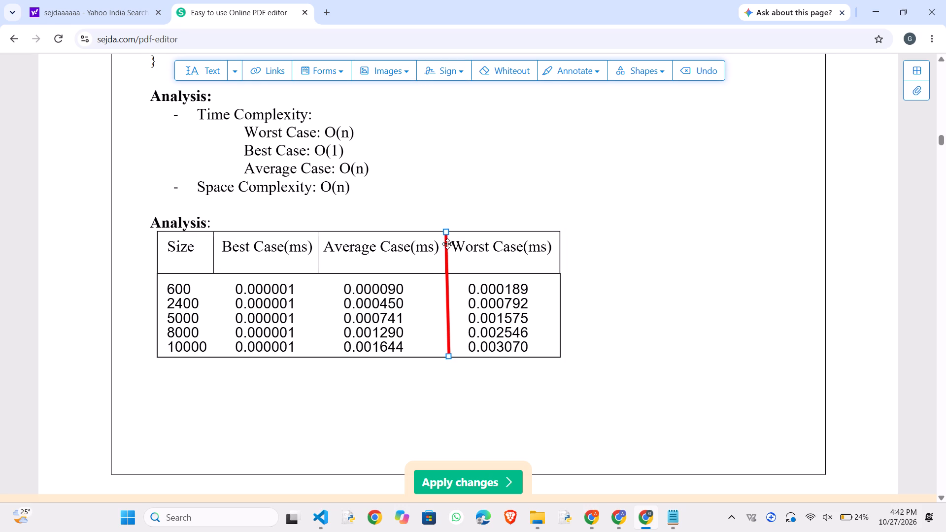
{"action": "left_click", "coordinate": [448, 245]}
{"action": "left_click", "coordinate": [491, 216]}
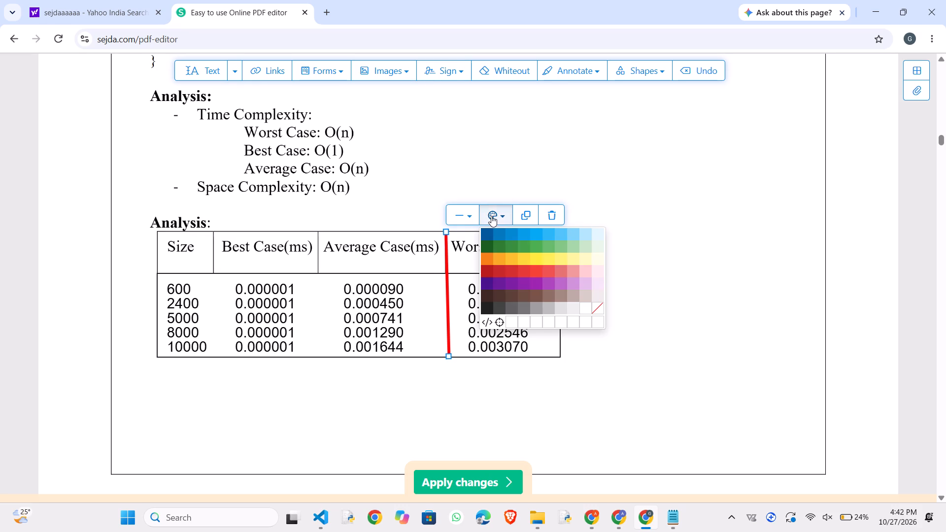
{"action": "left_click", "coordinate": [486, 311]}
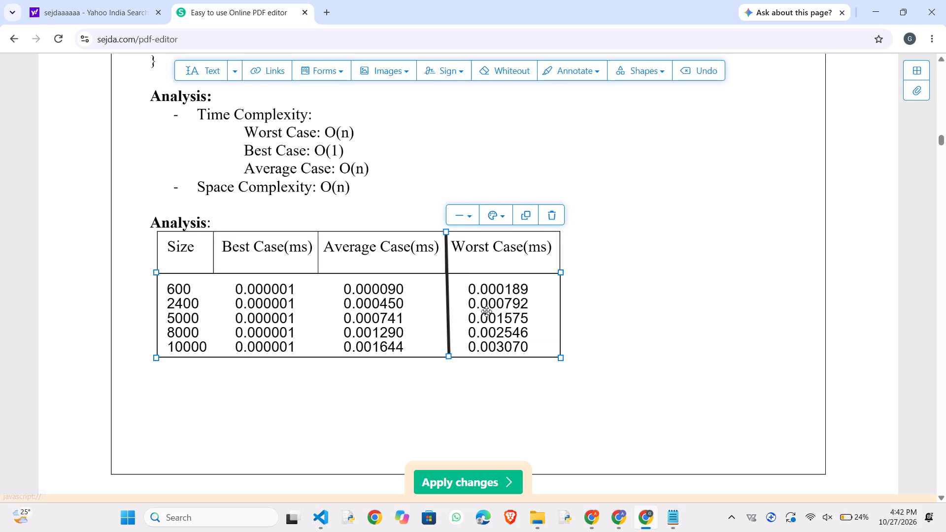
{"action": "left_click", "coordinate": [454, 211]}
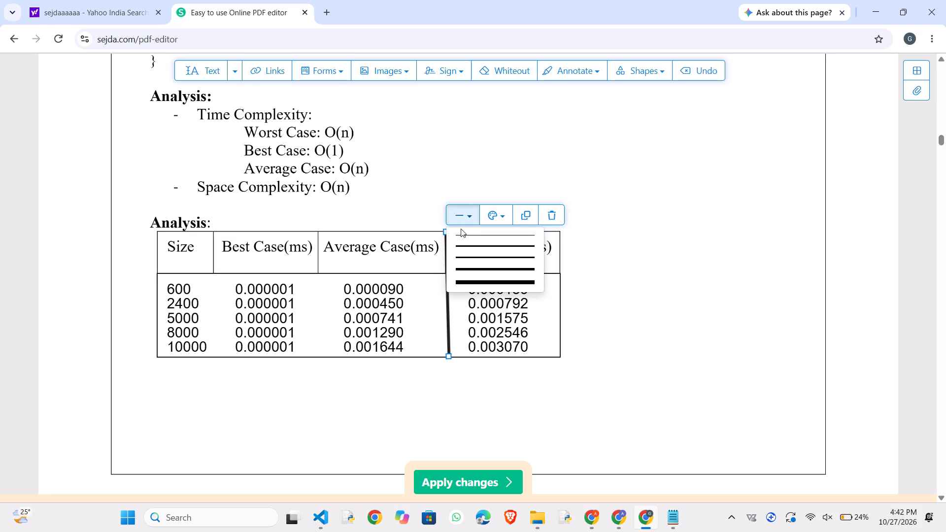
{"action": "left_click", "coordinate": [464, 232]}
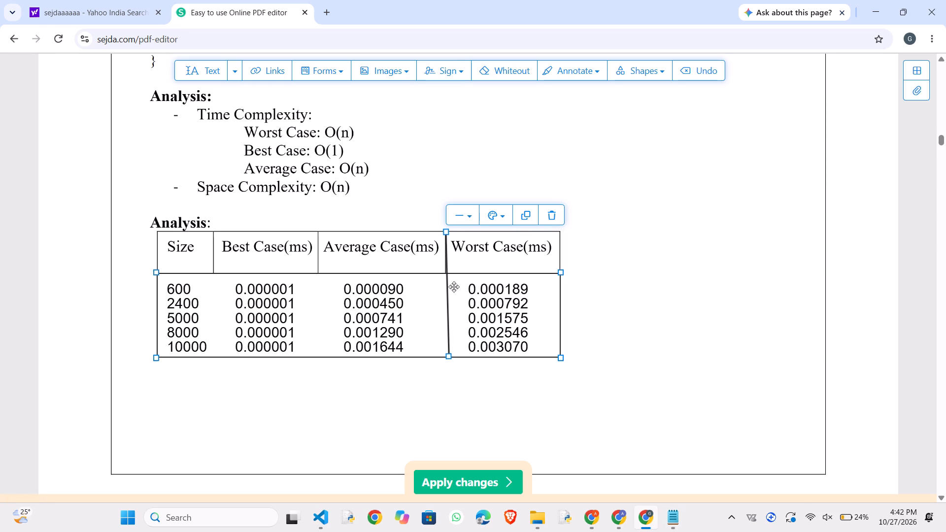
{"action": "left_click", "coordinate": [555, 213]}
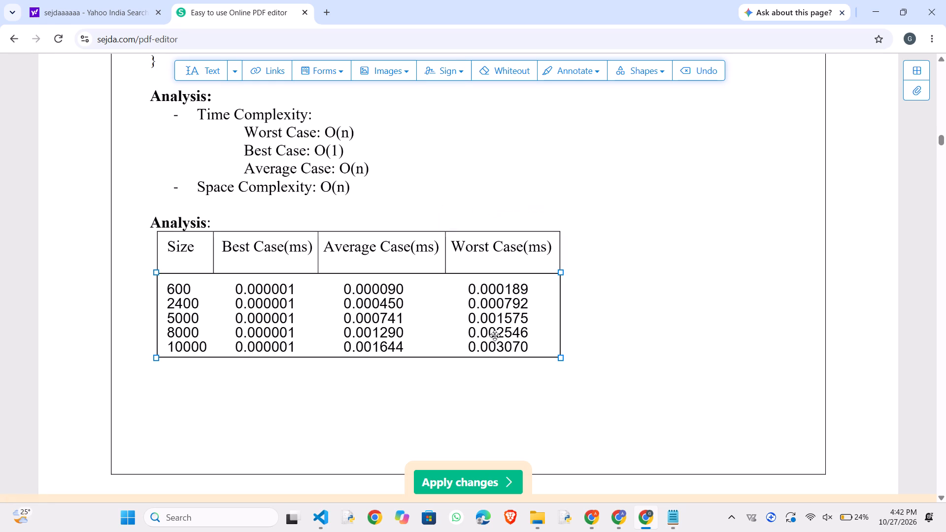
Restore the PDF editor window and place it beside Notepad, showing the empty Analysis table of the recursive binary search experiment.
{"action": "scroll", "coordinate": [495, 335], "scroll_direction": "down", "scroll_amount": 5}
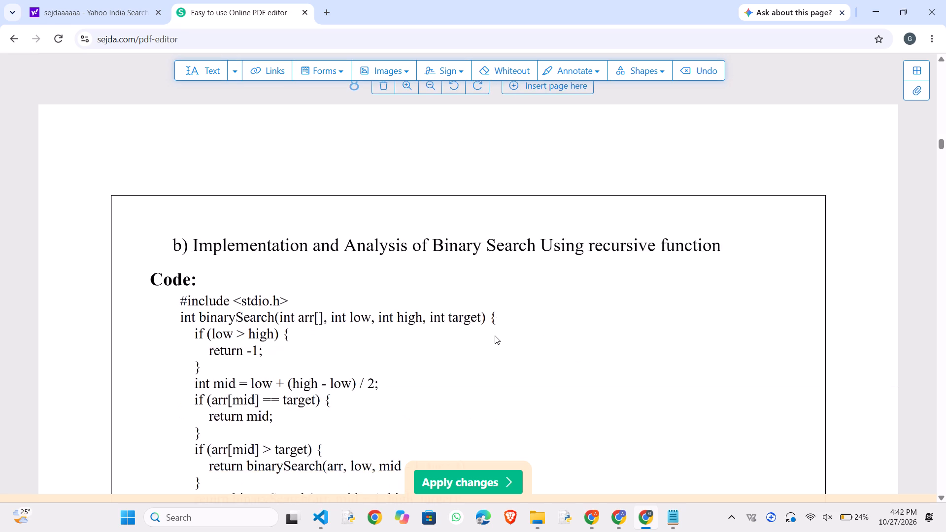
{"action": "scroll", "coordinate": [495, 335], "scroll_direction": "down", "scroll_amount": 5}
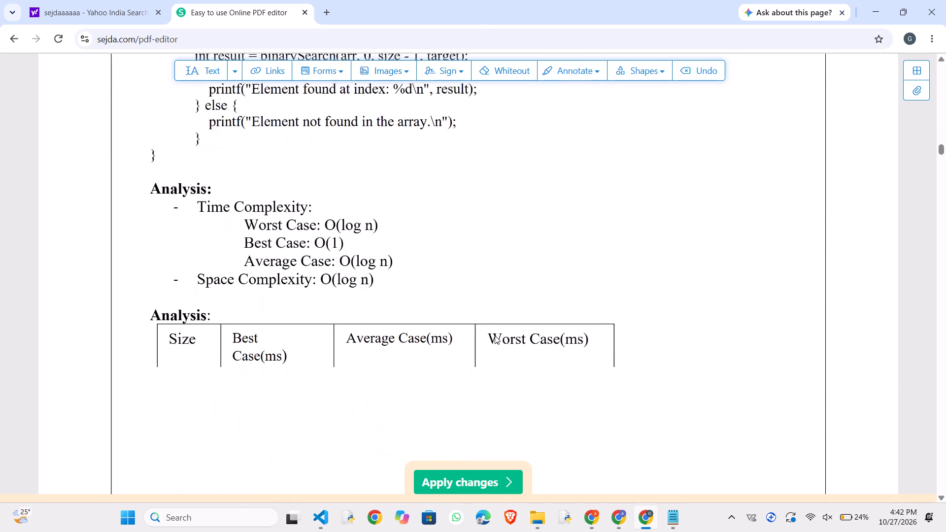
{"action": "scroll", "coordinate": [495, 335], "scroll_direction": "down", "scroll_amount": 2}
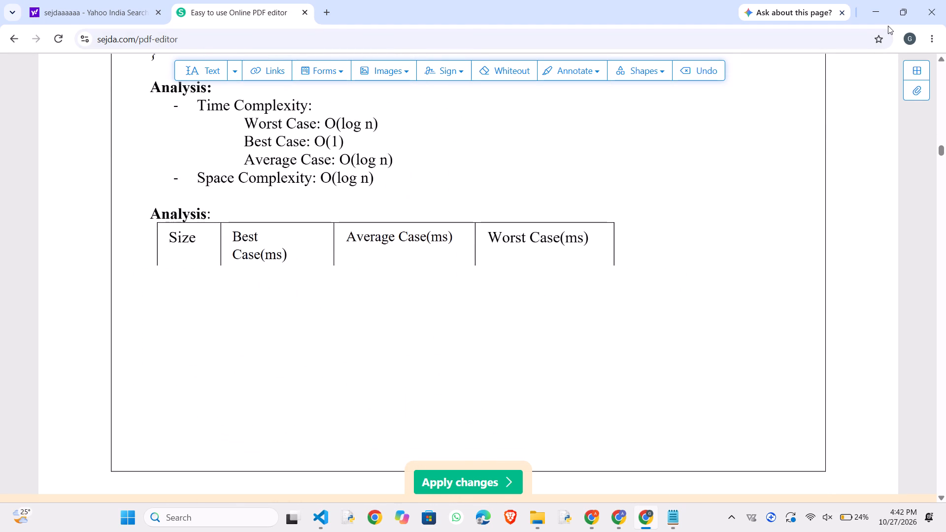
{"action": "left_click", "coordinate": [896, 15]}
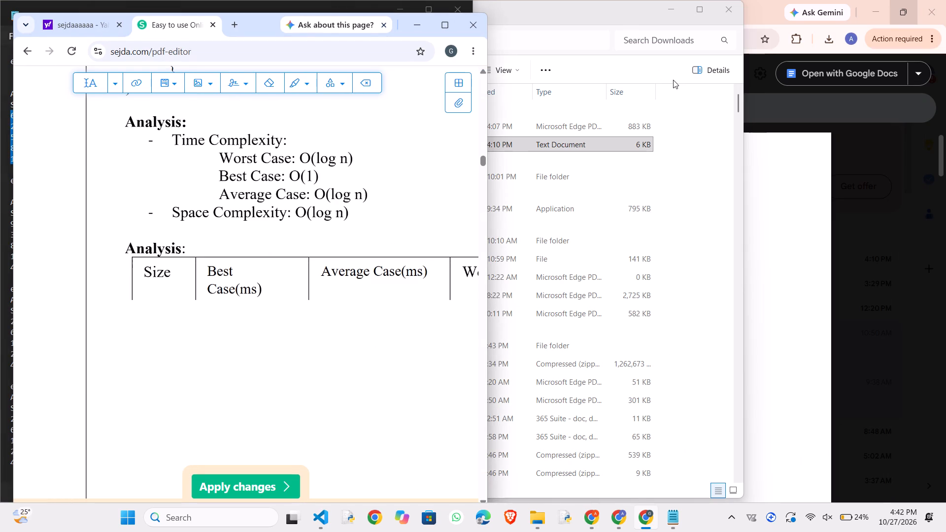
{"action": "left_click_drag", "start_coordinate": [264, 24], "coordinate": [450, 0]}
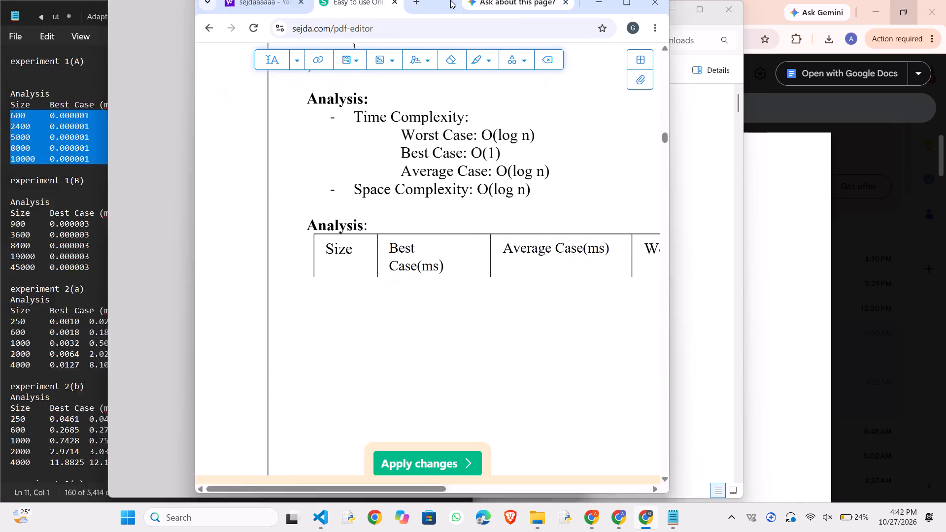
{"action": "left_click_drag", "start_coordinate": [450, 0], "coordinate": [682, 40]}
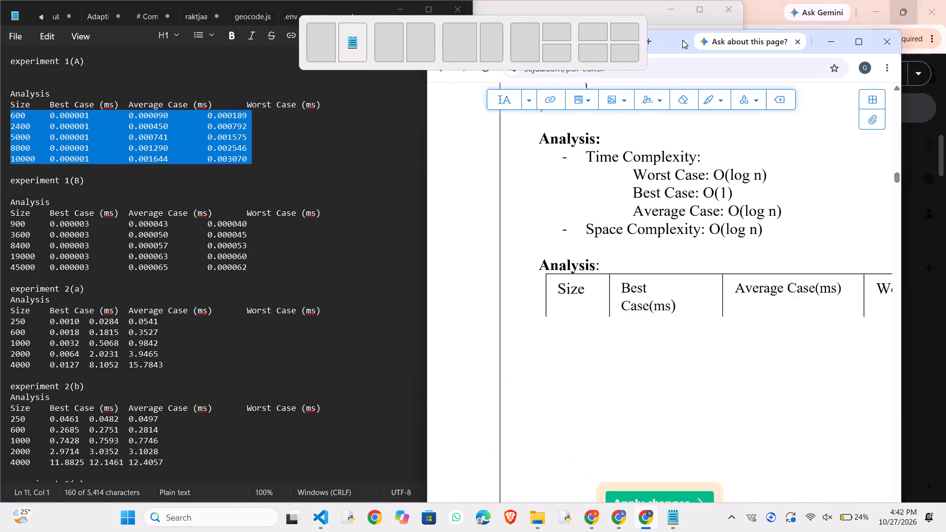
{"action": "left_click_drag", "start_coordinate": [682, 40], "coordinate": [744, 21]}
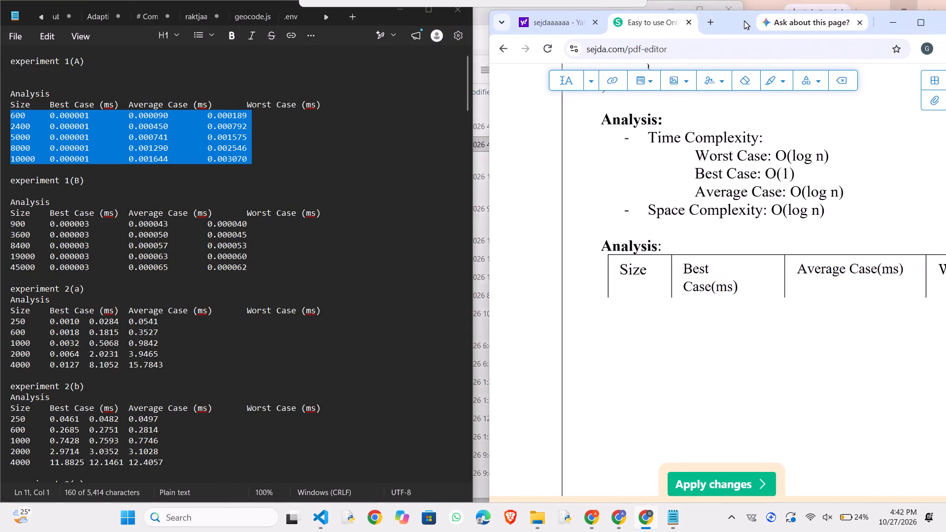
{"action": "left_click_drag", "start_coordinate": [744, 21], "coordinate": [730, 10]}
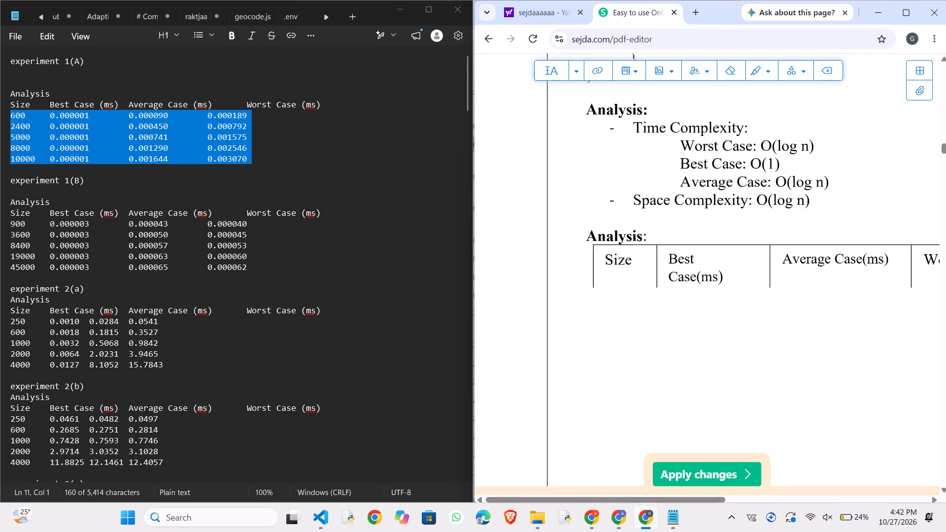
{"action": "scroll", "coordinate": [639, 234], "scroll_direction": "left", "scroll_amount": 2}
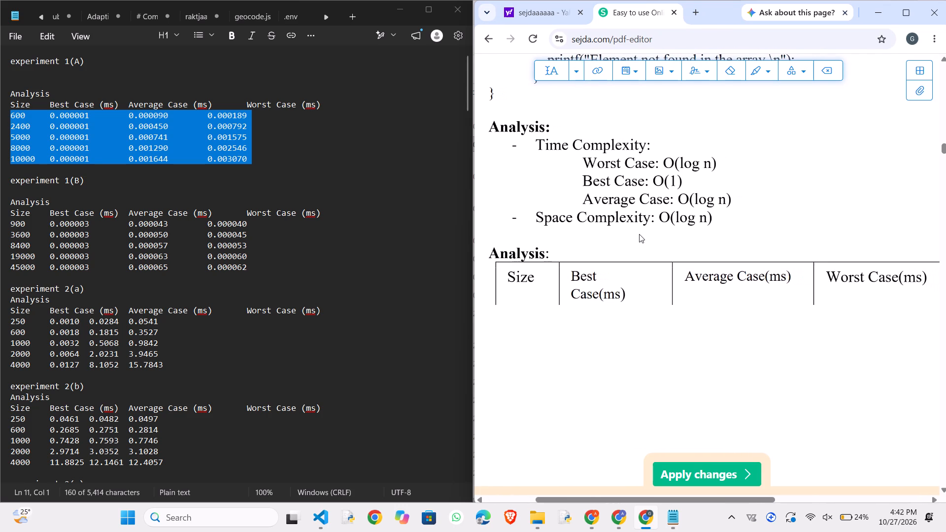
{"action": "scroll", "coordinate": [639, 234], "scroll_direction": "up", "scroll_amount": 1}
{"action": "scroll", "coordinate": [639, 234], "scroll_direction": "down", "scroll_amount": 2}
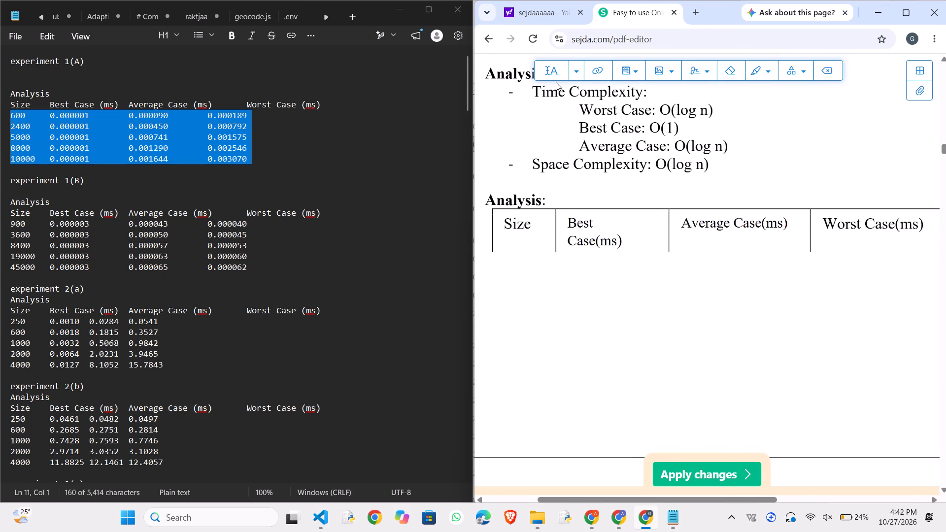
Copy experiment 1(B)'s five result rows, 900 to 45000, from Notepad into a new text box under the binary search Analysis header.
{"action": "left_click_drag", "start_coordinate": [556, 82], "coordinate": [550, 71]}
{"action": "left_click", "coordinate": [550, 71]}
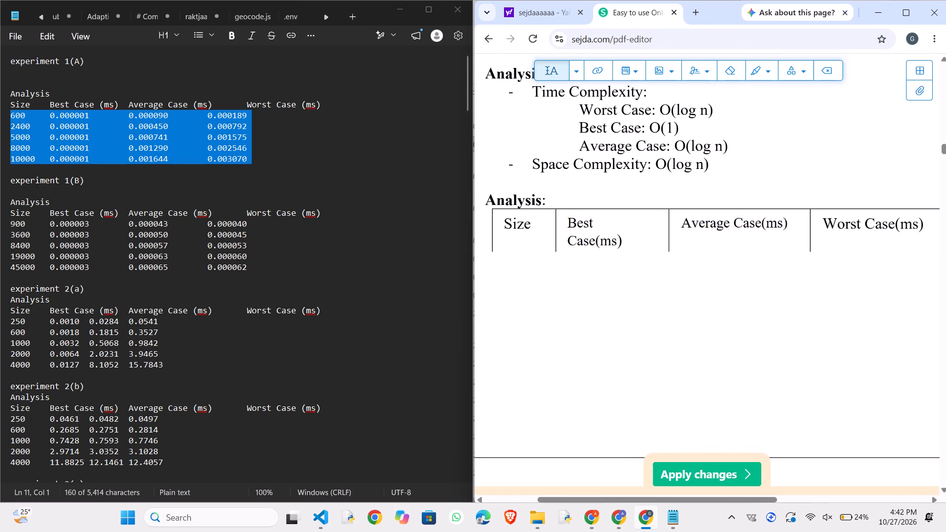
{"action": "left_click_drag", "start_coordinate": [253, 268], "coordinate": [0, 230]}
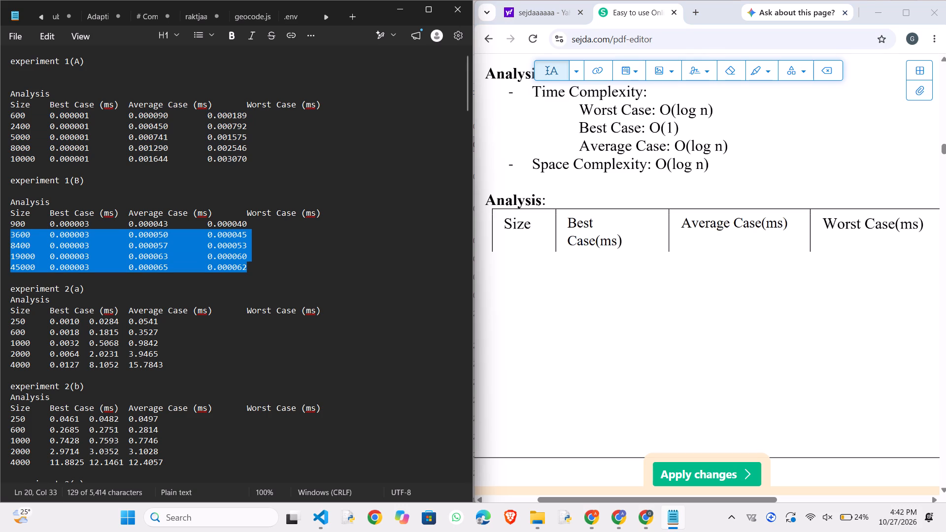
{"action": "left_click_drag", "start_coordinate": [0, 230], "coordinate": [2, 227]}
{"action": "key", "text": "ctrl+c"}
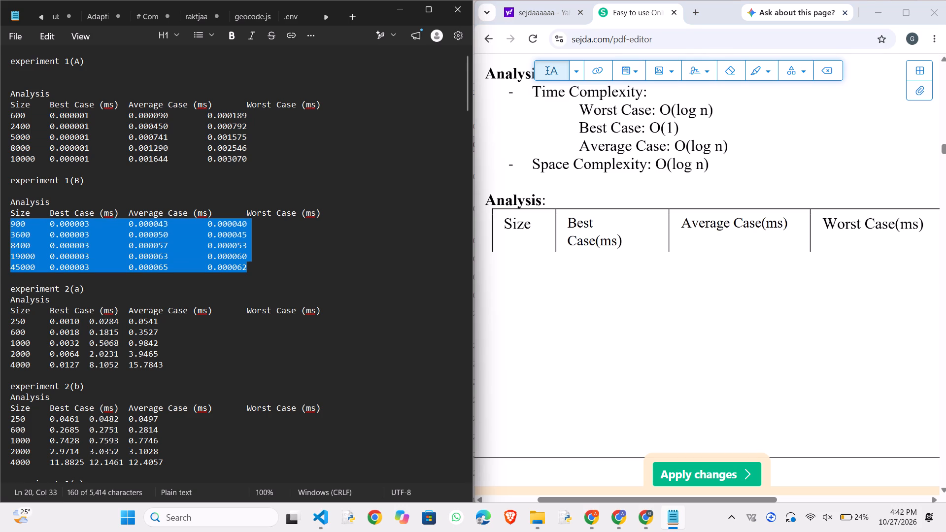
{"action": "left_click", "coordinate": [501, 266]}
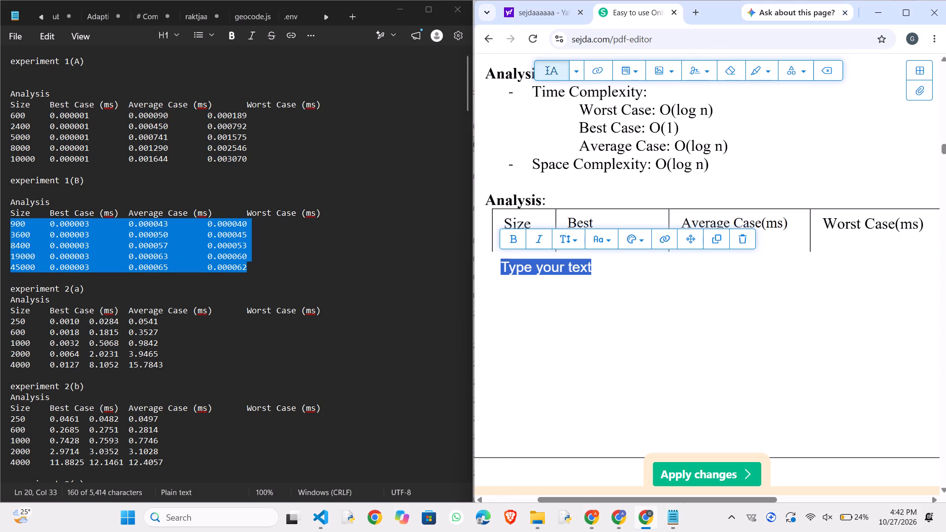
{"action": "key", "text": "ctrl+v"}
Insert spaces before 0.000003 in the 900 row to shift it under the Best Case header.
{"action": "left_click", "coordinate": [533, 267]}
{"action": "key", "text": "space"}
{"action": "key", "text": "space"}
{"action": "key", "text": "space"}
{"action": "key", "text": "space"}
{"action": "key", "text": "space"}
{"action": "key", "text": "space"}
{"action": "key", "text": "space"}
{"action": "key", "text": "space"}
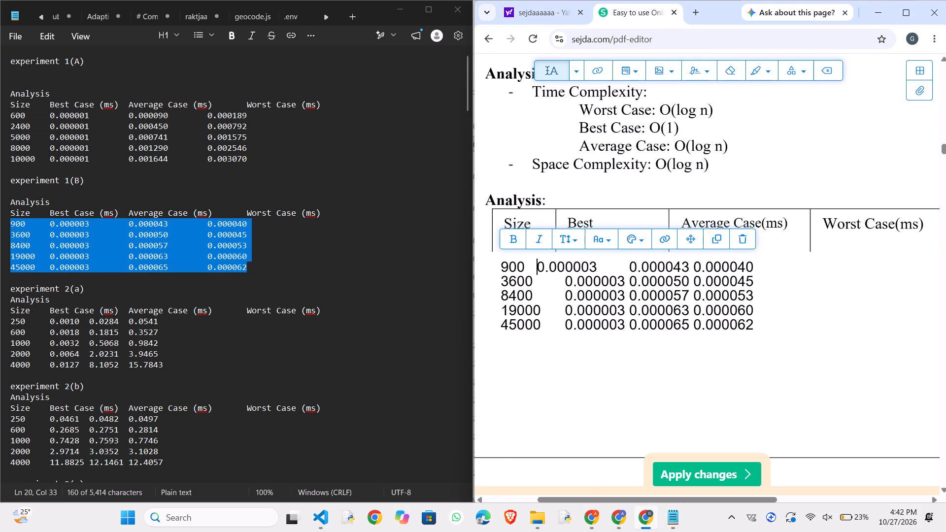
{"action": "key", "text": "space"}
{"action": "key", "text": "space"}
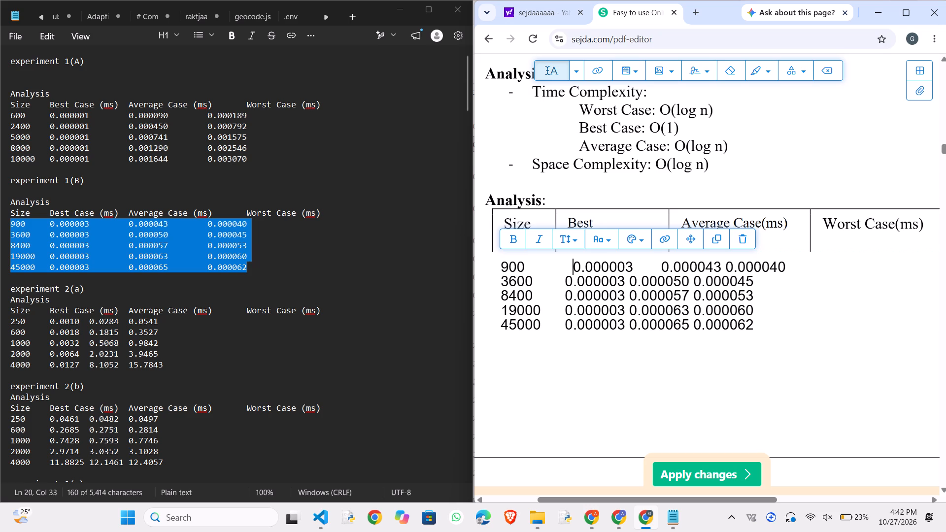
{"action": "key", "text": "BackSpace"}
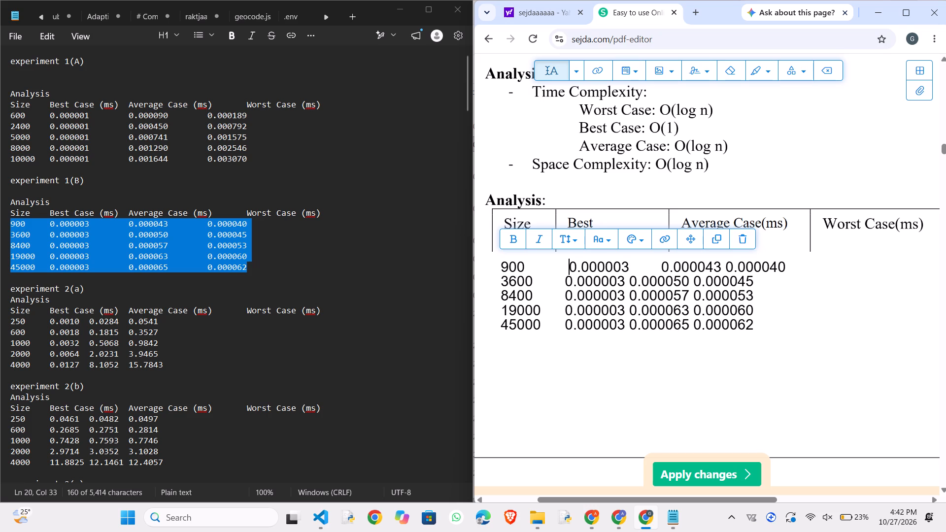
{"action": "key", "text": "BackSpace"}
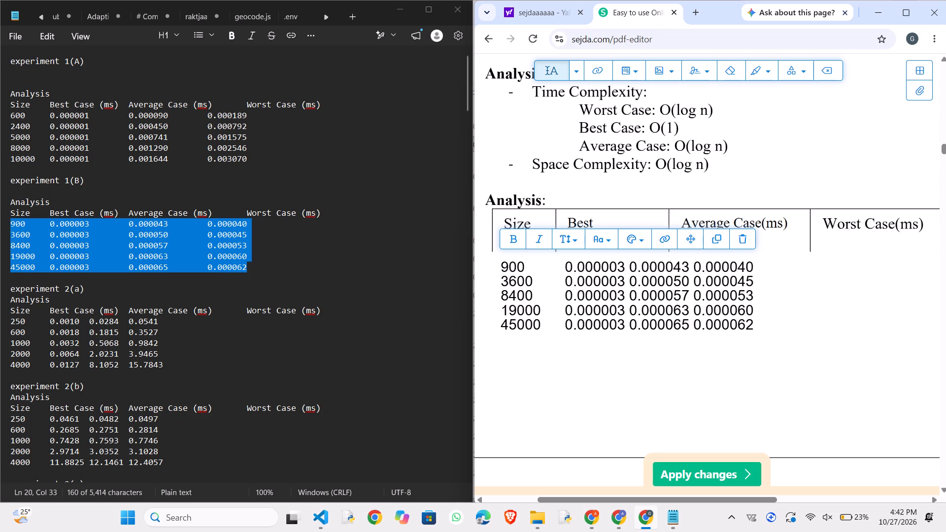
{"action": "key", "text": "space"}
{"action": "key", "text": "space"}
{"action": "key", "text": "space"}
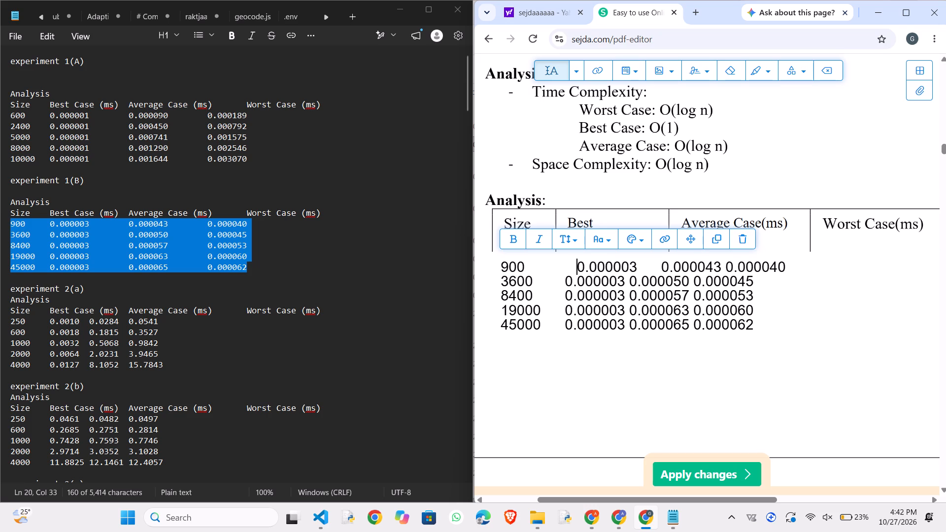
{"action": "key", "text": "space"}
{"action": "left_click", "coordinate": [735, 78]}
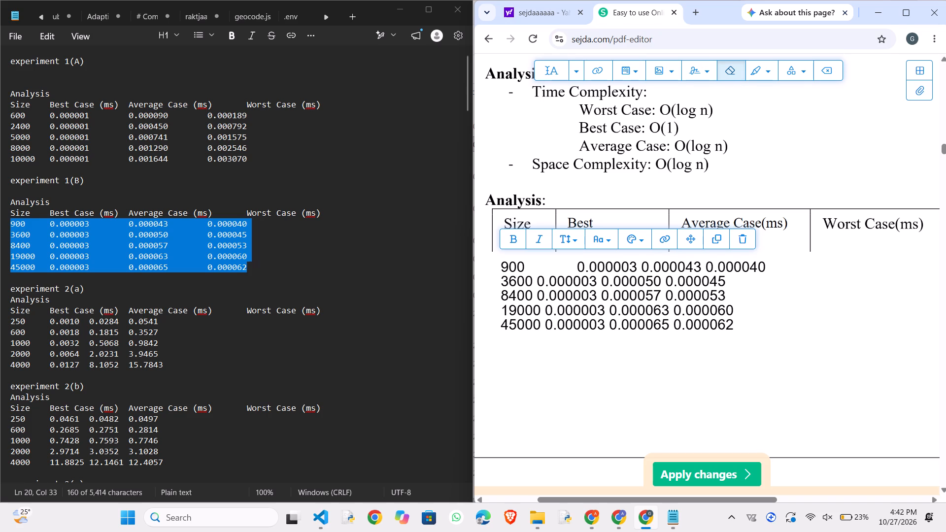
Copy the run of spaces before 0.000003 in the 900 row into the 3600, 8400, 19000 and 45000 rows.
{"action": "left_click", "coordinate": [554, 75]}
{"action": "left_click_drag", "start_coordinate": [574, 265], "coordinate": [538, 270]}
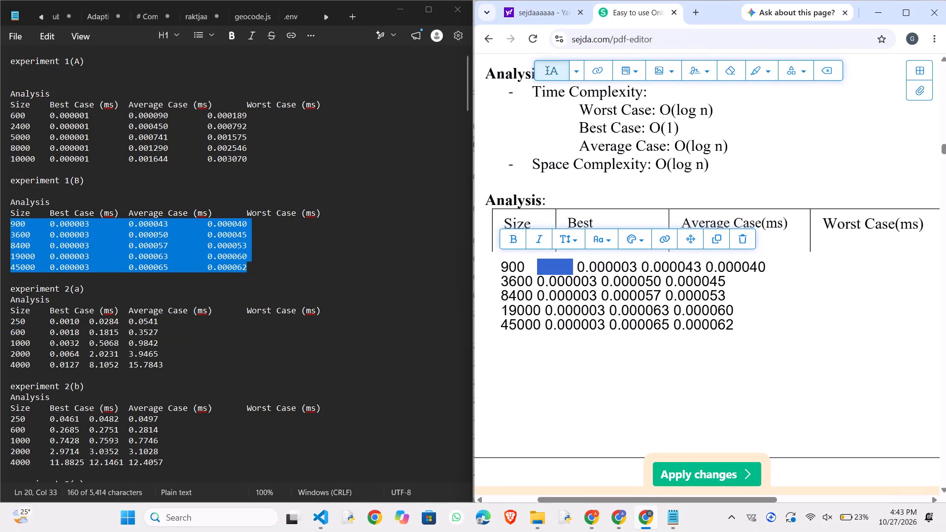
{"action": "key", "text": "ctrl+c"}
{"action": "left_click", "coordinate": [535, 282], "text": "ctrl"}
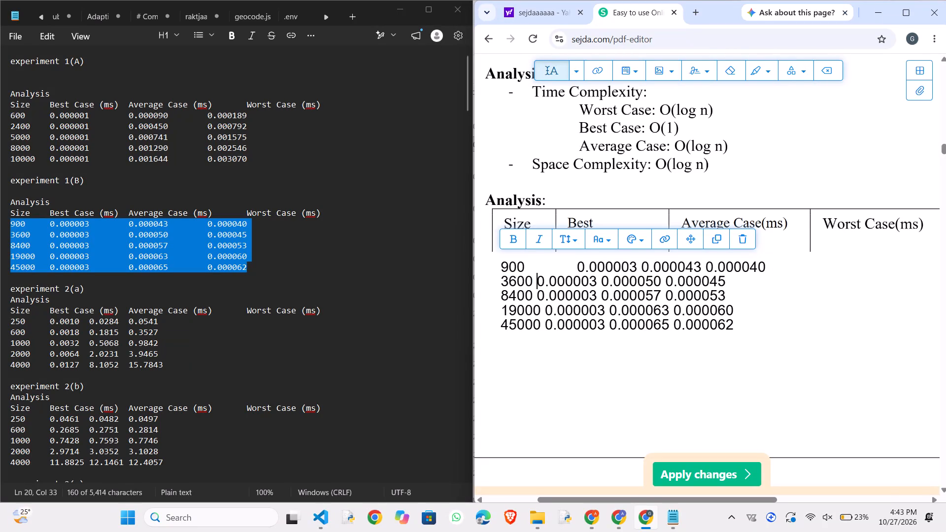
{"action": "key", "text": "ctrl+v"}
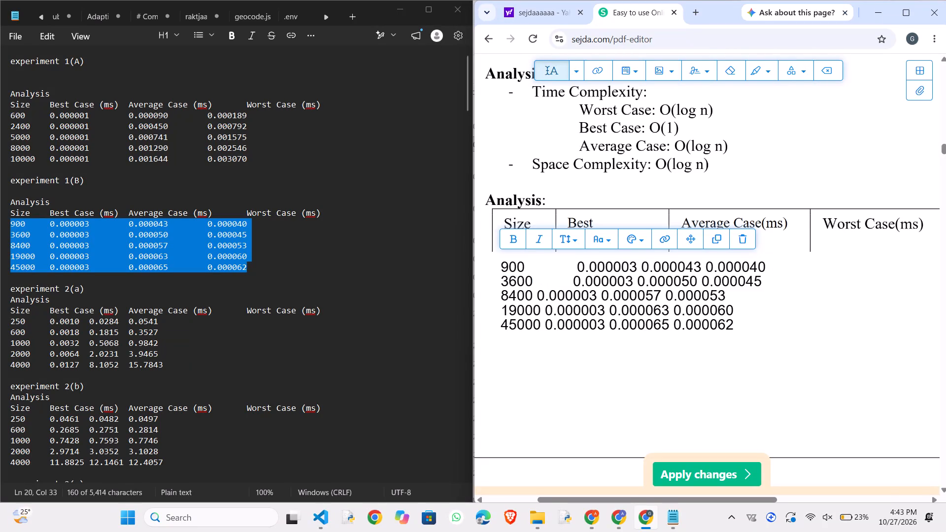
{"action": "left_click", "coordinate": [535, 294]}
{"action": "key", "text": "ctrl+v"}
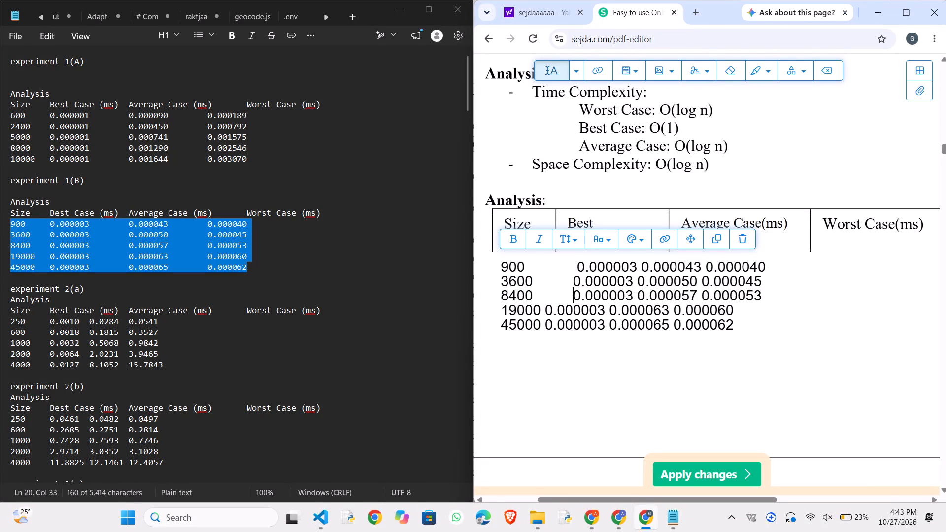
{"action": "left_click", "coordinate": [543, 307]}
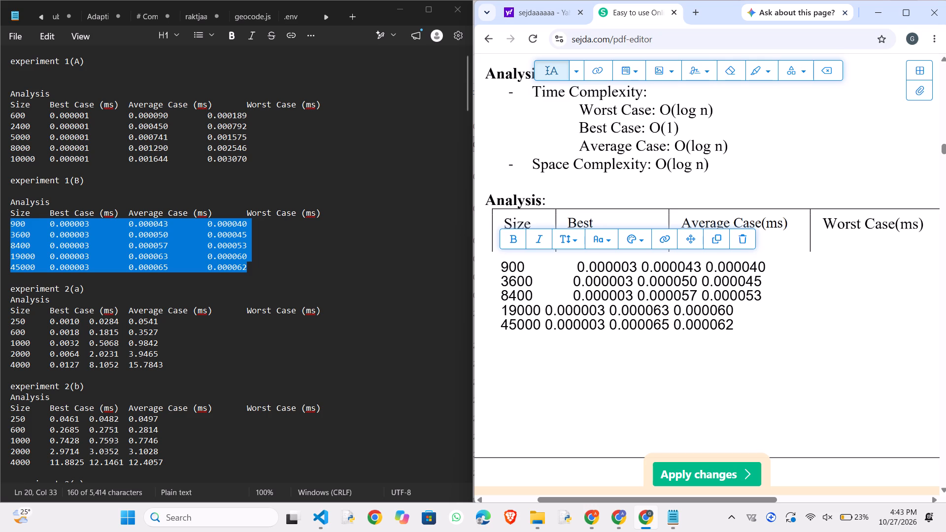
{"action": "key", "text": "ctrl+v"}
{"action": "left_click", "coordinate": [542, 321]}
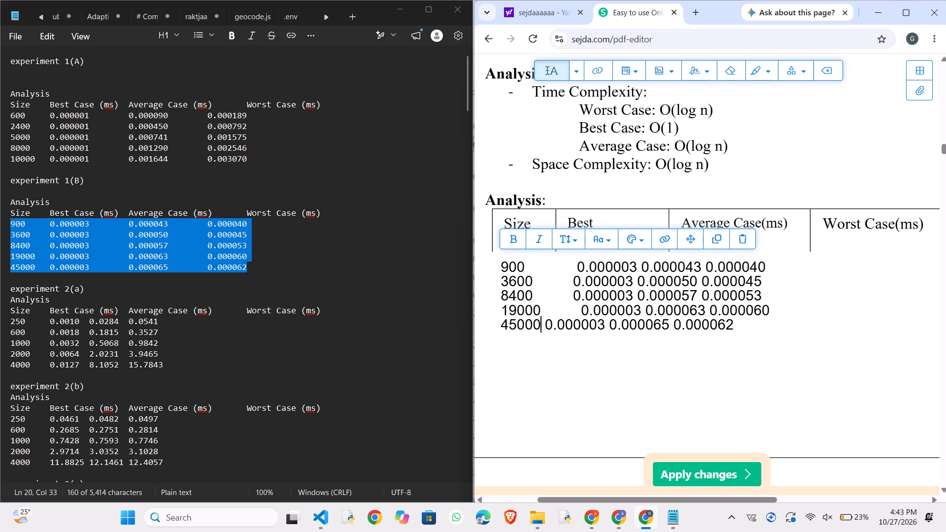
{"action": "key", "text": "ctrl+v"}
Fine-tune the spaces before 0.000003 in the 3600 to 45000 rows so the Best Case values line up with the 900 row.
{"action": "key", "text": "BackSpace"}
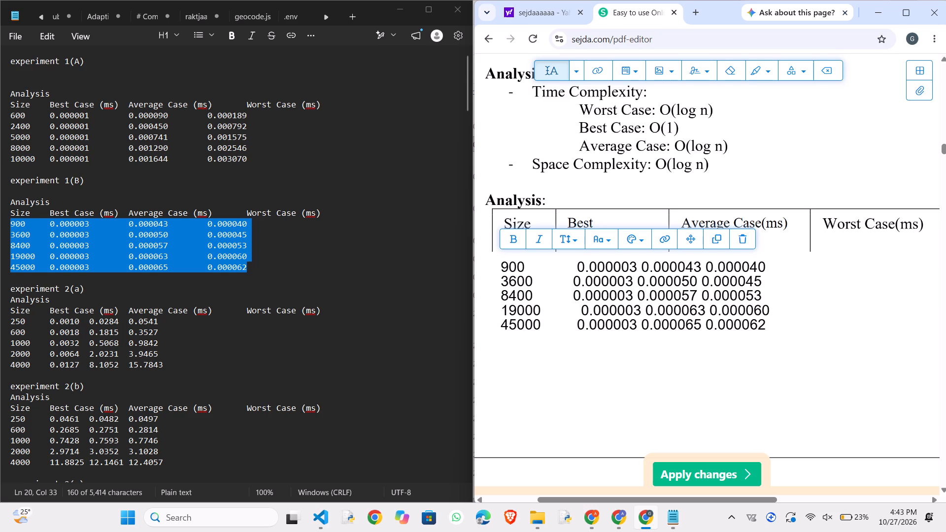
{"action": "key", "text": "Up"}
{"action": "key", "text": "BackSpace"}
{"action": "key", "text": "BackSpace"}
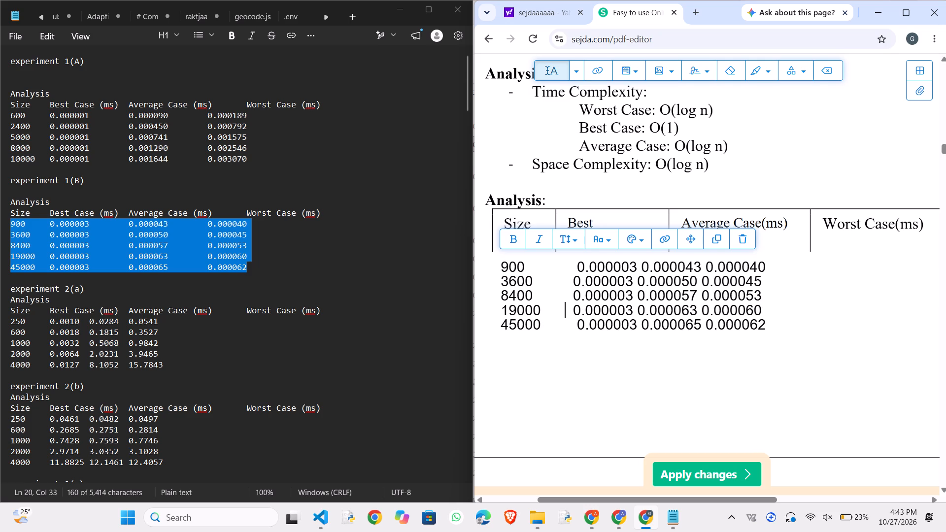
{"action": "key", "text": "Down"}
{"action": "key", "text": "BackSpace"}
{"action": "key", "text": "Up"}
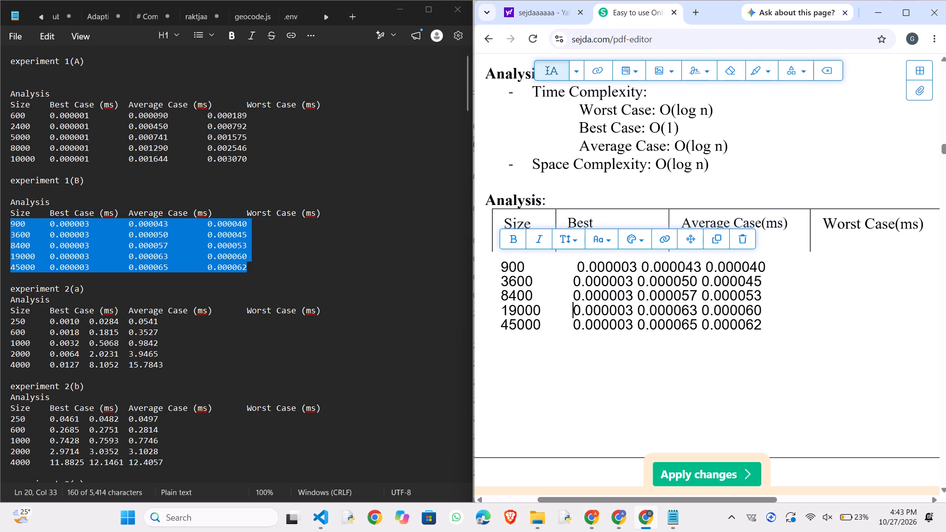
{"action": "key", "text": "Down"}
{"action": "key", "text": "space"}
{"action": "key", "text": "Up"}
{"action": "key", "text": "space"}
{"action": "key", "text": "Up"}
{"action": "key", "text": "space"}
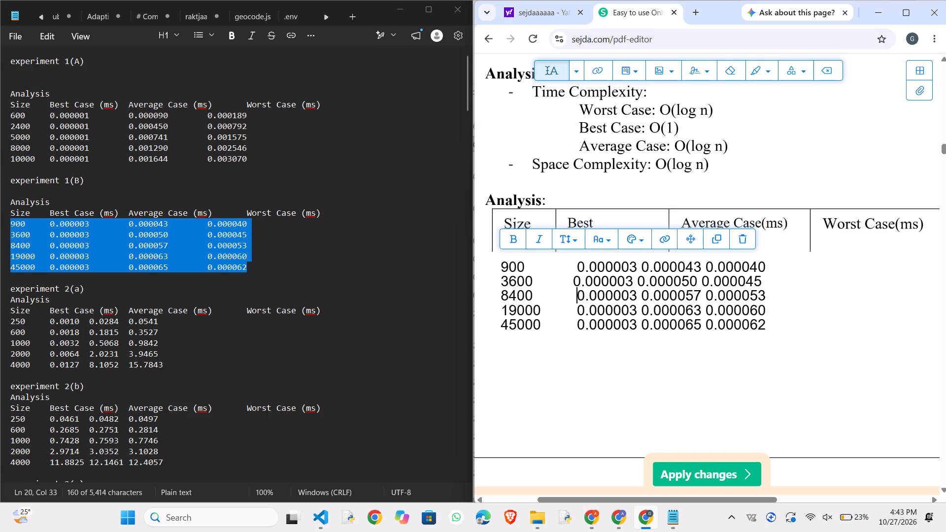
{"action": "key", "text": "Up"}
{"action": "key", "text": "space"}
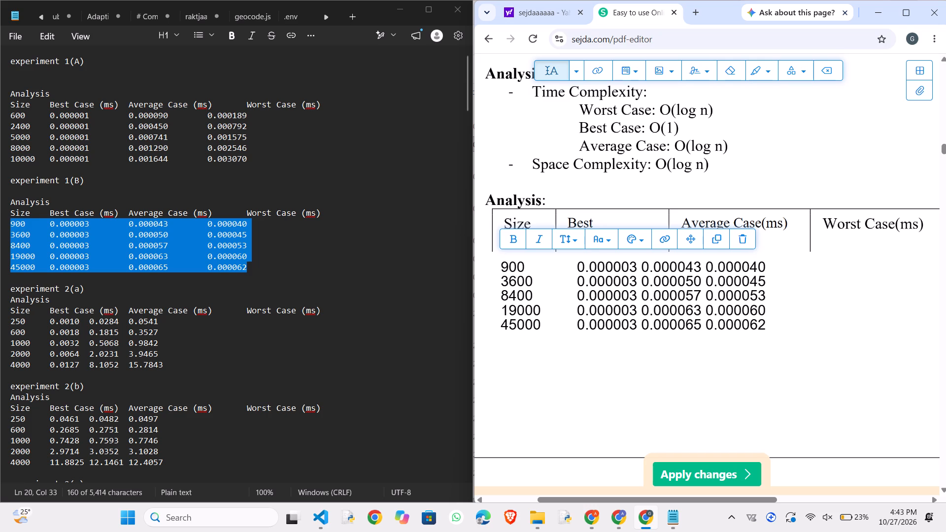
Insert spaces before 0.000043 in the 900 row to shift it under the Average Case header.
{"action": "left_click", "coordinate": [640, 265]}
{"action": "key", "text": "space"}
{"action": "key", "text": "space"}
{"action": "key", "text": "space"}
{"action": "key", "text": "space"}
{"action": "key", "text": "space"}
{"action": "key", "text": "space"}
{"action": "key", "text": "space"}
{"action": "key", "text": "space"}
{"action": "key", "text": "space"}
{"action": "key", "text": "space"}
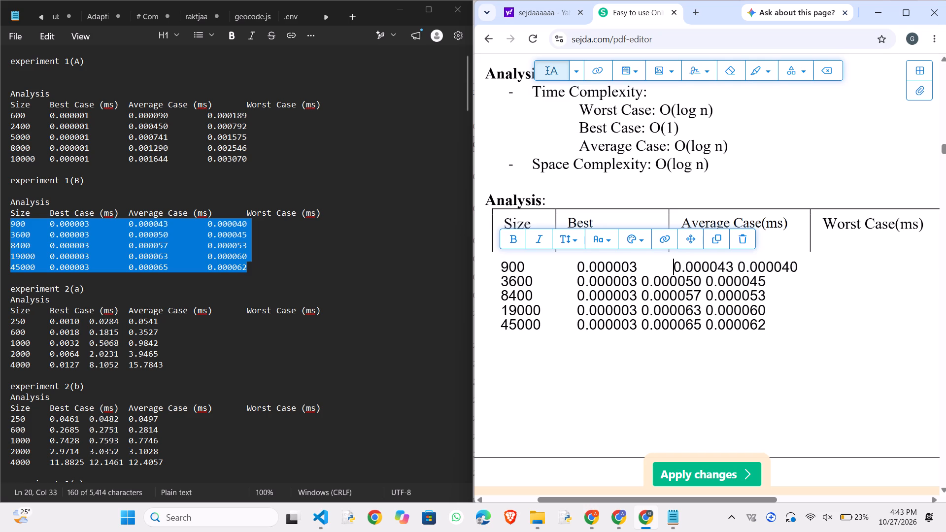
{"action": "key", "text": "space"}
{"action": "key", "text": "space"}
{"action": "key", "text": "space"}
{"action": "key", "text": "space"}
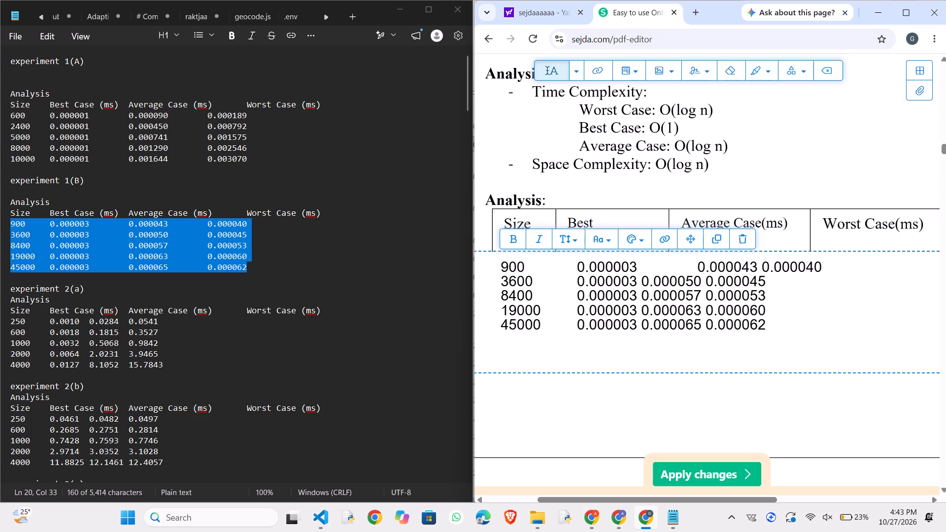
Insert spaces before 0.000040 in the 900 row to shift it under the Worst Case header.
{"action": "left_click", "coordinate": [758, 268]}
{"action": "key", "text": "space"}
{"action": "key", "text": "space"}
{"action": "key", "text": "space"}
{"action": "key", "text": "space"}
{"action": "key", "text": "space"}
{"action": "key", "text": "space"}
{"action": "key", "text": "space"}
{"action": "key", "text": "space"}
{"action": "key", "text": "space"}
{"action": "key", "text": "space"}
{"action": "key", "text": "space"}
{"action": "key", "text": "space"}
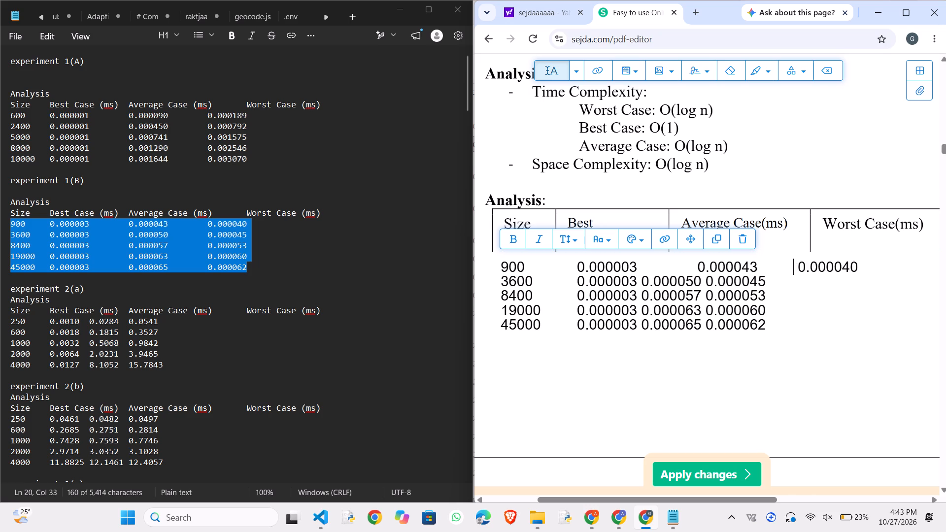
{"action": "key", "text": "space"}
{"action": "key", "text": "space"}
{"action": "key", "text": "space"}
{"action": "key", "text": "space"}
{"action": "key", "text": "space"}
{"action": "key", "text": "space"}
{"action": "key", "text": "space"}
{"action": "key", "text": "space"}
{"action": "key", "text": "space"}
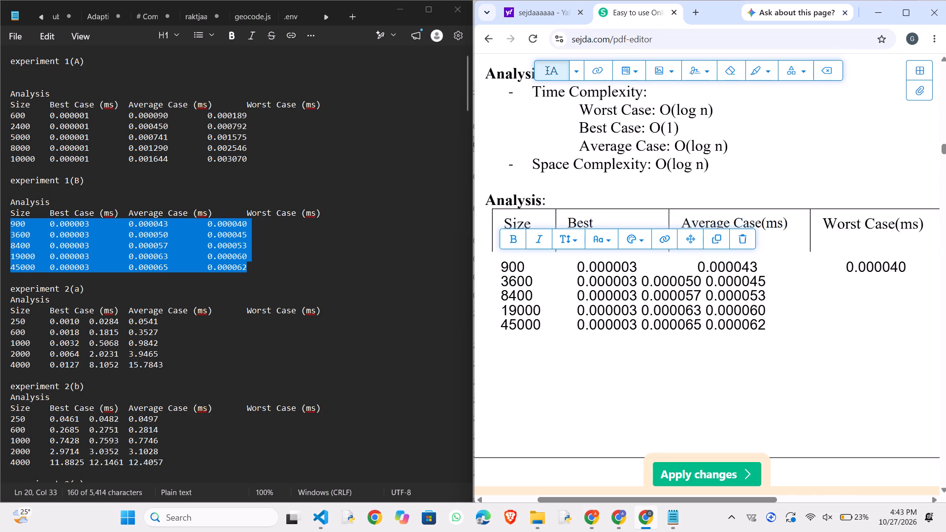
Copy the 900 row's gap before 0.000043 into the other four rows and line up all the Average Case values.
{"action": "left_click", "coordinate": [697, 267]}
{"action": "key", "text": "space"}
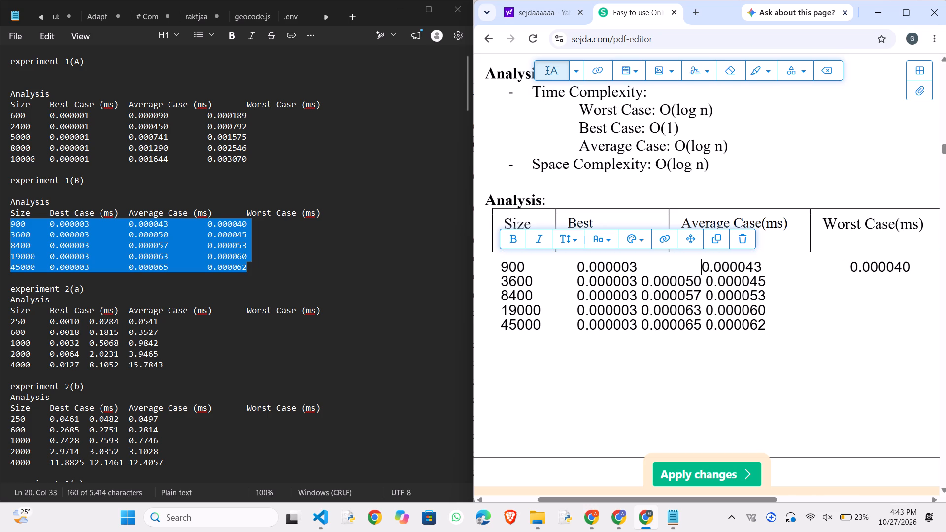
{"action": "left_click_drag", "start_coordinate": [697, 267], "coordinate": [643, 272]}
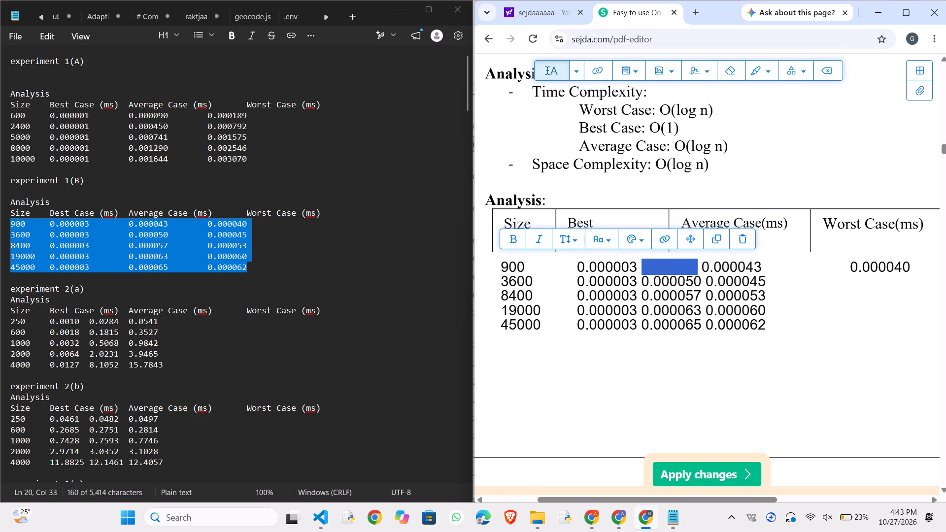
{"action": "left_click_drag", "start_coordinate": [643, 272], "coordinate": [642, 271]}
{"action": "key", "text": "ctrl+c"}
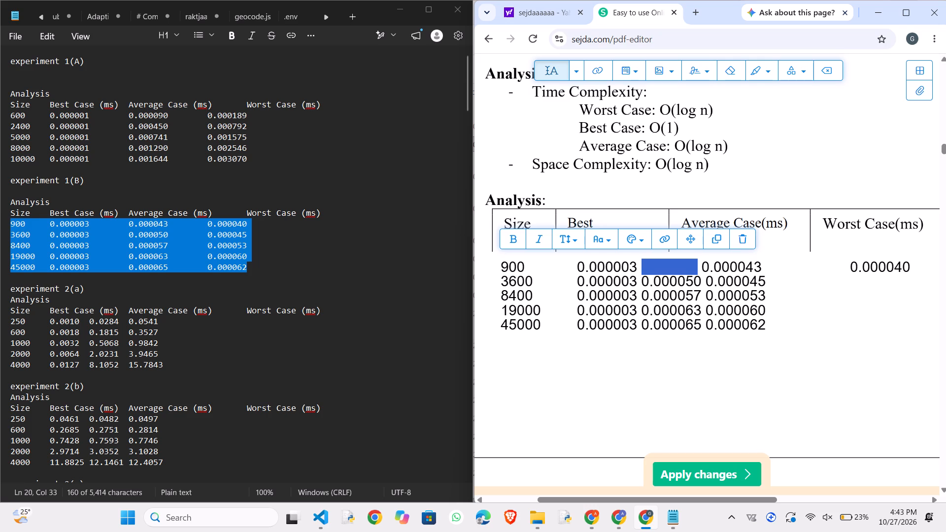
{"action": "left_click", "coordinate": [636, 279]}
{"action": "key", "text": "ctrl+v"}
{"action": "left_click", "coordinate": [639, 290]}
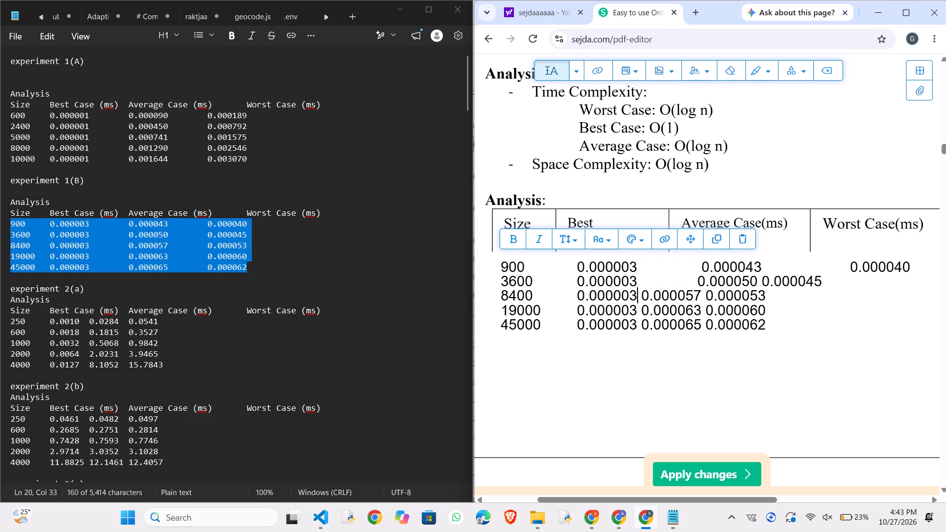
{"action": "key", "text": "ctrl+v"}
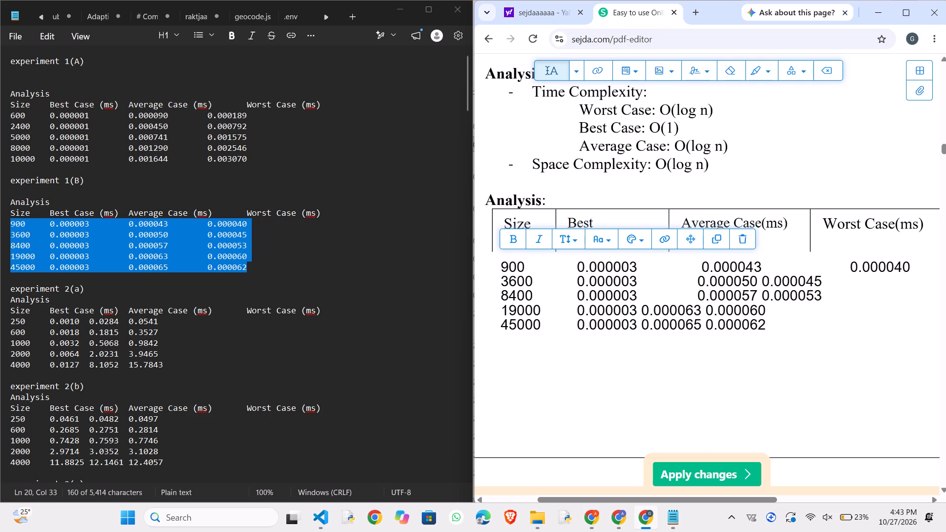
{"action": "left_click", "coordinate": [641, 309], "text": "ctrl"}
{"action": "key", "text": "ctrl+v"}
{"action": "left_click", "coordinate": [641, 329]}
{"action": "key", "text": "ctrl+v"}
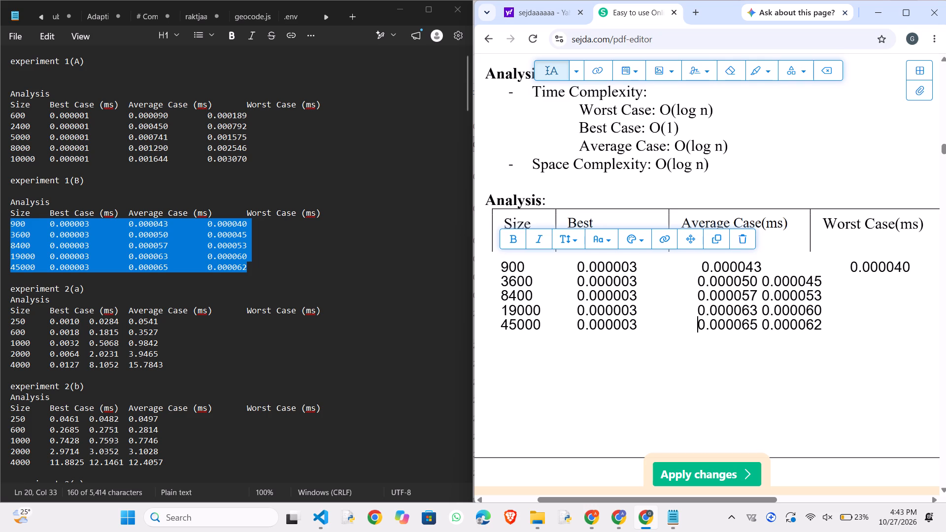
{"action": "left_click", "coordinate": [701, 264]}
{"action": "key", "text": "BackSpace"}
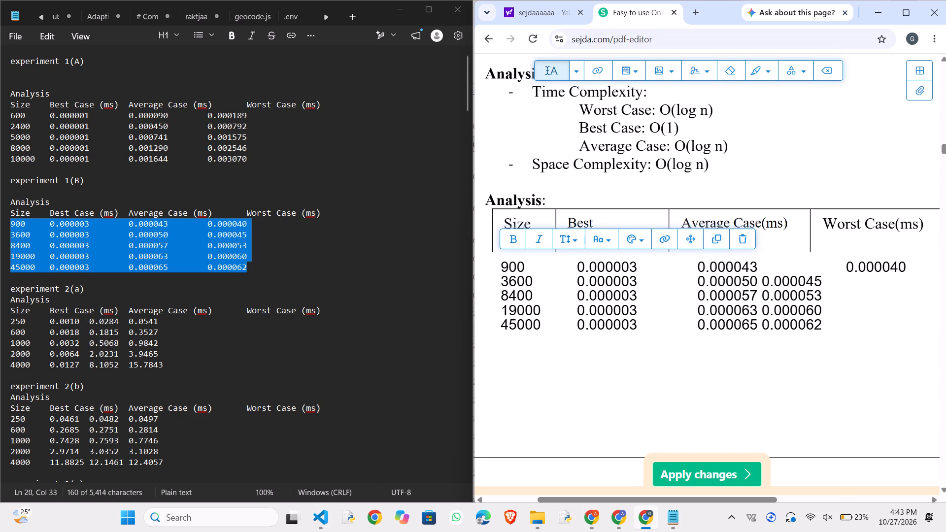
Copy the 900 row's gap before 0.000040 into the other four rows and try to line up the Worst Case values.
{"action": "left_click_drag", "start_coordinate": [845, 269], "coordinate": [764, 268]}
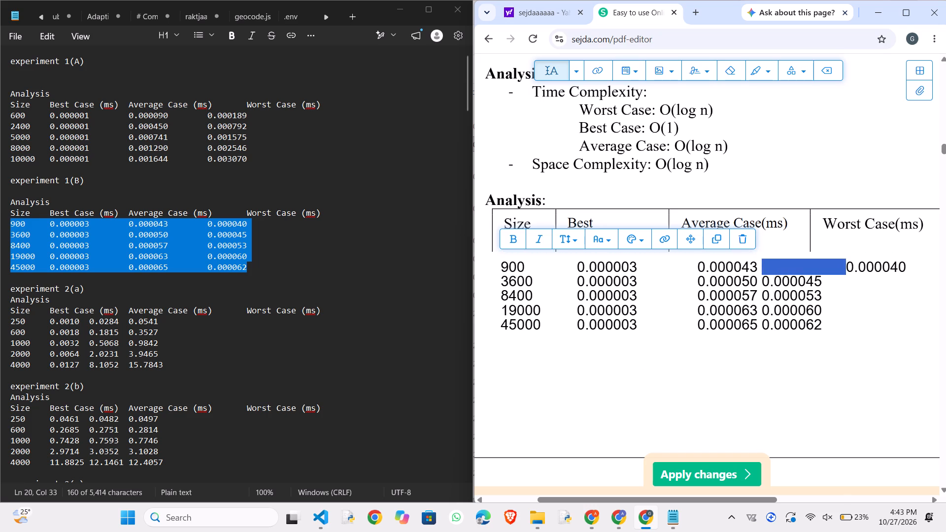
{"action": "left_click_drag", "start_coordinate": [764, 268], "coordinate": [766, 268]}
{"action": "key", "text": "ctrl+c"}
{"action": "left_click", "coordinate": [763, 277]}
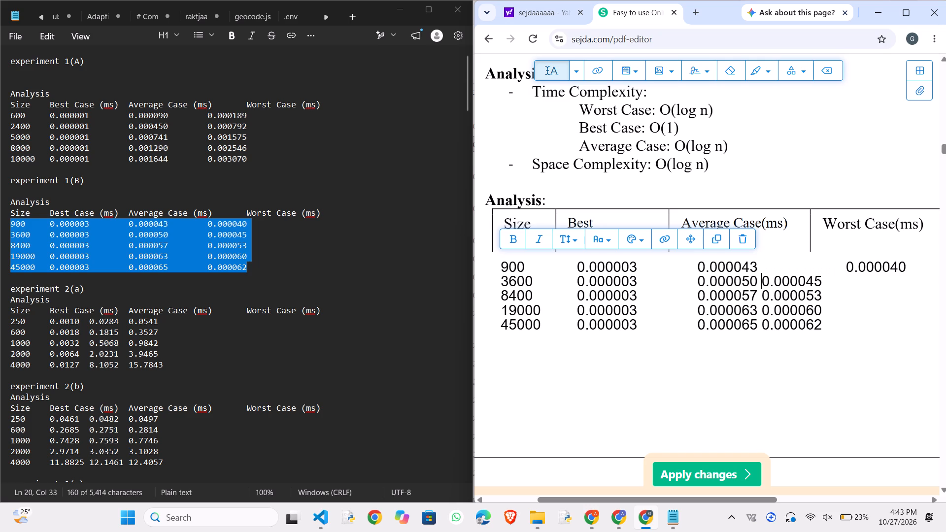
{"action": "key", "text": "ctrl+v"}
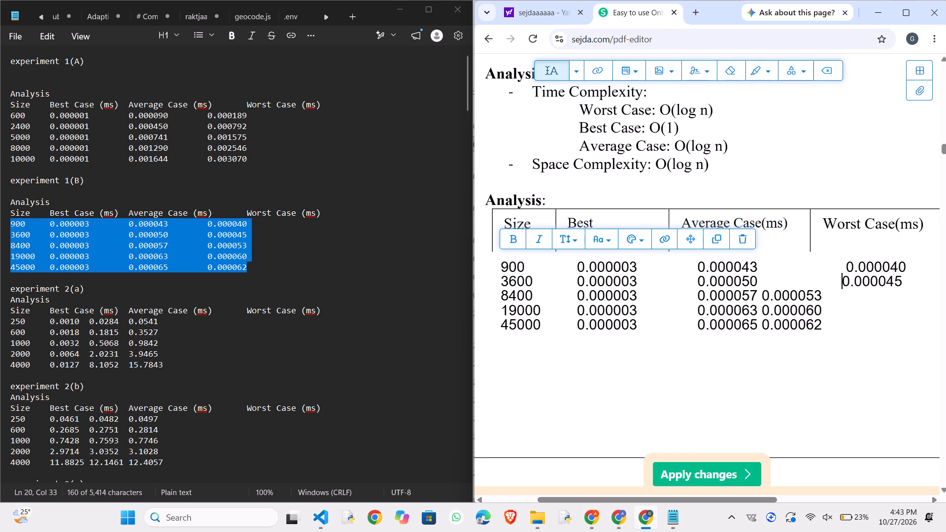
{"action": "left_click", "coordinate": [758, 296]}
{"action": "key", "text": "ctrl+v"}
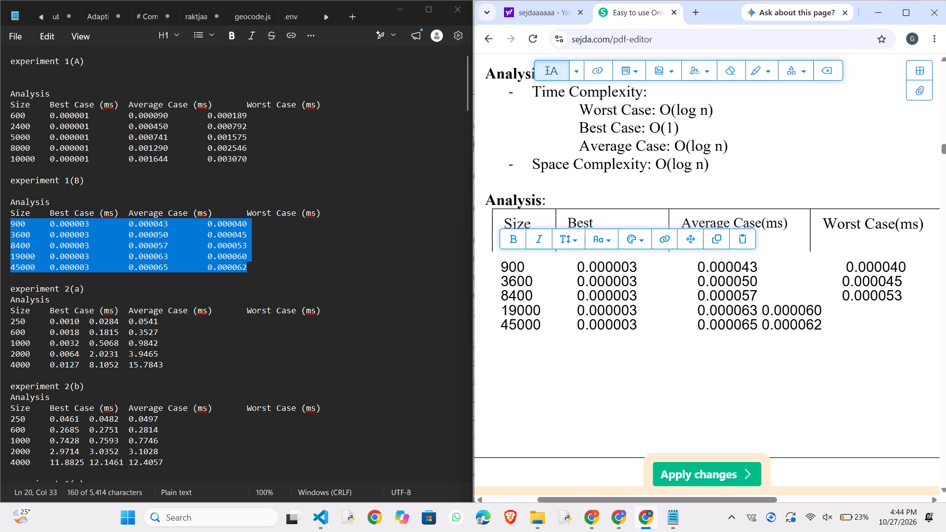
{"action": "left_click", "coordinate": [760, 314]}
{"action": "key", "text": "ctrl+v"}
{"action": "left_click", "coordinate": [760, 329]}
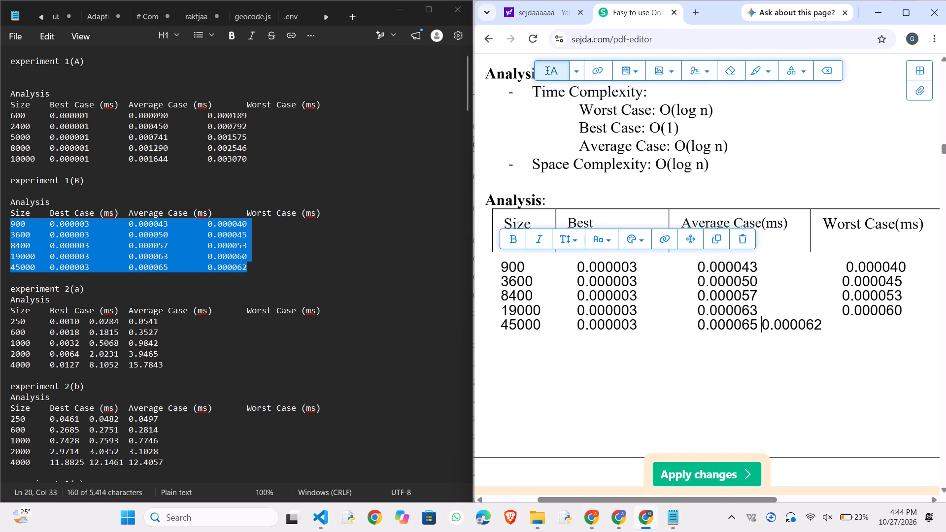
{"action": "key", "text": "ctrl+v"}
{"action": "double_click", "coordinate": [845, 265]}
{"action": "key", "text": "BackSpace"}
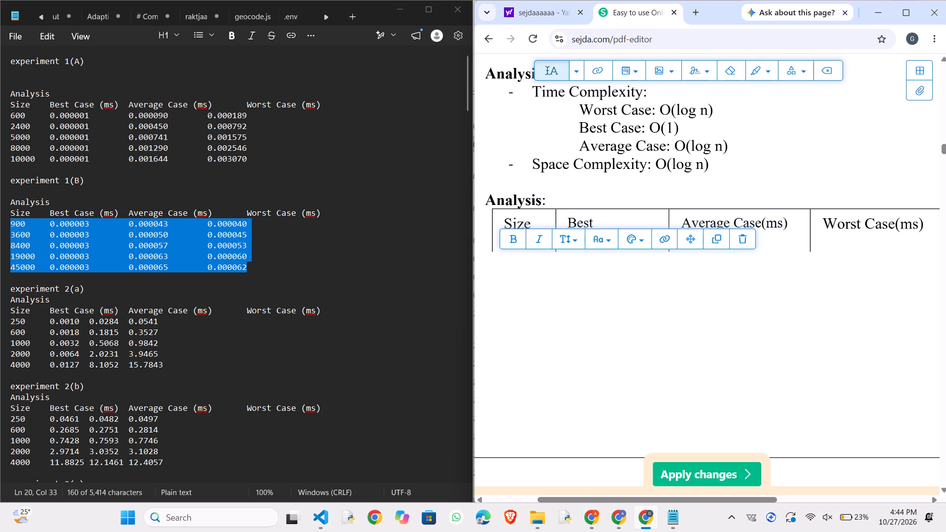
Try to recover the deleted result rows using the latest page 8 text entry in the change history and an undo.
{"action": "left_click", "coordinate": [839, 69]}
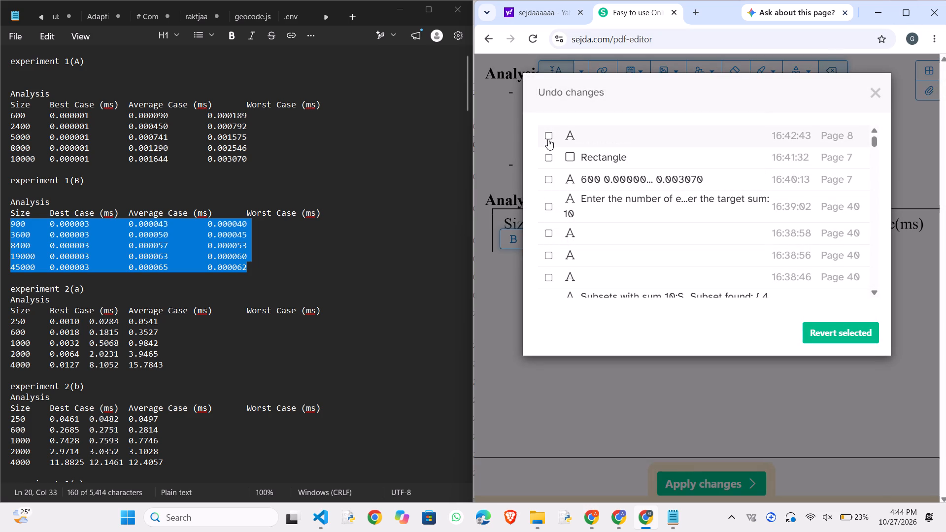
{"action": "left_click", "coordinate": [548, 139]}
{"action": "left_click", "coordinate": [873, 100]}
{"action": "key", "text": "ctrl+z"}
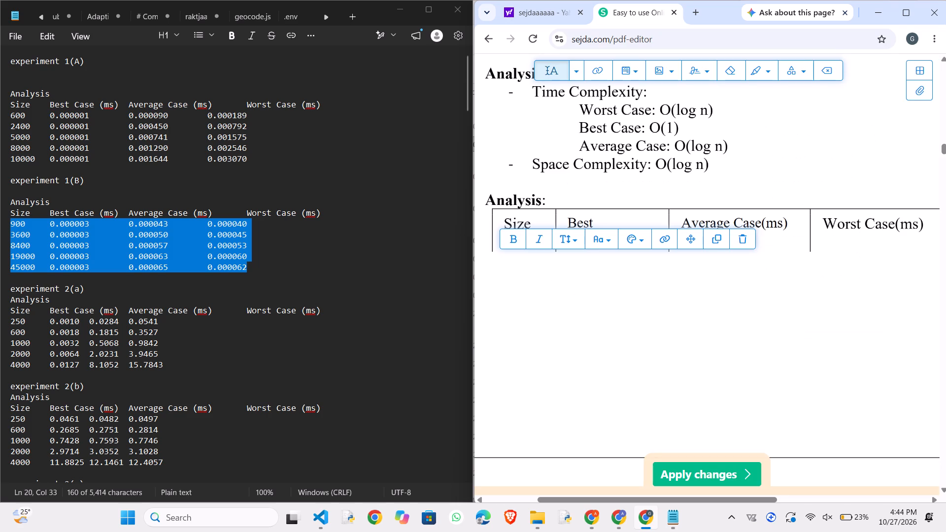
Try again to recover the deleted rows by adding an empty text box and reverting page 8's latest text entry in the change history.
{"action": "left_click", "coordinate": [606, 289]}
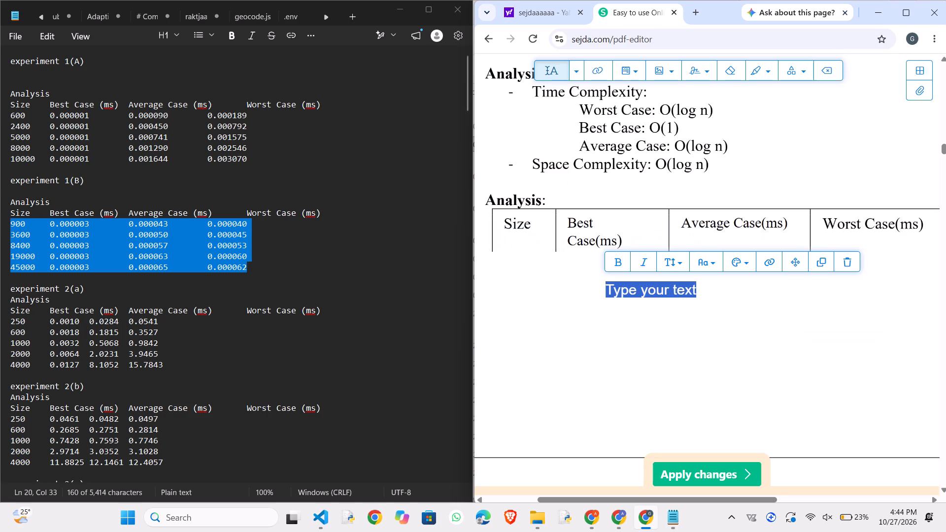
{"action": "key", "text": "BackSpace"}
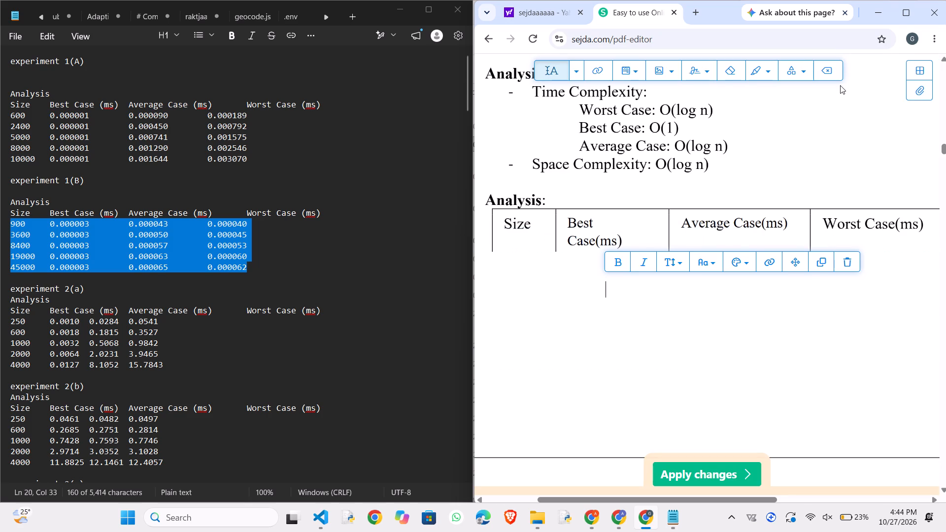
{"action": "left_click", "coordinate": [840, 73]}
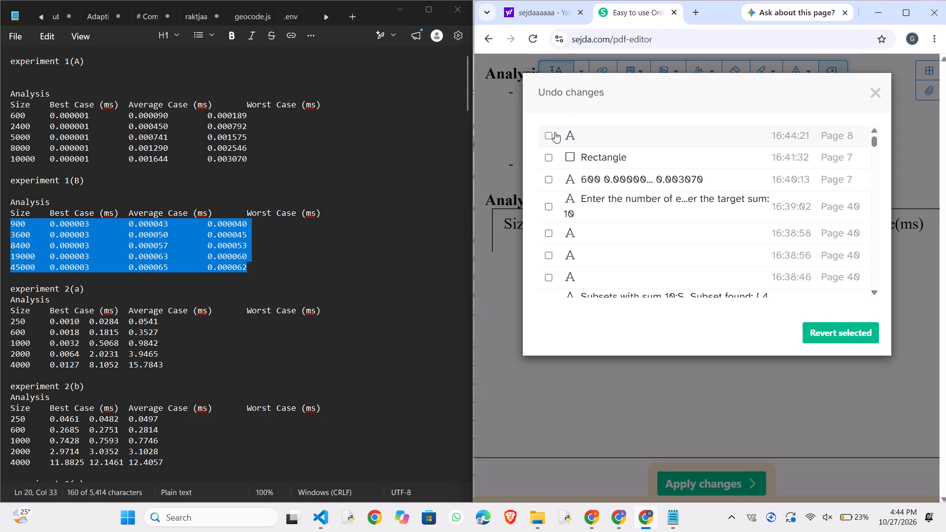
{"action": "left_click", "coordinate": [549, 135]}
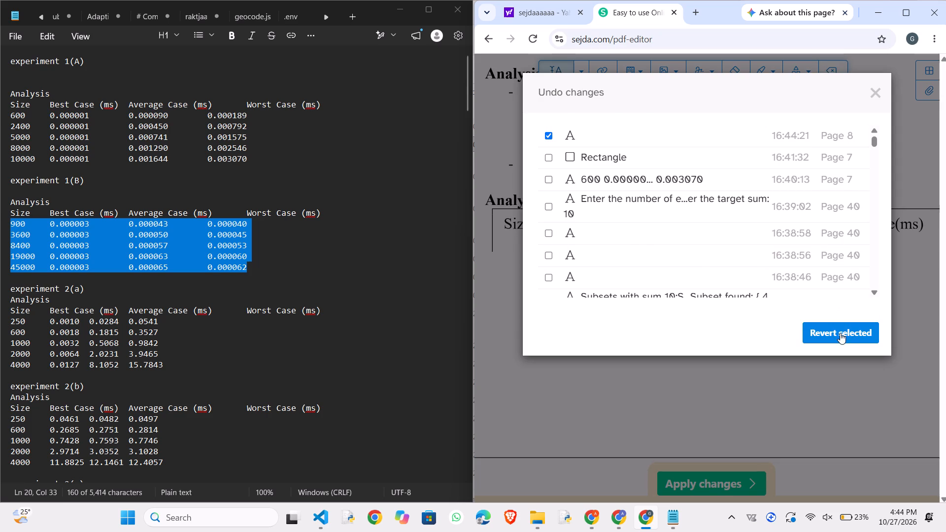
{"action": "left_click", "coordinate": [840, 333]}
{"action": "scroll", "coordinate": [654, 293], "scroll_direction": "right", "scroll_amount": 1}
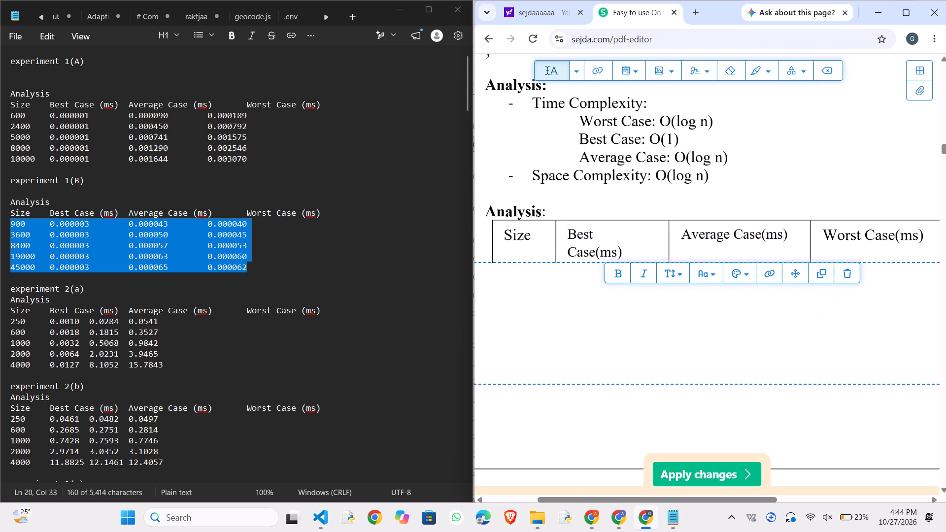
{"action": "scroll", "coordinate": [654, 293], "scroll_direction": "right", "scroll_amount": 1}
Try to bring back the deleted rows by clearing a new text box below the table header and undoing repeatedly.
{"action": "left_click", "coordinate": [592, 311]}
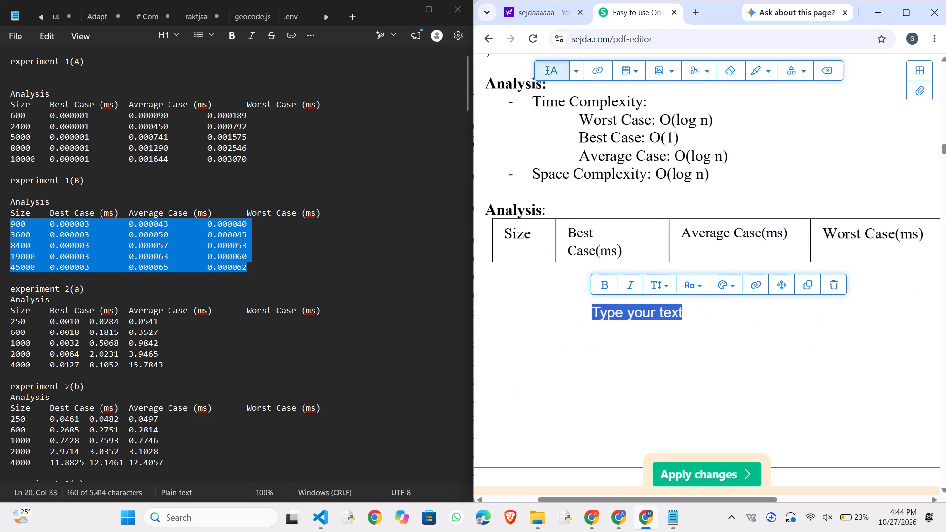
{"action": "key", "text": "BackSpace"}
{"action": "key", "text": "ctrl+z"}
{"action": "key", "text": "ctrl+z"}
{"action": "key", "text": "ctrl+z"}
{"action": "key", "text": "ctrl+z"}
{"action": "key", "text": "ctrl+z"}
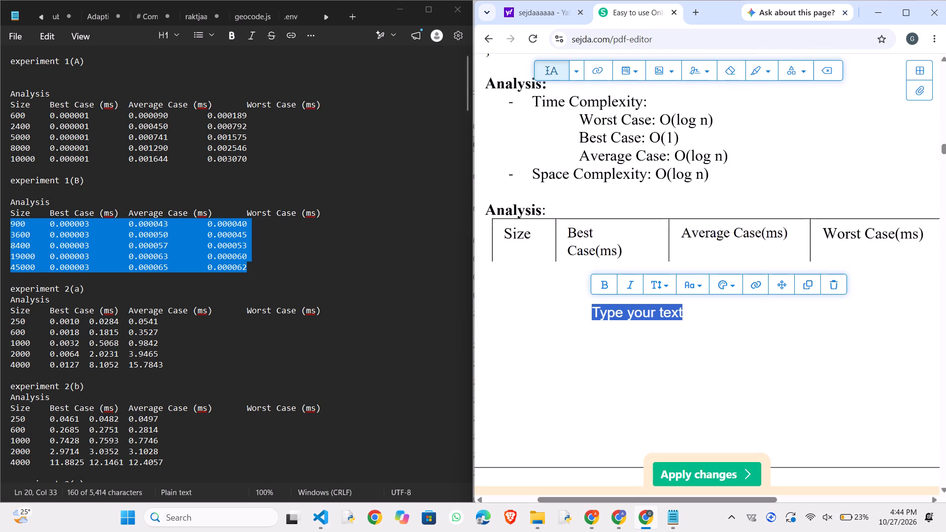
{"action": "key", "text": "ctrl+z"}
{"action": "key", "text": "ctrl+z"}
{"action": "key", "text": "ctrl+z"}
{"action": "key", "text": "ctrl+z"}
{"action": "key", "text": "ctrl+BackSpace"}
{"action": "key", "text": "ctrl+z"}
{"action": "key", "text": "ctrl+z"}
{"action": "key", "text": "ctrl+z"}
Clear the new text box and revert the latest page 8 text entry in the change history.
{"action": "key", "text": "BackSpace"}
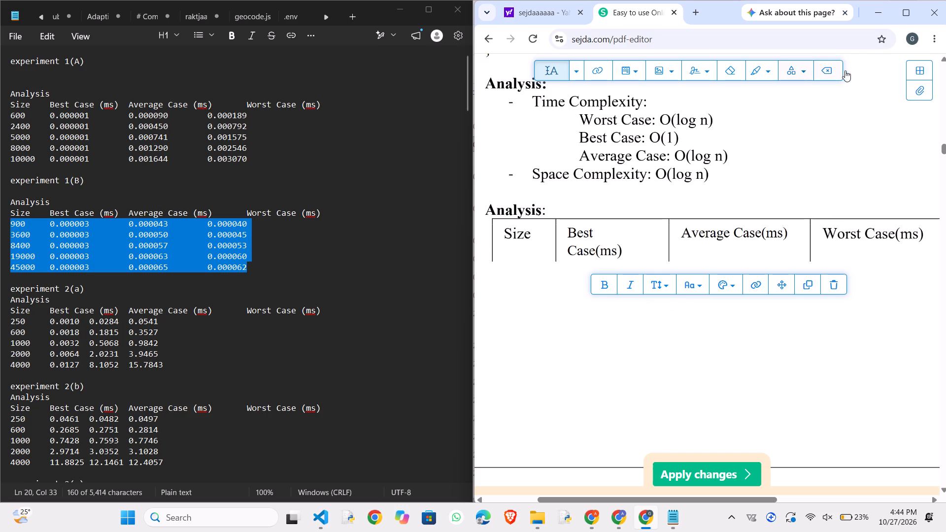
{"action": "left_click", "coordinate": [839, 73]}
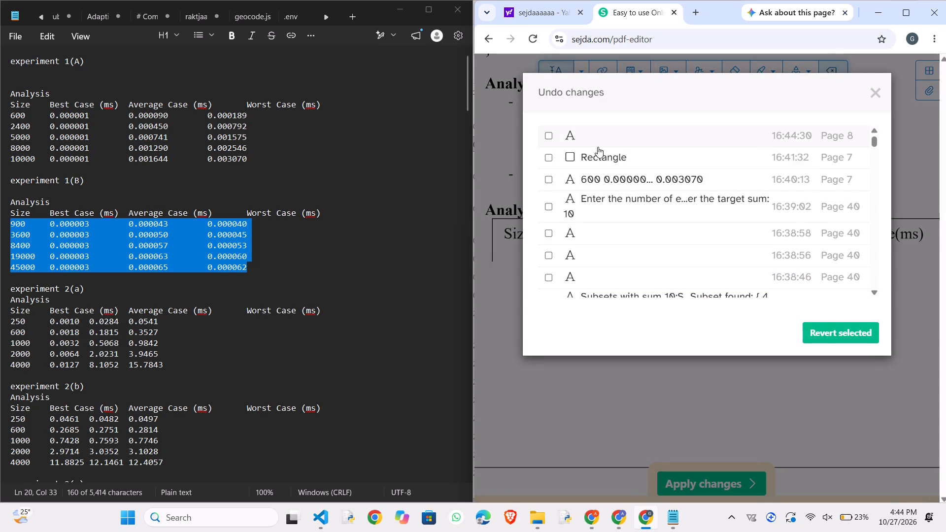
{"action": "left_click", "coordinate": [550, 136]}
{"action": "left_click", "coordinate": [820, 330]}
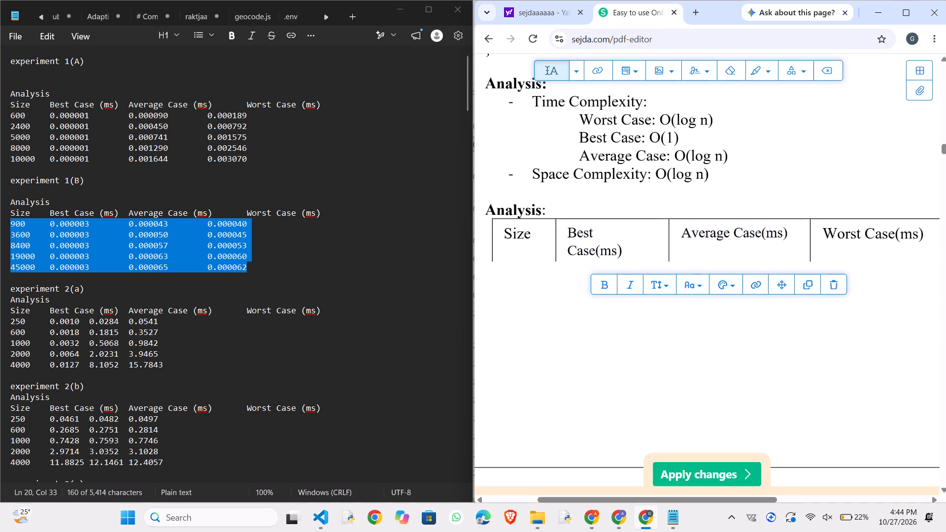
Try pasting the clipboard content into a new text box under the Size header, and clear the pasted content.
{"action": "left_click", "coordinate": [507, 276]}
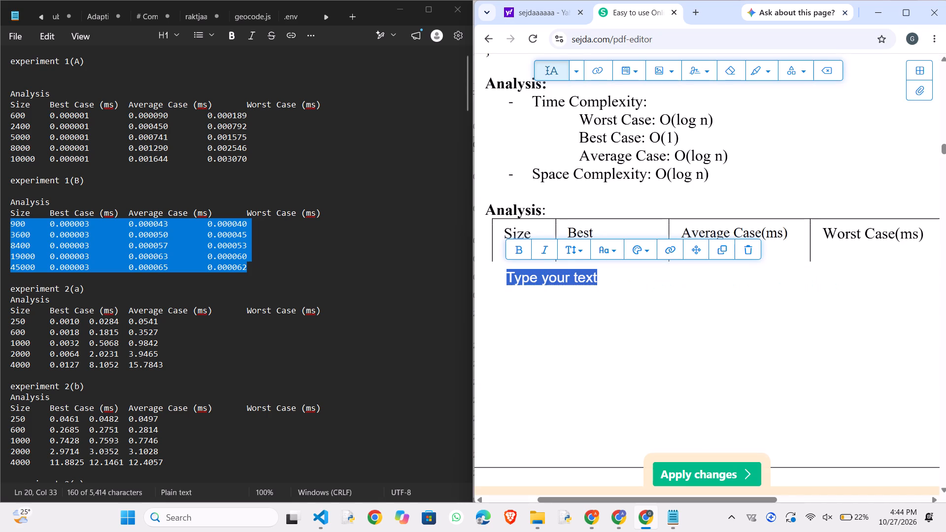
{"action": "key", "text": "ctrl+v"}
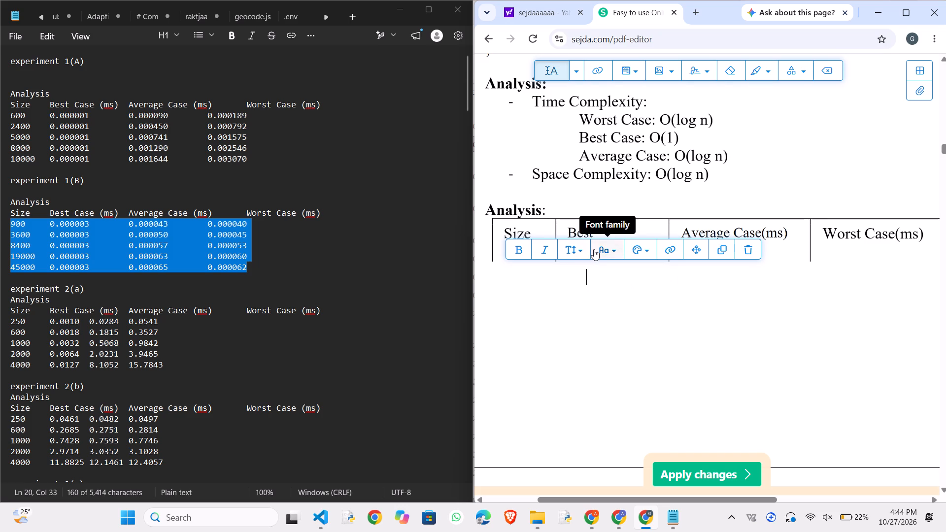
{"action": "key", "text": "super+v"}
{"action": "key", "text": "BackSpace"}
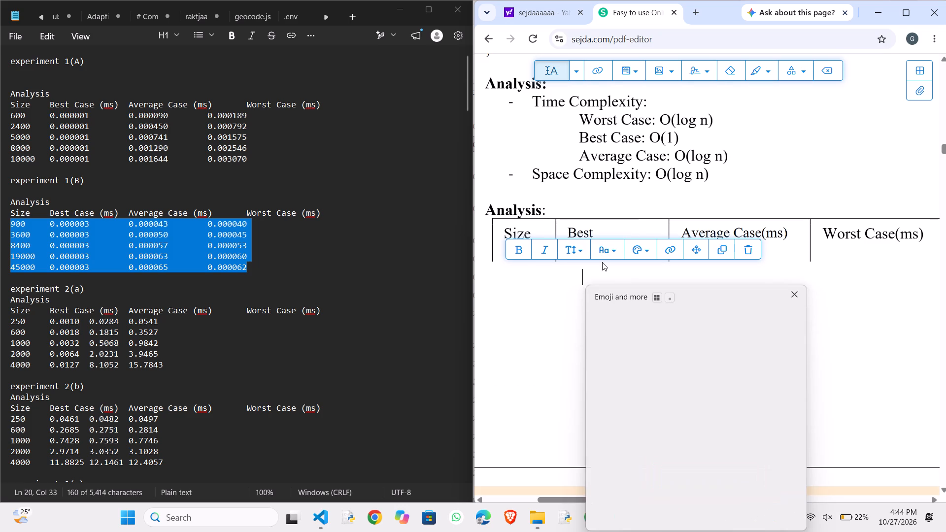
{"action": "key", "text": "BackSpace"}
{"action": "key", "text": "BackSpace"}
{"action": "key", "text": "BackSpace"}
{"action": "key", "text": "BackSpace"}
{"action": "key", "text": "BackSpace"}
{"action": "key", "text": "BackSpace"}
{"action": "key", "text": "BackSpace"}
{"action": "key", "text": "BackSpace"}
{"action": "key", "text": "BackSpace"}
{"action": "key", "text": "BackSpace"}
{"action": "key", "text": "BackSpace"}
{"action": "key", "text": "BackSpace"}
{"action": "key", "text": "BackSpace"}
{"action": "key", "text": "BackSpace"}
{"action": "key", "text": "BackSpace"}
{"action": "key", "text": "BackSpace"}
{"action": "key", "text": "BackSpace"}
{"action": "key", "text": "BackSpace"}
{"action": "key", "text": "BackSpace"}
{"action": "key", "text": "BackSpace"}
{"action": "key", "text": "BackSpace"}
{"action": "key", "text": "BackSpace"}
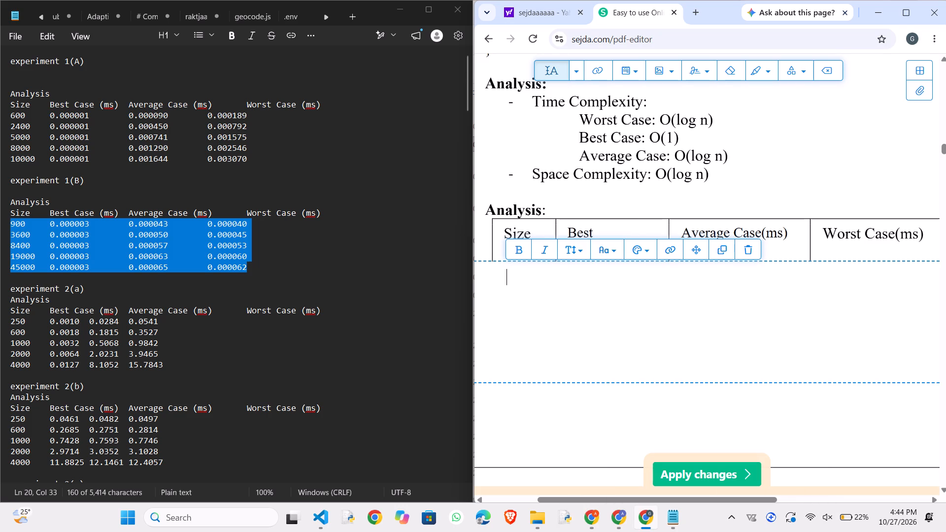
Open the Windows clipboard history and turn it on.
{"action": "key", "text": "super+v"}
{"action": "key", "text": "Down"}
{"action": "key", "text": "Down"}
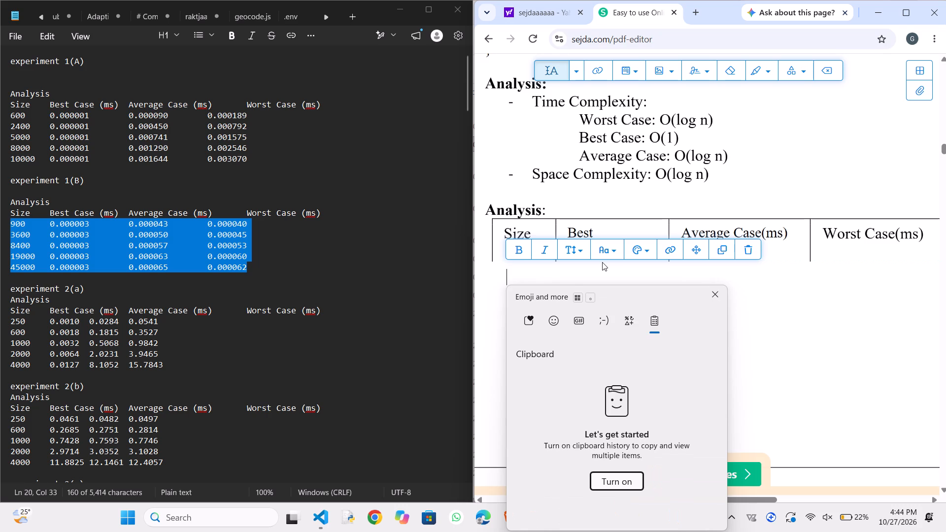
{"action": "key", "text": "Down"}
{"action": "left_click", "coordinate": [617, 475]}
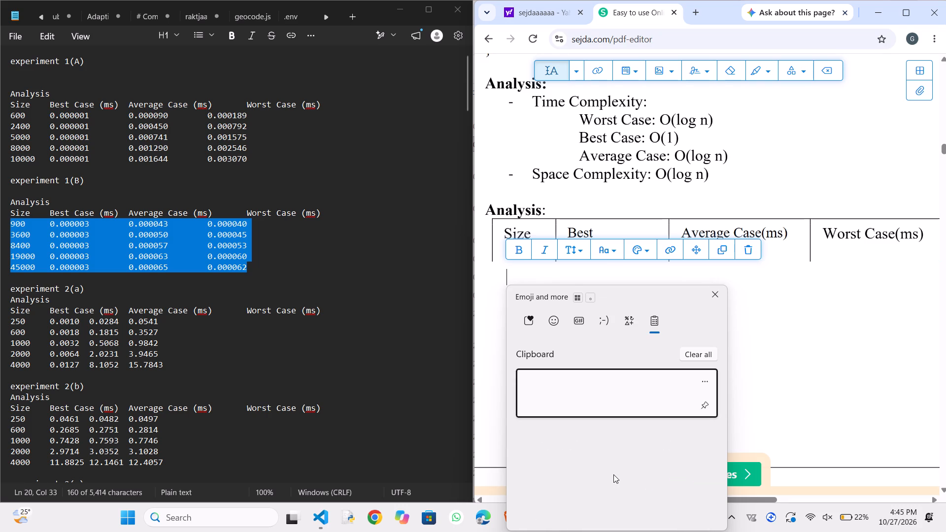
Copy experiment 1(B)'s five result rows, 900 to 45000, from Notepad and paste them into a new text box under the Size header.
{"action": "left_click", "coordinate": [236, 256]}
{"action": "left_click_drag", "start_coordinate": [251, 268], "coordinate": [24, 221]}
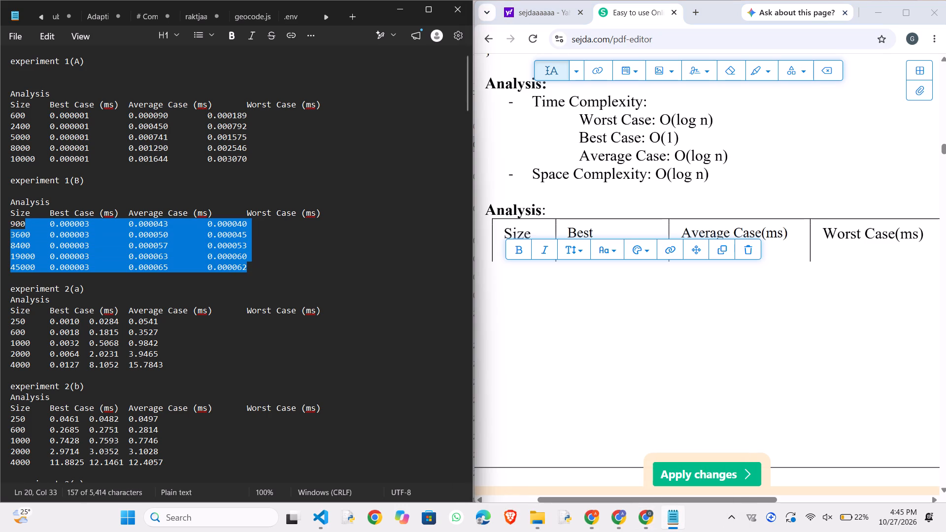
{"action": "left_click_drag", "start_coordinate": [24, 221], "coordinate": [8, 223]}
{"action": "key", "text": "ctrl+c"}
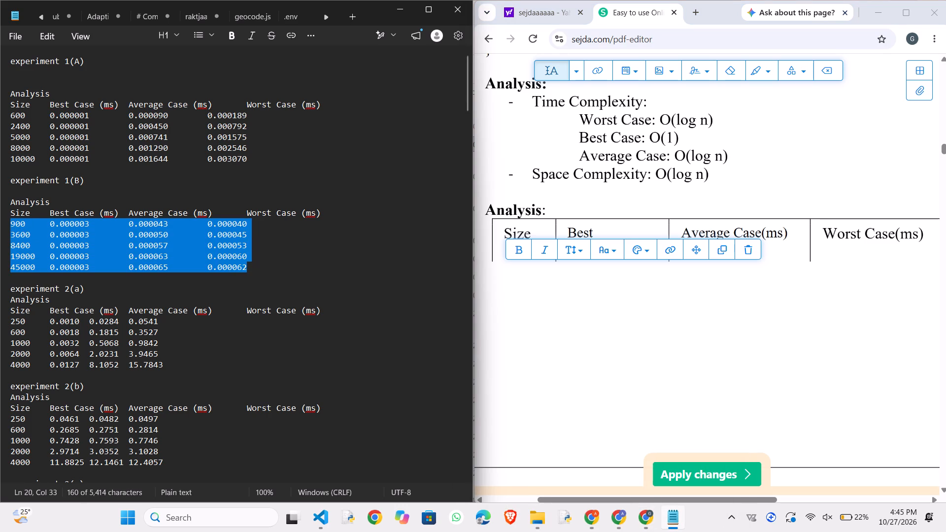
{"action": "left_click", "coordinate": [513, 278]}
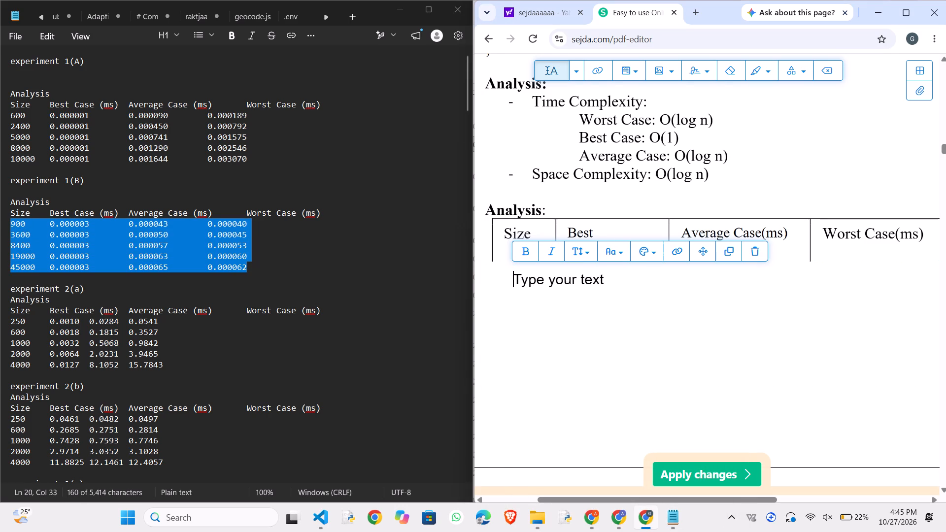
{"action": "key", "text": "ctrl+v"}
Insert spaces before 0.000003 in the 900 row to shift it under the Best Case header.
{"action": "left_click", "coordinate": [540, 278]}
{"action": "key", "text": "space"}
{"action": "key", "text": "space"}
{"action": "key", "text": "space"}
{"action": "key", "text": "space"}
{"action": "key", "text": "space"}
{"action": "key", "text": "space"}
{"action": "key", "text": "space"}
{"action": "key", "text": "space"}
{"action": "key", "text": "space"}
{"action": "key", "text": "space"}
{"action": "key", "text": "space"}
{"action": "key", "text": "space"}
{"action": "key", "text": "space"}
{"action": "key", "text": "space"}
{"action": "key", "text": "space"}
{"action": "key", "text": "space"}
{"action": "key", "text": "space"}
{"action": "key", "text": "space"}
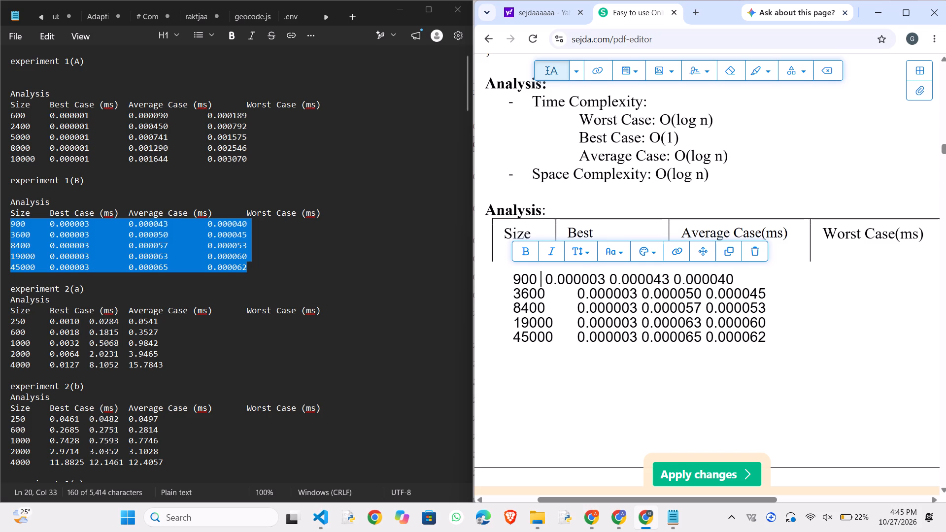
{"action": "key", "text": "space"}
{"action": "key", "text": "BackSpace"}
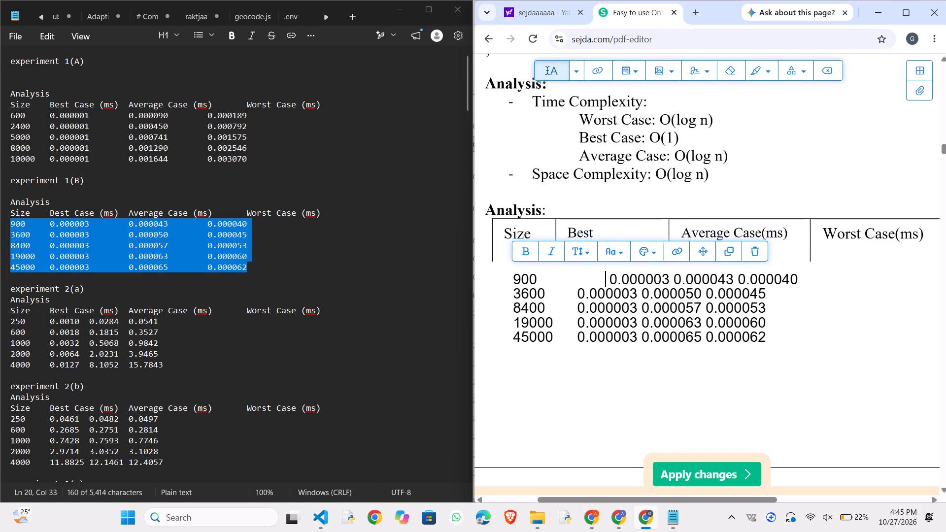
{"action": "key", "text": "BackSpace"}
{"action": "key", "text": "BackSpace"}
{"action": "key", "text": "BackSpace"}
{"action": "left_click", "coordinate": [527, 256]}
{"action": "left_click", "coordinate": [527, 256]}
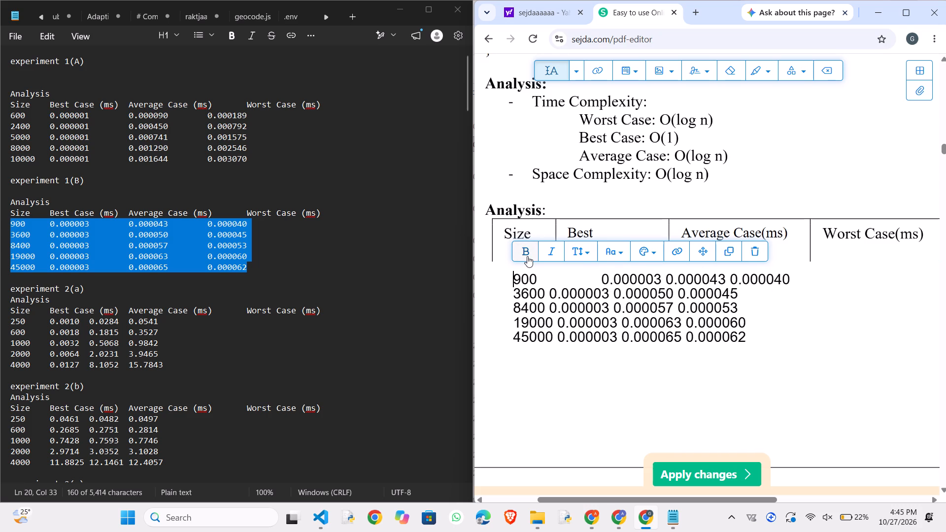
Insert spaces before 0.000003 in the 3600 row and trim the 900 row's gap so both Best Case values line up.
{"action": "left_click", "coordinate": [543, 295]}
{"action": "key", "text": "space"}
{"action": "key", "text": "space"}
{"action": "key", "text": "space"}
{"action": "key", "text": "space"}
{"action": "key", "text": "space"}
{"action": "key", "text": "space"}
{"action": "key", "text": "space"}
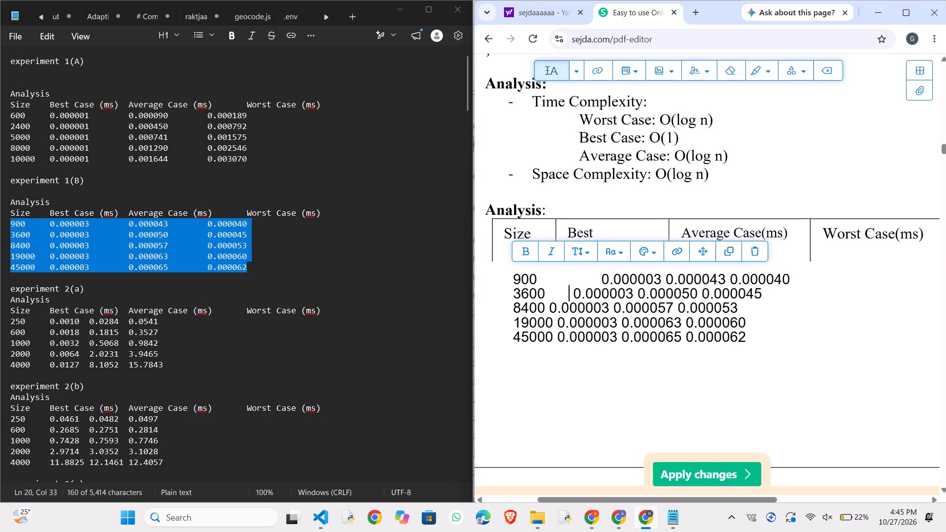
{"action": "key", "text": "space"}
{"action": "key", "text": "space"}
{"action": "key", "text": "space"}
{"action": "key", "text": "space"}
{"action": "key", "text": "space"}
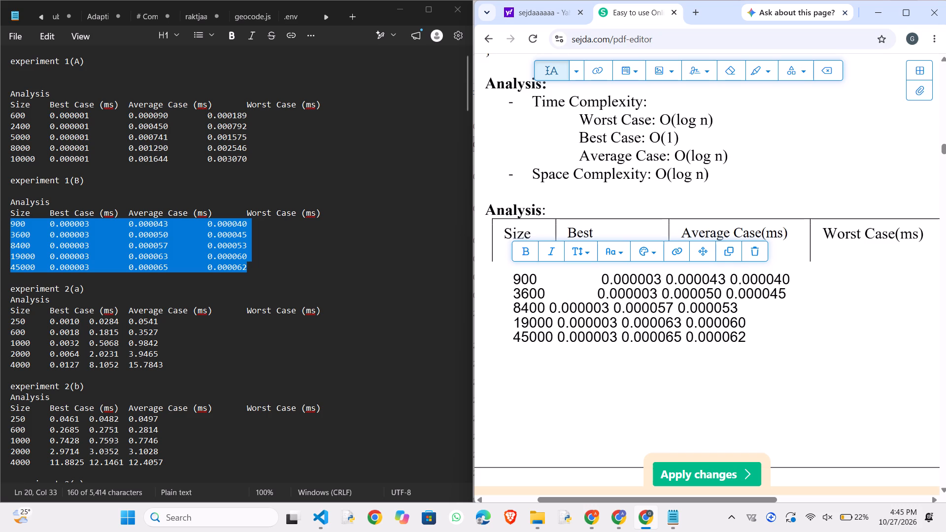
{"action": "left_click", "coordinate": [600, 278]}
{"action": "key", "text": "BackSpace"}
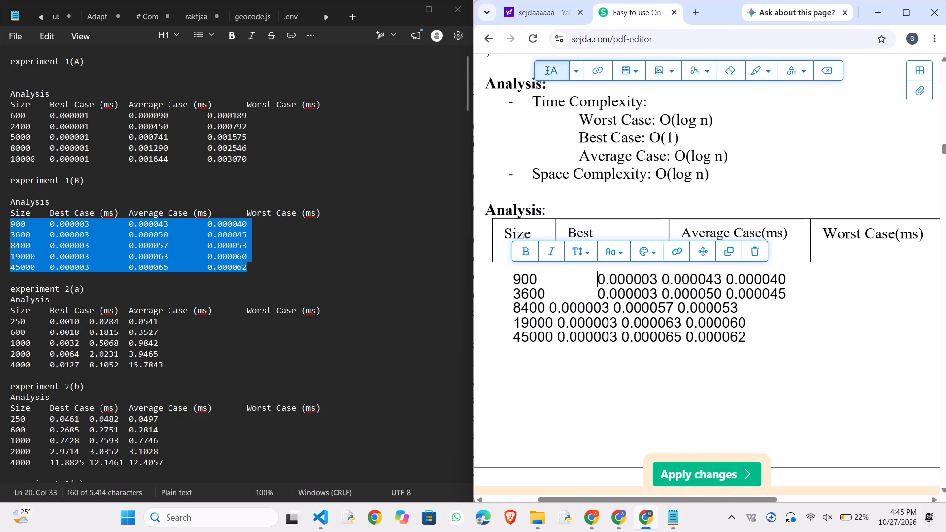
Copy the gap before 0.000003 in the 900 row into the 8400, 19000 and 45000 rows, adjusting spaces so all Best Case values line up.
{"action": "left_click_drag", "start_coordinate": [600, 277], "coordinate": [554, 280]}
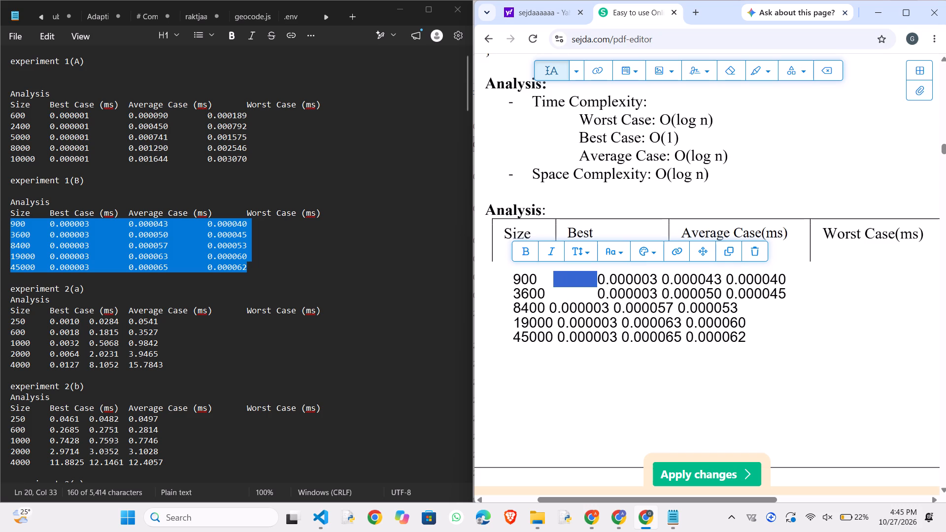
{"action": "key", "text": "ctrl+c"}
{"action": "left_click", "coordinate": [544, 311]}
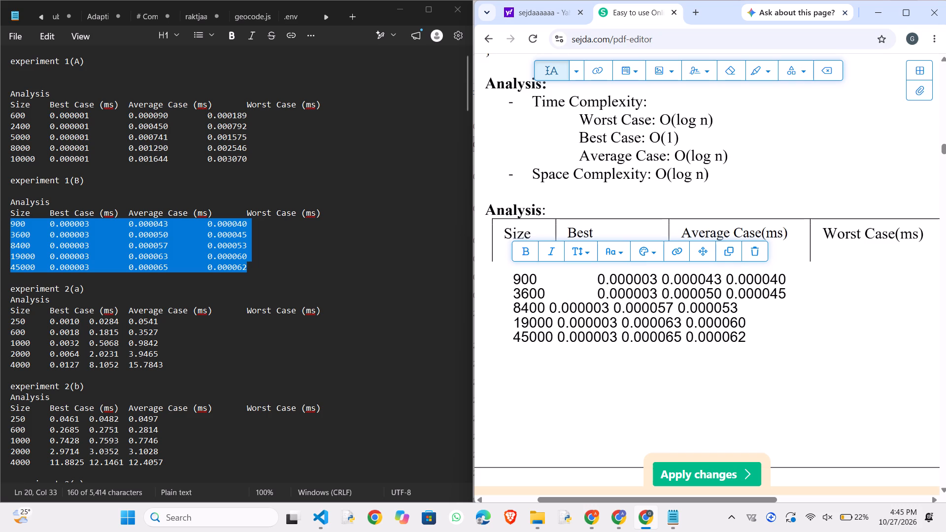
{"action": "key", "text": "ctrl+v"}
{"action": "left_click", "coordinate": [556, 327], "text": "ctrl"}
{"action": "key", "text": "ctrl+v"}
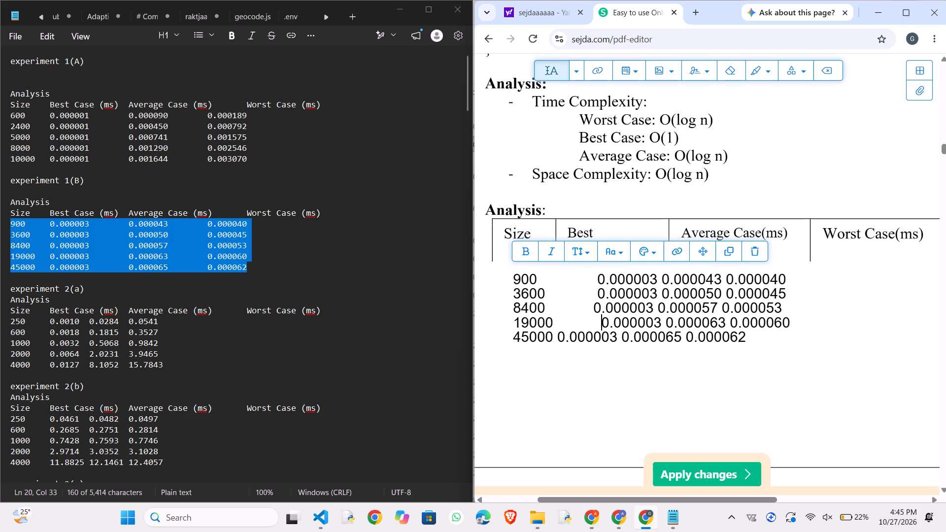
{"action": "left_click", "coordinate": [555, 335]}
{"action": "key", "text": "ctrl+v"}
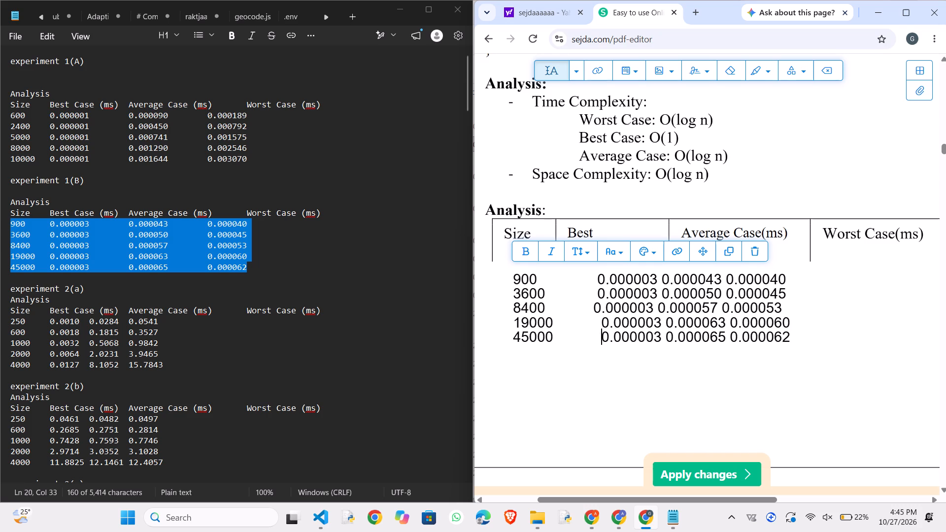
{"action": "key", "text": "BackSpace"}
{"action": "key", "text": "Up"}
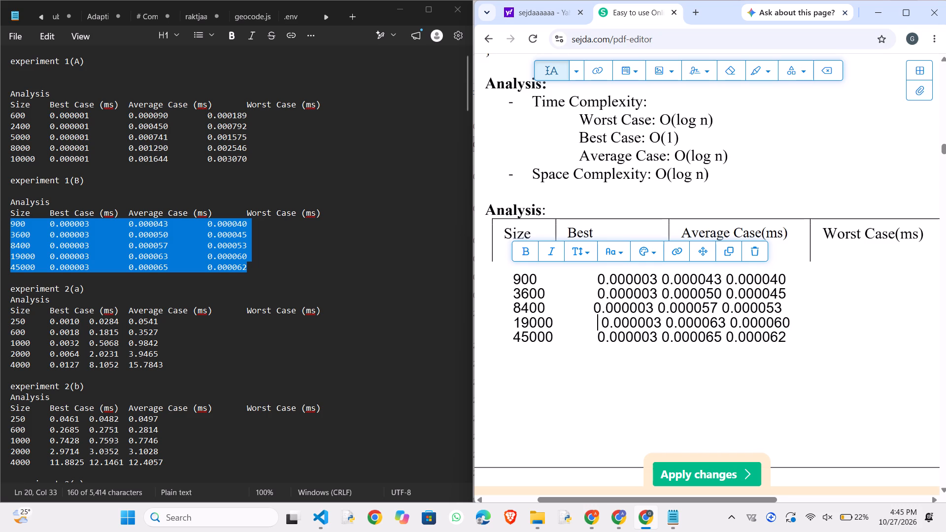
{"action": "key", "text": "BackSpace"}
{"action": "key", "text": "Up"}
{"action": "key", "text": "space"}
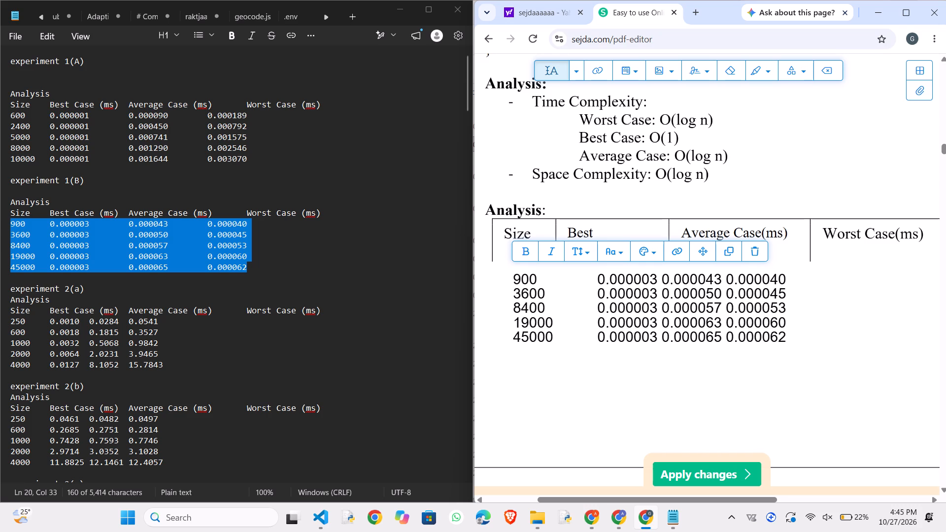
Insert spaces before 0.000043 in the 900 row to shift it under the Average Case header.
{"action": "left_click", "coordinate": [663, 280]}
{"action": "key", "text": "space"}
{"action": "key", "text": "space"}
{"action": "key", "text": "space"}
{"action": "key", "text": "space"}
{"action": "key", "text": "space"}
{"action": "key", "text": "space"}
{"action": "key", "text": "space"}
{"action": "key", "text": "space"}
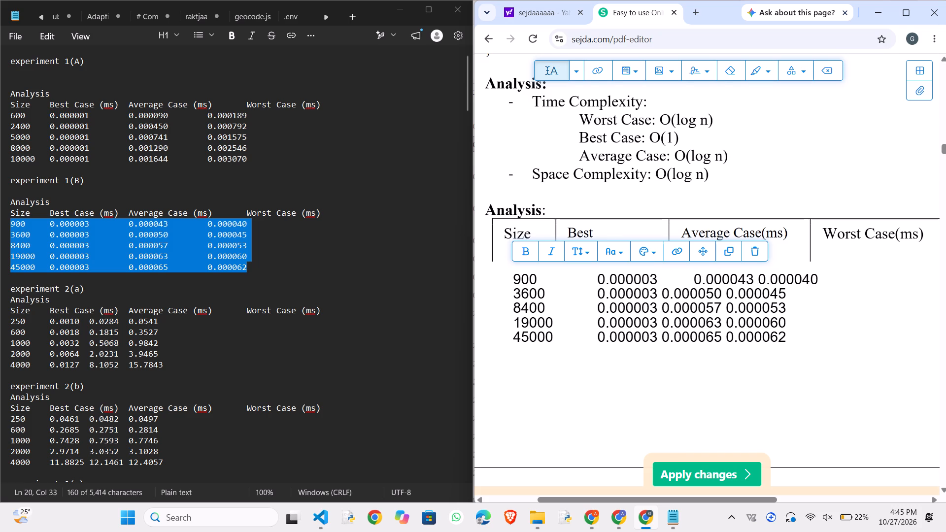
Insert spaces before 0.000040 in the 900 row to shift it under the Worst Case header.
{"action": "left_click", "coordinate": [757, 277]}
{"action": "key", "text": "space"}
{"action": "key", "text": "space"}
{"action": "key", "text": "space"}
{"action": "key", "text": "space"}
{"action": "key", "text": "space"}
{"action": "key", "text": "space"}
{"action": "key", "text": "space"}
{"action": "key", "text": "space"}
{"action": "key", "text": "space"}
{"action": "key", "text": "space"}
{"action": "key", "text": "space"}
{"action": "key", "text": "space"}
{"action": "key", "text": "space"}
{"action": "key", "text": "space"}
{"action": "key", "text": "space"}
{"action": "key", "text": "space"}
{"action": "key", "text": "space"}
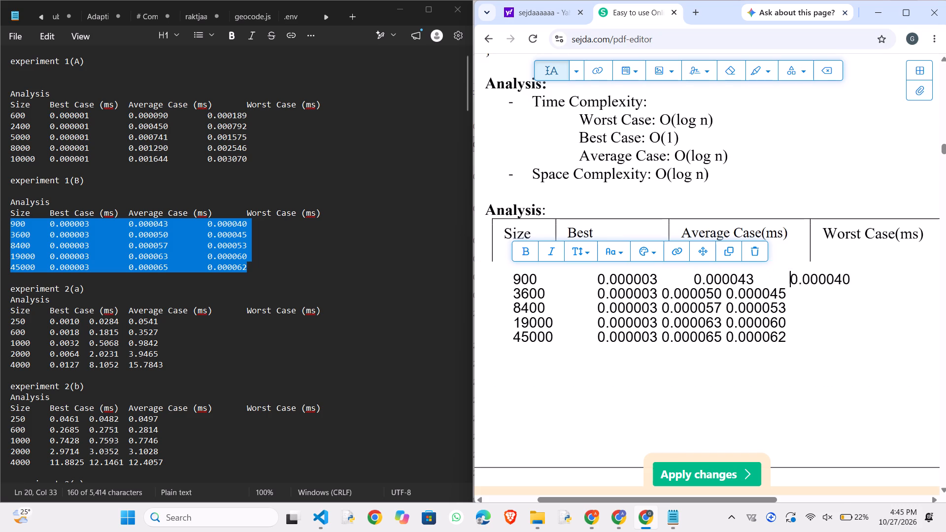
{"action": "key", "text": "space"}
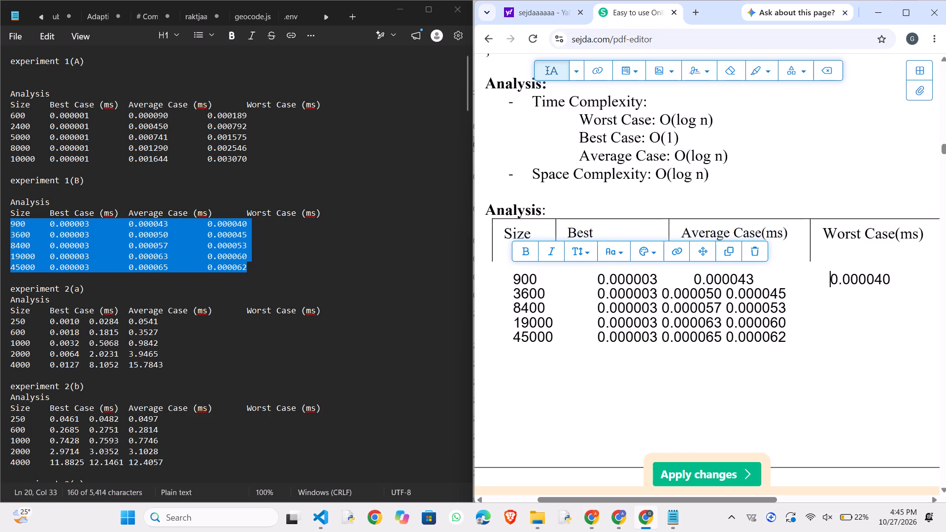
Copy the gap before 0.000040 in the 900 row and paste it before the last value of the 3600, 8400, 19000 and 45000 rows.
{"action": "left_click_drag", "start_coordinate": [831, 282], "coordinate": [764, 279]}
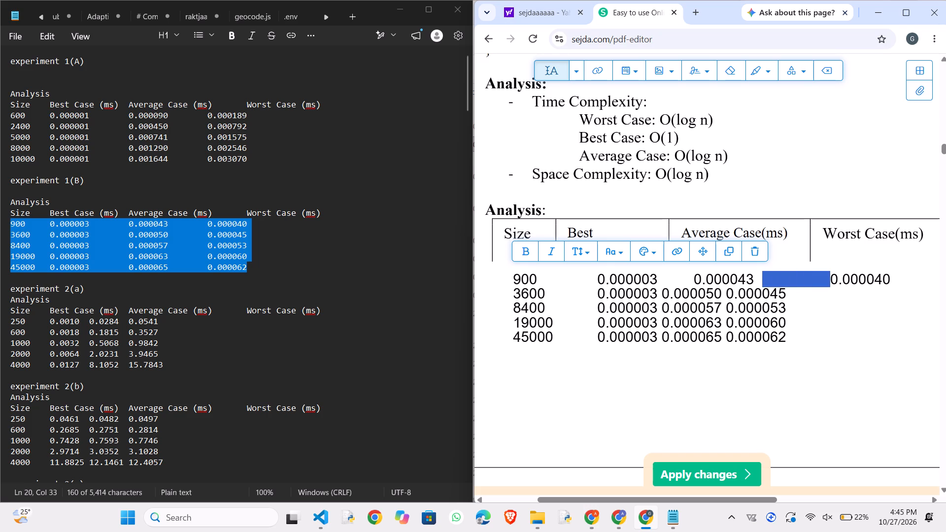
{"action": "left_click_drag", "start_coordinate": [764, 279], "coordinate": [763, 279]}
{"action": "key", "text": "ctrl+c"}
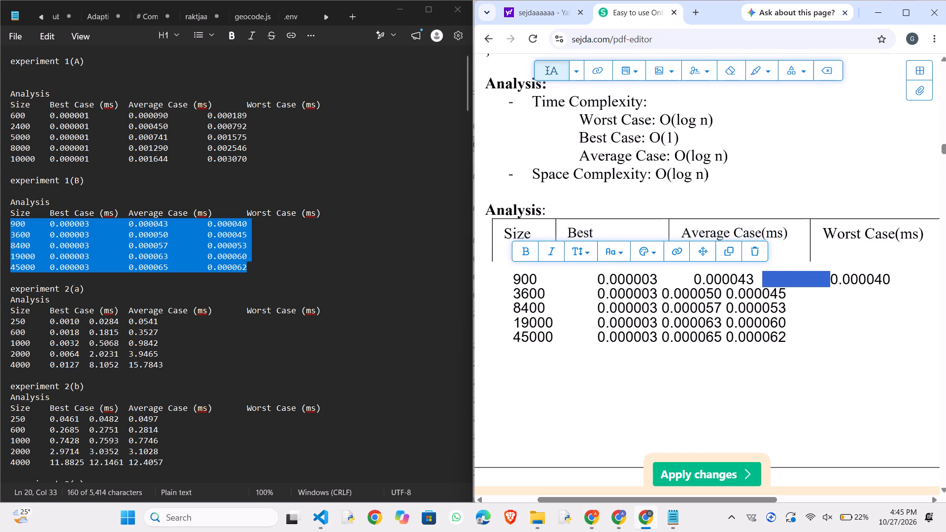
{"action": "left_click", "coordinate": [727, 292]}
{"action": "key", "text": "ctrl+v"}
{"action": "left_click", "coordinate": [727, 313], "text": "ctrl"}
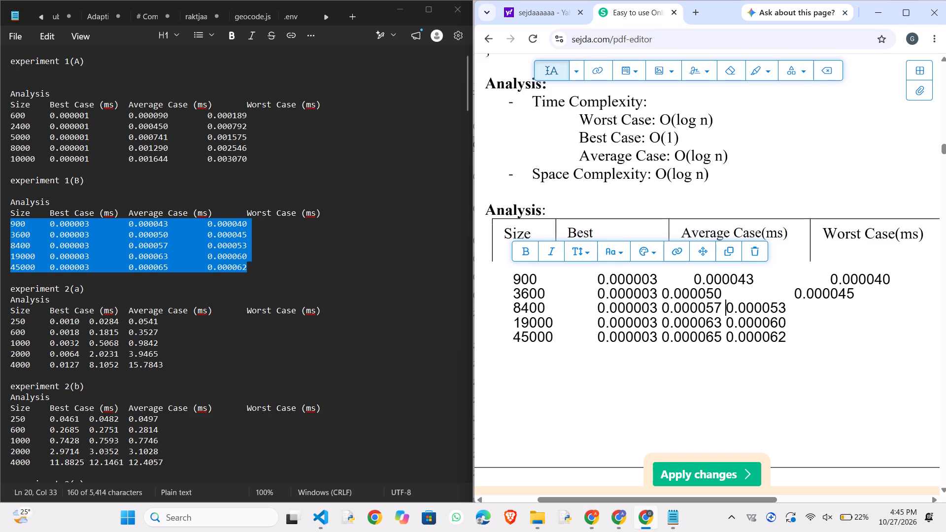
{"action": "key", "text": "ctrl+v"}
{"action": "left_click", "coordinate": [722, 324], "text": "ctrl"}
{"action": "key", "text": "ctrl+v"}
{"action": "left_click", "coordinate": [724, 336], "text": "ctrl"}
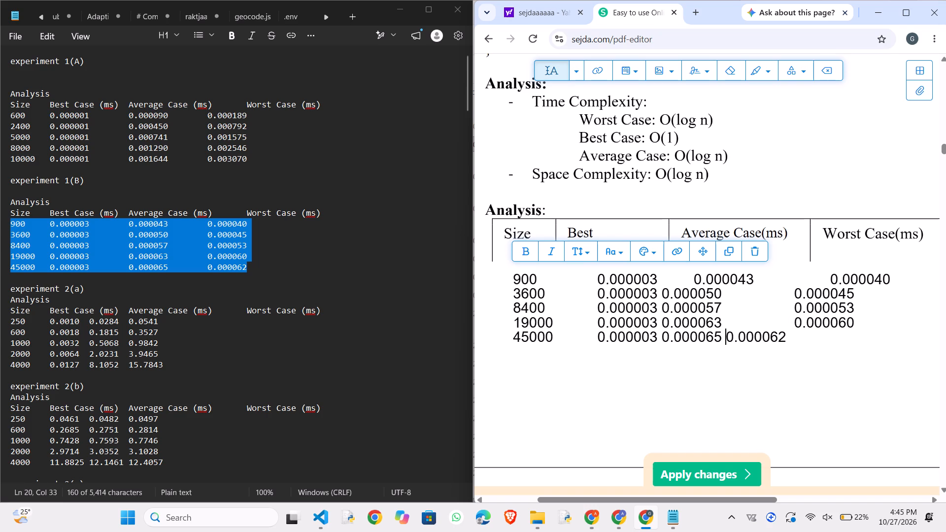
{"action": "key", "text": "ctrl+v"}
Copy the gap before 0.000043 into the 3600 and 8400 rows, adding a space to each so 0.000050 and 0.000057 line up under Average Case.
{"action": "left_click_drag", "start_coordinate": [694, 282], "coordinate": [678, 281]}
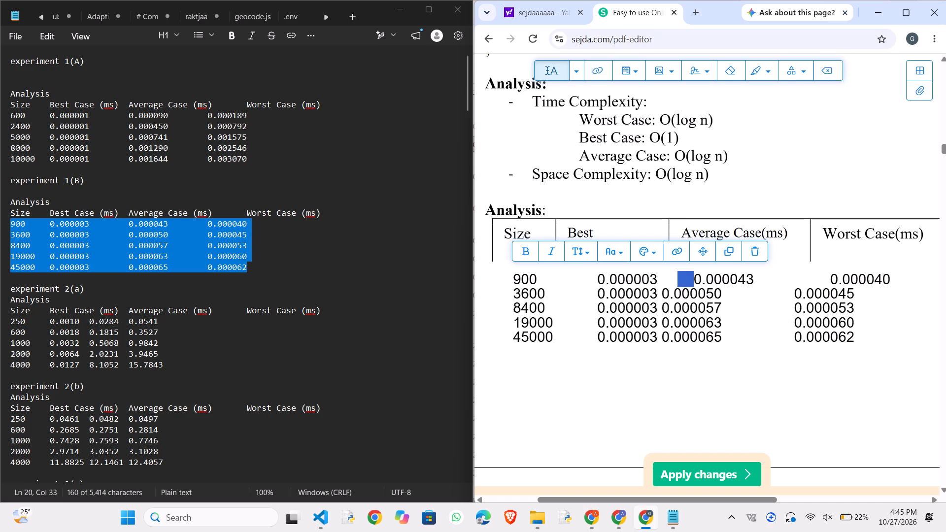
{"action": "left_click_drag", "start_coordinate": [678, 281], "coordinate": [666, 279]}
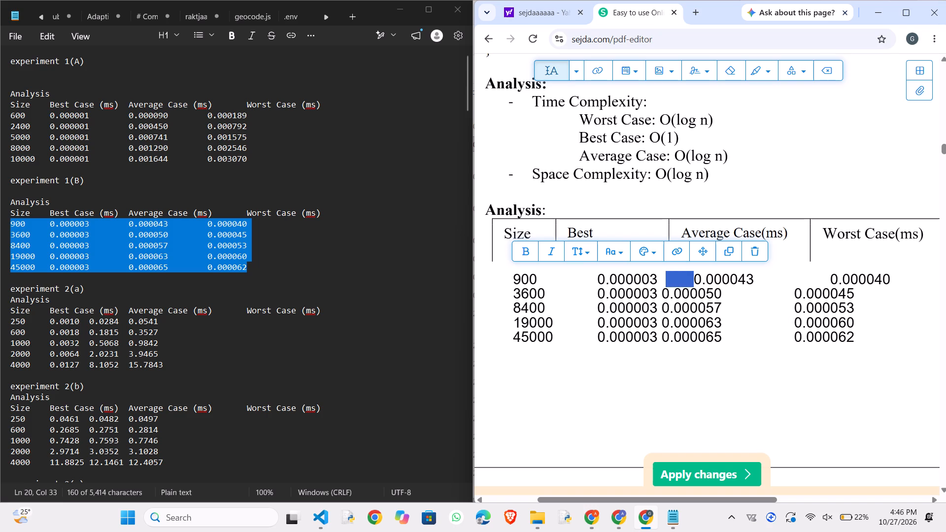
{"action": "key", "text": "ctrl+c"}
{"action": "left_click", "coordinate": [661, 286]}
{"action": "key", "text": "ctrl+v"}
{"action": "left_click", "coordinate": [661, 306], "text": "ctrl"}
{"action": "key", "text": "ctrl+v"}
{"action": "key", "text": "ctrl+space"}
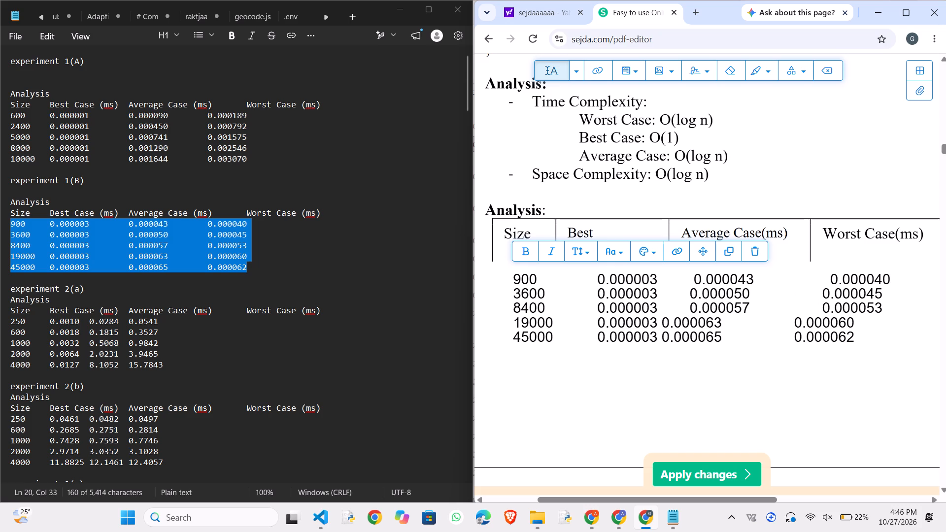
{"action": "key", "text": "space"}
{"action": "key", "text": "space"}
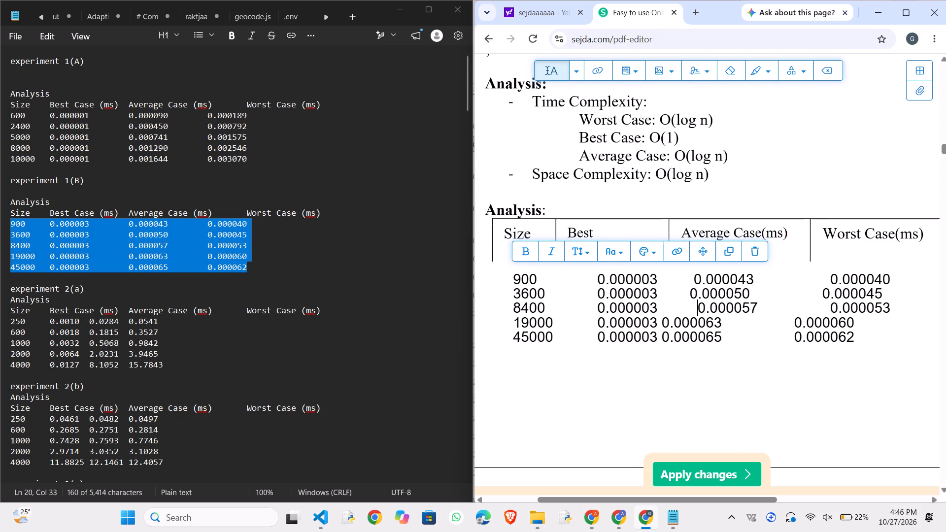
{"action": "key", "text": "BackSpace"}
{"action": "key", "text": "Up"}
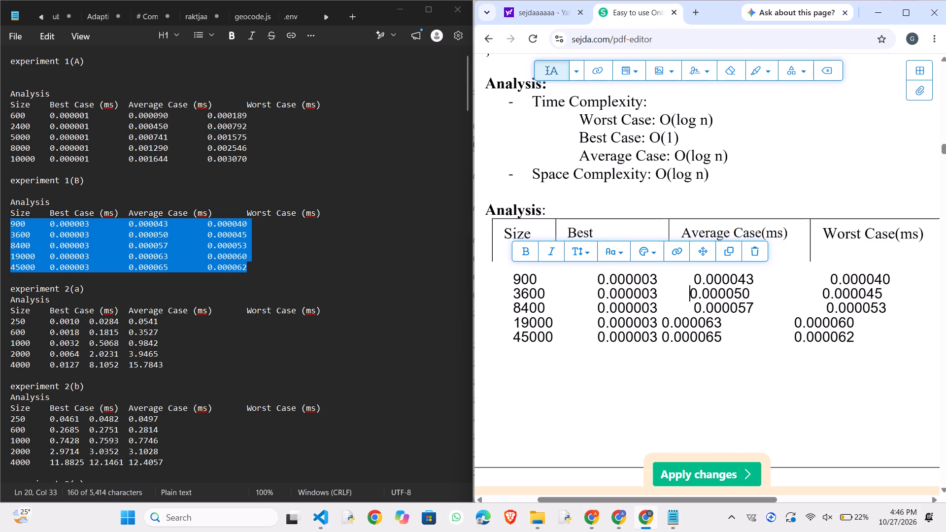
{"action": "key", "text": "space"}
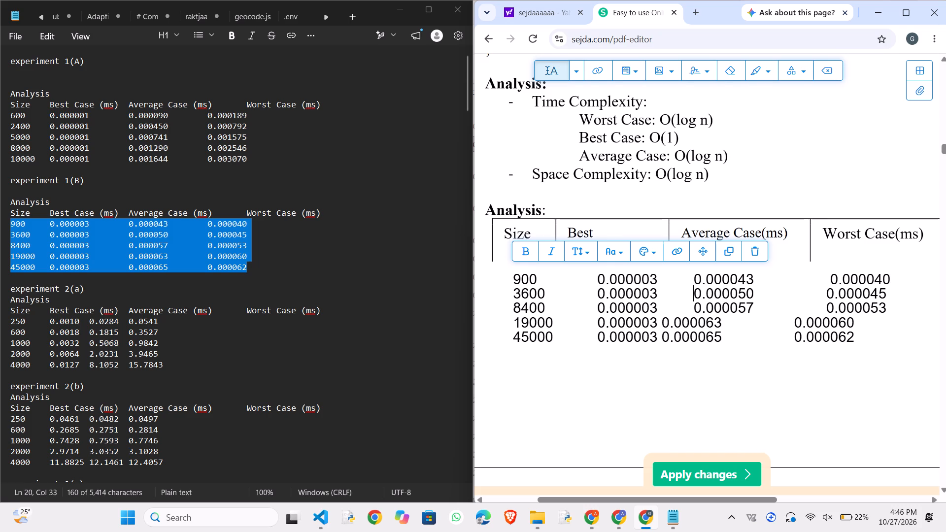
Paste the same gap plus one space before 0.000063 in the 19000 row and 0.000065 in the 45000 row.
{"action": "left_click", "coordinate": [660, 323]}
{"action": "key", "text": "ctrl+v"}
{"action": "left_click", "coordinate": [660, 323], "text": "ctrl"}
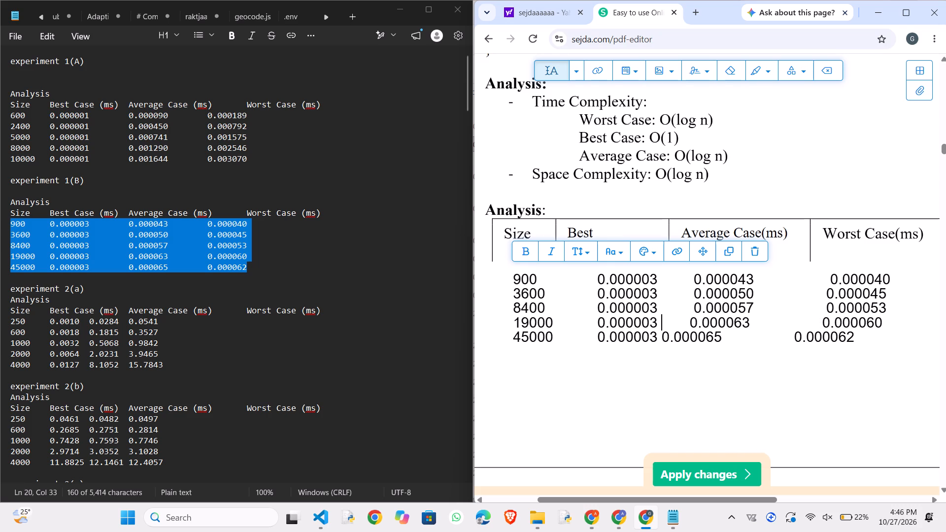
{"action": "key", "text": "space"}
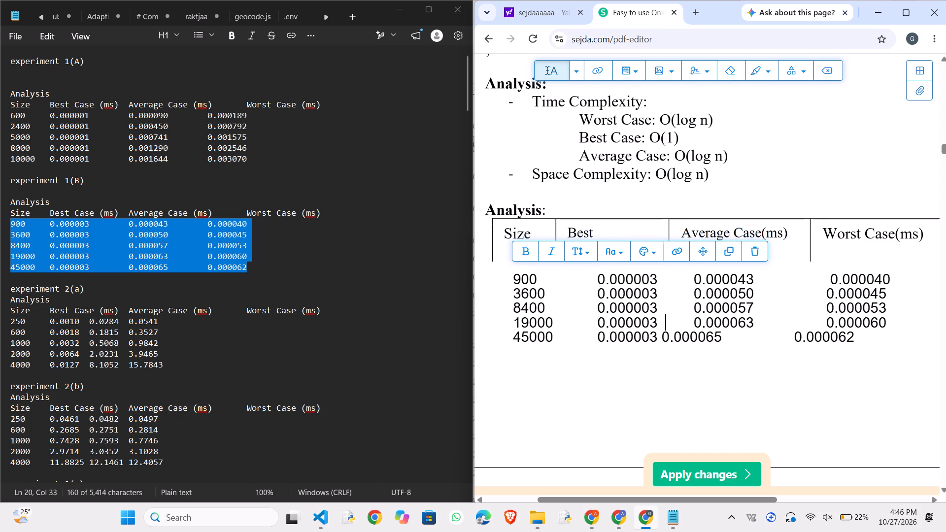
{"action": "left_click", "coordinate": [660, 334]}
{"action": "key", "text": "ctrl+v"}
{"action": "key", "text": "space"}
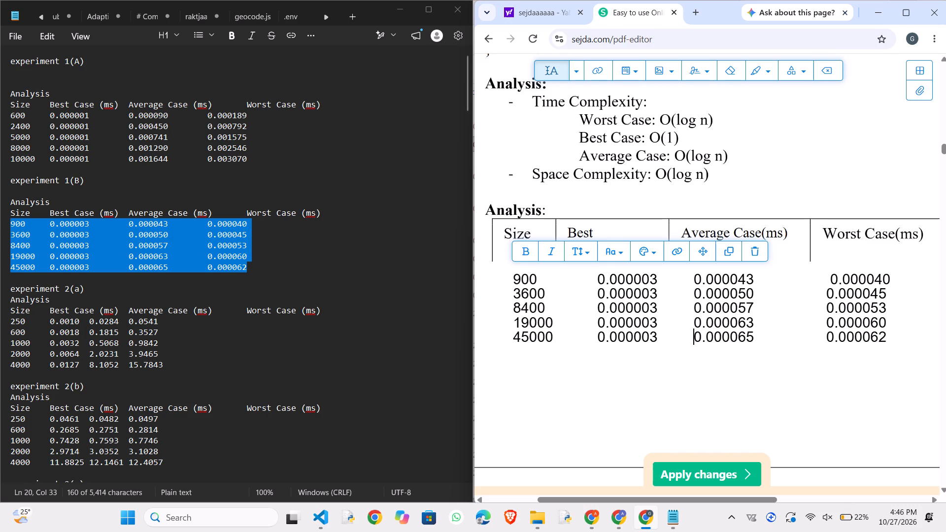
Draw a rectangle around experiment 1(B)'s five result rows below the header row and widen it to the table's outer edge.
{"action": "left_click", "coordinate": [785, 71]}
{"action": "left_click", "coordinate": [806, 109]}
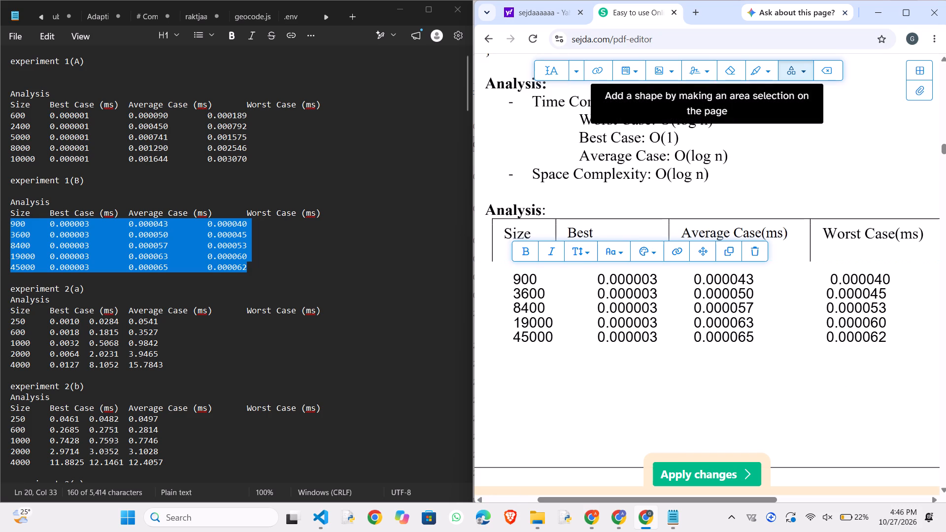
{"action": "left_click_drag", "start_coordinate": [493, 260], "coordinate": [945, 334]}
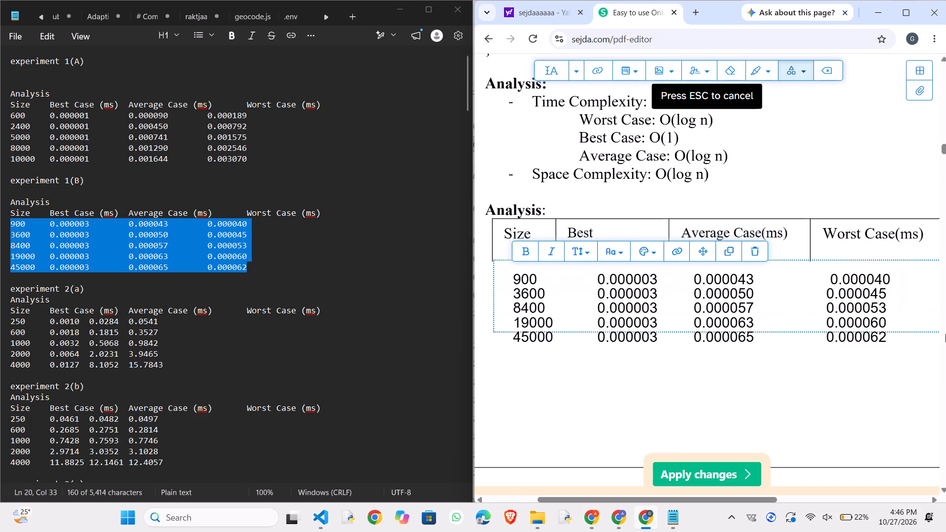
{"action": "left_click_drag", "start_coordinate": [945, 334], "coordinate": [936, 363]}
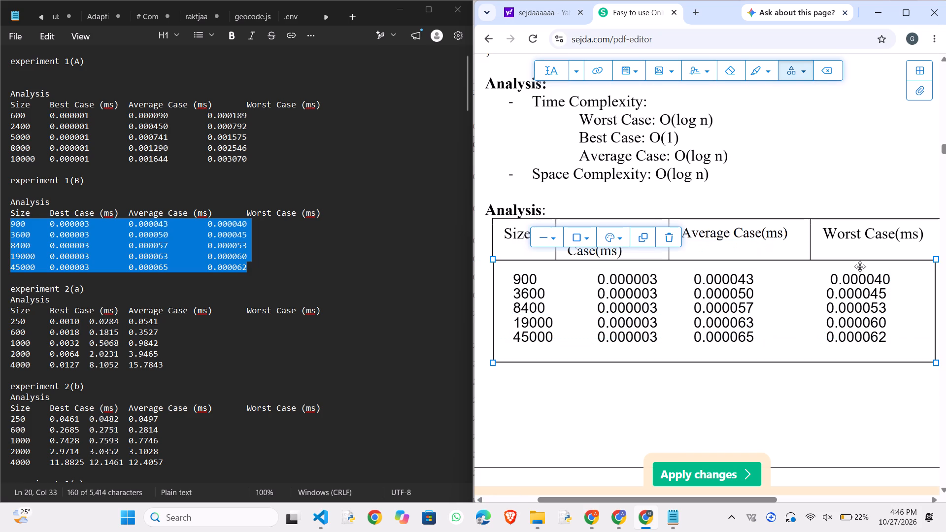
{"action": "scroll", "coordinate": [857, 252], "scroll_direction": "left", "scroll_amount": 1}
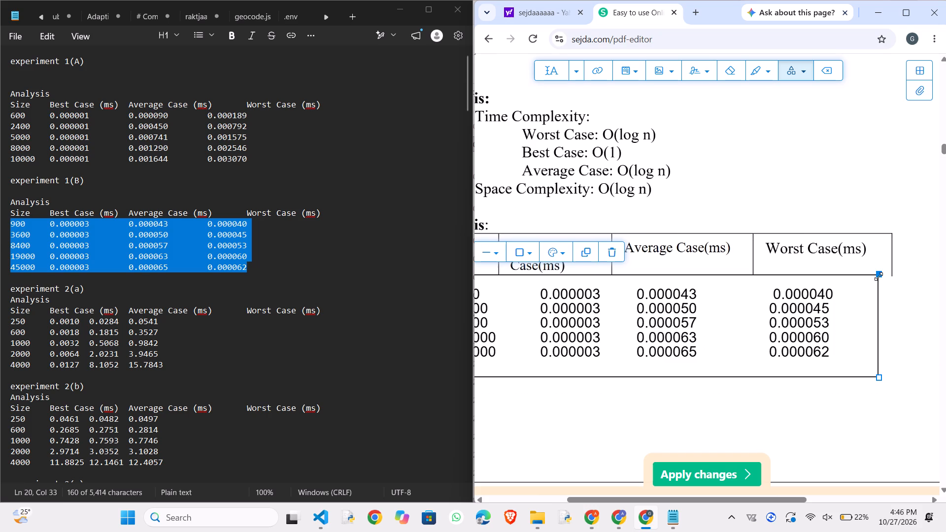
{"action": "left_click_drag", "start_coordinate": [878, 276], "coordinate": [892, 276]}
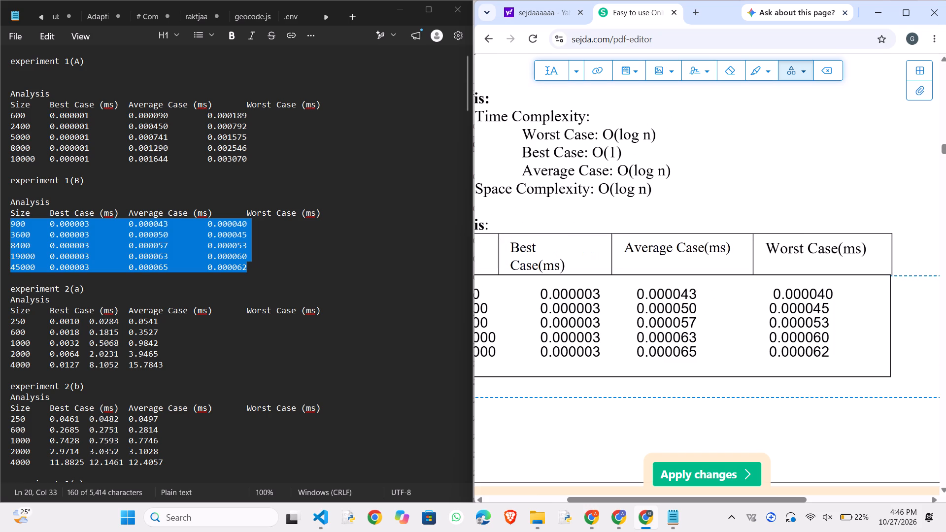
{"action": "left_click_drag", "start_coordinate": [892, 276], "coordinate": [893, 276]}
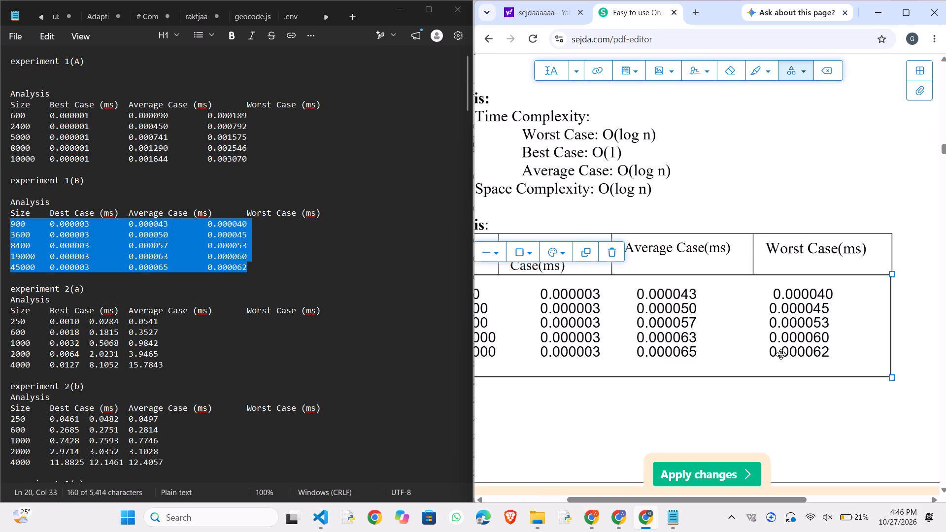
{"action": "left_click", "coordinate": [817, 418]}
Go to Experiment 2's Insertion Sort Analysis table and widen the browser window beside Notepad to fit all four column headers.
{"action": "scroll", "coordinate": [817, 418], "scroll_direction": "down", "scroll_amount": 5}
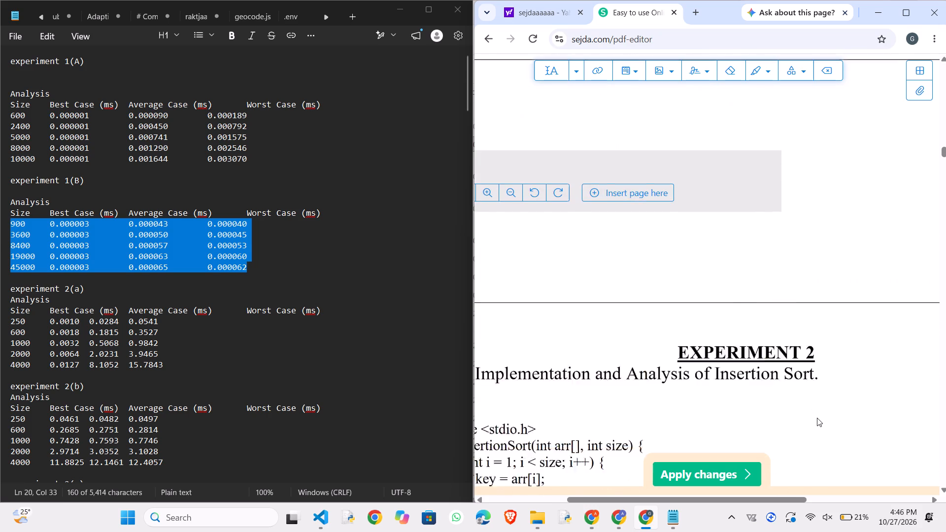
{"action": "scroll", "coordinate": [817, 418], "scroll_direction": "down", "scroll_amount": 6}
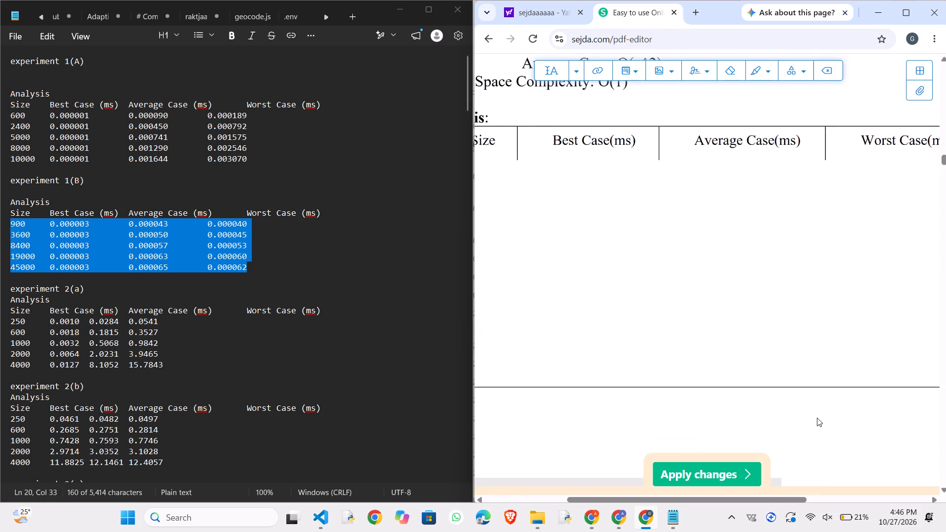
{"action": "scroll", "coordinate": [817, 418], "scroll_direction": "down", "scroll_amount": 1}
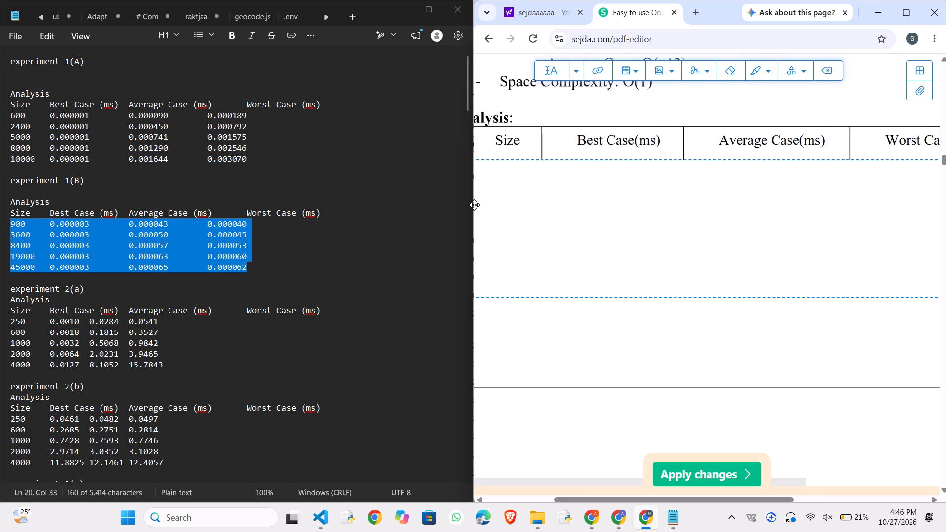
{"action": "left_click_drag", "start_coordinate": [473, 205], "coordinate": [454, 207]}
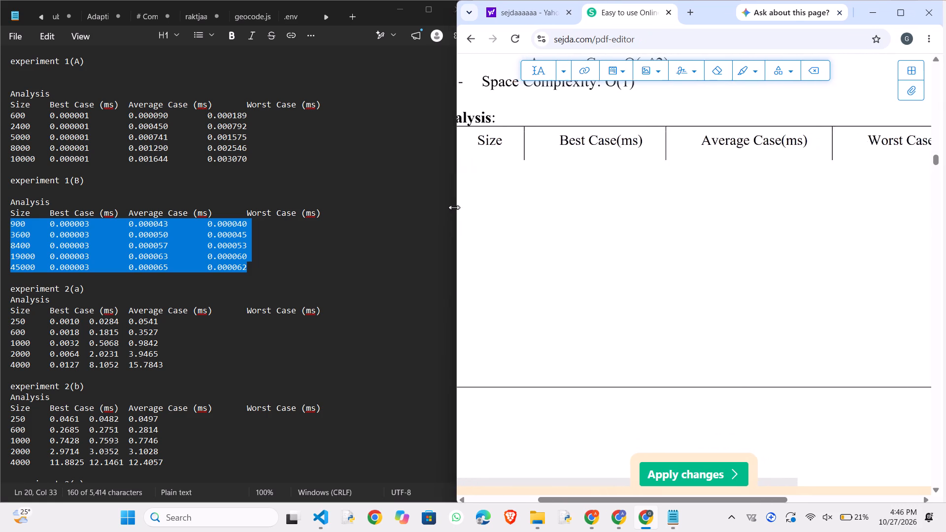
{"action": "left_click_drag", "start_coordinate": [454, 207], "coordinate": [357, 199]}
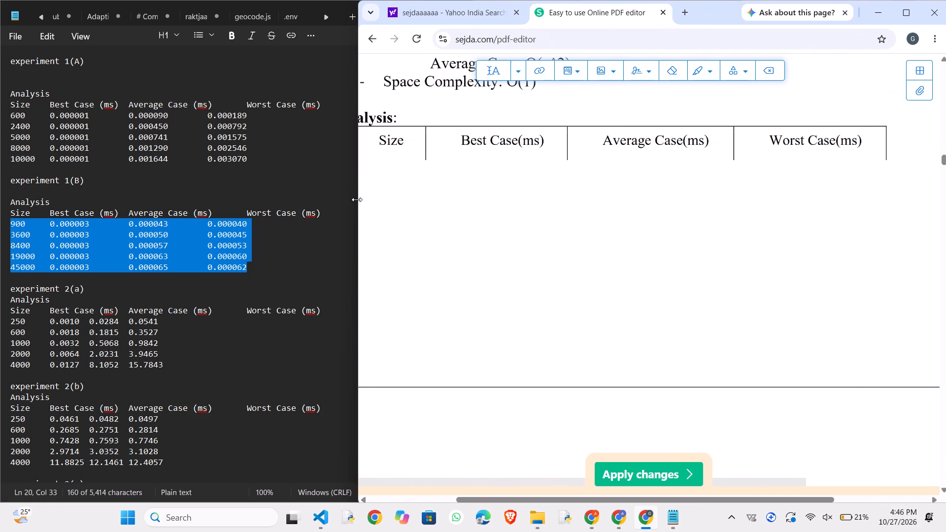
{"action": "scroll", "coordinate": [483, 190], "scroll_direction": "right", "scroll_amount": 1}
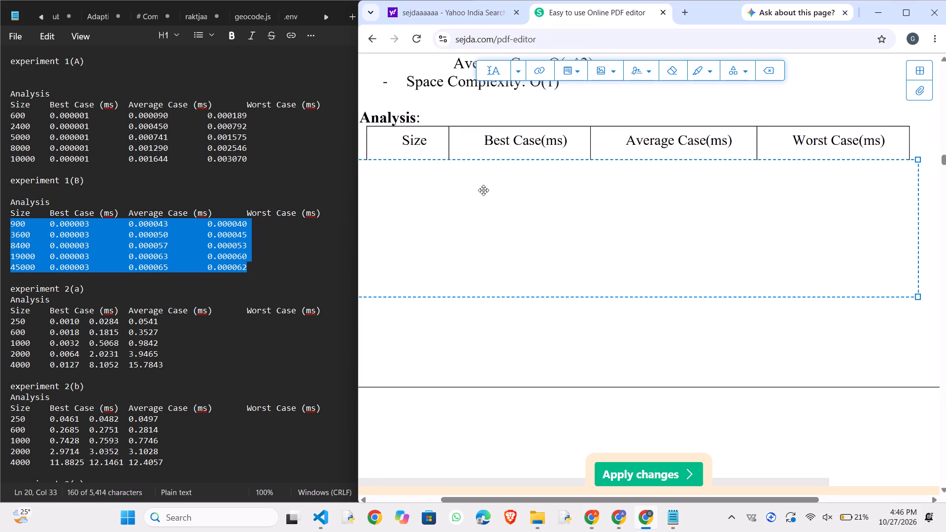
Copy experiment 2(a)'s five result rows from Notepad into a new text box under the Insertion Sort table's header row, zooming the browser out one level.
{"action": "scroll", "coordinate": [483, 190], "scroll_direction": "right", "scroll_amount": 2}
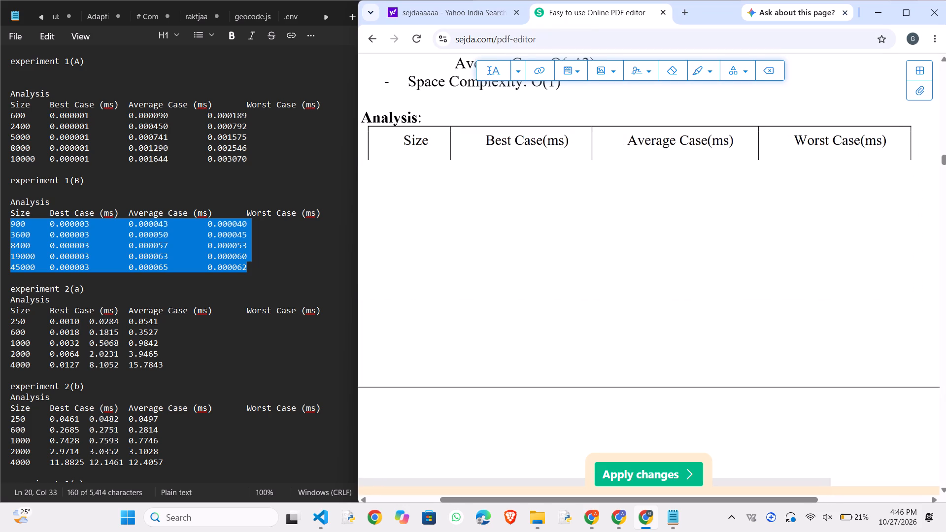
{"action": "left_click_drag", "start_coordinate": [166, 364], "coordinate": [0, 318]}
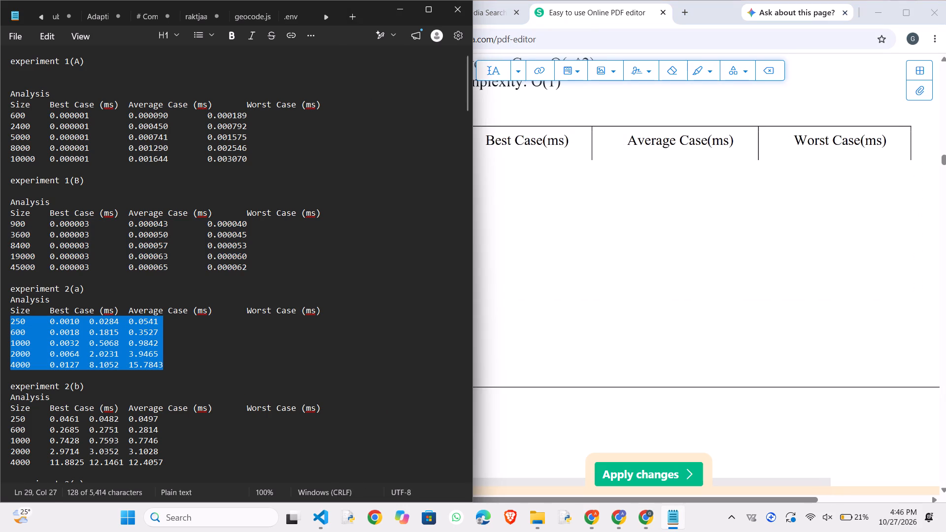
{"action": "key", "text": "ctrl+c"}
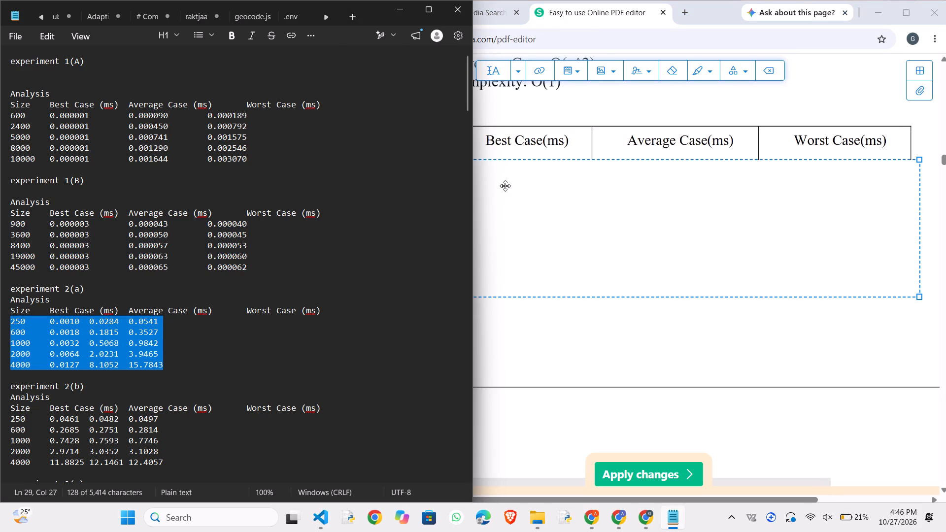
{"action": "scroll", "coordinate": [572, 169], "scroll_direction": "right", "scroll_amount": 1}
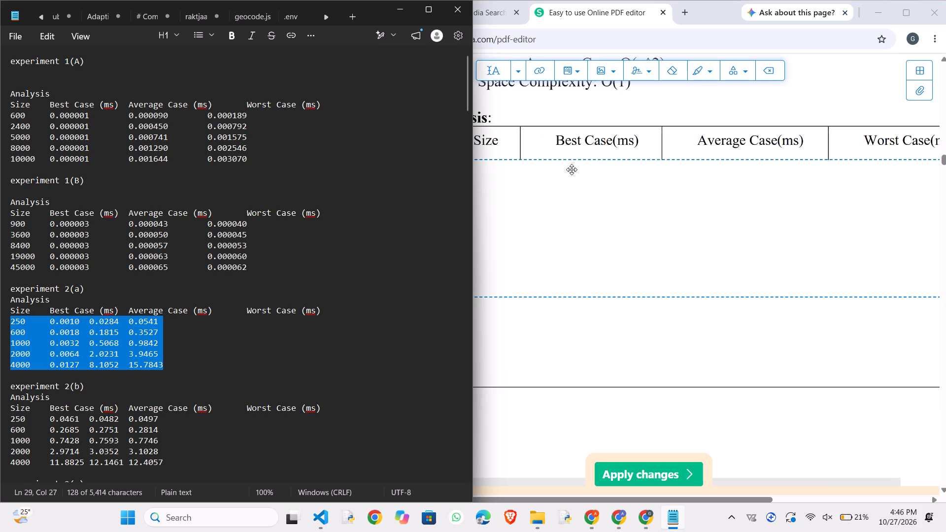
{"action": "left_click", "coordinate": [572, 169]}
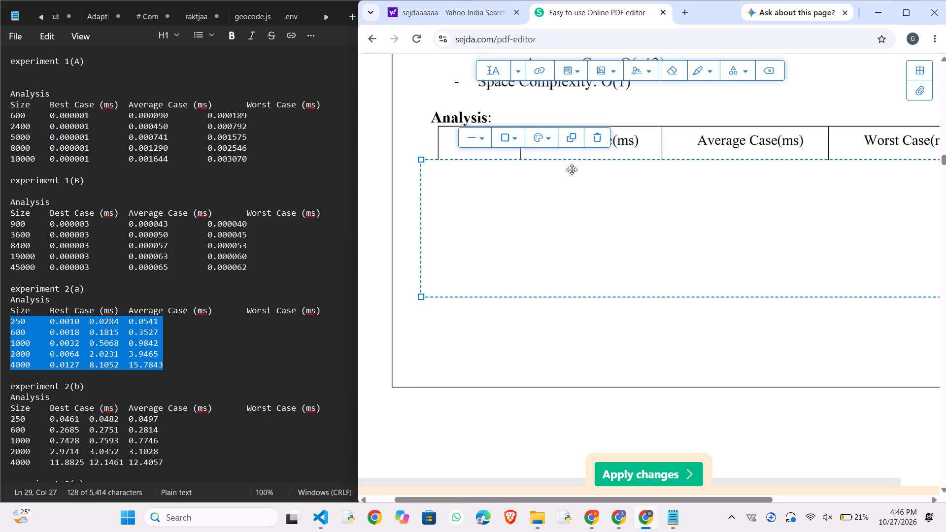
{"action": "key", "text": "ctrl+minus"}
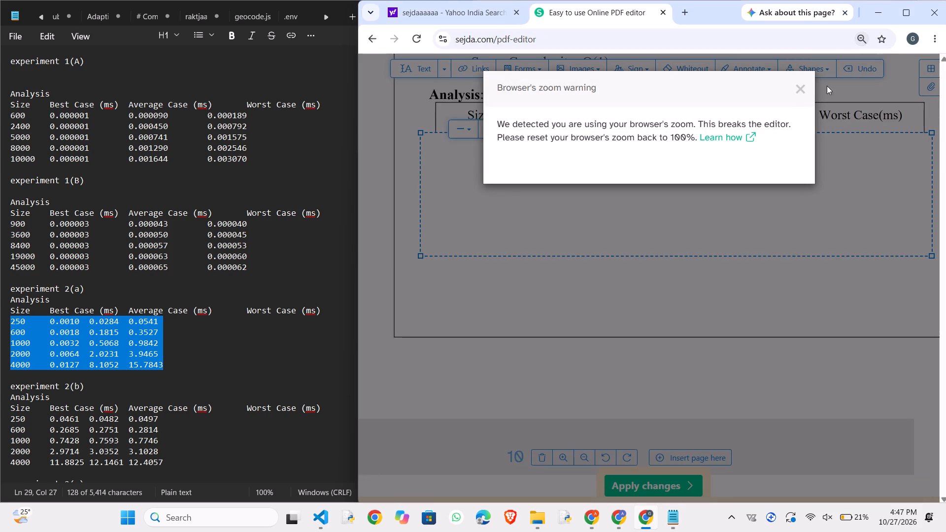
{"action": "left_click", "coordinate": [796, 88]}
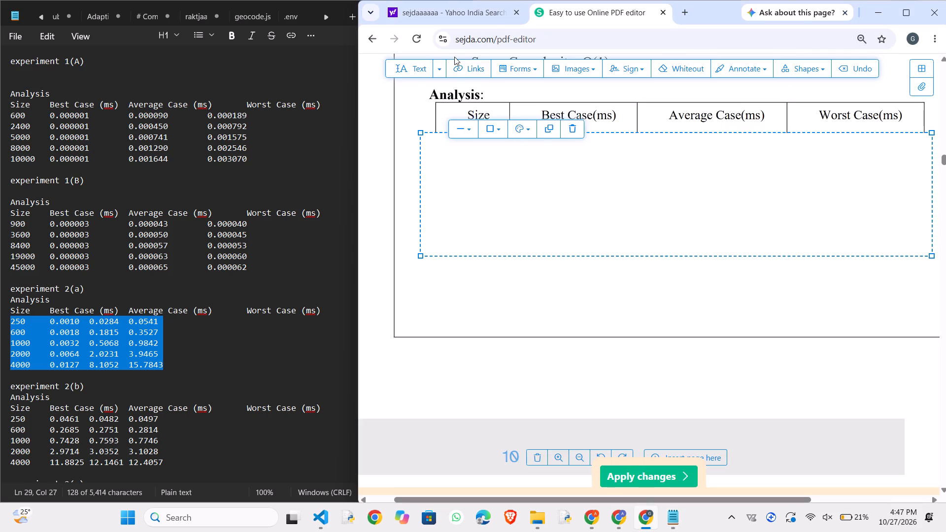
{"action": "left_click", "coordinate": [407, 71]}
{"action": "left_click", "coordinate": [462, 153]}
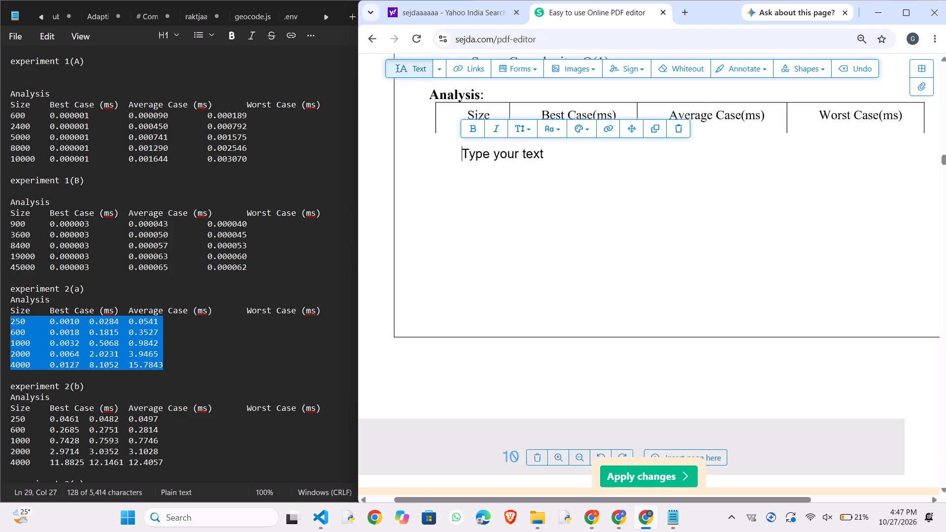
{"action": "key", "text": "ctrl+v"}
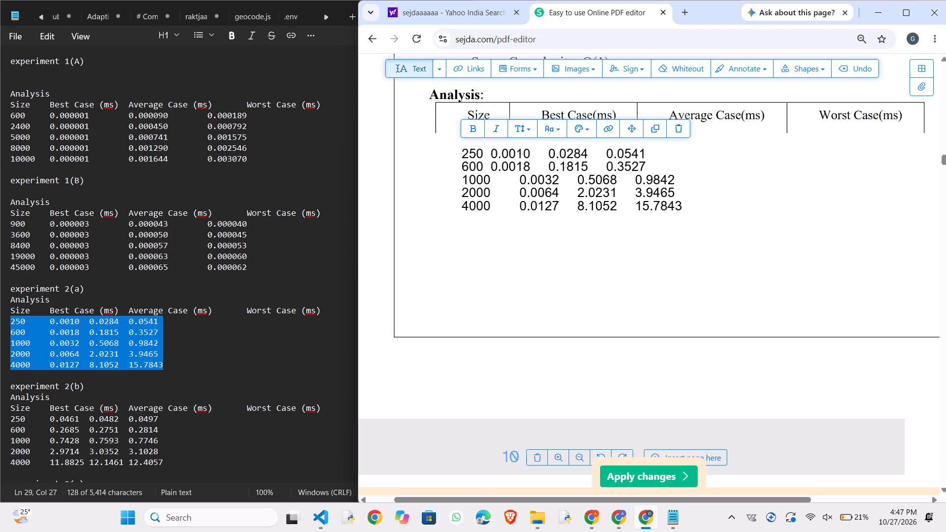
Insert spaces between 250 and 0.0010 in the pasted text to shift 0.0010 toward the Best Case column.
{"action": "left_click", "coordinate": [489, 153]}
{"action": "key", "text": "space"}
{"action": "key", "text": "space"}
{"action": "key", "text": "space"}
{"action": "key", "text": "space"}
{"action": "key", "text": "space"}
{"action": "key", "text": "space"}
{"action": "key", "text": "space"}
{"action": "key", "text": "space"}
{"action": "key", "text": "space"}
{"action": "key", "text": "space"}
{"action": "key", "text": "space"}
{"action": "key", "text": "space"}
{"action": "key", "text": "space"}
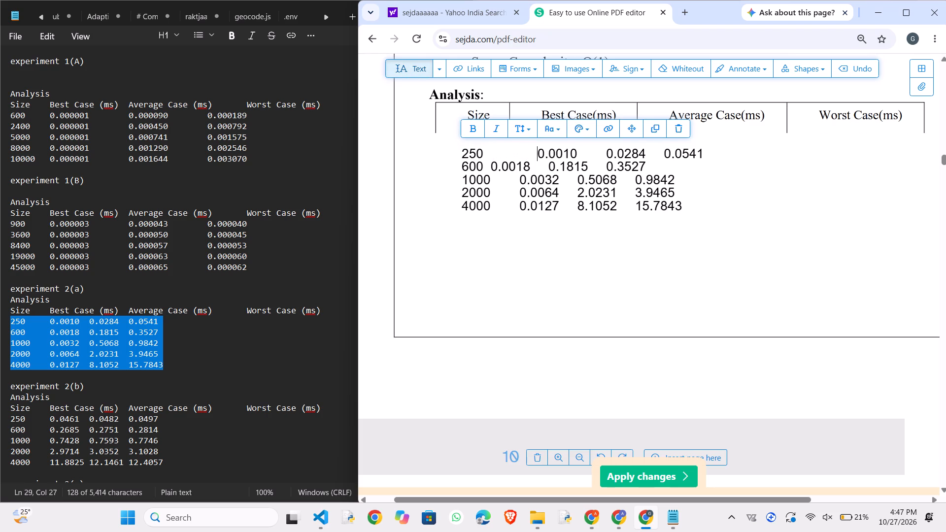
Copy the added gap after 250 and paste it after 600, 1000, 2000 and 4000.
{"action": "left_click_drag", "start_coordinate": [538, 153], "coordinate": [487, 158]}
{"action": "key", "text": "ctrl+c"}
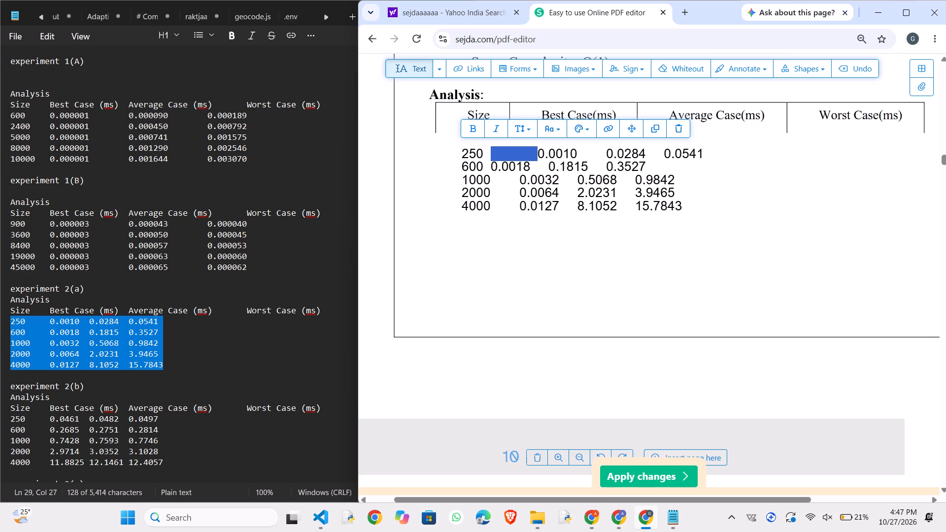
{"action": "left_click", "coordinate": [484, 166]}
{"action": "key", "text": "ctrl+v"}
{"action": "left_click", "coordinate": [495, 173]}
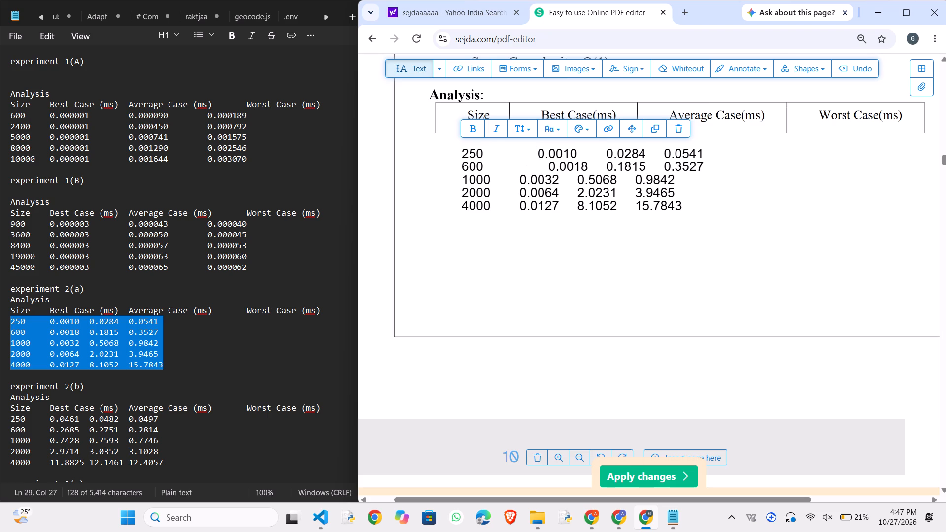
{"action": "key", "text": "ctrl+v"}
{"action": "left_click", "coordinate": [496, 190], "text": "ctrl"}
{"action": "key", "text": "ctrl+v"}
{"action": "left_click", "coordinate": [503, 203], "text": "ctrl"}
{"action": "key", "text": "ctrl+v"}
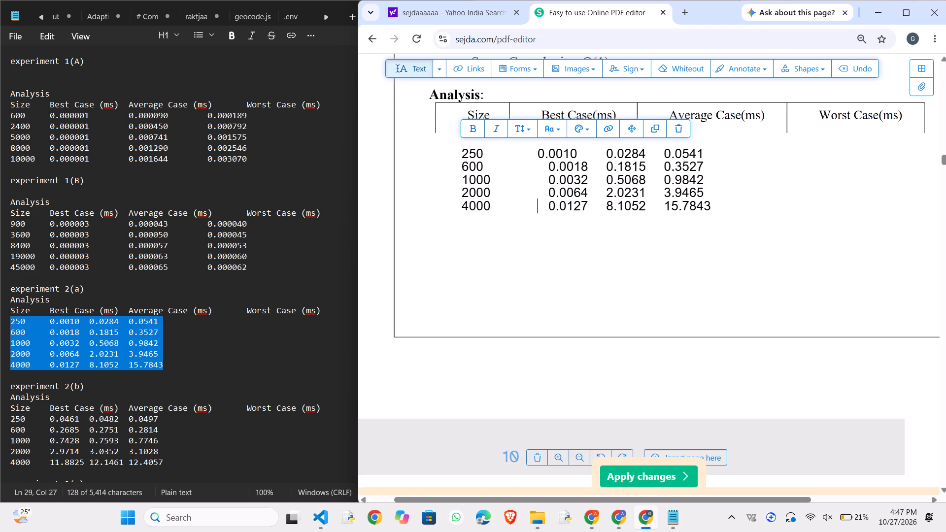
Reopen the pasted text and remove two spaces before 0.0032, 0.0064 and 0.0127 to line them up with 0.0010 and 0.0018.
{"action": "left_click", "coordinate": [748, 67]}
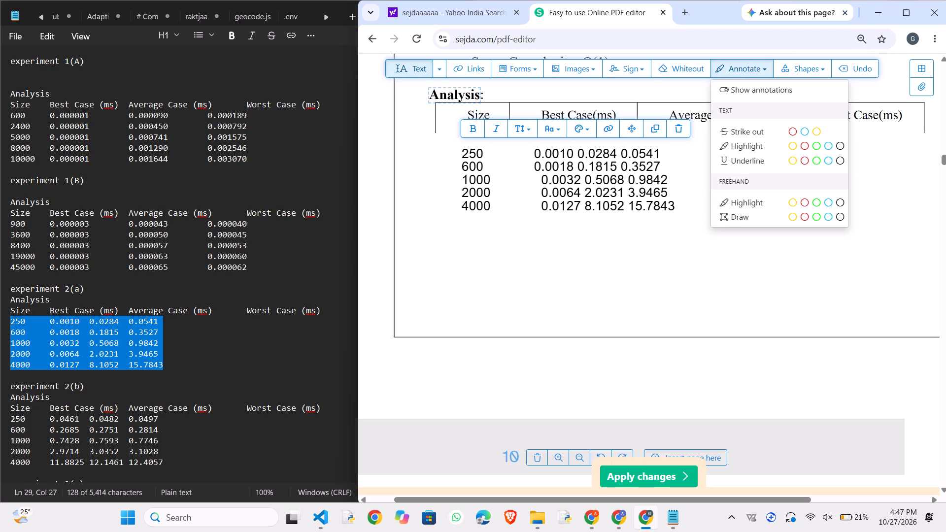
{"action": "left_click", "coordinate": [425, 72]}
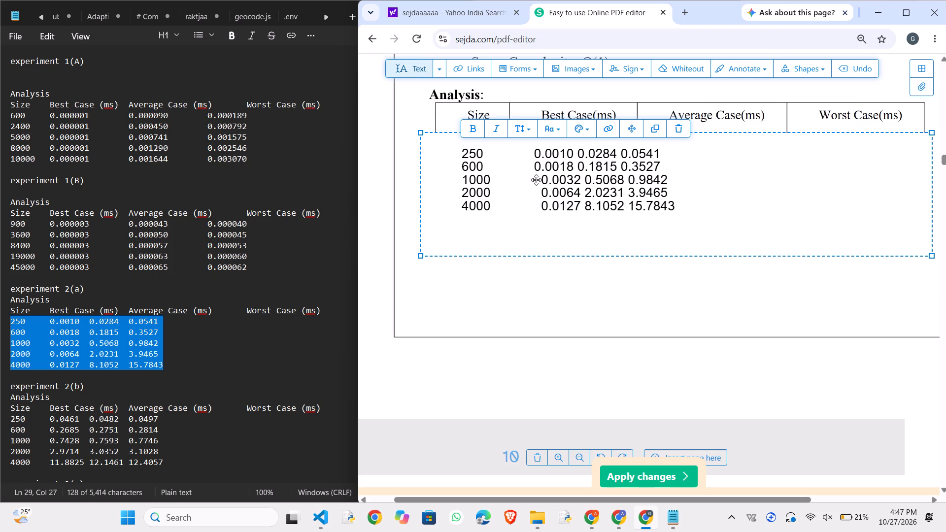
{"action": "left_click", "coordinate": [538, 180]}
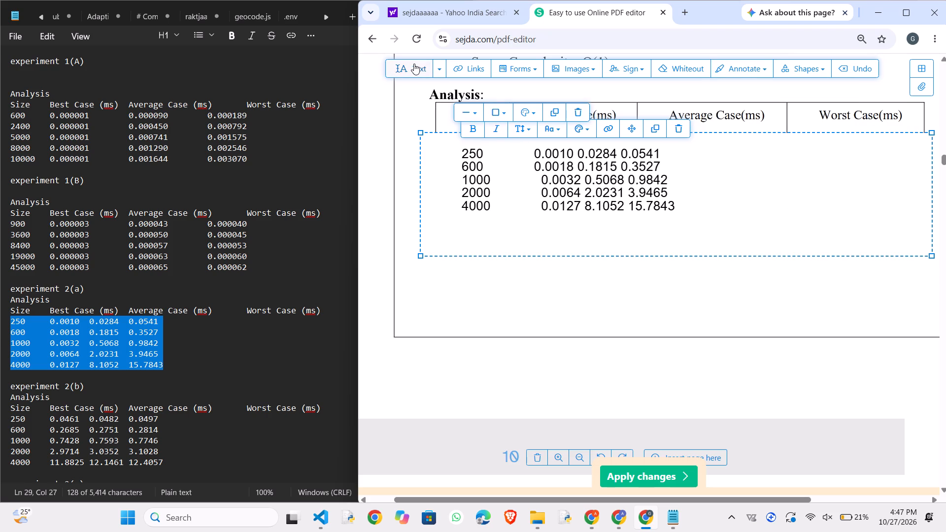
{"action": "left_click", "coordinate": [414, 64]}
{"action": "left_click", "coordinate": [541, 186]}
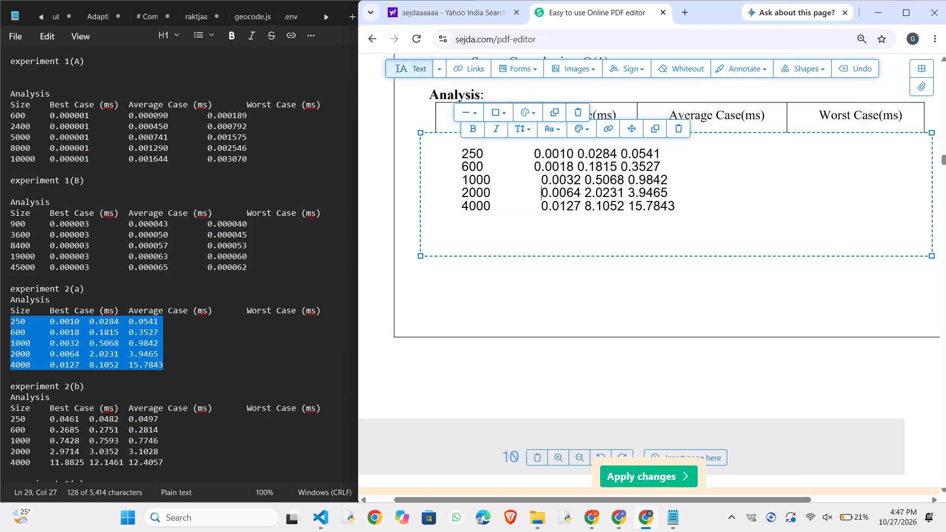
{"action": "key", "text": "space"}
{"action": "key", "text": "space"}
{"action": "key", "text": "BackSpace"}
{"action": "key", "text": "BackSpace"}
{"action": "key", "text": "BackSpace"}
{"action": "key", "text": "Up"}
{"action": "key", "text": "BackSpace"}
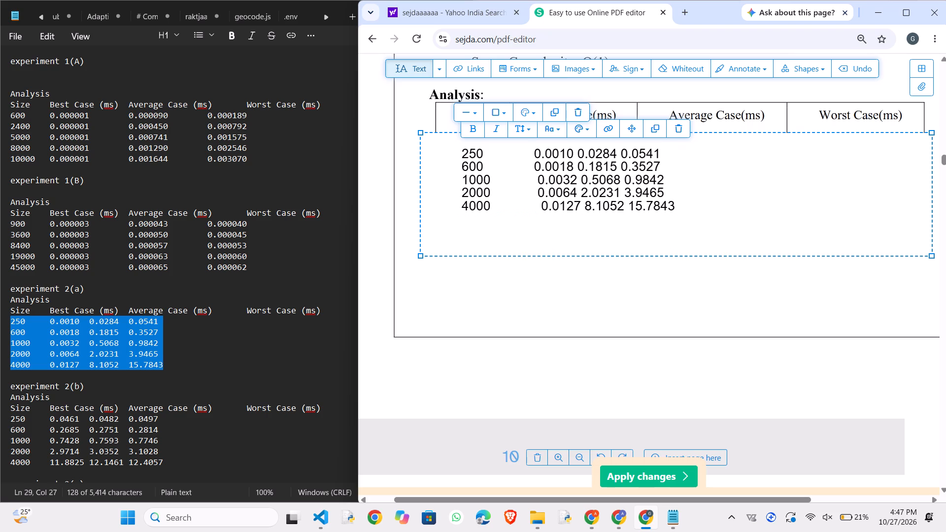
{"action": "key", "text": "BackSpace"}
{"action": "key", "text": "Down"}
{"action": "key", "text": "BackSpace"}
{"action": "key", "text": "Down"}
{"action": "key", "text": "BackSpace"}
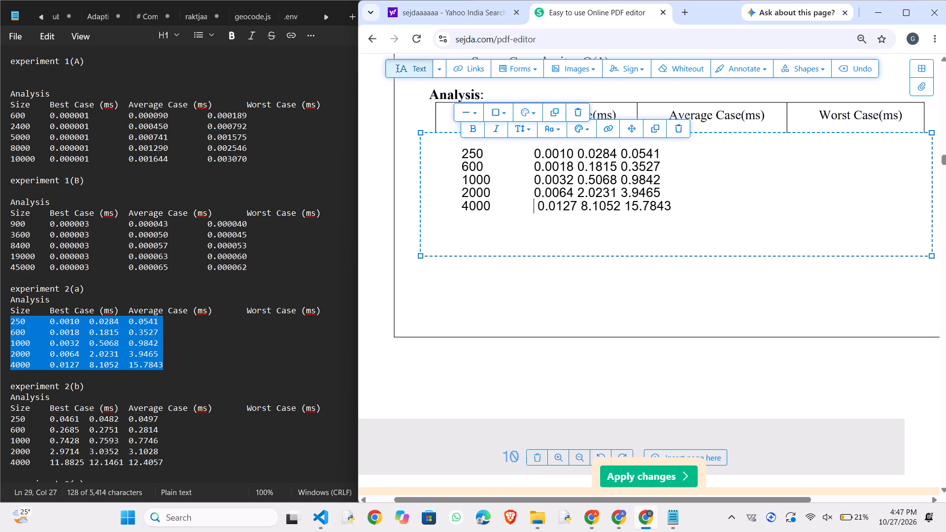
{"action": "key", "text": "BackSpace"}
Insert spaces after 0.0010 in the 250 row to move 0.0284 under Average Case.
{"action": "left_click", "coordinate": [574, 153]}
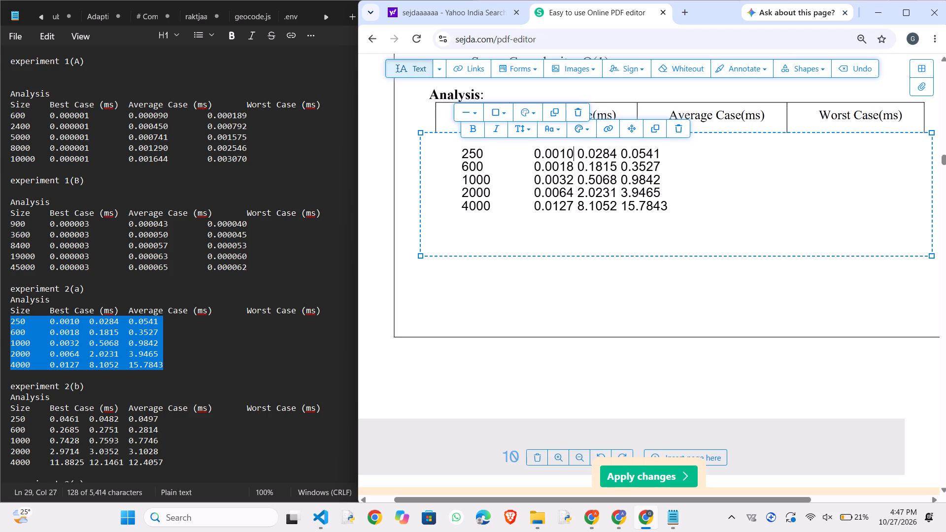
{"action": "key", "text": "space"}
{"action": "key", "text": "space"}
{"action": "key", "text": "space"}
{"action": "key", "text": "space"}
{"action": "key", "text": "space"}
{"action": "key", "text": "space"}
{"action": "key", "text": "space"}
{"action": "key", "text": "space"}
{"action": "key", "text": "space"}
{"action": "key", "text": "space"}
{"action": "key", "text": "space"}
{"action": "key", "text": "space"}
{"action": "key", "text": "space"}
{"action": "key", "text": "space"}
{"action": "key", "text": "space"}
{"action": "key", "text": "space"}
{"action": "key", "text": "space"}
{"action": "key", "text": "space"}
{"action": "key", "text": "space"}
{"action": "key", "text": "space"}
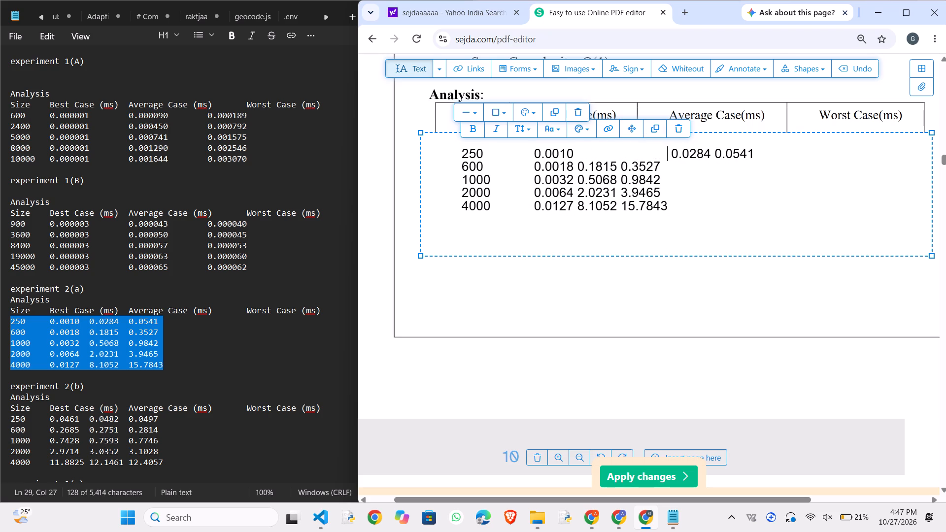
Copy the gap before 0.0284 and paste it before 0.1815, 0.5068, 2.0231 and 8.1052 in the other four rows.
{"action": "left_click_drag", "start_coordinate": [674, 153], "coordinate": [667, 154]}
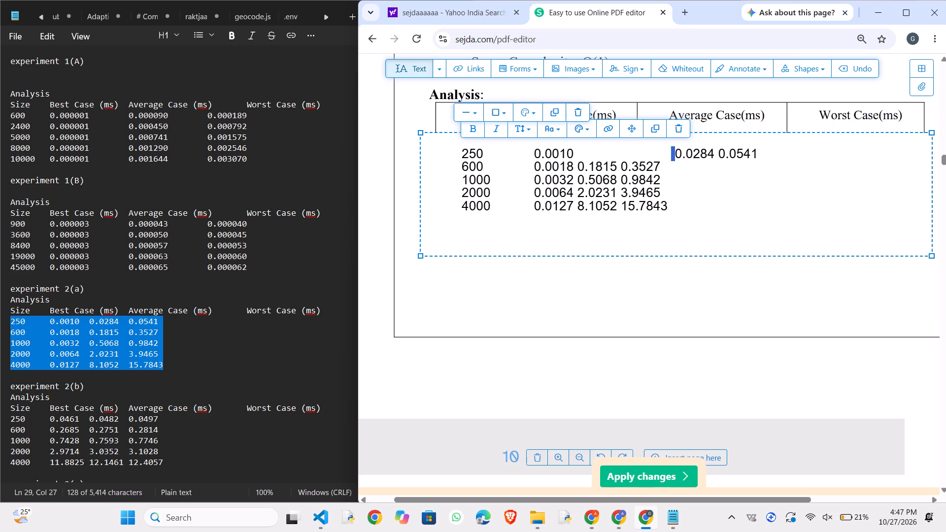
{"action": "left_click_drag", "start_coordinate": [667, 154], "coordinate": [581, 155]}
{"action": "key", "text": "ctrl+c"}
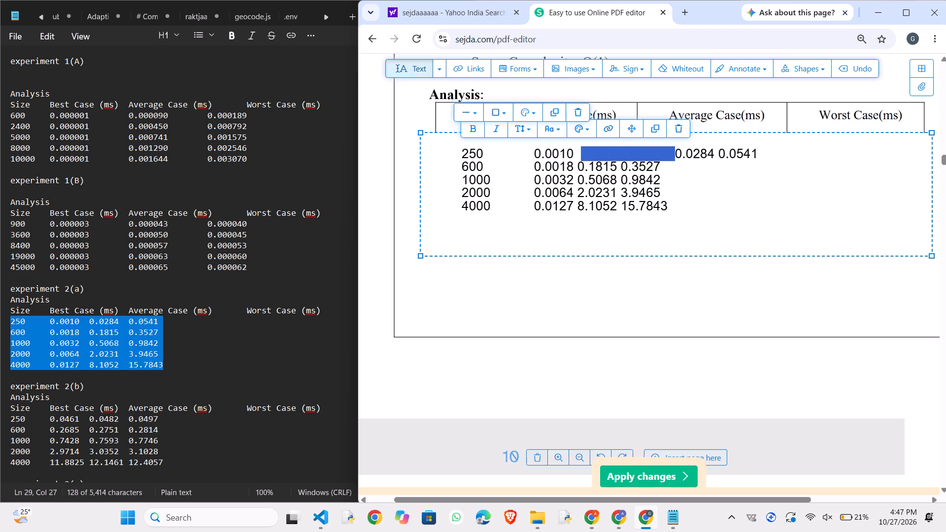
{"action": "left_click", "coordinate": [573, 165]}
{"action": "key", "text": "ctrl+v"}
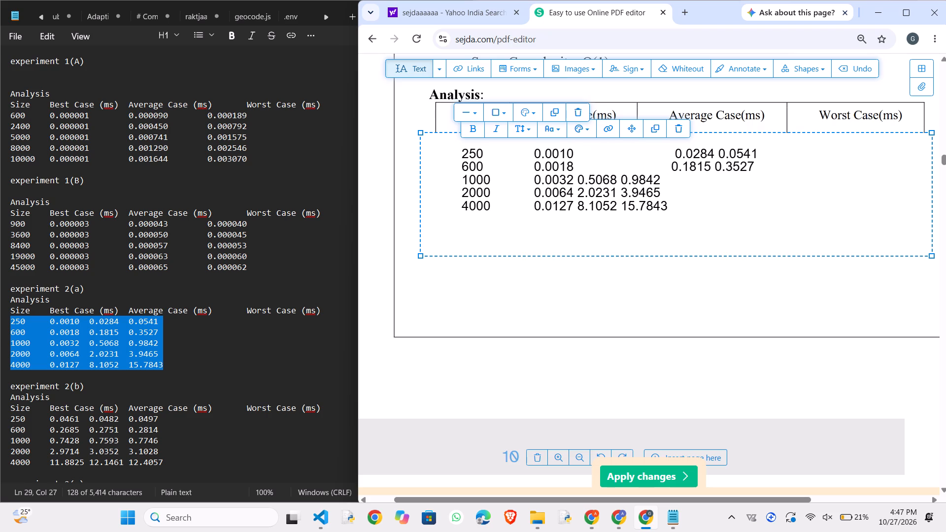
{"action": "left_click", "coordinate": [575, 180], "text": "ctrl"}
{"action": "key", "text": "ctrl+v"}
{"action": "left_click", "coordinate": [576, 196], "text": "ctrl"}
{"action": "key", "text": "ctrl+v"}
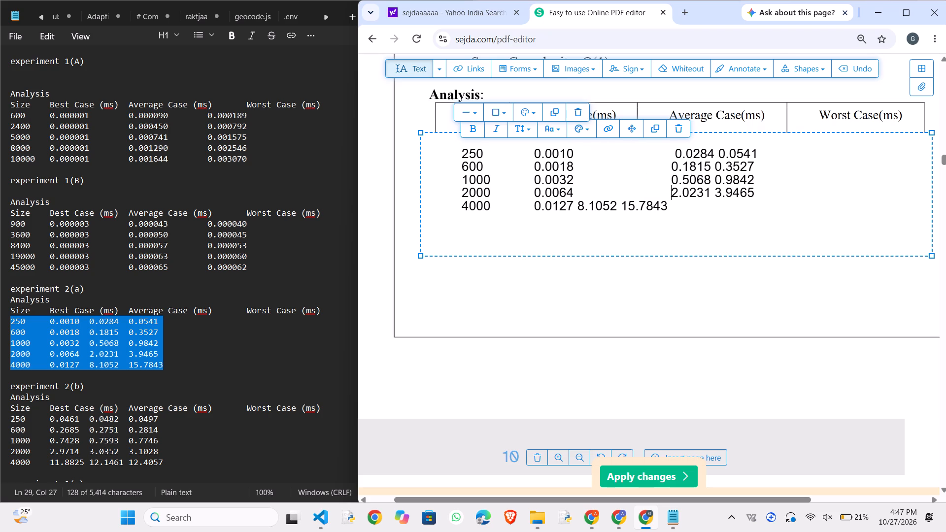
{"action": "left_click", "coordinate": [575, 211], "text": "ctrl"}
{"action": "key", "text": "ctrl+v"}
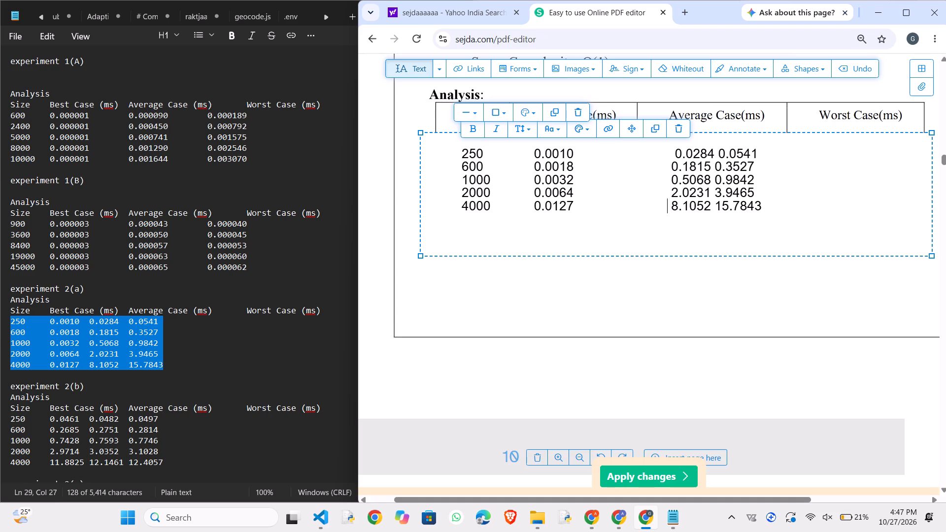
Insert spaces after 0.0284 in the 250 row to move 0.0541 under Worst Case.
{"action": "left_click", "coordinate": [718, 152]}
{"action": "key", "text": "space"}
{"action": "key", "text": "space"}
{"action": "key", "text": "space"}
{"action": "key", "text": "space"}
{"action": "key", "text": "space"}
{"action": "key", "text": "space"}
{"action": "key", "text": "space"}
{"action": "key", "text": "space"}
{"action": "key", "text": "space"}
{"action": "key", "text": "space"}
{"action": "key", "text": "space"}
{"action": "key", "text": "space"}
{"action": "key", "text": "space"}
{"action": "key", "text": "space"}
{"action": "key", "text": "space"}
{"action": "key", "text": "space"}
{"action": "key", "text": "space"}
{"action": "key", "text": "space"}
{"action": "key", "text": "space"}
{"action": "key", "text": "space"}
{"action": "key", "text": "space"}
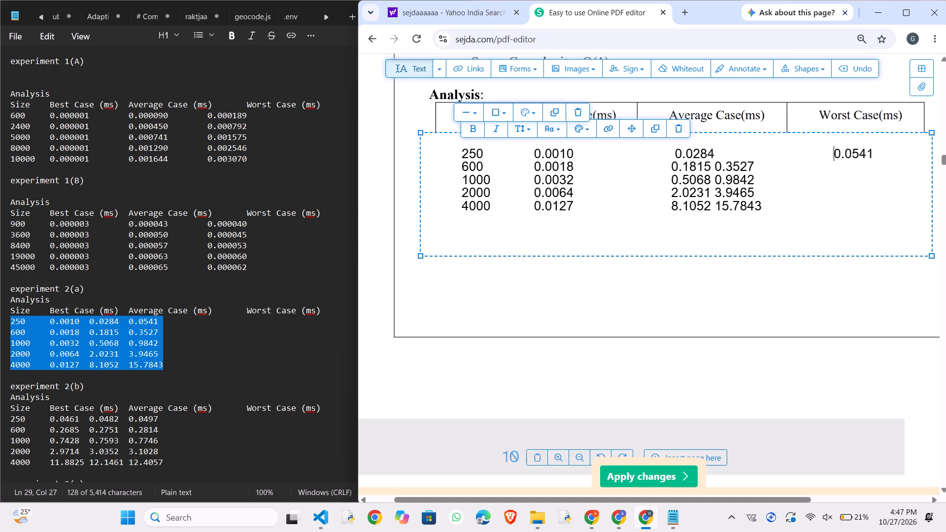
Remove one space before 0.0284 to line it up with the Average Case values below it.
{"action": "left_click", "coordinate": [675, 153]}
{"action": "key", "text": "BackSpace"}
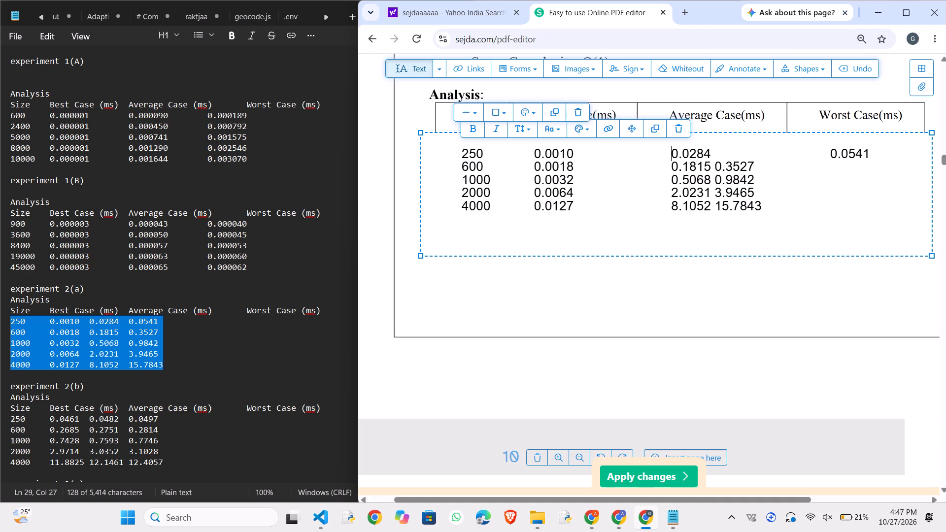
Copy the gap before 0.0541 into the other four rows under Worst Case, removing one space before 15.7843 in the 4000 row.
{"action": "left_click_drag", "start_coordinate": [831, 154], "coordinate": [720, 151]}
{"action": "key", "text": "ctrl+c"}
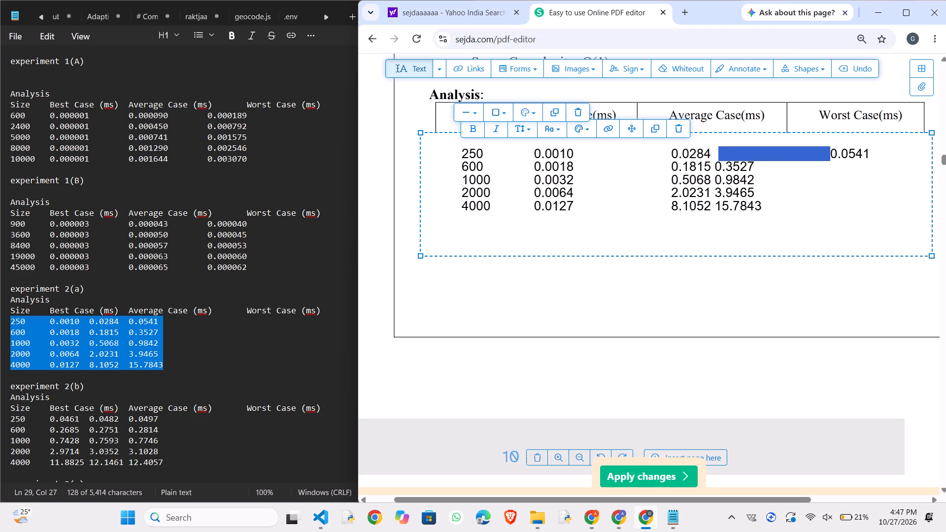
{"action": "left_click", "coordinate": [709, 168]}
{"action": "key", "text": "ctrl+v"}
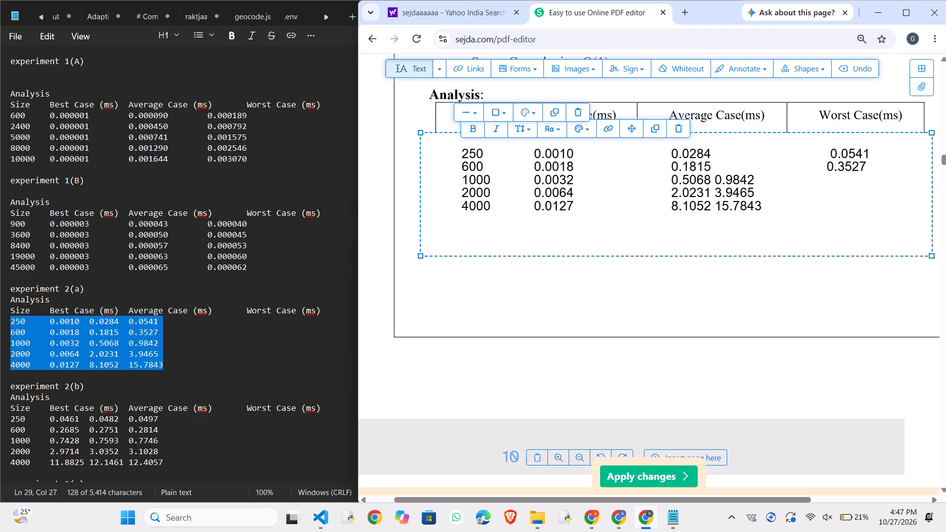
{"action": "left_click", "coordinate": [712, 178], "text": "ctrl"}
{"action": "key", "text": "ctrl+v"}
{"action": "left_click", "coordinate": [712, 194], "text": "ctrl"}
{"action": "key", "text": "ctrl+v"}
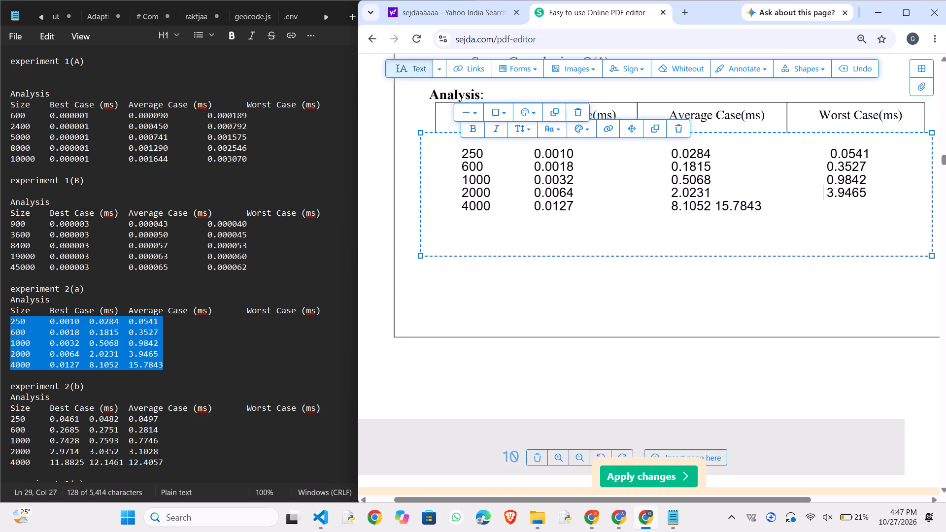
{"action": "left_click", "coordinate": [713, 203], "text": "ctrl"}
{"action": "key", "text": "ctrl+v"}
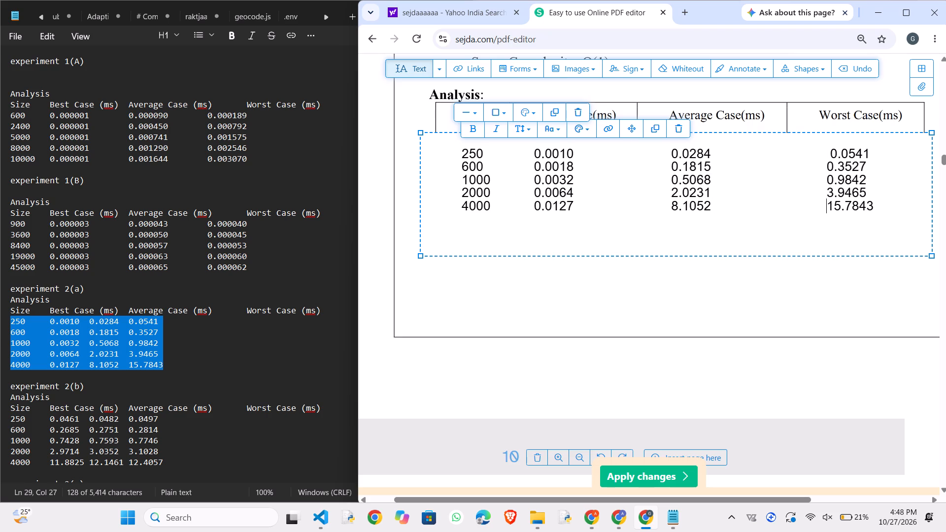
{"action": "key", "text": "BackSpace"}
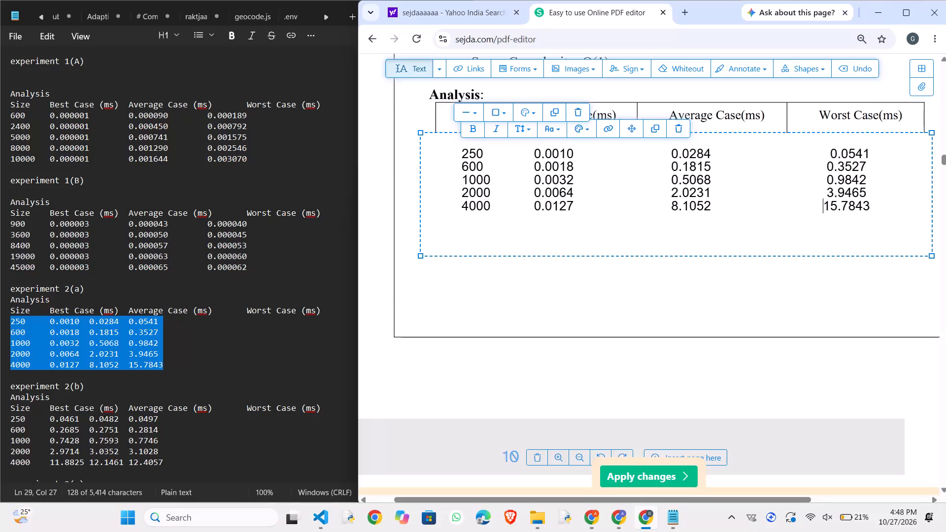
Remove one space before 3.9465, 0.9842 and 0.3527 and two before 0.0541 to line them up under Worst Case.
{"action": "key", "text": "Up"}
{"action": "key", "text": "BackSpace"}
{"action": "key", "text": "Up"}
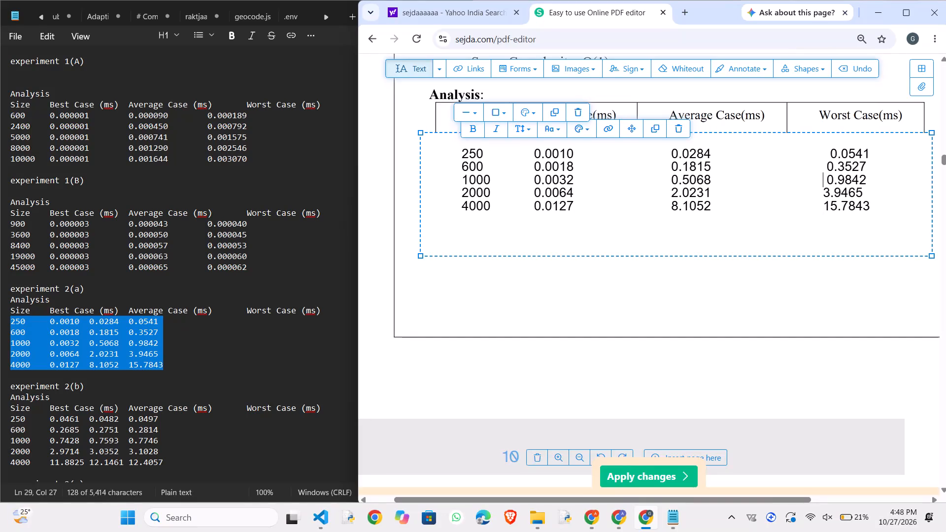
{"action": "key", "text": "BackSpace"}
{"action": "key", "text": "Up"}
{"action": "key", "text": "BackSpace"}
{"action": "key", "text": "Up"}
{"action": "key", "text": "BackSpace"}
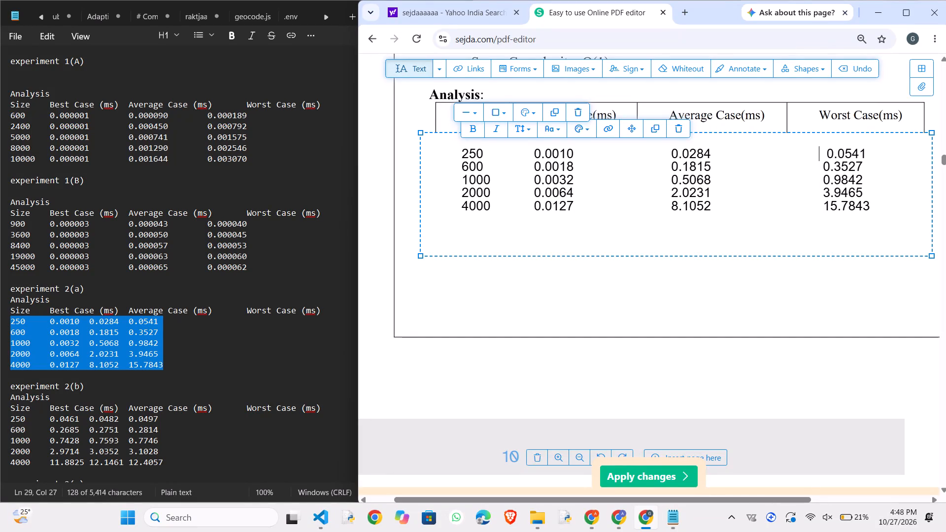
{"action": "key", "text": "BackSpace"}
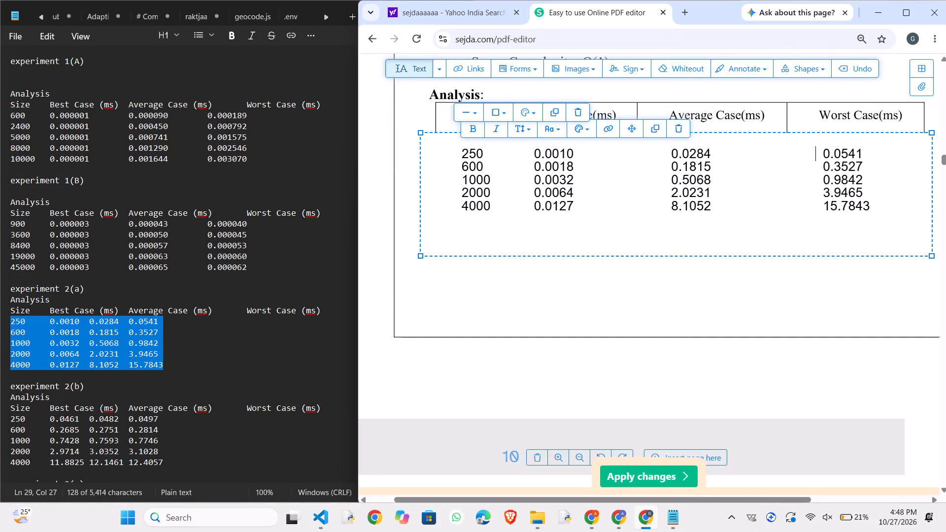
Draw a rectangle around experiment 2(a)'s five result rows, matching the header's width and starting at its lower edge.
{"action": "left_click", "coordinate": [800, 70]}
{"action": "left_click", "coordinate": [807, 109]}
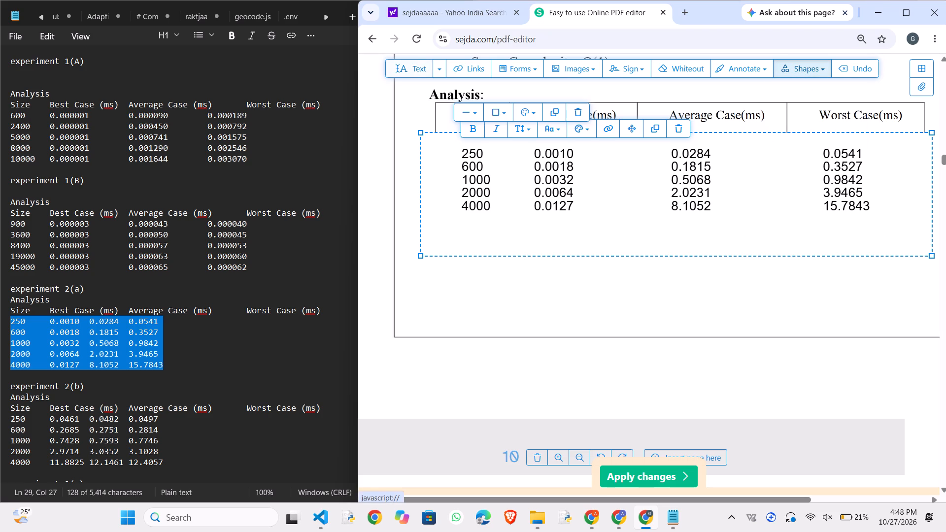
{"action": "scroll", "coordinate": [645, 214], "scroll_direction": "left", "scroll_amount": 1}
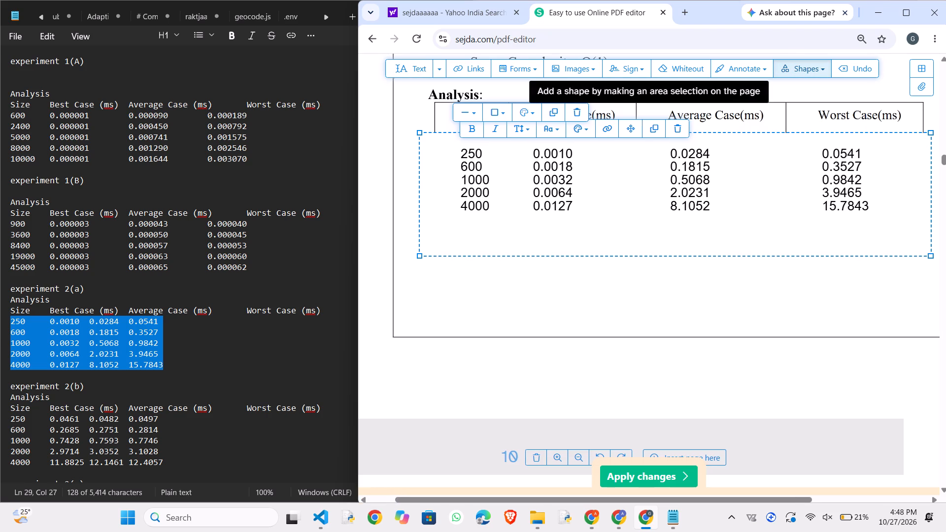
{"action": "scroll", "coordinate": [645, 214], "scroll_direction": "left", "scroll_amount": 1}
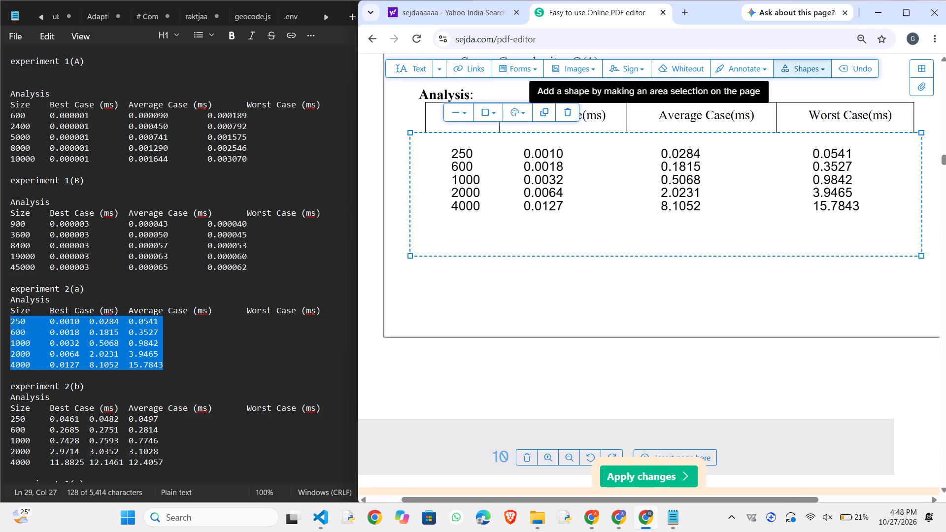
{"action": "left_click_drag", "start_coordinate": [425, 132], "coordinate": [821, 236]}
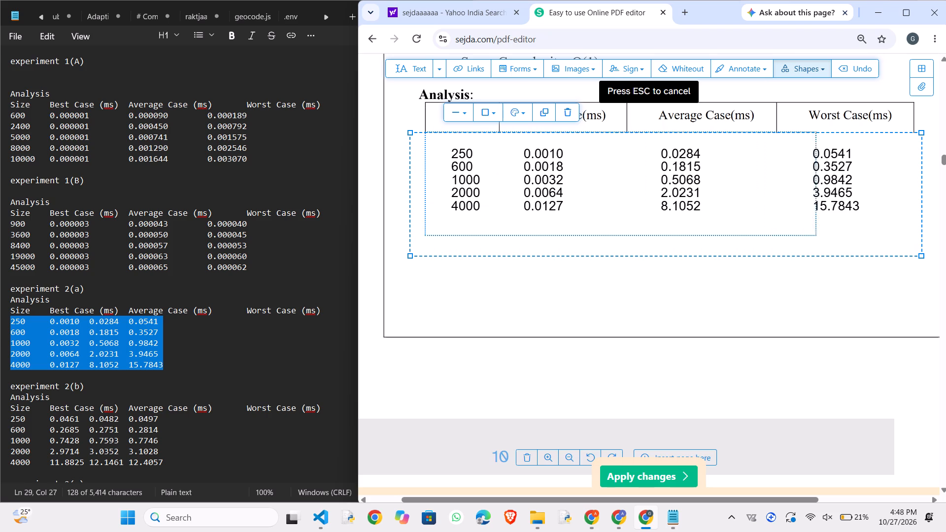
{"action": "left_click_drag", "start_coordinate": [821, 236], "coordinate": [913, 246]}
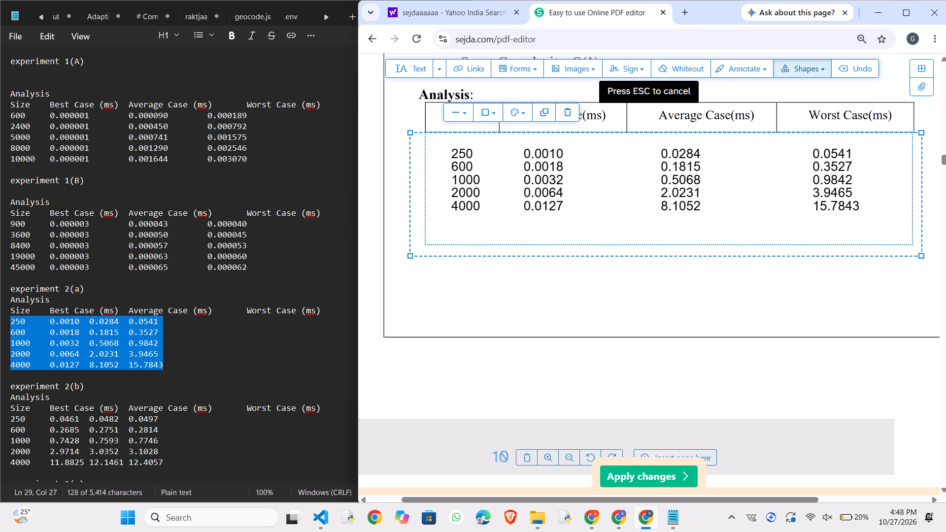
{"action": "left_click_drag", "start_coordinate": [913, 246], "coordinate": [909, 230]}
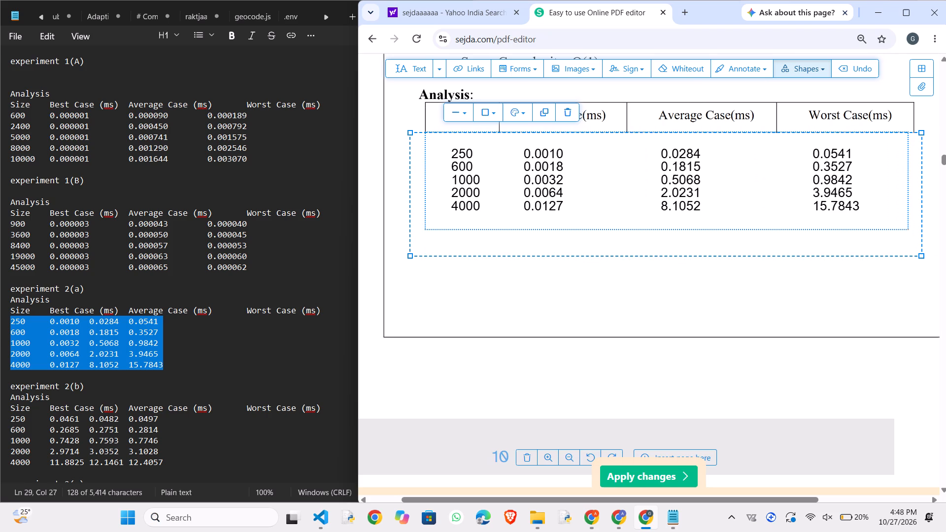
{"action": "left_click_drag", "start_coordinate": [909, 230], "coordinate": [914, 233]}
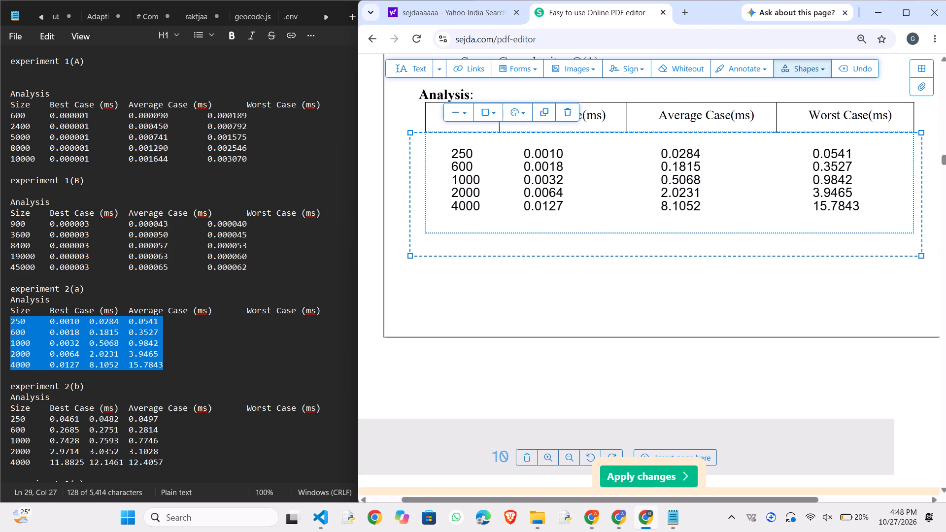
{"action": "left_click_drag", "start_coordinate": [914, 233], "coordinate": [914, 233]}
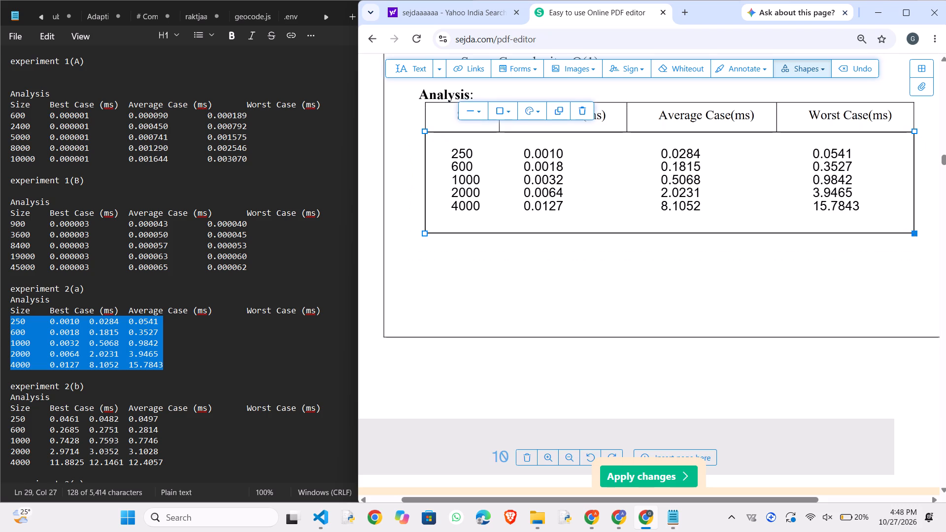
Copy experiment 2(b)'s five result rows from Notepad into a new text box below the Selection Sort Analysis header in the PDF.
{"action": "scroll", "coordinate": [644, 399], "scroll_direction": "down", "scroll_amount": 6}
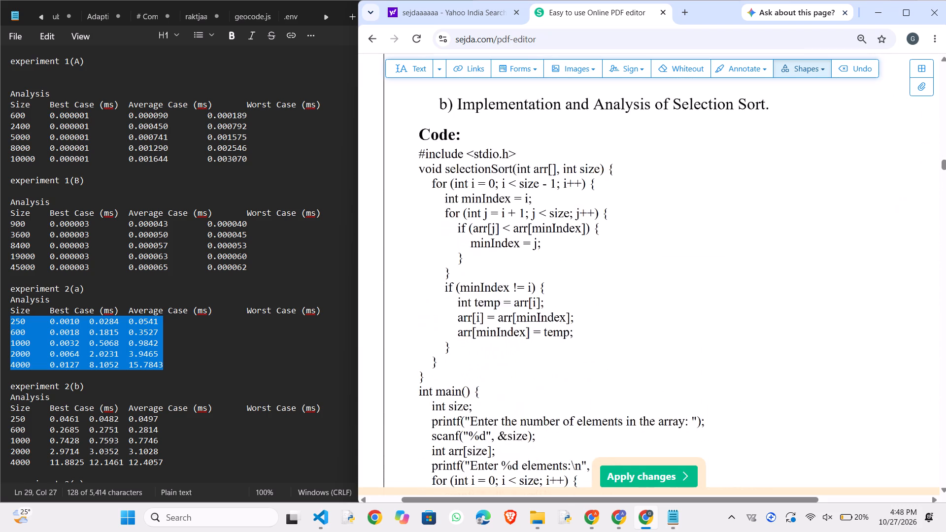
{"action": "scroll", "coordinate": [644, 399], "scroll_direction": "down", "scroll_amount": 7}
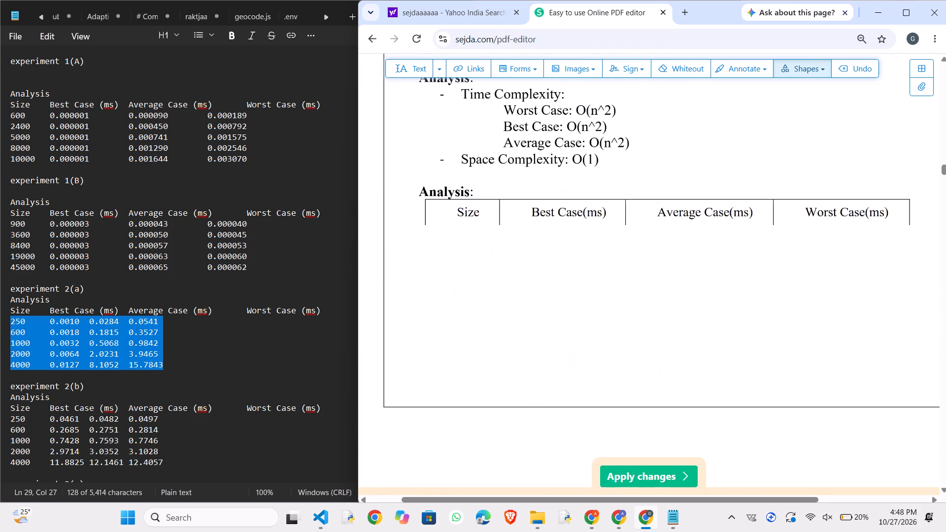
{"action": "scroll", "coordinate": [181, 411], "scroll_direction": "down", "scroll_amount": 1}
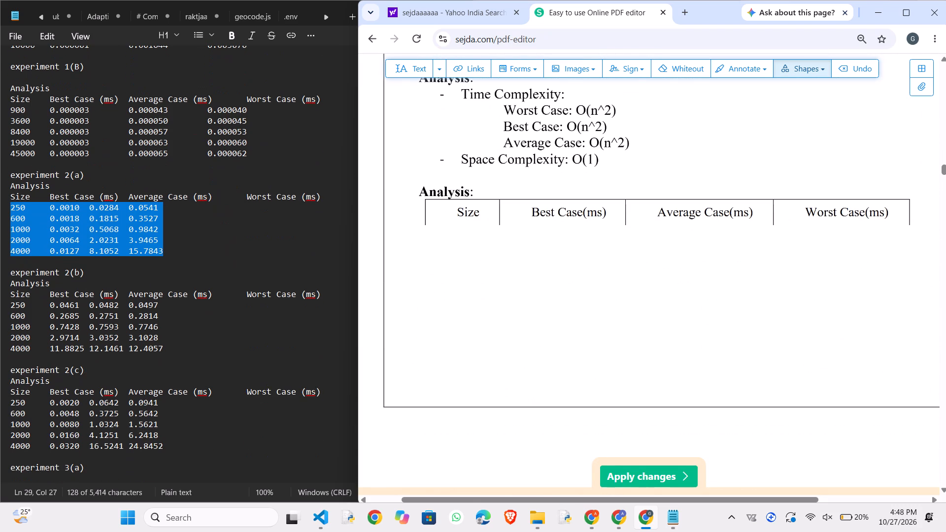
{"action": "left_click_drag", "start_coordinate": [167, 336], "coordinate": [4, 297]}
{"action": "key", "text": "ctrl+c"}
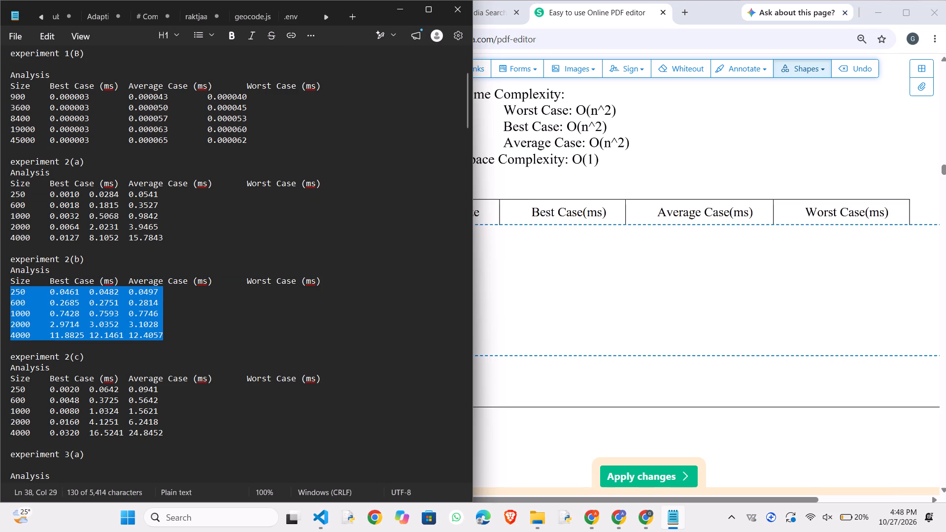
{"action": "left_click", "coordinate": [552, 269]}
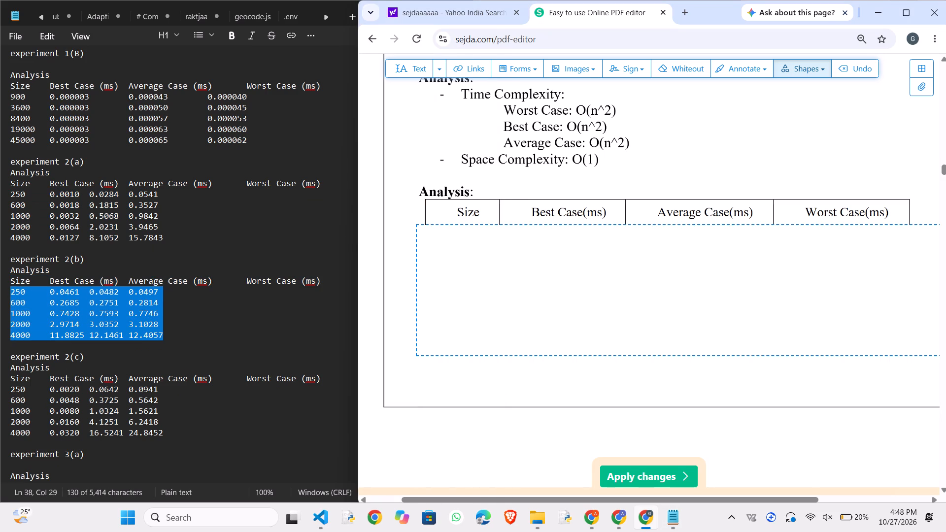
{"action": "left_click", "coordinate": [411, 64]}
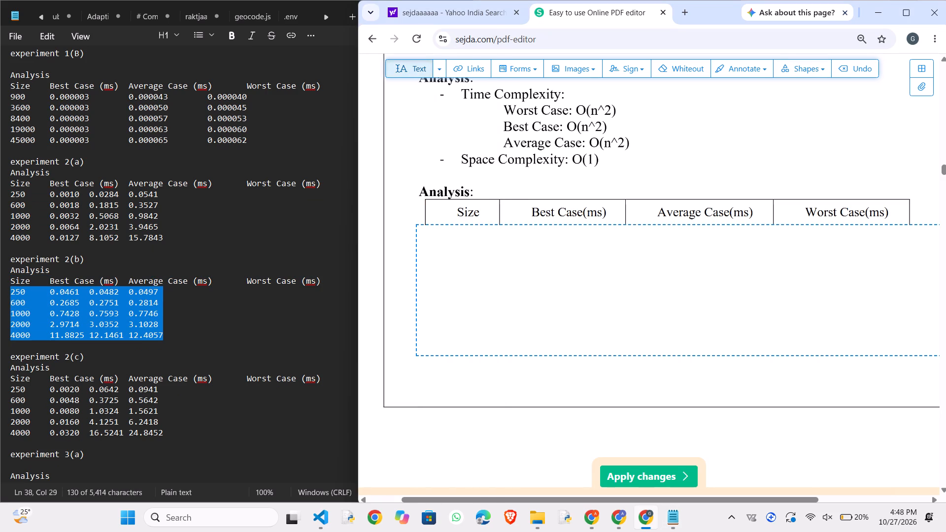
{"action": "left_click", "coordinate": [443, 239]}
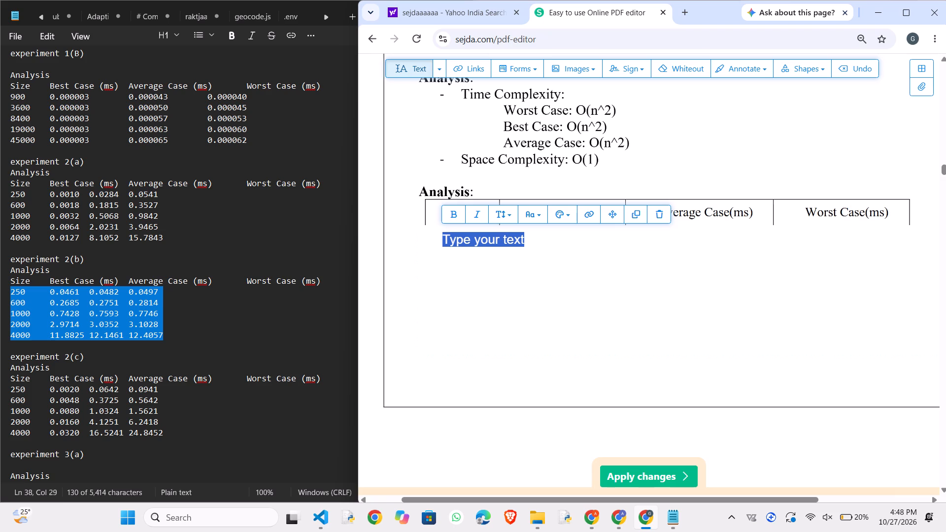
{"action": "key", "text": "ctrl+v"}
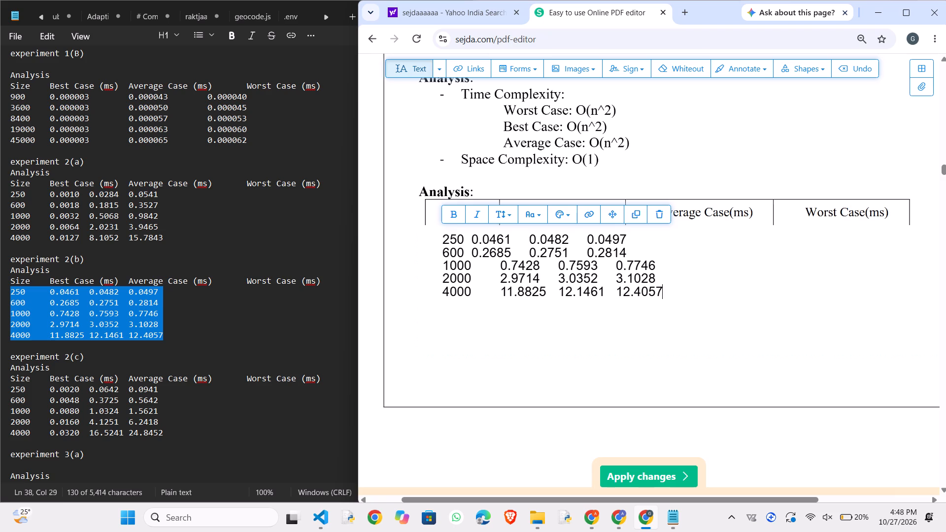
Insert spaces after 250 in the first row to move 0.0461 under Best Case.
{"action": "left_click", "coordinate": [471, 237]}
{"action": "key", "text": "space"}
{"action": "key", "text": "space"}
{"action": "key", "text": "space"}
{"action": "key", "text": "space"}
{"action": "key", "text": "space"}
{"action": "key", "text": "space"}
{"action": "key", "text": "space"}
{"action": "key", "text": "space"}
{"action": "key", "text": "space"}
{"action": "key", "text": "space"}
{"action": "key", "text": "space"}
{"action": "key", "text": "space"}
{"action": "key", "text": "space"}
{"action": "key", "text": "space"}
{"action": "key", "text": "space"}
{"action": "key", "text": "space"}
{"action": "key", "text": "space"}
{"action": "key", "text": "space"}
{"action": "key", "text": "space"}
{"action": "key", "text": "space"}
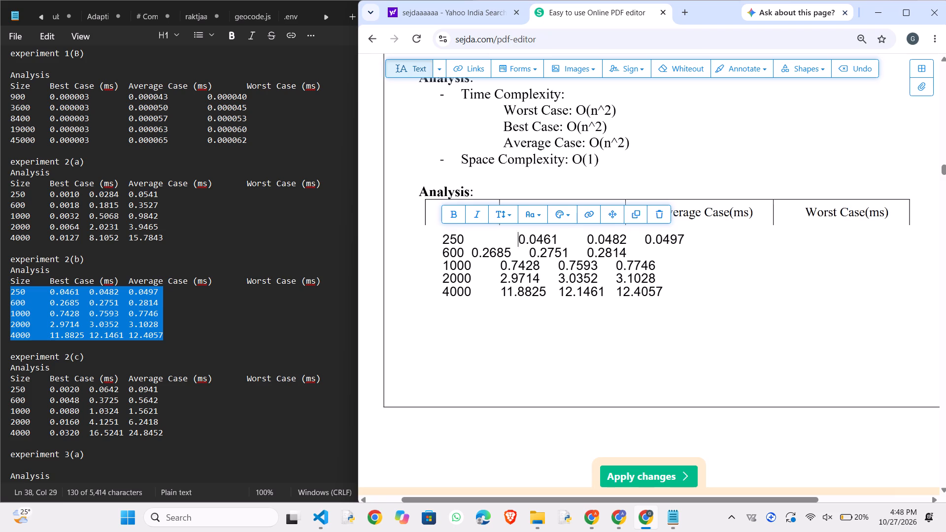
Insert spaces after 0.0461 in the 250 row to move 0.0482 under Average Case.
{"action": "left_click", "coordinate": [600, 237]}
{"action": "key", "text": "space"}
{"action": "key", "text": "space"}
{"action": "key", "text": "space"}
{"action": "key", "text": "space"}
{"action": "key", "text": "space"}
{"action": "key", "text": "space"}
{"action": "key", "text": "space"}
{"action": "key", "text": "space"}
{"action": "key", "text": "space"}
{"action": "key", "text": "space"}
{"action": "key", "text": "space"}
{"action": "key", "text": "space"}
{"action": "key", "text": "space"}
{"action": "key", "text": "space"}
{"action": "key", "text": "space"}
{"action": "key", "text": "space"}
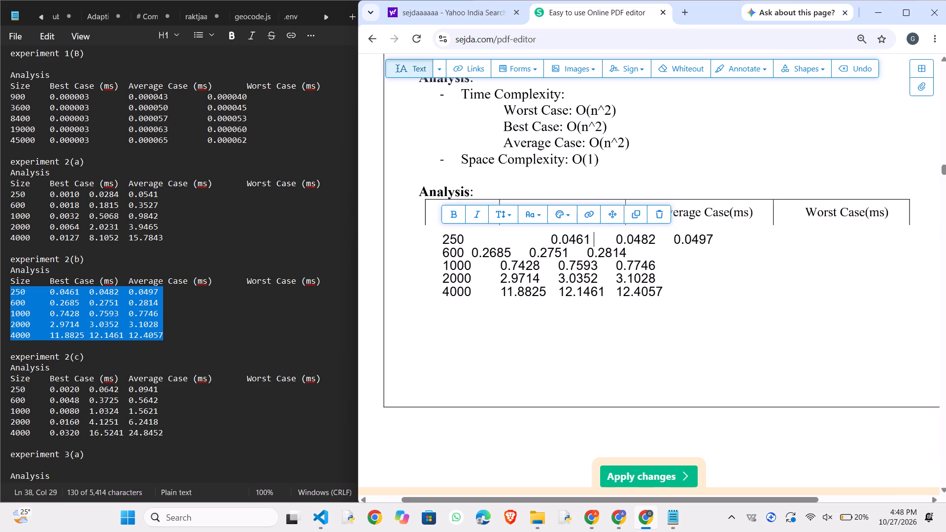
Insert spaces after 0.0482 in the 250 row to move 0.0497 under Worst Case.
{"action": "left_click", "coordinate": [722, 239]}
{"action": "key", "text": "space"}
{"action": "key", "text": "space"}
{"action": "key", "text": "space"}
{"action": "key", "text": "space"}
{"action": "key", "text": "space"}
{"action": "key", "text": "space"}
{"action": "key", "text": "space"}
{"action": "key", "text": "space"}
{"action": "key", "text": "space"}
{"action": "key", "text": "space"}
{"action": "key", "text": "space"}
{"action": "key", "text": "space"}
{"action": "key", "text": "space"}
{"action": "key", "text": "space"}
{"action": "key", "text": "space"}
{"action": "key", "text": "space"}
{"action": "key", "text": "space"}
{"action": "key", "text": "space"}
{"action": "key", "text": "space"}
{"action": "key", "text": "space"}
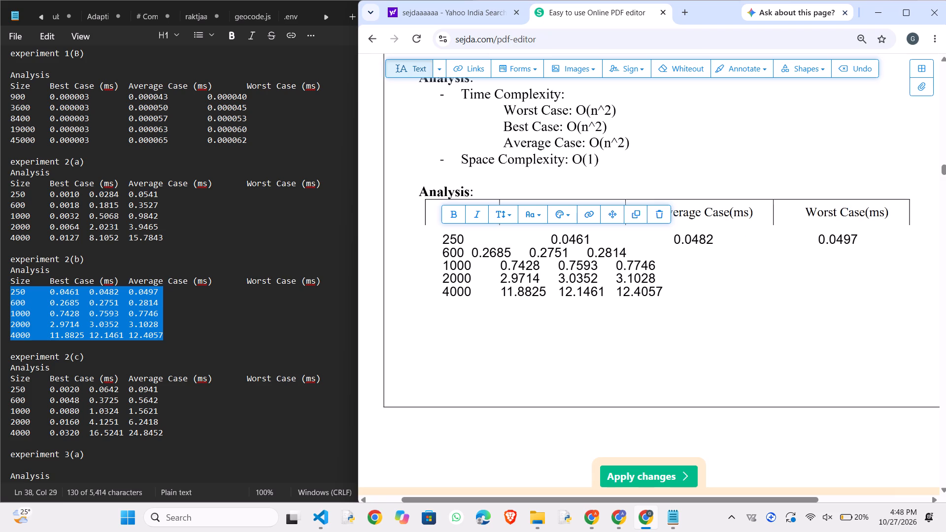
Copy the gap before 0.0497 and paste it before 0.2814, 0.7746, 3.1028 and 12.4057 in the other four rows.
{"action": "left_click_drag", "start_coordinate": [817, 243], "coordinate": [733, 242]}
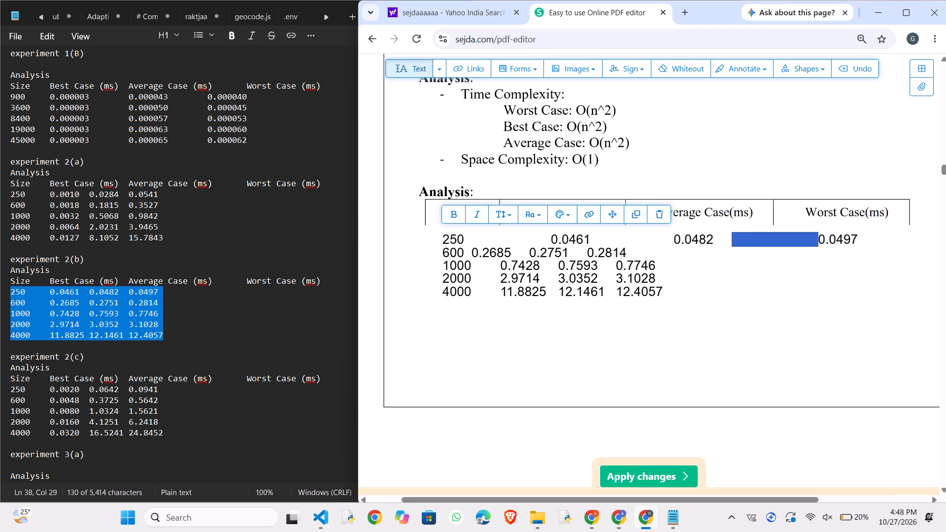
{"action": "left_click_drag", "start_coordinate": [733, 242], "coordinate": [726, 242]}
{"action": "key", "text": "ctrl+c"}
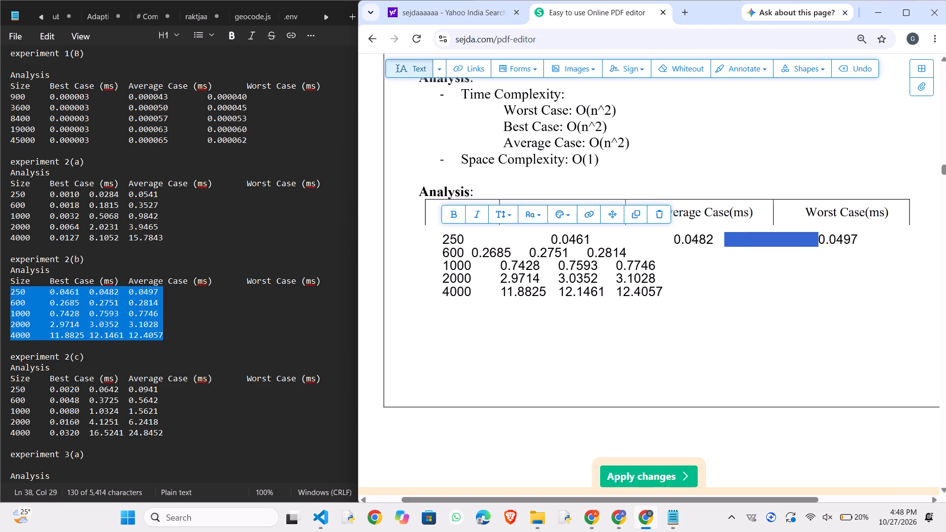
{"action": "left_click", "coordinate": [581, 255]}
{"action": "key", "text": "ctrl+v"}
{"action": "left_click", "coordinate": [605, 268]}
{"action": "key", "text": "ctrl+v"}
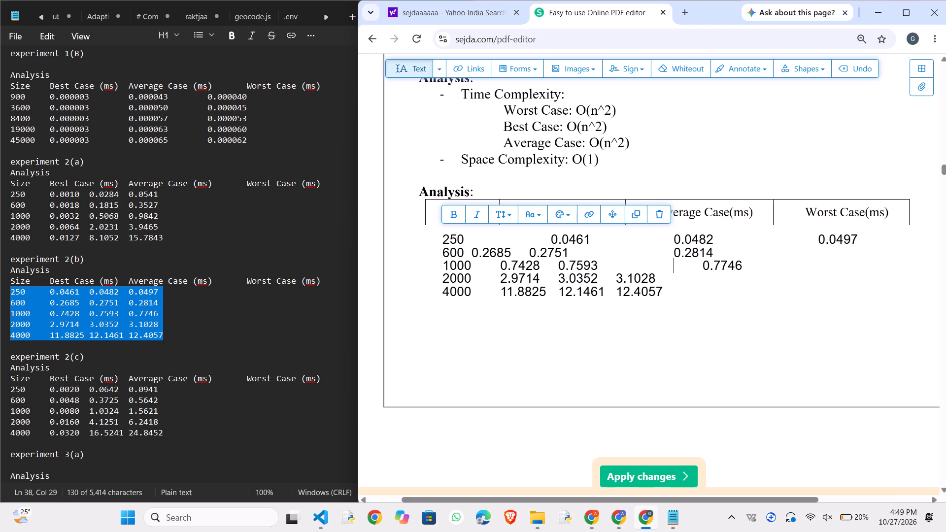
{"action": "left_click", "coordinate": [609, 274]}
{"action": "key", "text": "ctrl+v"}
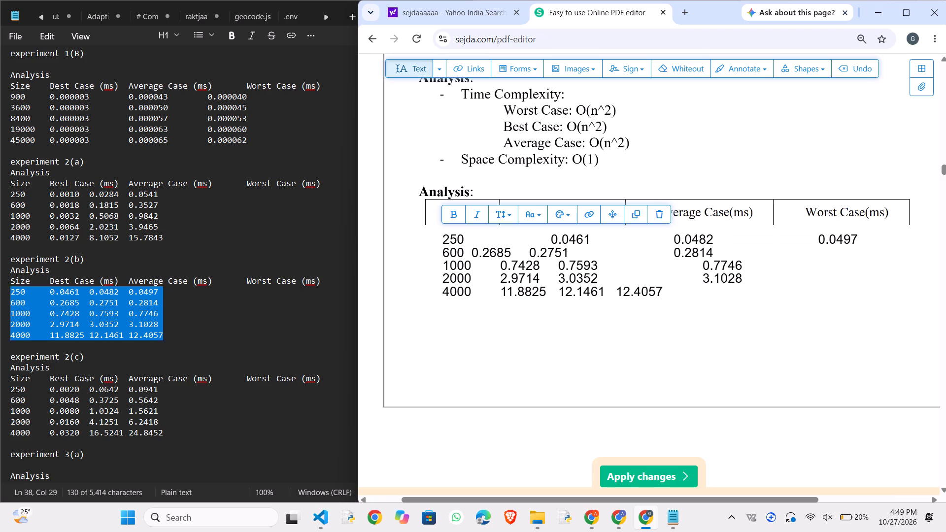
{"action": "left_click", "coordinate": [612, 291]}
{"action": "key", "text": "ctrl+v"}
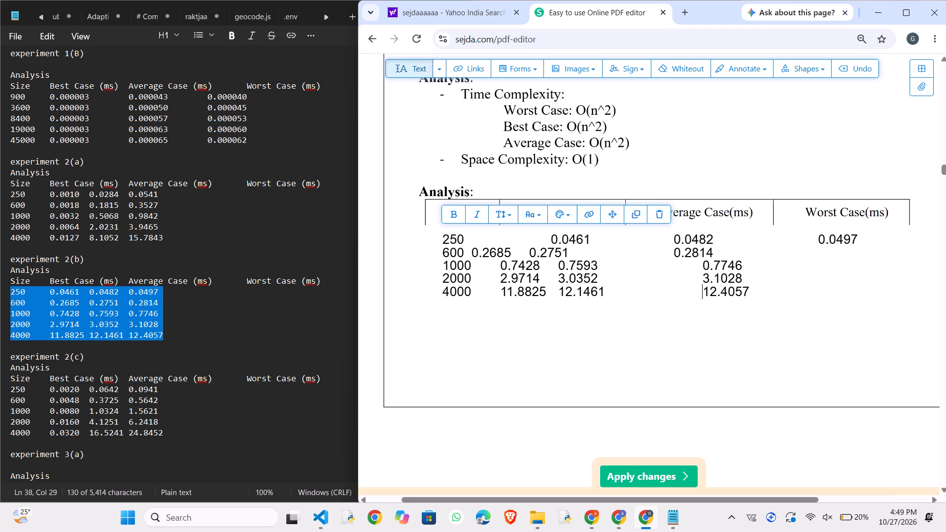
Copy the gap before 0.0482 and paste it before 0.2751, 0.7593, 3.0352 and 12.1461 in the other four rows.
{"action": "left_click_drag", "start_coordinate": [673, 238], "coordinate": [602, 240]}
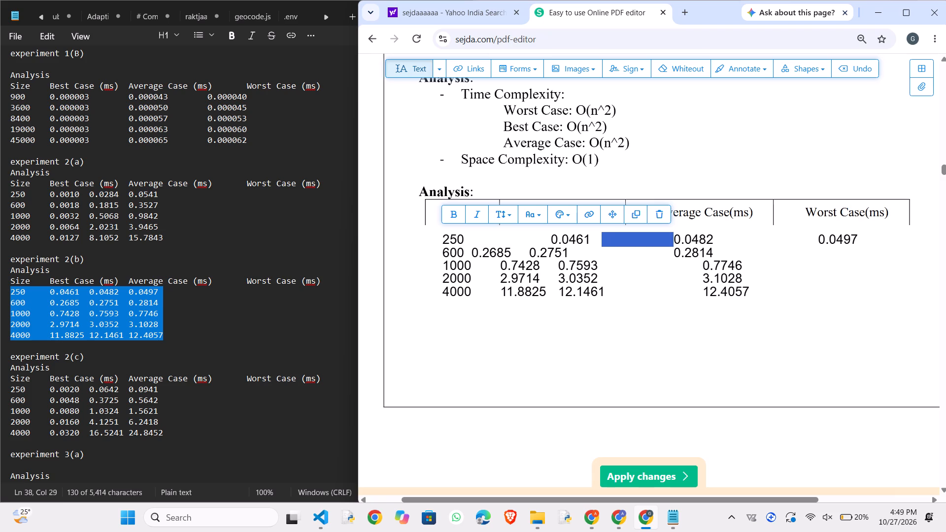
{"action": "left_click_drag", "start_coordinate": [602, 240], "coordinate": [593, 237]}
{"action": "key", "text": "ctrl+v"}
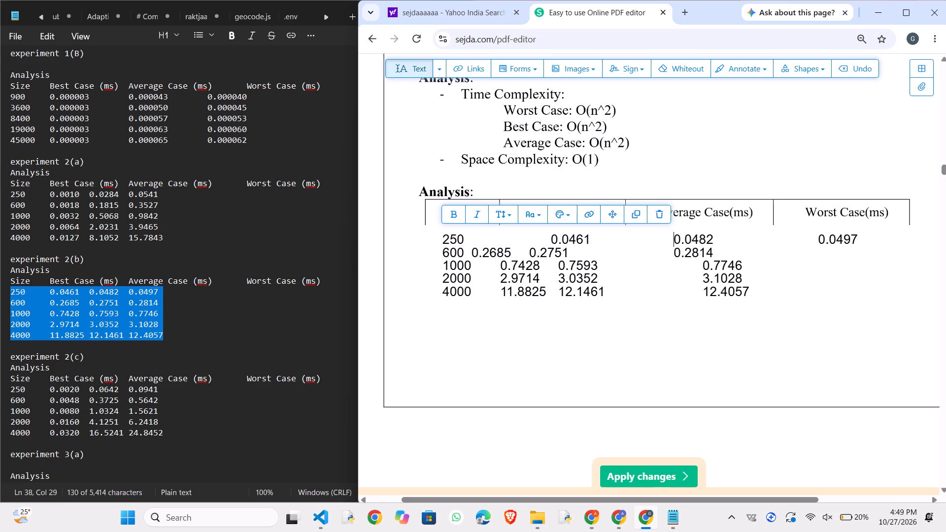
{"action": "key", "text": "ctrl+z"}
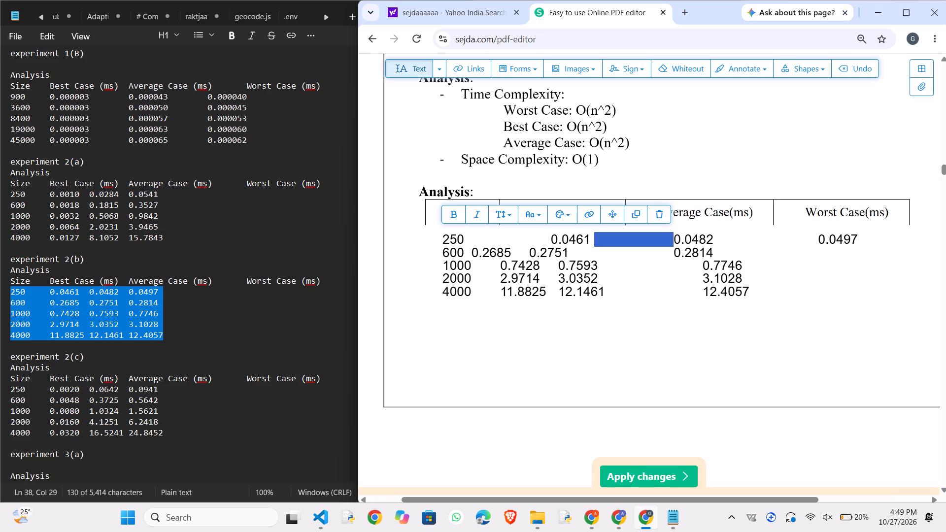
{"action": "key", "text": "ctrl+c"}
{"action": "left_click", "coordinate": [526, 254]}
{"action": "key", "text": "ctrl+v"}
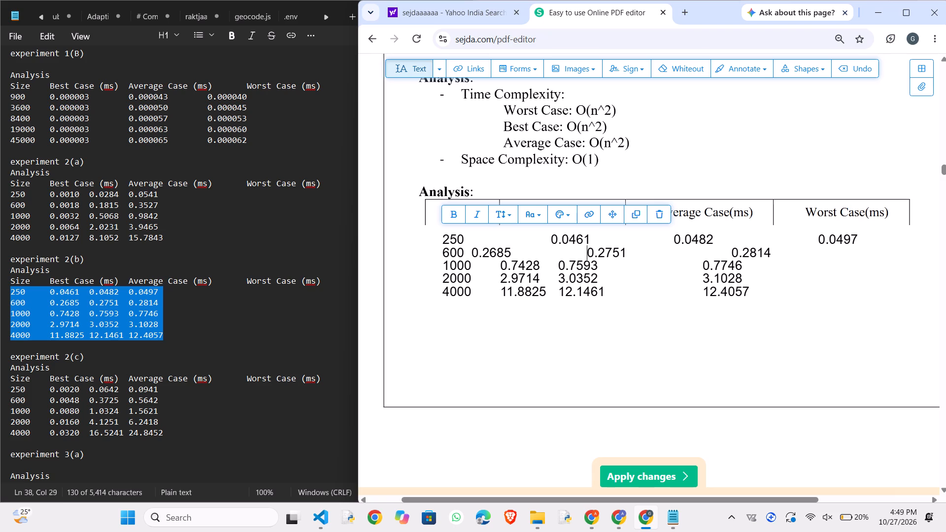
{"action": "left_click", "coordinate": [539, 273]}
{"action": "key", "text": "ctrl+v"}
{"action": "left_click", "coordinate": [551, 265]}
{"action": "key", "text": "ctrl+v"}
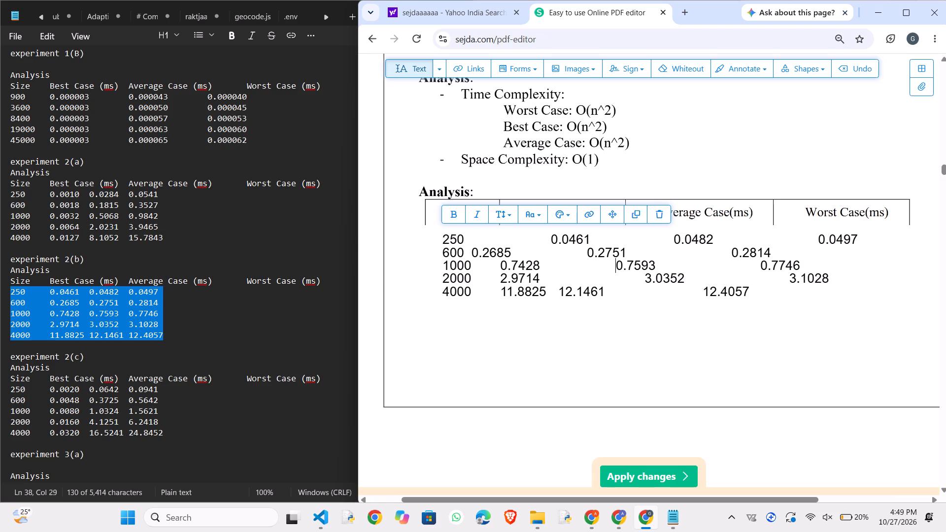
{"action": "left_click", "coordinate": [554, 291], "text": "ctrl"}
{"action": "key", "text": "ctrl+v"}
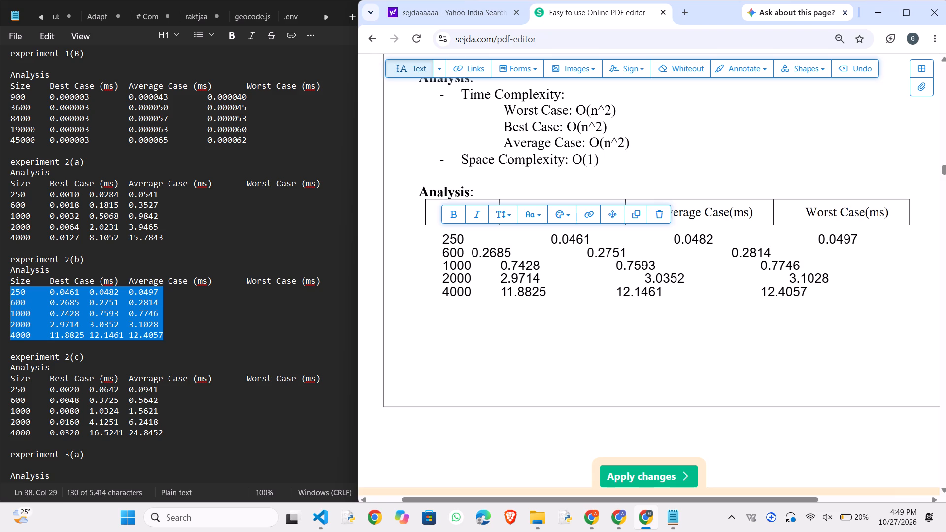
Copy the gap before 0.0461 and paste it before 0.2685, 0.7428, 2.9714 and 11.8825 in the other four rows.
{"action": "left_click_drag", "start_coordinate": [546, 238], "coordinate": [472, 239]}
{"action": "key", "text": "ctrl+c"}
{"action": "left_click", "coordinate": [465, 250]}
{"action": "key", "text": "ctrl+v"}
{"action": "left_click", "coordinate": [471, 262], "text": "ctrl"}
{"action": "key", "text": "ctrl+v"}
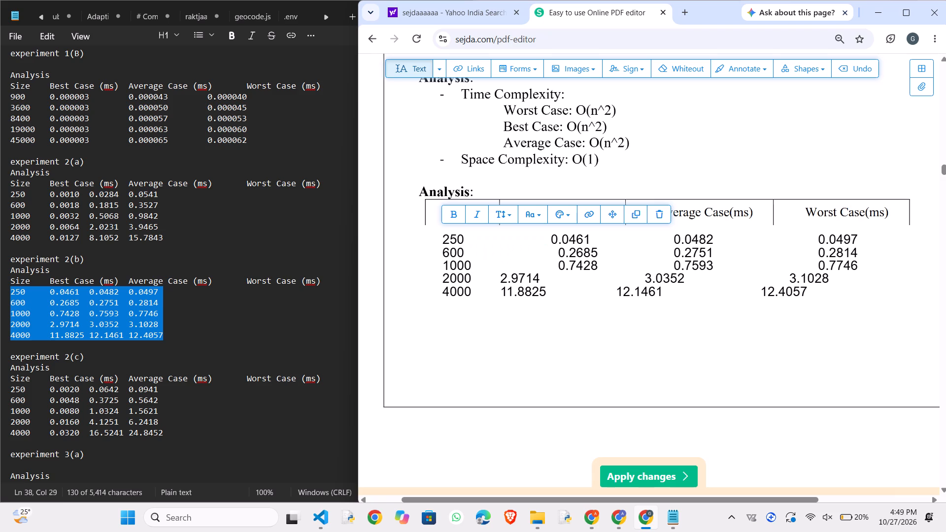
{"action": "left_click", "coordinate": [479, 273], "text": "ctrl"}
{"action": "key", "text": "ctrl+v"}
{"action": "left_click", "coordinate": [484, 292], "text": "ctrl"}
{"action": "key", "text": "ctrl+v"}
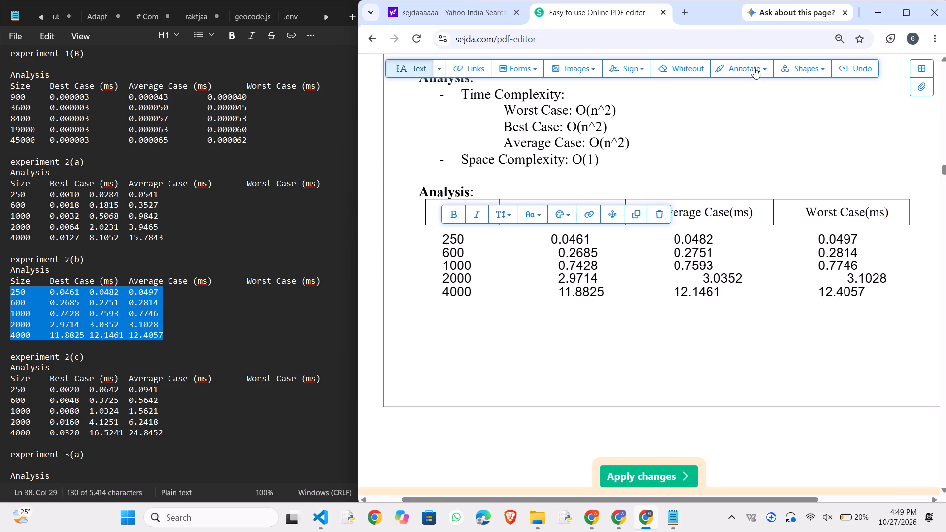
Delete the extra spaces before the Best Case values in the 250, 1000, 2000 and 4000 rows to line up the column.
{"action": "left_click", "coordinate": [747, 62]}
{"action": "left_click", "coordinate": [423, 64]}
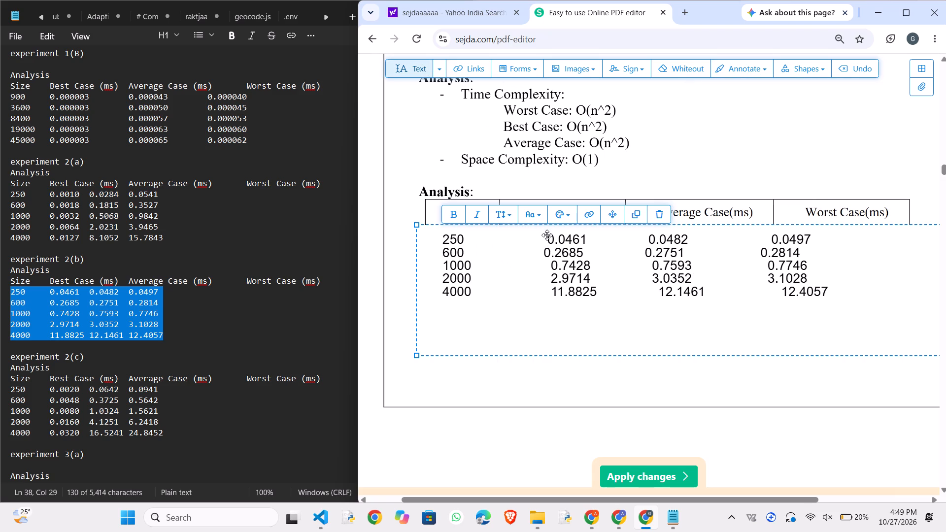
{"action": "left_click", "coordinate": [547, 235]}
{"action": "left_click", "coordinate": [408, 68]}
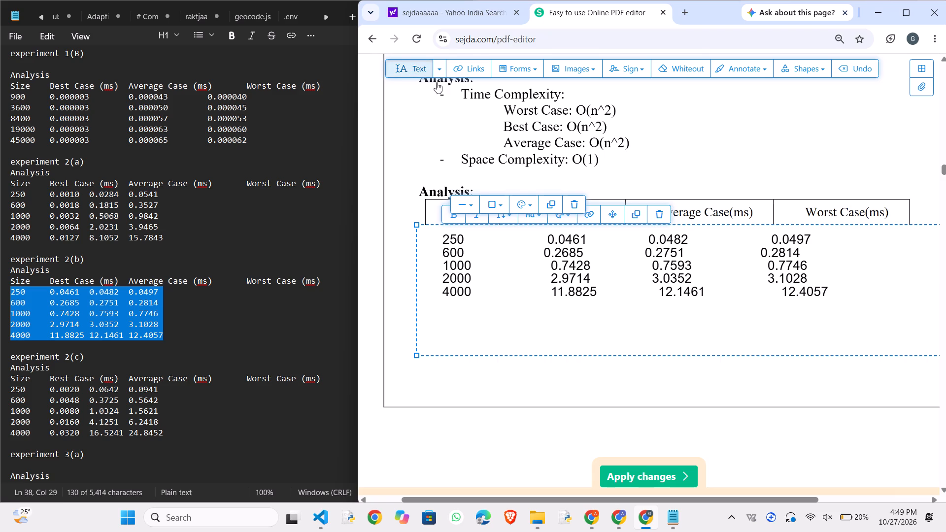
{"action": "left_click", "coordinate": [544, 238]}
{"action": "key", "text": "BackSpace"}
{"action": "key", "text": "Down"}
{"action": "key", "text": "Up"}
{"action": "key", "text": "Down"}
{"action": "key", "text": "Down"}
{"action": "key", "text": "BackSpace"}
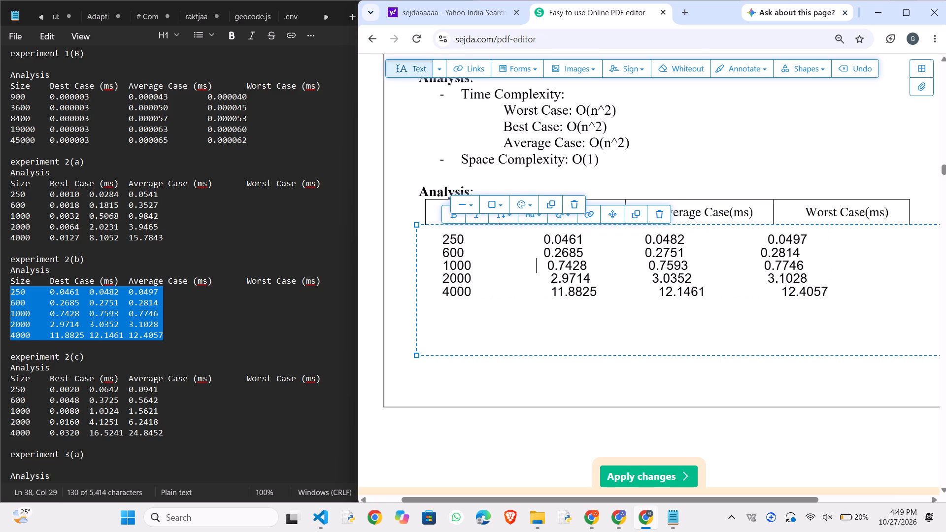
{"action": "key", "text": "BackSpace"}
{"action": "key", "text": "Down"}
{"action": "key", "text": "BackSpace"}
{"action": "key", "text": "BackSpace"}
{"action": "key", "text": "Down"}
{"action": "key", "text": "BackSpace"}
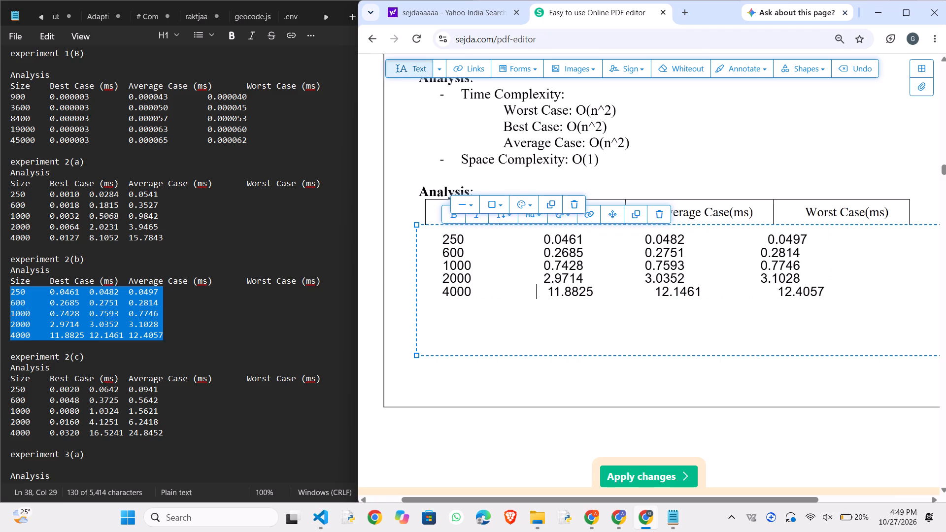
{"action": "key", "text": "BackSpace"}
{"action": "key", "text": "BackSpace"}
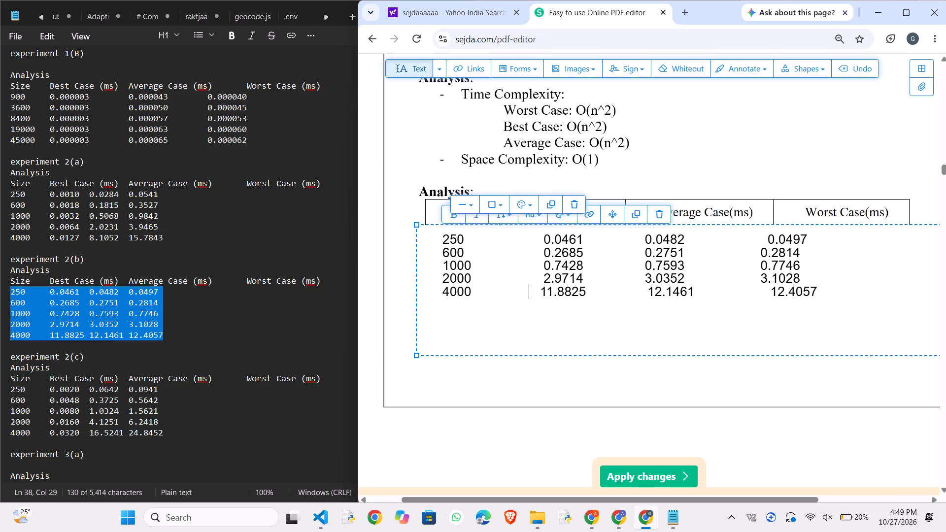
Delete the extra spaces before 12.1461, 0.0497 and 12.4057 to line up the Average Case and Worst Case columns.
{"action": "left_click", "coordinate": [643, 292]}
{"action": "key", "text": "BackSpace"}
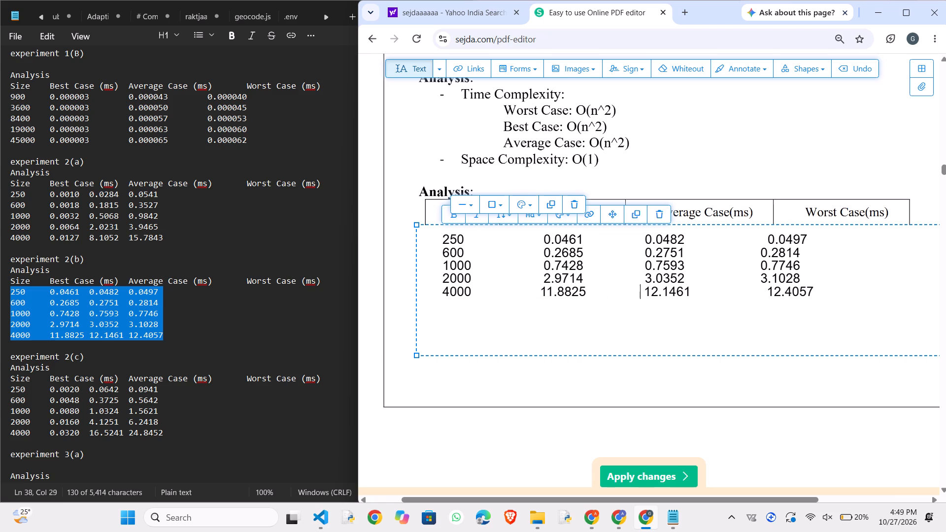
{"action": "left_click", "coordinate": [767, 236]}
{"action": "key", "text": "BackSpace"}
{"action": "key", "text": "BackSpace"}
{"action": "key", "text": "Down"}
{"action": "key", "text": "Down"}
{"action": "key", "text": "Down"}
{"action": "key", "text": "Down"}
{"action": "key", "text": "Down"}
{"action": "key", "text": "Left"}
{"action": "key", "text": "Left"}
{"action": "key", "text": "Left"}
{"action": "key", "text": "Left"}
{"action": "key", "text": "Left"}
{"action": "key", "text": "Left"}
{"action": "key", "text": "Left"}
{"action": "key", "text": "BackSpace"}
{"action": "key", "text": "BackSpace"}
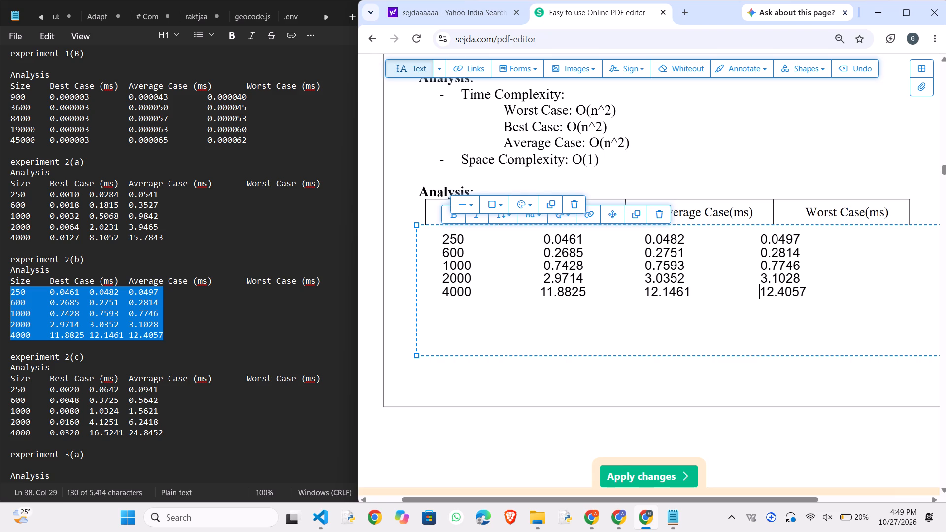
Insert eleven spaces before 0.0497 in the 250 row to move it under Worst Case.
{"action": "left_click", "coordinate": [803, 67]}
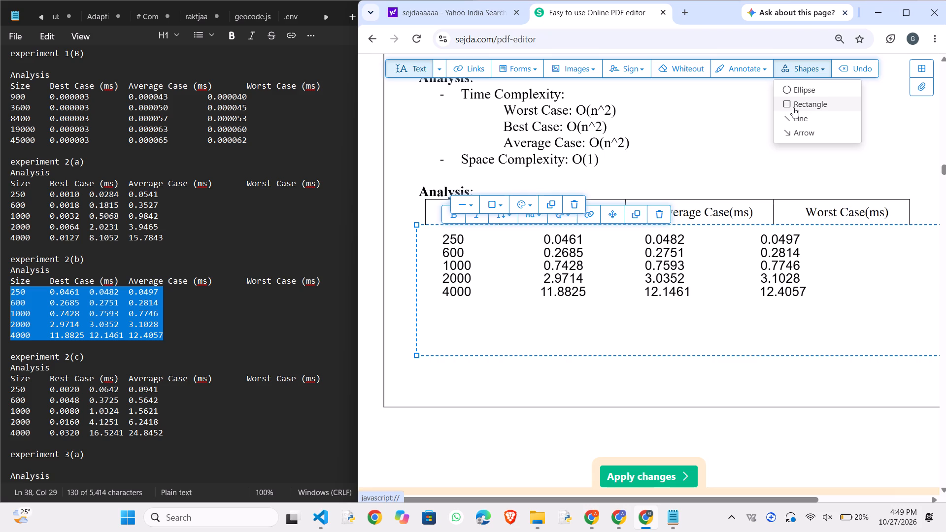
{"action": "left_click", "coordinate": [753, 238]}
{"action": "key", "text": "space"}
{"action": "key", "text": "space"}
{"action": "key", "text": "space"}
{"action": "key", "text": "space"}
{"action": "key", "text": "space"}
{"action": "key", "text": "space"}
{"action": "key", "text": "space"}
{"action": "key", "text": "space"}
{"action": "key", "text": "space"}
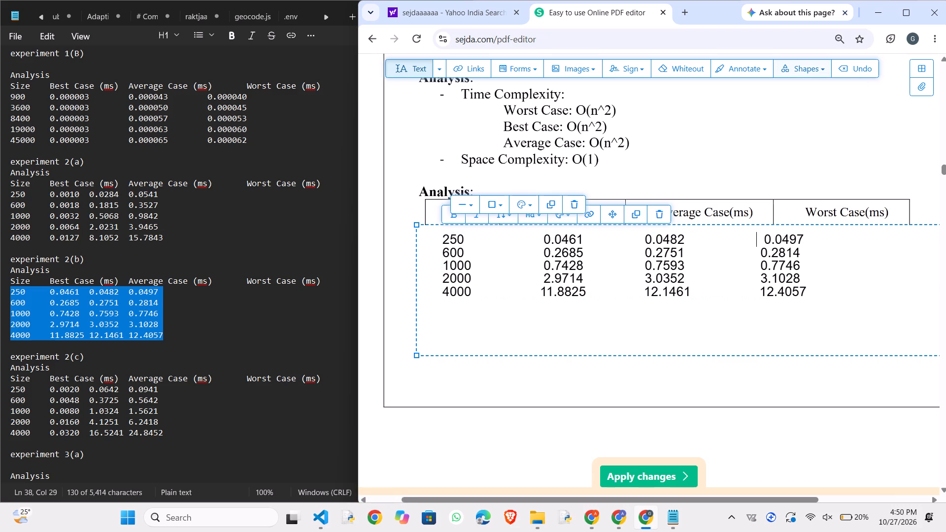
{"action": "key", "text": "space"}
{"action": "key", "text": "space"}
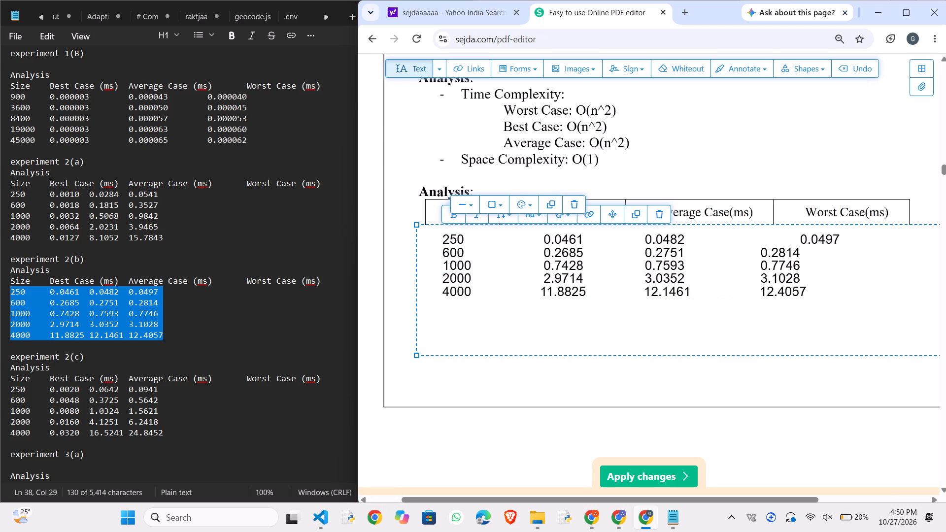
Copy the added gap before 0.0497 and paste it before 0.2814, 0.7746, 3.1028 and 12.4057 in the other four rows.
{"action": "left_click_drag", "start_coordinate": [802, 240], "coordinate": [765, 241]}
{"action": "left_click_drag", "start_coordinate": [765, 241], "coordinate": [762, 241]}
{"action": "key", "text": "ctrl+c"}
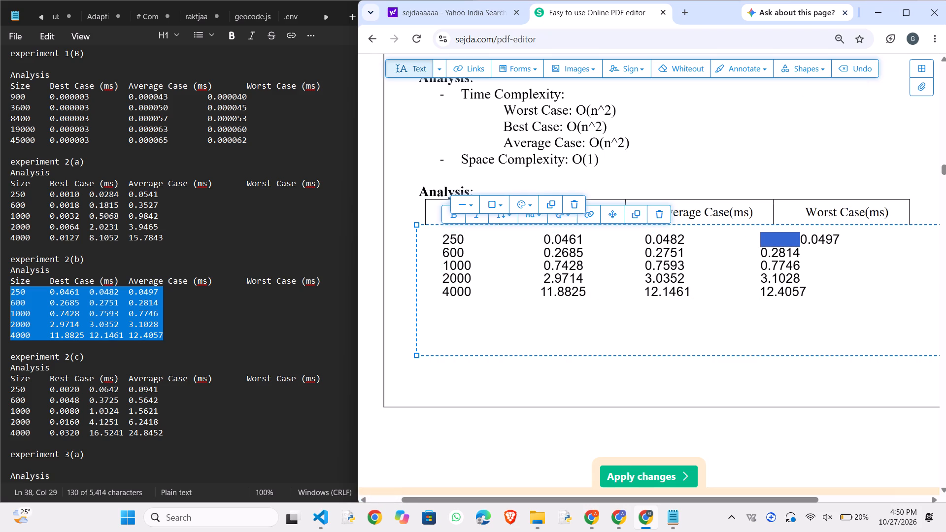
{"action": "left_click", "coordinate": [744, 255]}
{"action": "key", "text": "ctrl+v"}
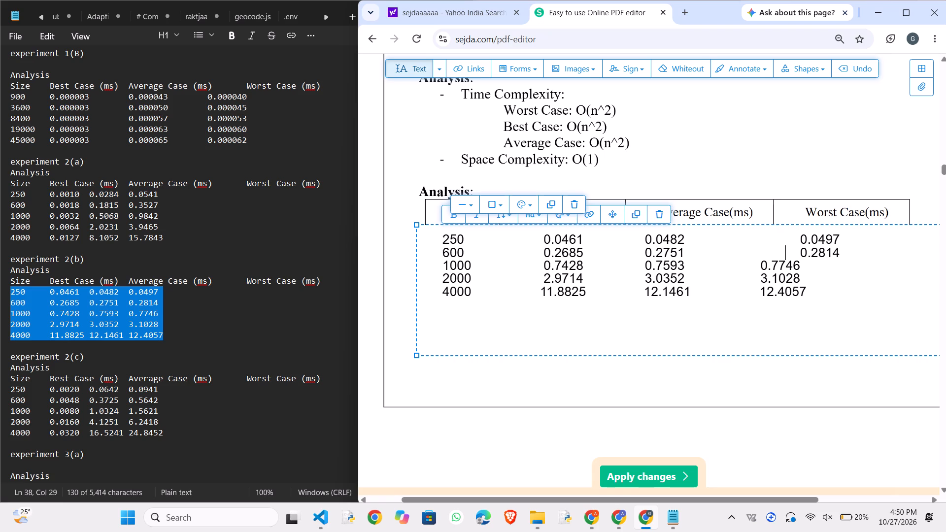
{"action": "left_click", "coordinate": [755, 268], "text": "ctrl"}
{"action": "key", "text": "ctrl+v"}
{"action": "left_click", "coordinate": [757, 275], "text": "ctrl"}
{"action": "key", "text": "ctrl+v"}
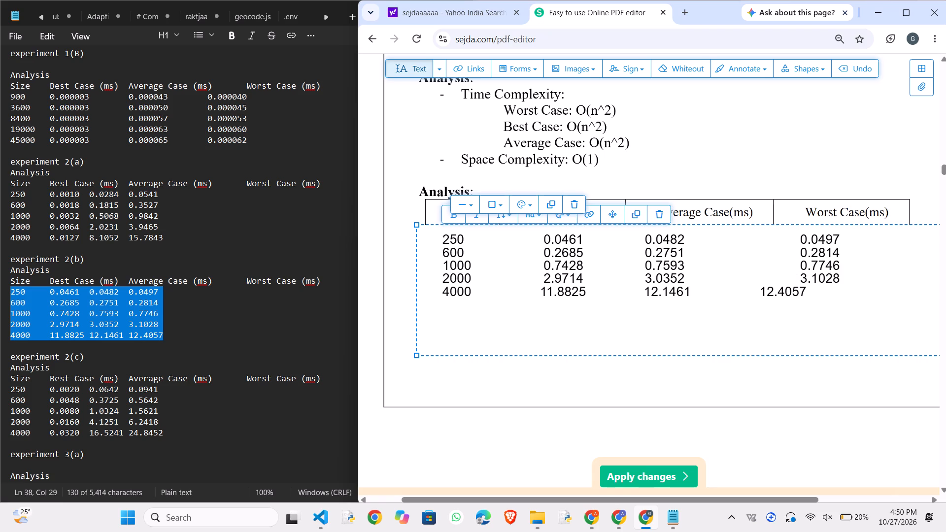
{"action": "left_click", "coordinate": [757, 290], "text": "ctrl"}
{"action": "key", "text": "ctrl+v"}
Draw a rectangle around the five result rows, directly below the Analysis table header and matching its full width.
{"action": "left_click", "coordinate": [792, 73]}
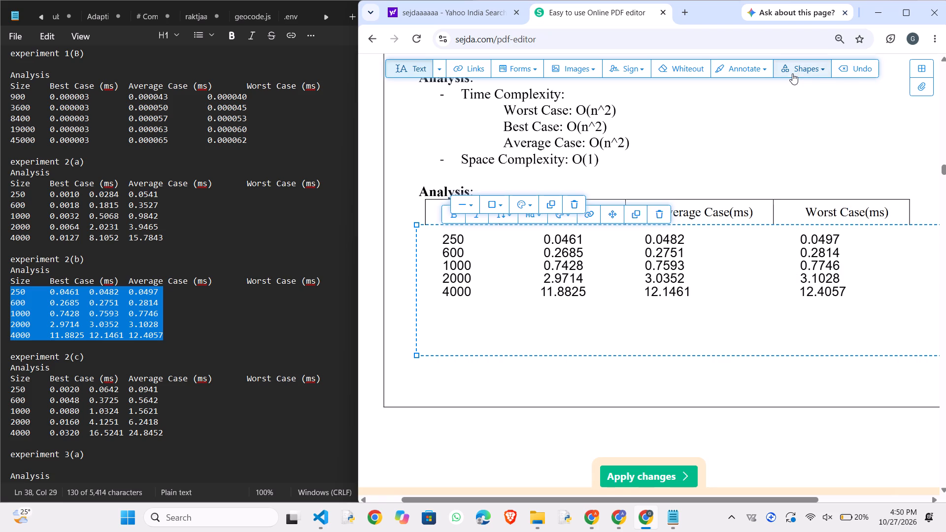
{"action": "left_click", "coordinate": [815, 106]}
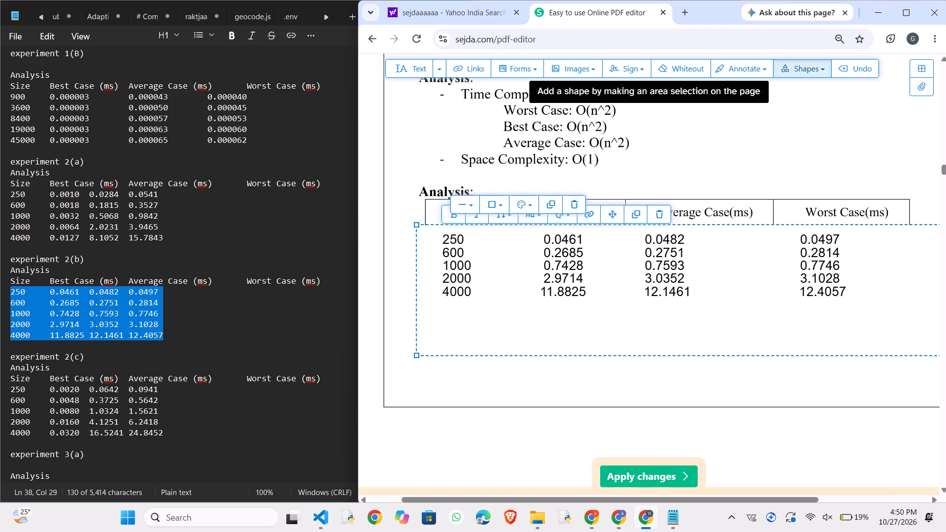
{"action": "left_click_drag", "start_coordinate": [426, 224], "coordinate": [882, 308]}
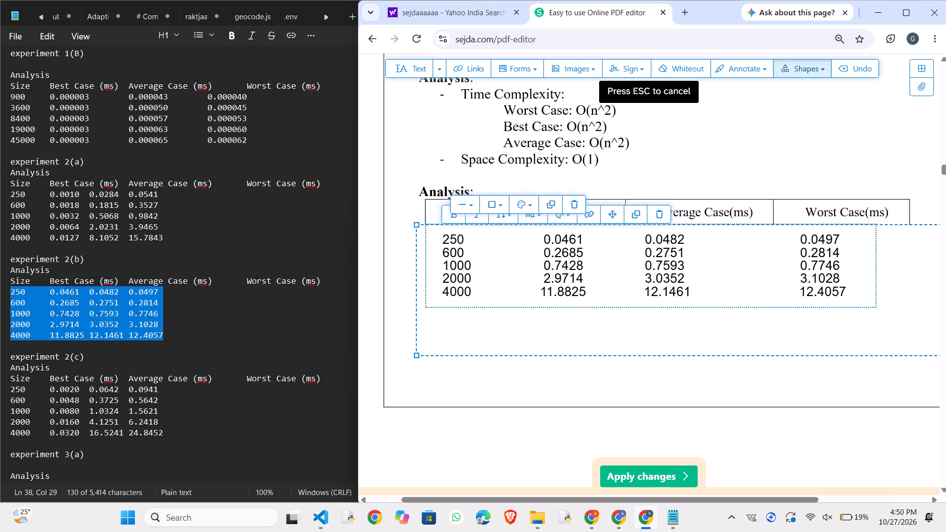
{"action": "left_click_drag", "start_coordinate": [882, 308], "coordinate": [910, 314]}
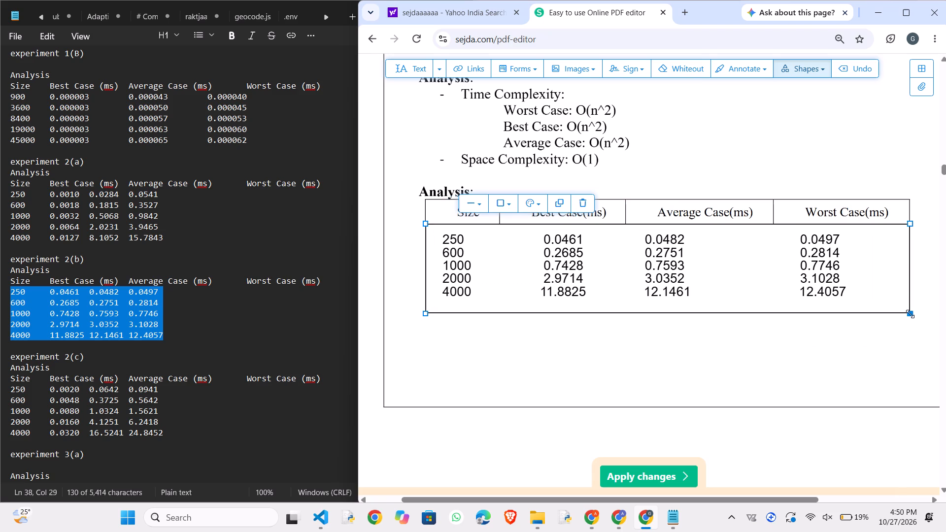
{"action": "scroll", "coordinate": [763, 172], "scroll_direction": "down", "scroll_amount": 1}
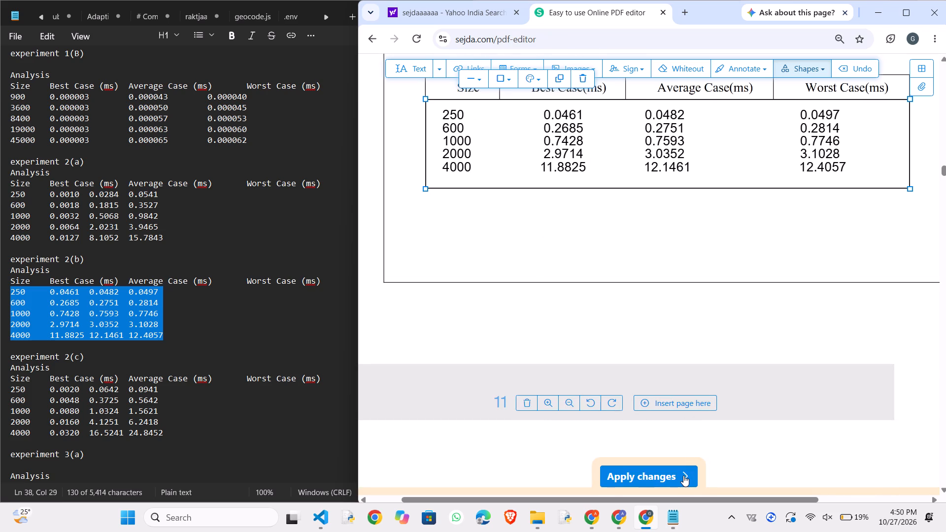
{"action": "left_click", "coordinate": [683, 474]}
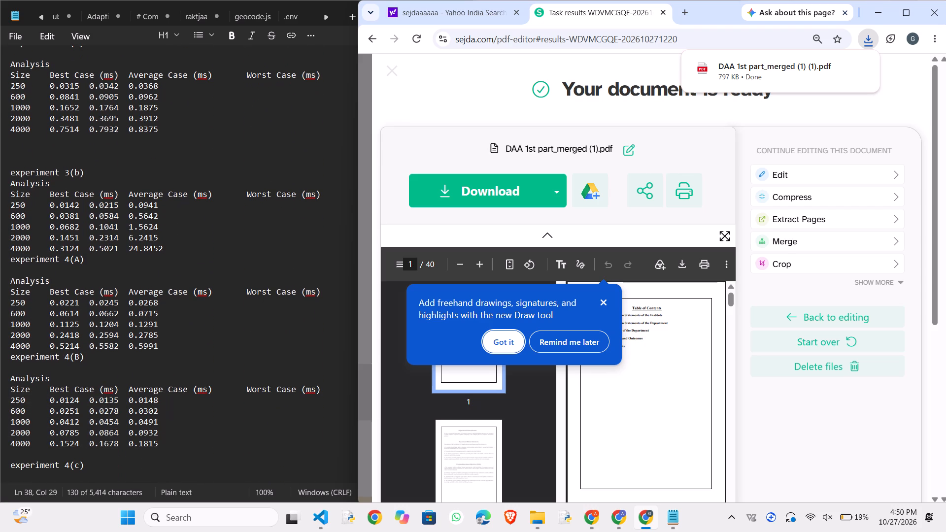
{"action": "scroll", "coordinate": [54, 375], "scroll_direction": "down", "scroll_amount": 6}
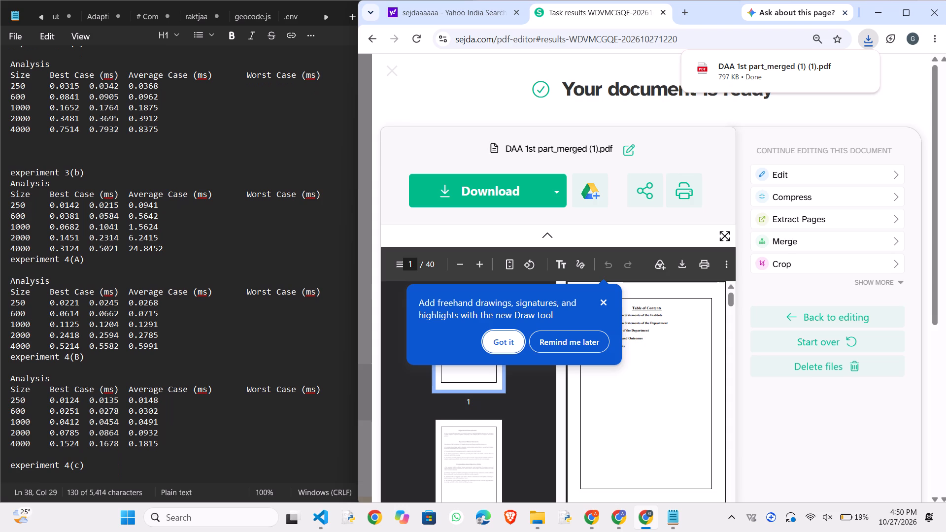
{"action": "scroll", "coordinate": [54, 375], "scroll_direction": "down", "scroll_amount": 1}
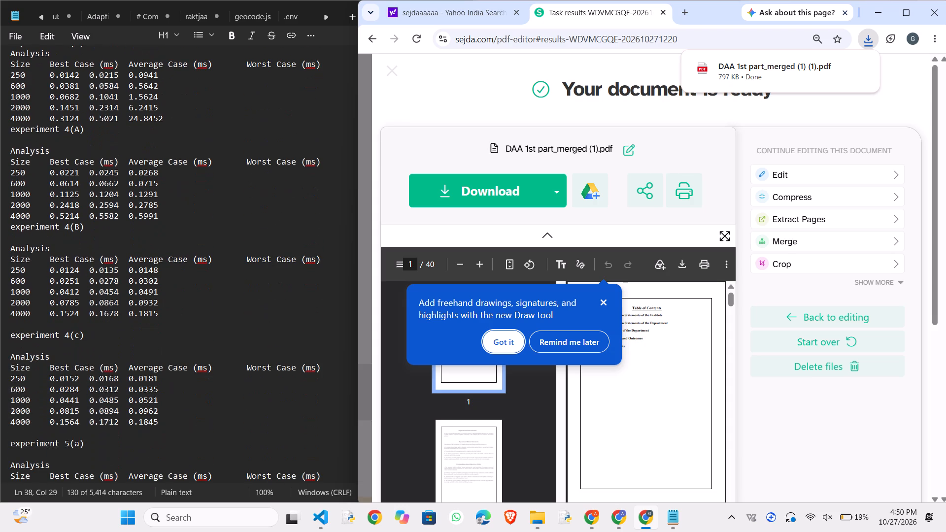
Reopen the processed DAA 1st part_merged (1).pdf for further editing.
{"action": "scroll", "coordinate": [54, 375], "scroll_direction": "down", "scroll_amount": 2}
{"action": "scroll", "coordinate": [577, 399], "scroll_direction": "down", "scroll_amount": 3}
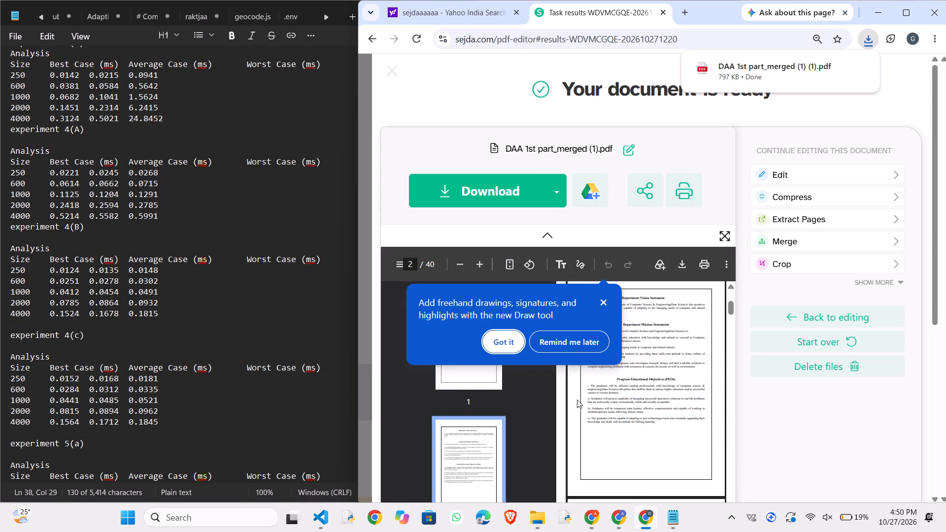
{"action": "scroll", "coordinate": [685, 237], "scroll_direction": "down", "scroll_amount": 2}
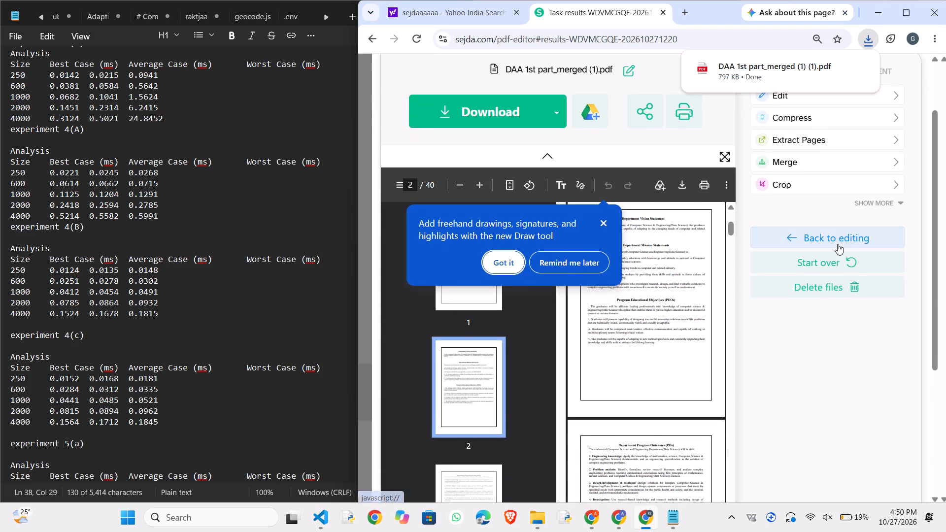
{"action": "left_click", "coordinate": [838, 244]}
Copy experiment 5(a)'s five result rows, sizes 250 to 4000, from the Analysis section in Notepad.
{"action": "scroll", "coordinate": [333, 327], "scroll_direction": "down", "scroll_amount": 2}
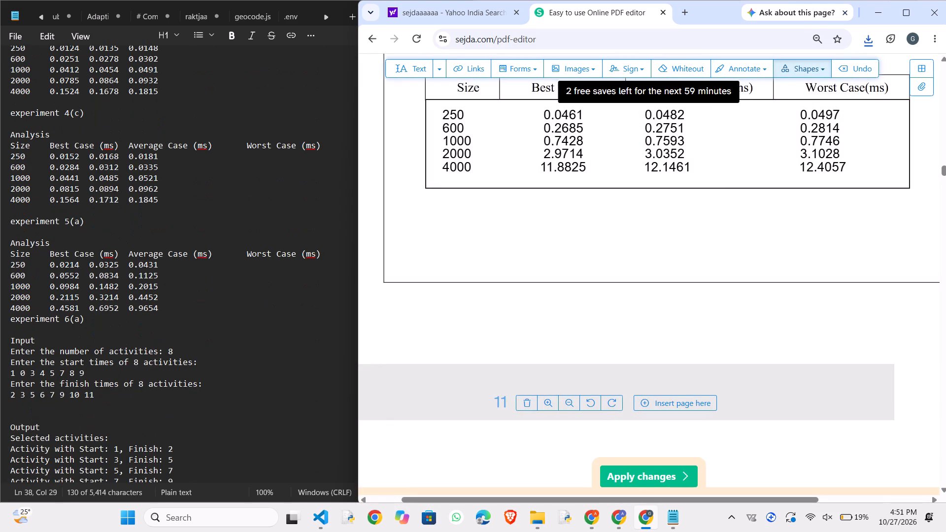
{"action": "left_click_drag", "start_coordinate": [164, 291], "coordinate": [34, 273]}
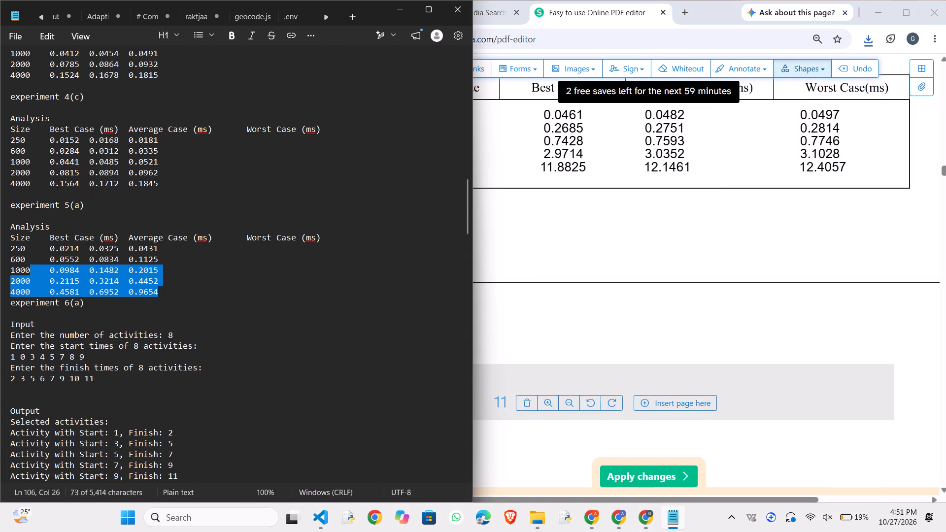
{"action": "left_click_drag", "start_coordinate": [34, 273], "coordinate": [1, 250]}
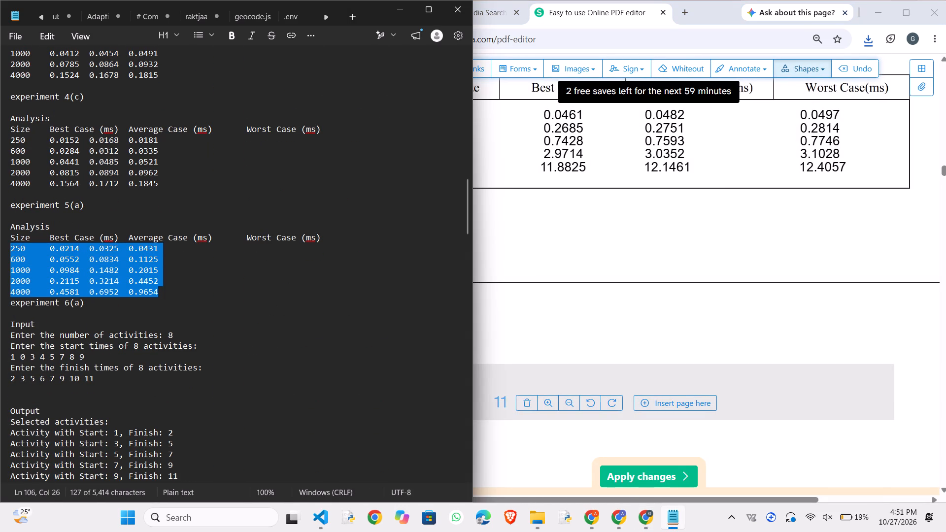
{"action": "key", "text": "ctrl+c"}
Paste the copied rows as new text directly below the Analysis table header of Experiment 5(a), Shell Sort, in the PDF.
{"action": "scroll", "coordinate": [665, 227], "scroll_direction": "down", "scroll_amount": 4}
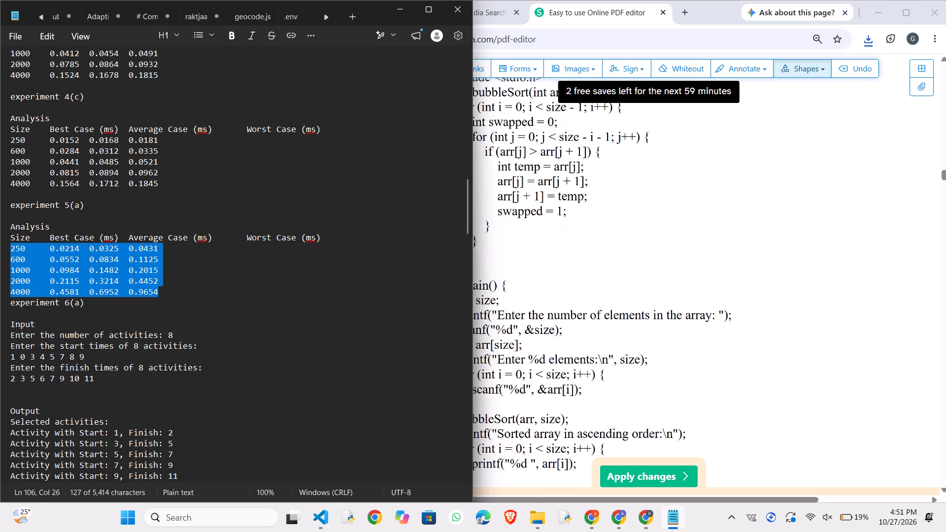
{"action": "scroll", "coordinate": [665, 227], "scroll_direction": "down", "scroll_amount": 10}
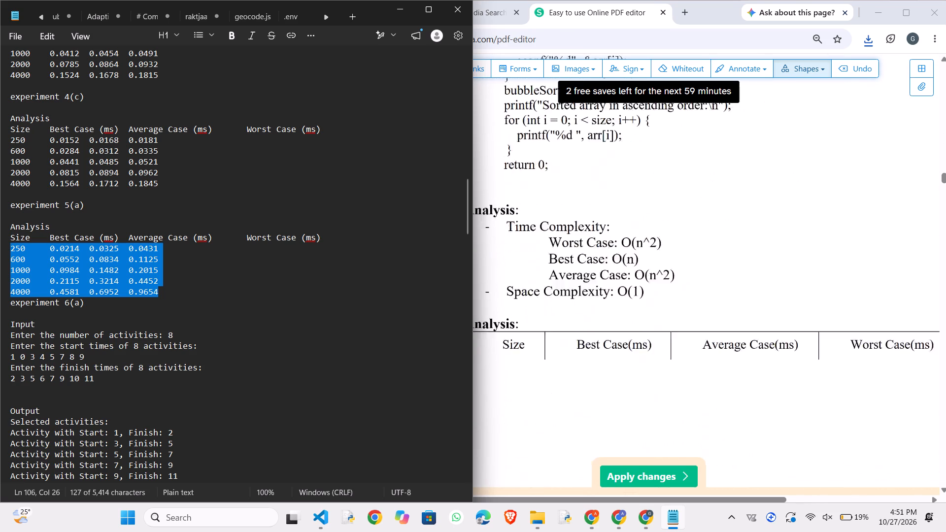
{"action": "scroll", "coordinate": [665, 227], "scroll_direction": "down", "scroll_amount": 5}
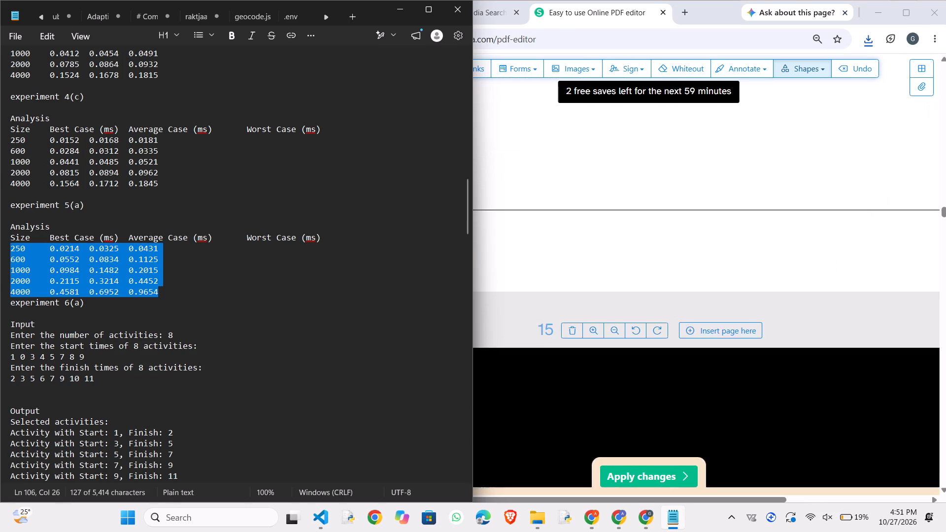
{"action": "scroll", "coordinate": [665, 227], "scroll_direction": "down", "scroll_amount": 11}
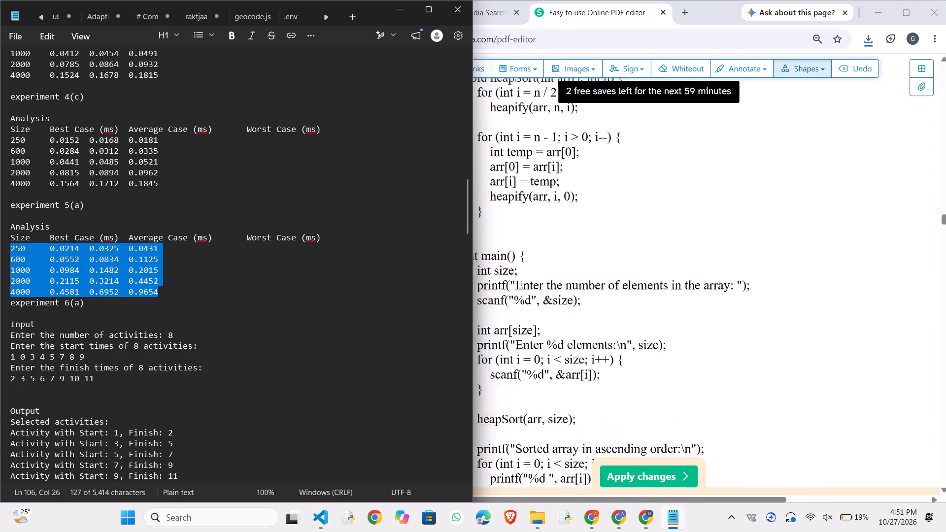
{"action": "scroll", "coordinate": [665, 227], "scroll_direction": "down", "scroll_amount": 7}
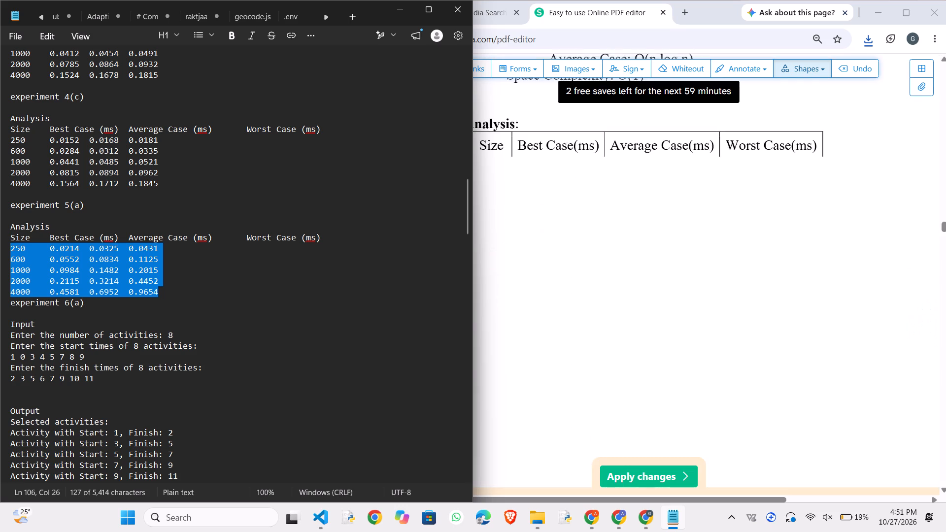
{"action": "scroll", "coordinate": [665, 227], "scroll_direction": "down", "scroll_amount": 6}
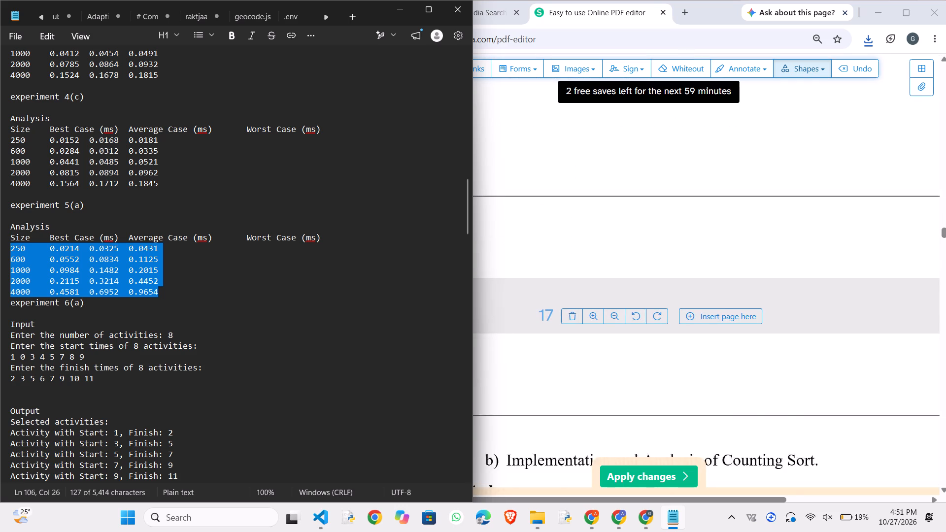
{"action": "scroll", "coordinate": [665, 227], "scroll_direction": "down", "scroll_amount": 9}
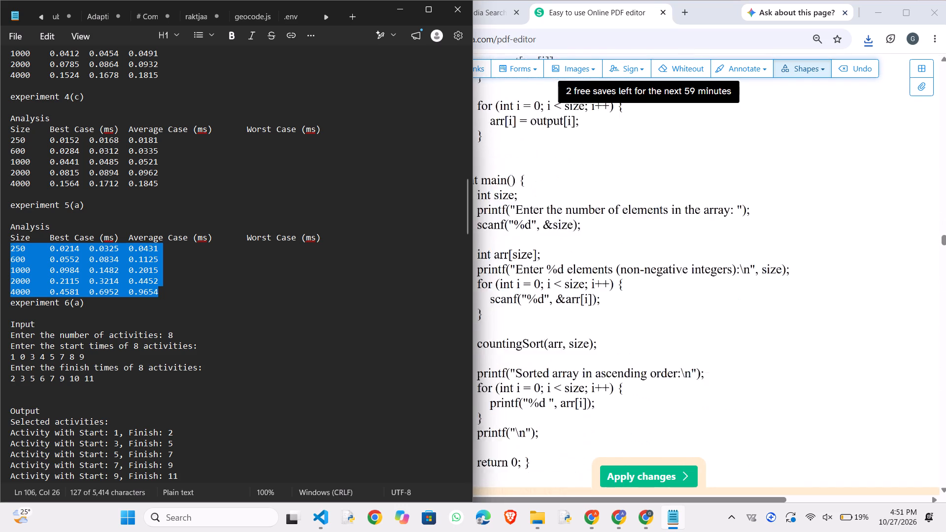
{"action": "scroll", "coordinate": [665, 227], "scroll_direction": "down", "scroll_amount": 6}
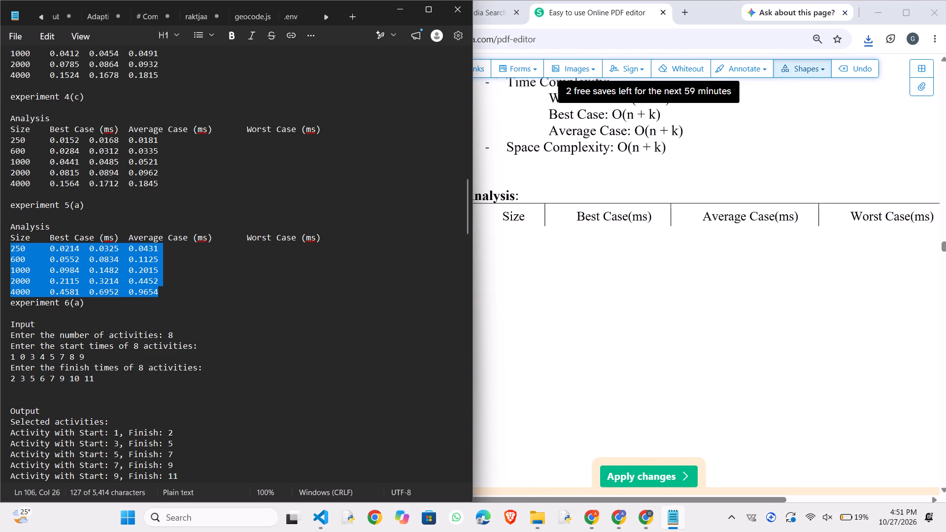
{"action": "scroll", "coordinate": [665, 227], "scroll_direction": "down", "scroll_amount": 6}
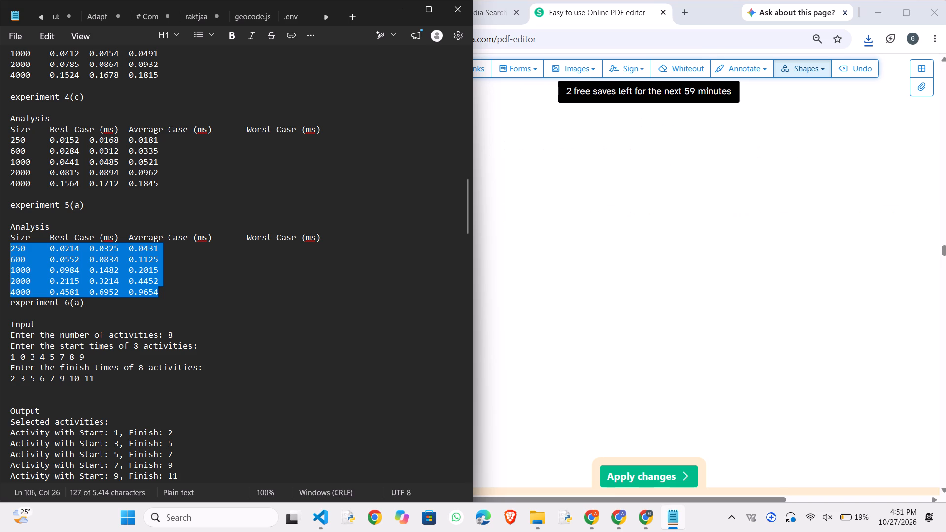
{"action": "scroll", "coordinate": [665, 227], "scroll_direction": "down", "scroll_amount": 7}
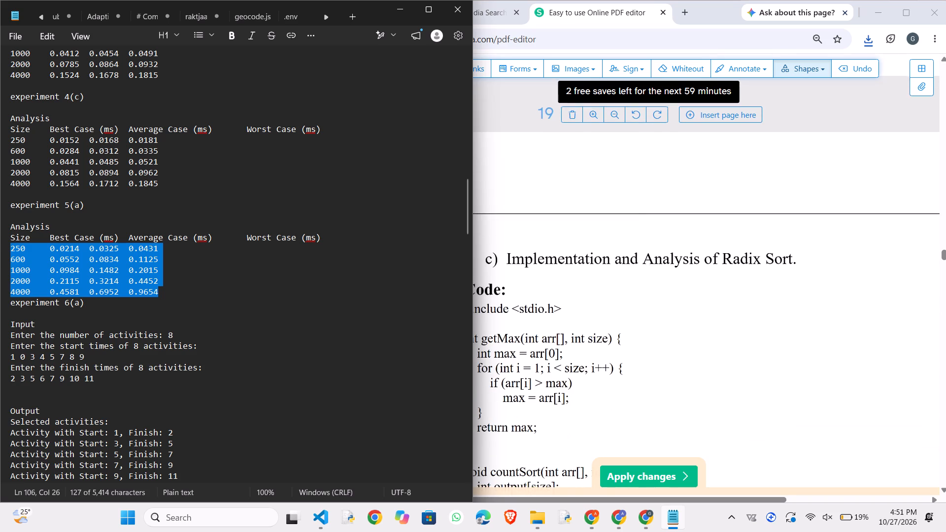
{"action": "scroll", "coordinate": [665, 227], "scroll_direction": "down", "scroll_amount": 6}
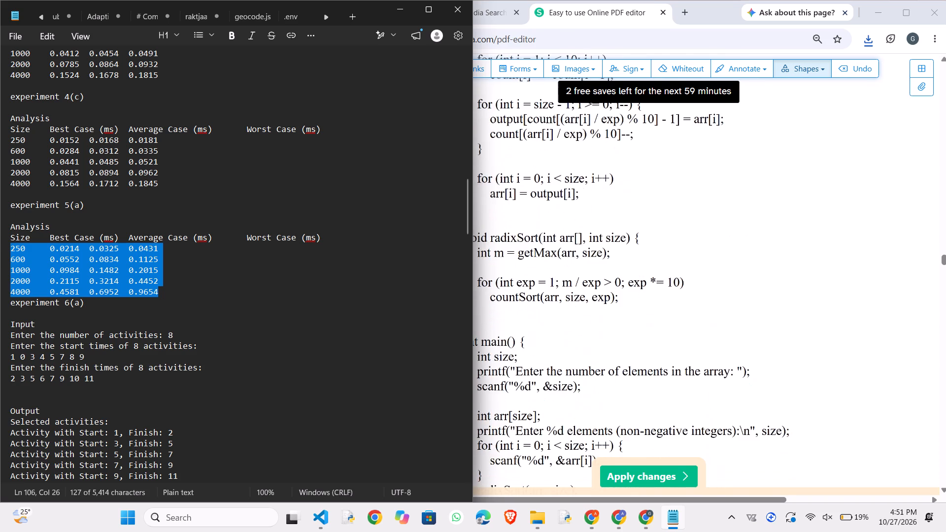
{"action": "scroll", "coordinate": [665, 227], "scroll_direction": "down", "scroll_amount": 6}
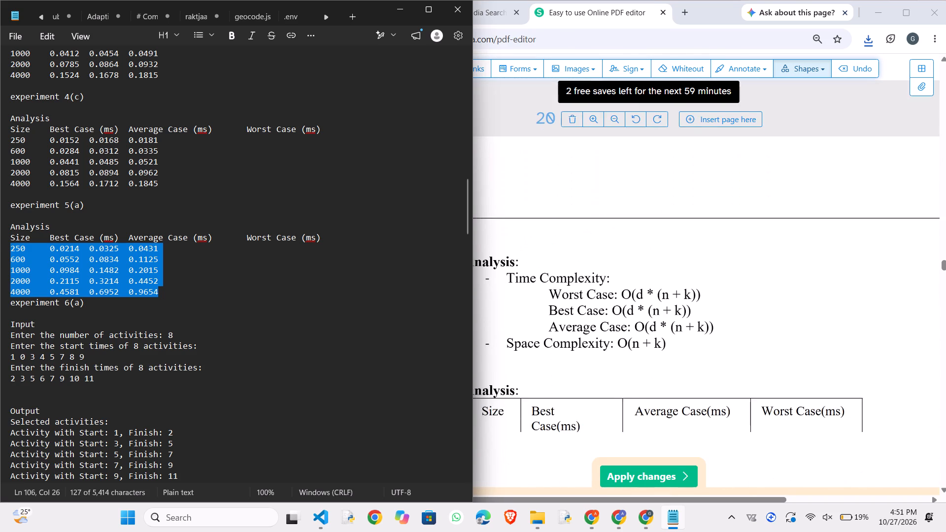
{"action": "scroll", "coordinate": [665, 227], "scroll_direction": "down", "scroll_amount": 7}
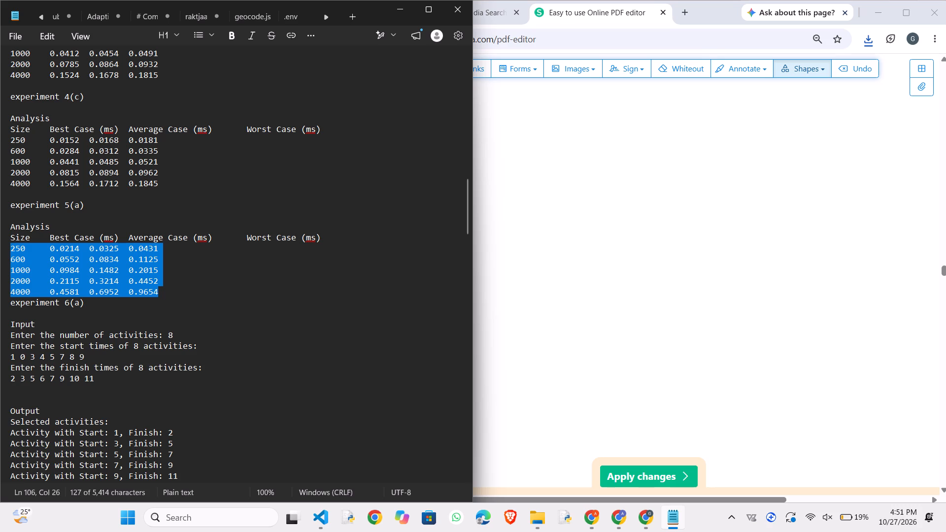
{"action": "scroll", "coordinate": [665, 227], "scroll_direction": "down", "scroll_amount": 6}
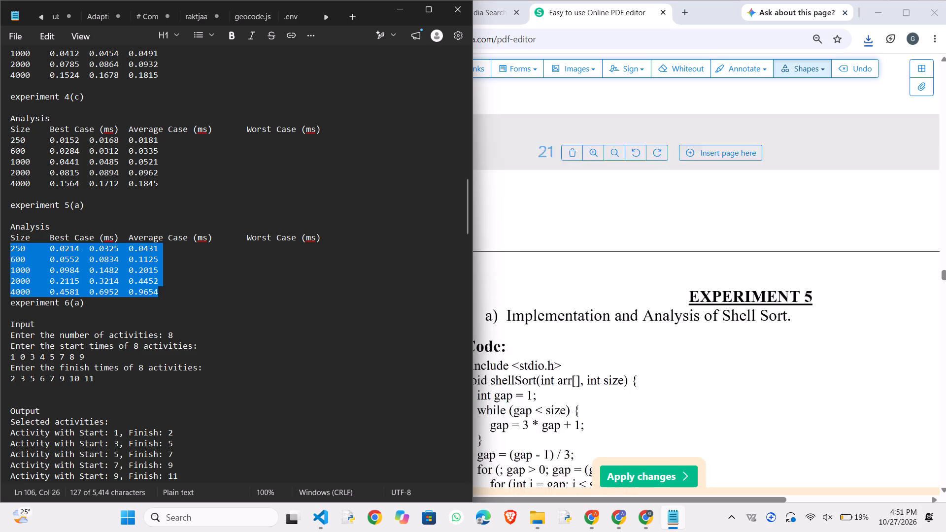
{"action": "scroll", "coordinate": [665, 227], "scroll_direction": "down", "scroll_amount": 7}
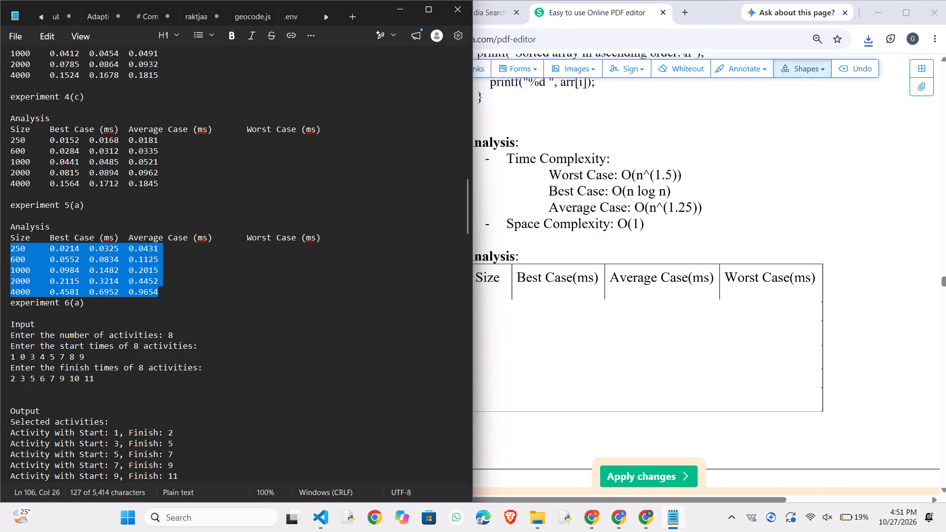
{"action": "scroll", "coordinate": [665, 227], "scroll_direction": "down", "scroll_amount": 1}
{"action": "left_click", "coordinate": [537, 307]}
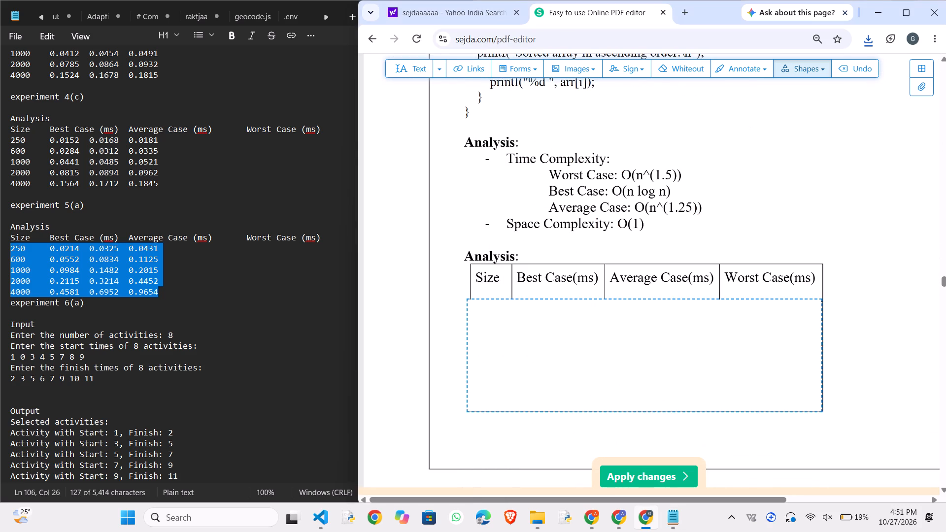
{"action": "left_click", "coordinate": [477, 308]}
{"action": "left_click", "coordinate": [408, 74]}
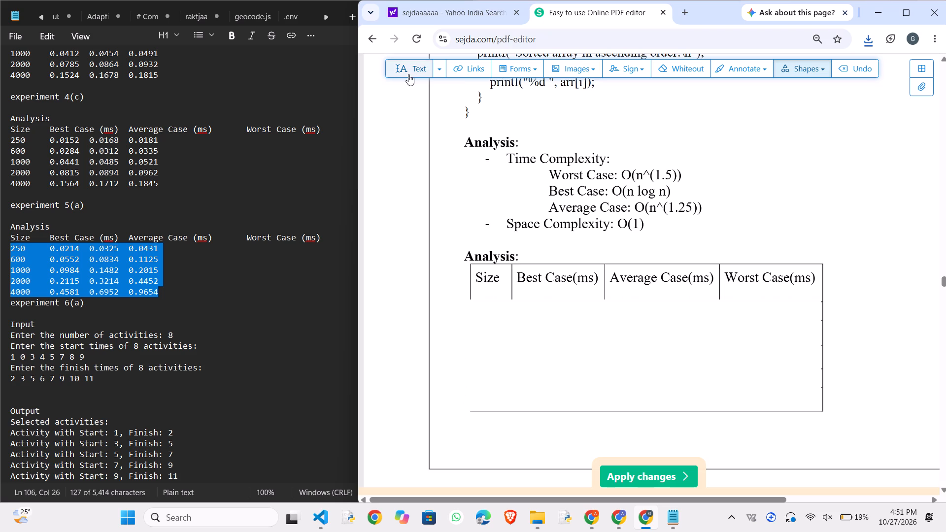
{"action": "left_click", "coordinate": [477, 311]}
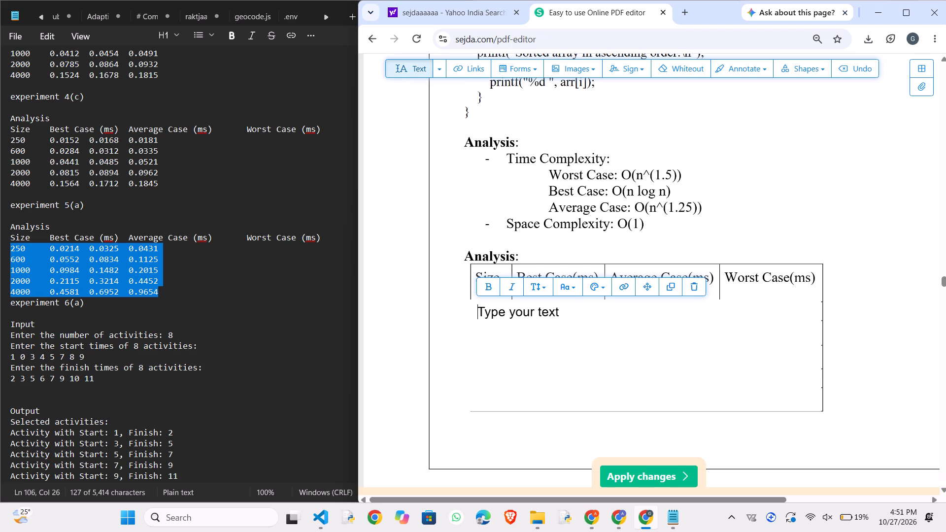
{"action": "key", "text": "ctrl+v"}
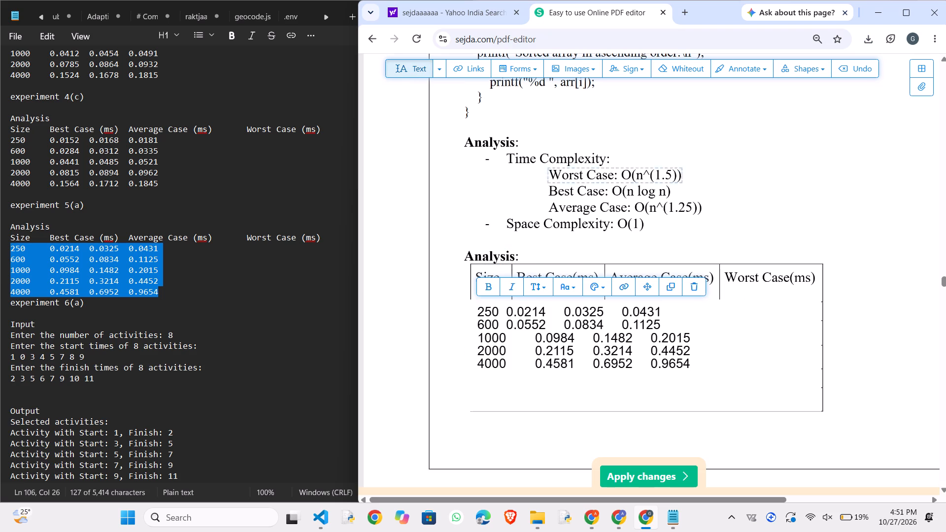
Insert eleven spaces before 0.0214 in the 250 row to move it under the Best Case header.
{"action": "left_click", "coordinate": [738, 65]}
{"action": "left_click", "coordinate": [410, 63]}
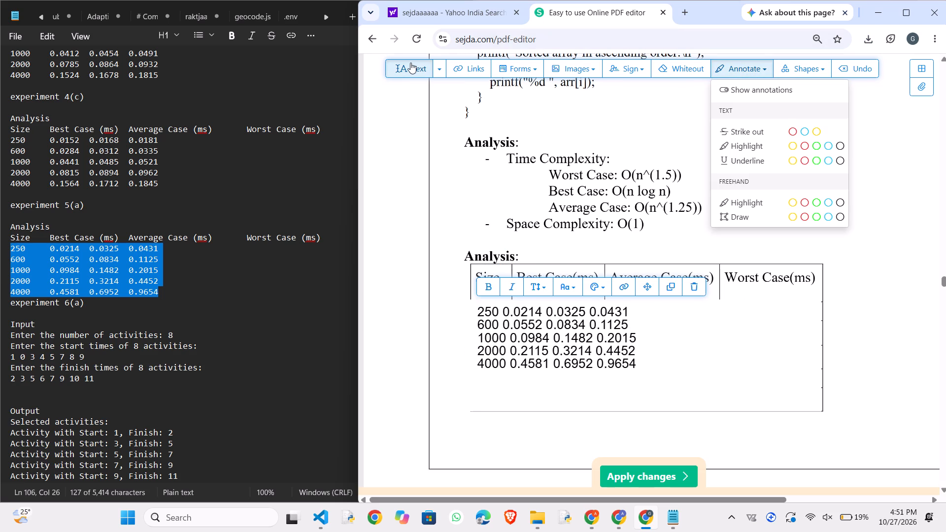
{"action": "left_click", "coordinate": [503, 314]}
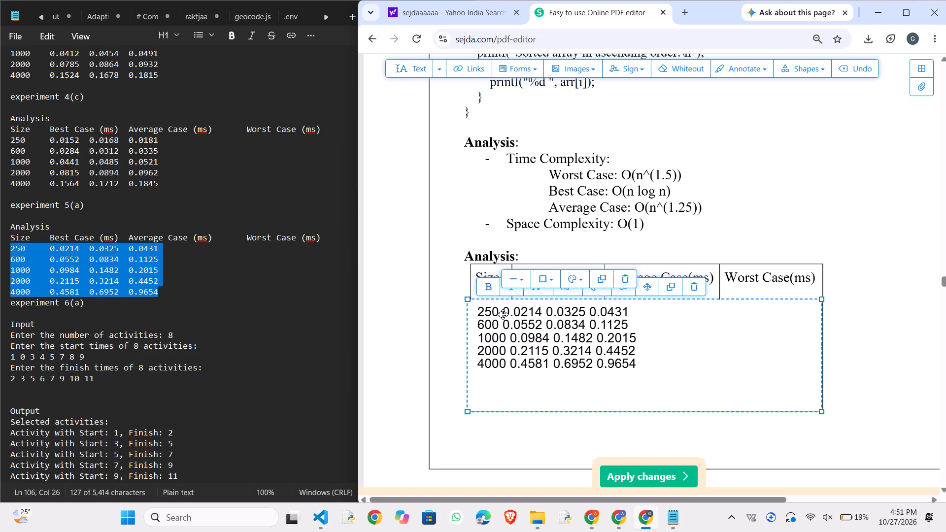
{"action": "left_click", "coordinate": [408, 61]}
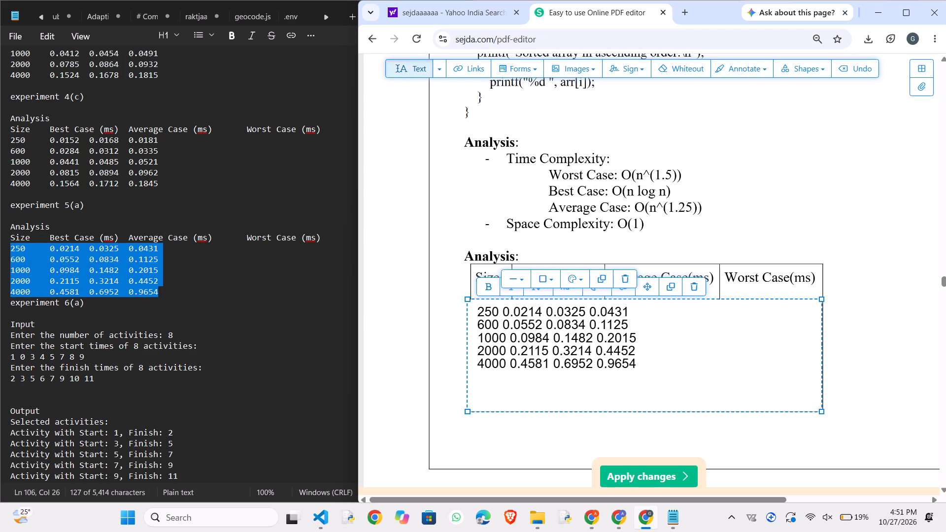
{"action": "left_click", "coordinate": [500, 311]}
{"action": "key", "text": "space"}
{"action": "key", "text": "space"}
{"action": "key", "text": "space"}
{"action": "key", "text": "space"}
{"action": "key", "text": "space"}
{"action": "key", "text": "space"}
{"action": "key", "text": "space"}
{"action": "key", "text": "space"}
{"action": "key", "text": "space"}
{"action": "key", "text": "space"}
{"action": "key", "text": "space"}
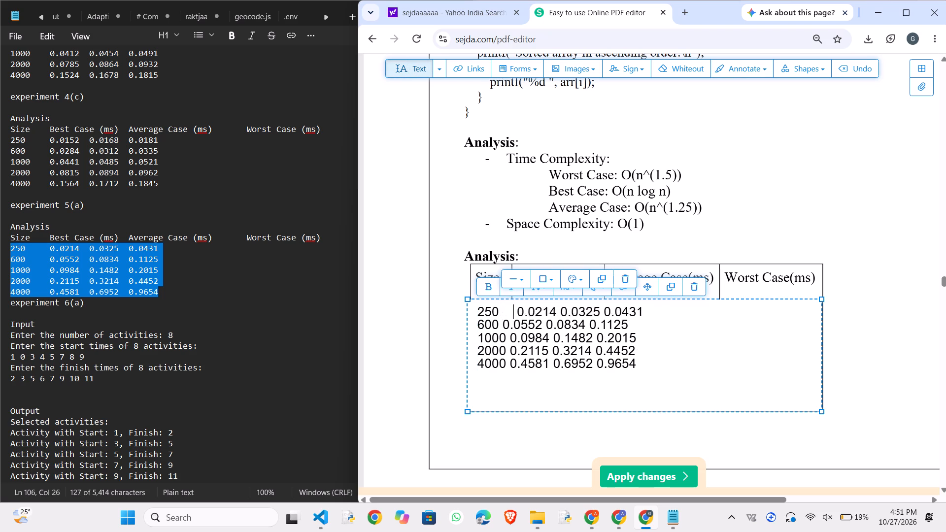
Insert twelve spaces before 0.0325 in the 250 row to move it under the Average Case header.
{"action": "left_click", "coordinate": [587, 311]}
{"action": "key", "text": "space"}
{"action": "key", "text": "space"}
{"action": "key", "text": "space"}
{"action": "key", "text": "space"}
{"action": "key", "text": "space"}
{"action": "key", "text": "space"}
{"action": "key", "text": "space"}
{"action": "key", "text": "space"}
{"action": "key", "text": "space"}
{"action": "key", "text": "space"}
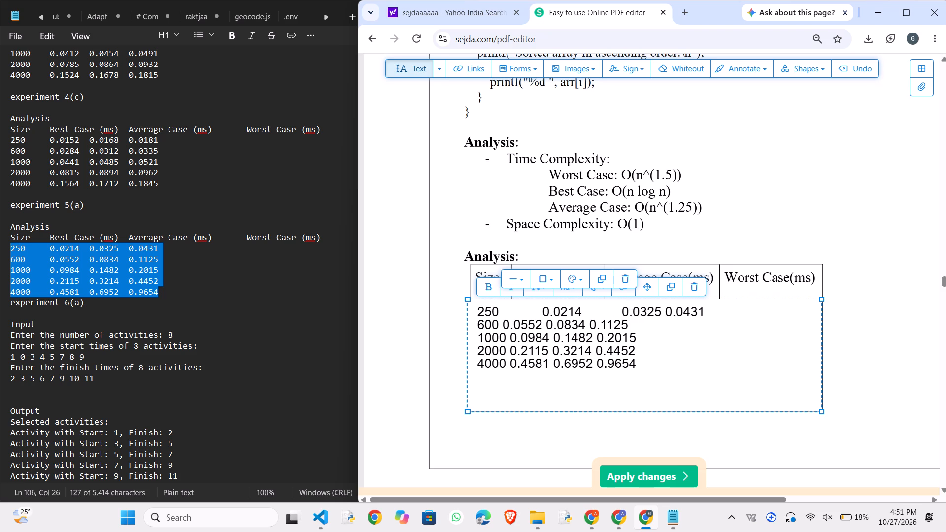
{"action": "key", "text": "space"}
{"action": "key", "text": "space"}
Insert nineteen spaces before 0.0431 in the 250 row to move it under the Worst Case header.
{"action": "left_click", "coordinate": [673, 314]}
{"action": "key", "text": "space"}
{"action": "key", "text": "space"}
{"action": "key", "text": "space"}
{"action": "key", "text": "space"}
{"action": "key", "text": "space"}
{"action": "key", "text": "space"}
{"action": "key", "text": "space"}
{"action": "key", "text": "space"}
{"action": "key", "text": "space"}
{"action": "key", "text": "space"}
{"action": "key", "text": "space"}
{"action": "key", "text": "space"}
{"action": "key", "text": "space"}
{"action": "key", "text": "space"}
{"action": "key", "text": "space"}
{"action": "key", "text": "space"}
{"action": "key", "text": "space"}
{"action": "key", "text": "space"}
{"action": "key", "text": "space"}
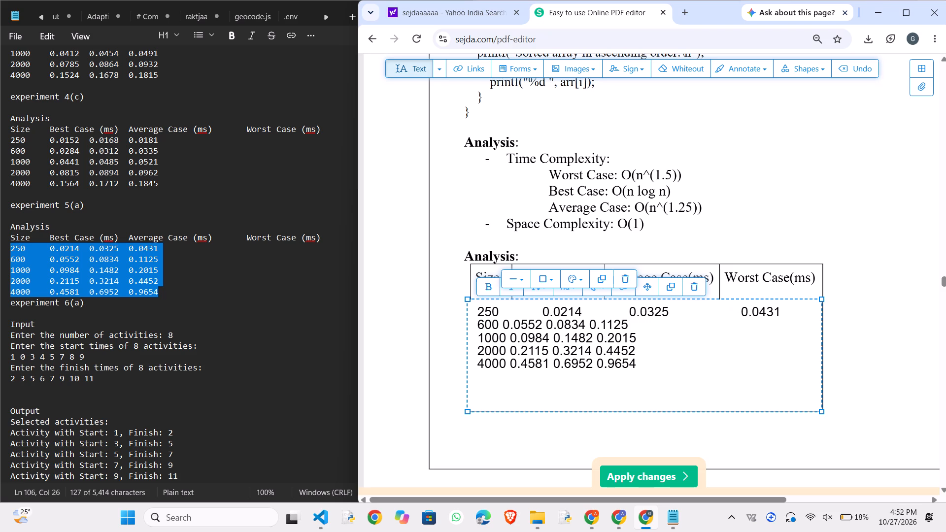
Copy the gap before 0.0214 in the 250 row into the 600, 1000, 2000 and 4000 rows, ahead of their Best Case values.
{"action": "left_click_drag", "start_coordinate": [543, 308], "coordinate": [504, 308]}
{"action": "key", "text": "ctrl+c"}
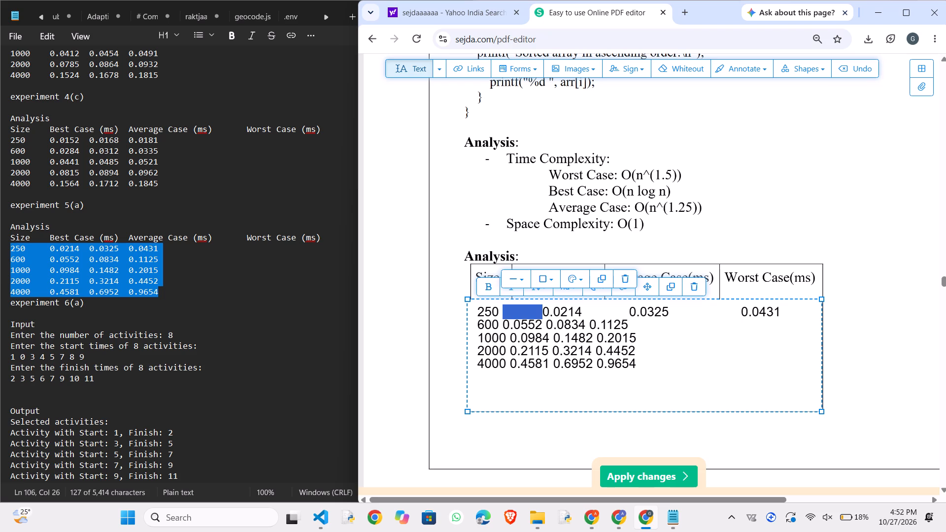
{"action": "left_click", "coordinate": [501, 323]}
{"action": "key", "text": "ctrl+v"}
{"action": "left_click", "coordinate": [514, 337], "text": "ctrl"}
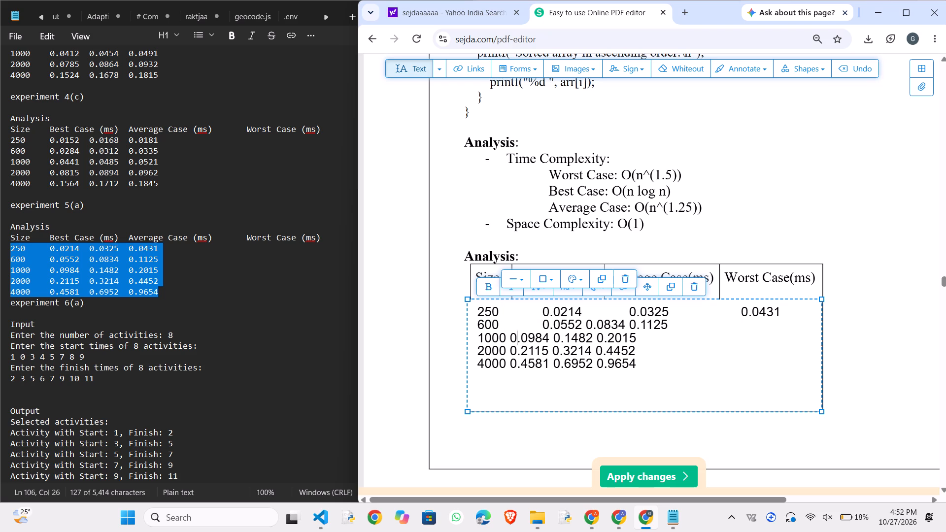
{"action": "key", "text": "ctrl+Left"}
{"action": "key", "text": "ctrl+v"}
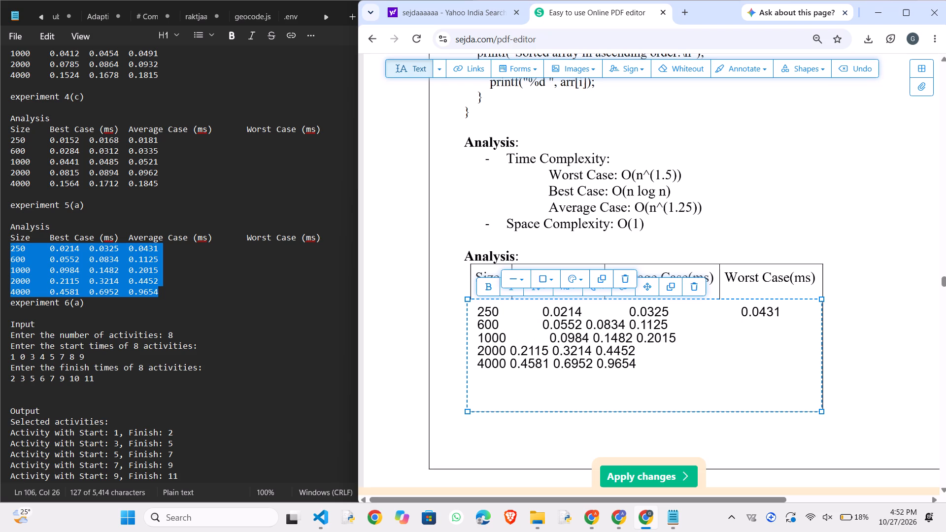
{"action": "left_click", "coordinate": [513, 352], "text": "ctrl"}
{"action": "key", "text": "ctrl+v"}
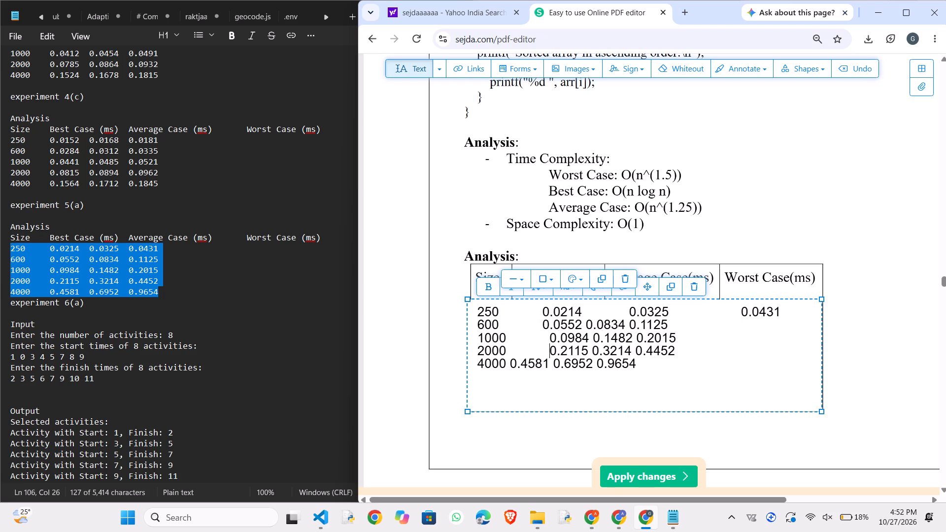
{"action": "left_click", "coordinate": [505, 368], "text": "ctrl"}
{"action": "key", "text": "ctrl+v"}
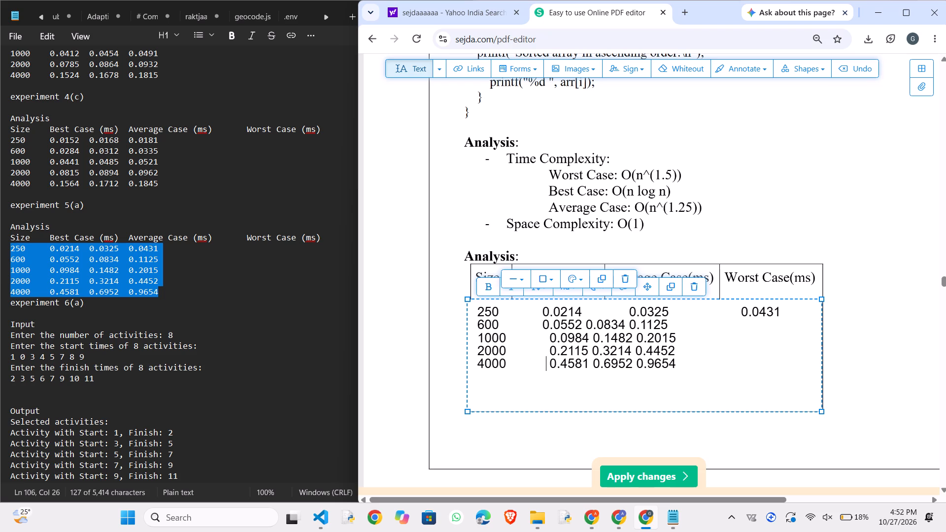
Remove two spaces before the Best Case values in the 1000, 2000 and 4000 rows to line them up with 0.0214.
{"action": "key", "text": "BackSpace"}
{"action": "key", "text": "Up"}
{"action": "key", "text": "BackSpace"}
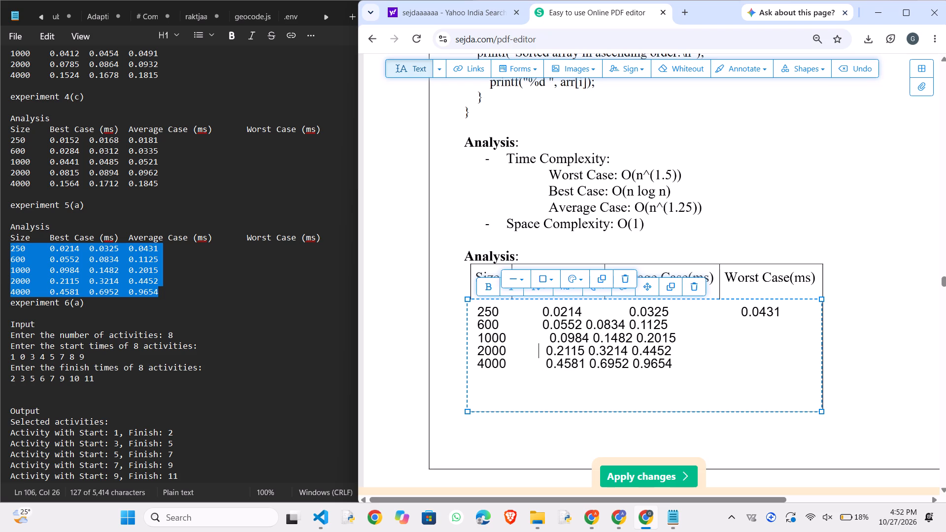
{"action": "key", "text": "Up"}
{"action": "key", "text": "Up"}
{"action": "key", "text": "Down"}
{"action": "key", "text": "BackSpace"}
{"action": "key", "text": "BackSpace"}
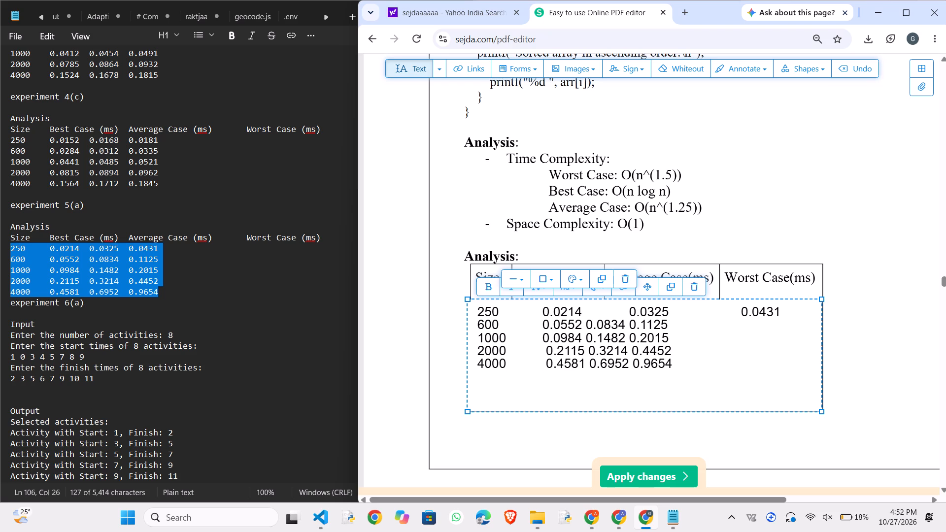
{"action": "key", "text": "Down"}
{"action": "key", "text": "BackSpace"}
{"action": "key", "text": "Down"}
{"action": "key", "text": "BackSpace"}
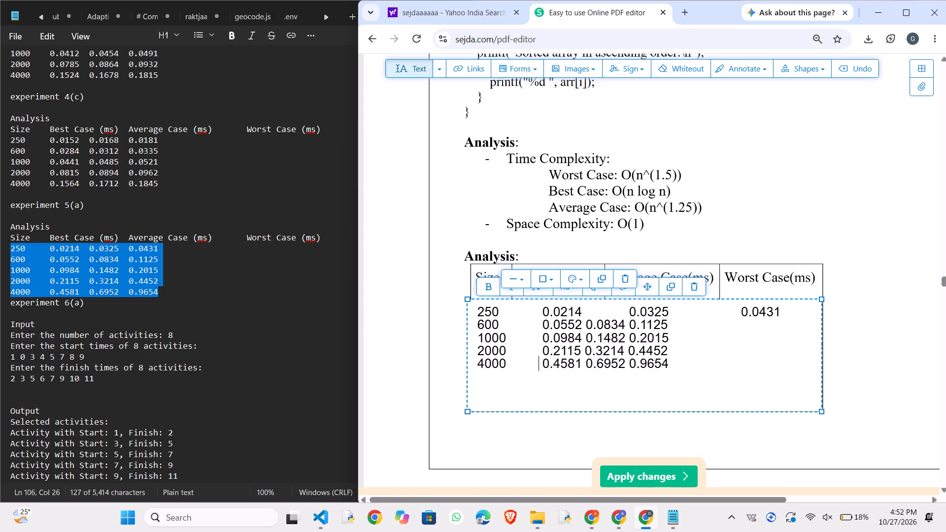
Copy the gap before 0.0325 in the 250 row into the four rows below, ahead of their Average Case values.
{"action": "left_click_drag", "start_coordinate": [631, 311], "coordinate": [602, 313]}
{"action": "left_click_drag", "start_coordinate": [602, 313], "coordinate": [587, 313]}
{"action": "key", "text": "ctrl+c"}
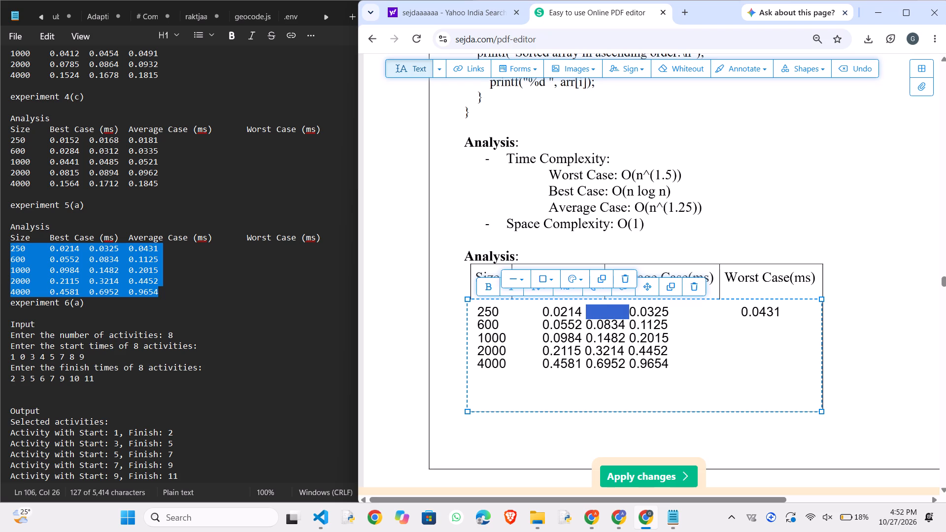
{"action": "left_click", "coordinate": [585, 322], "text": "ctrl"}
{"action": "key", "text": "ctrl+v"}
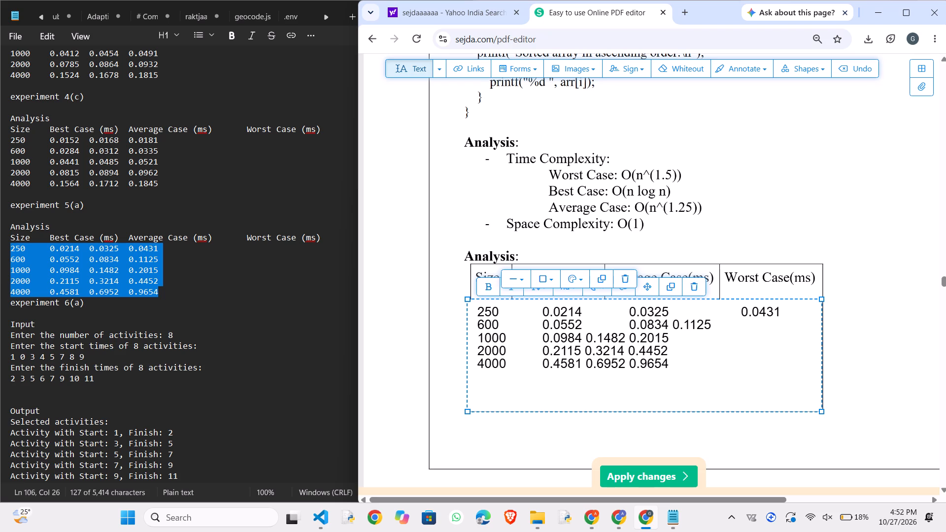
{"action": "left_click", "coordinate": [584, 339], "text": "ctrl"}
{"action": "key", "text": "ctrl+v"}
{"action": "left_click", "coordinate": [583, 353], "text": "ctrl"}
{"action": "key", "text": "ctrl+v"}
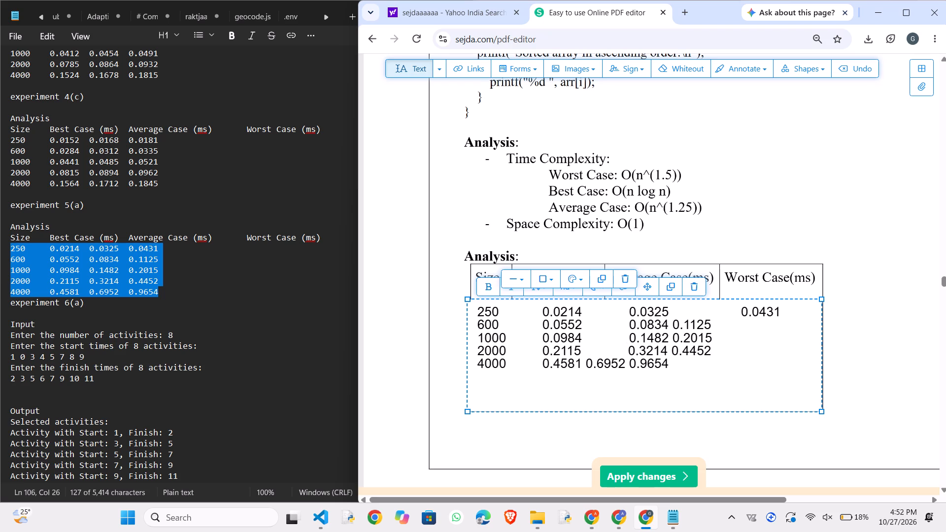
{"action": "left_click", "coordinate": [585, 365], "text": "ctrl"}
{"action": "key", "text": "ctrl+v"}
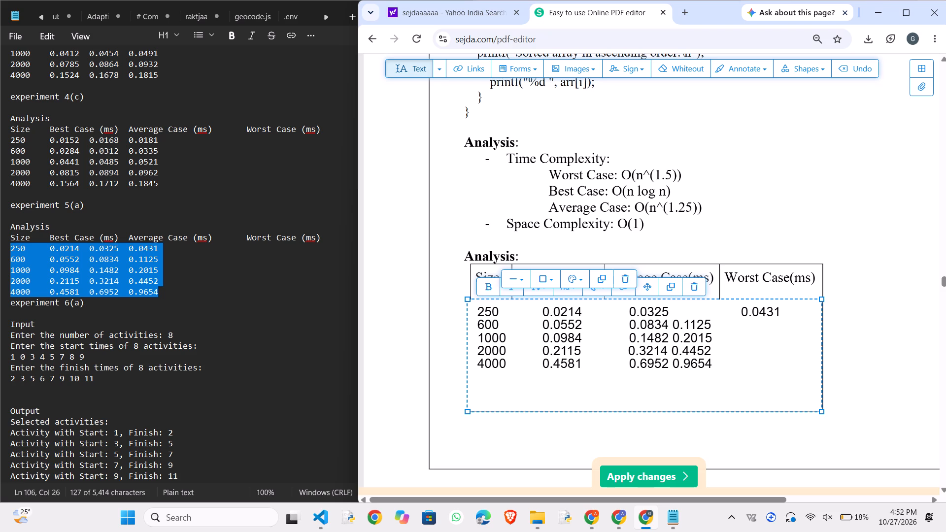
Copy the gap before 0.0431 in the 250 row into the four rows below, ahead of their Worst Case values.
{"action": "left_click_drag", "start_coordinate": [739, 313], "coordinate": [678, 313]}
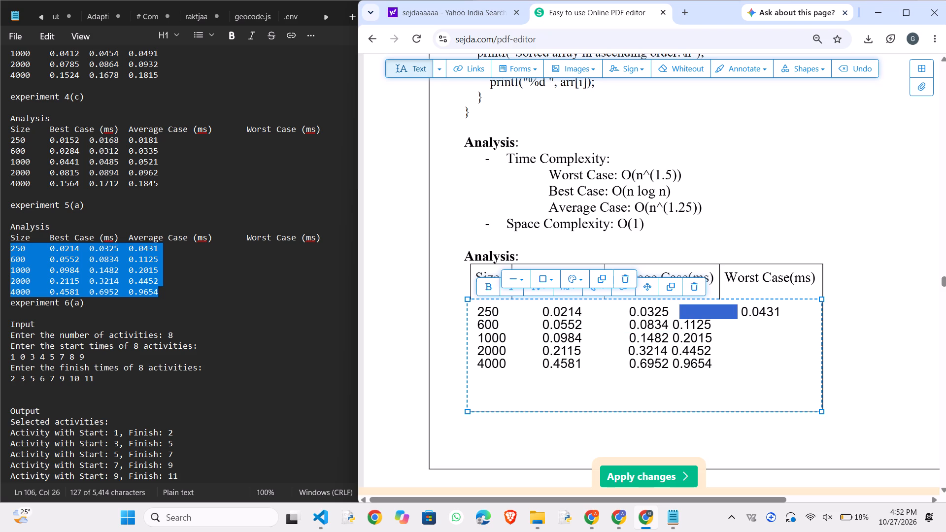
{"action": "left_click_drag", "start_coordinate": [678, 313], "coordinate": [674, 314]}
{"action": "key", "text": "ctrl+c"}
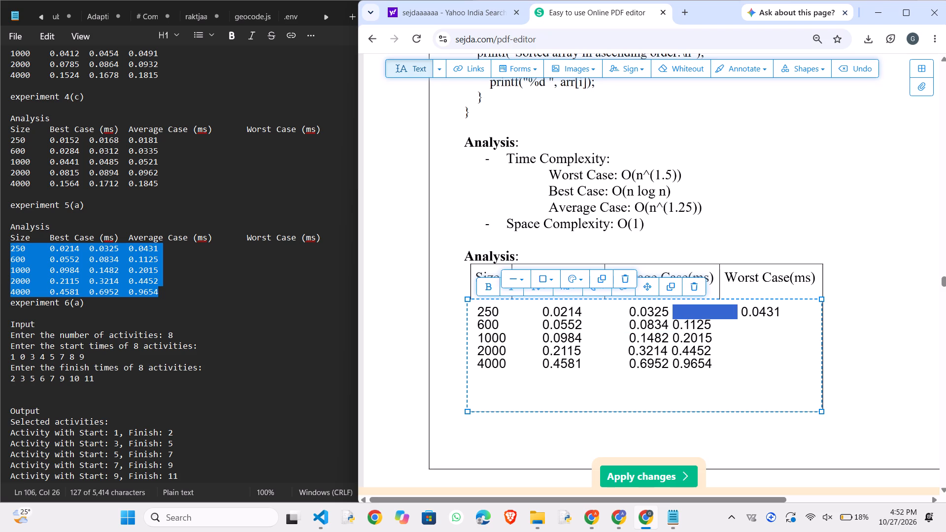
{"action": "left_click", "coordinate": [672, 323], "text": "ctrl"}
{"action": "key", "text": "ctrl+v"}
{"action": "left_click", "coordinate": [672, 338], "text": "ctrl"}
{"action": "key", "text": "ctrl+v"}
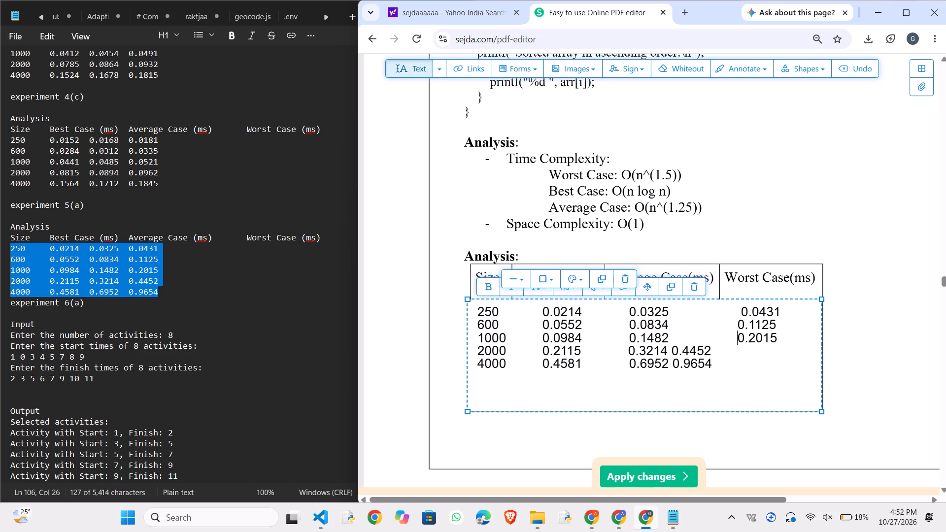
{"action": "left_click", "coordinate": [670, 350], "text": "ctrl"}
{"action": "key", "text": "ctrl+v"}
{"action": "left_click", "coordinate": [672, 361], "text": "ctrl"}
{"action": "key", "text": "ctrl+v"}
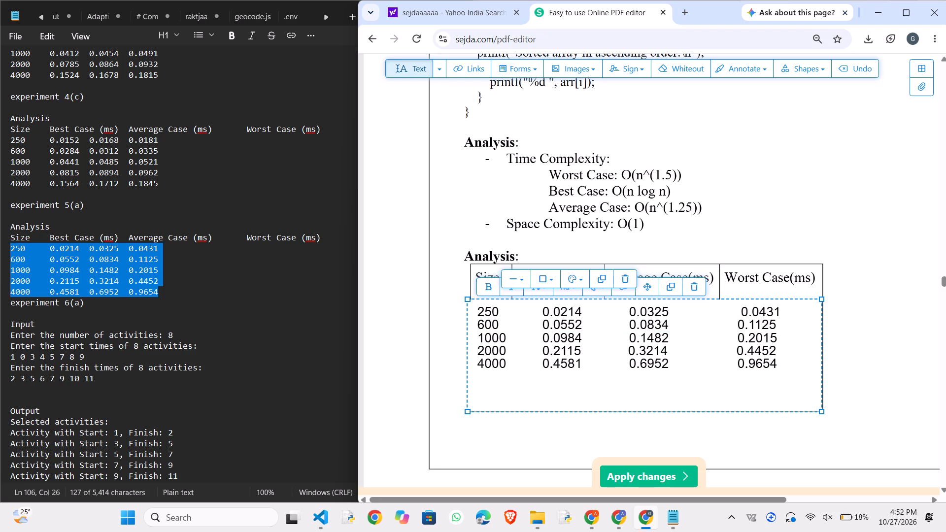
Remove one space before 0.0431 in the 250 row to line it up with the Worst Case values below.
{"action": "left_click", "coordinate": [742, 310]}
{"action": "key", "text": "BackSpace"}
Draw a rectangle around the five Shell Sort result rows, starting at the header's lower edge and spanning the table's full width.
{"action": "left_click", "coordinate": [810, 71]}
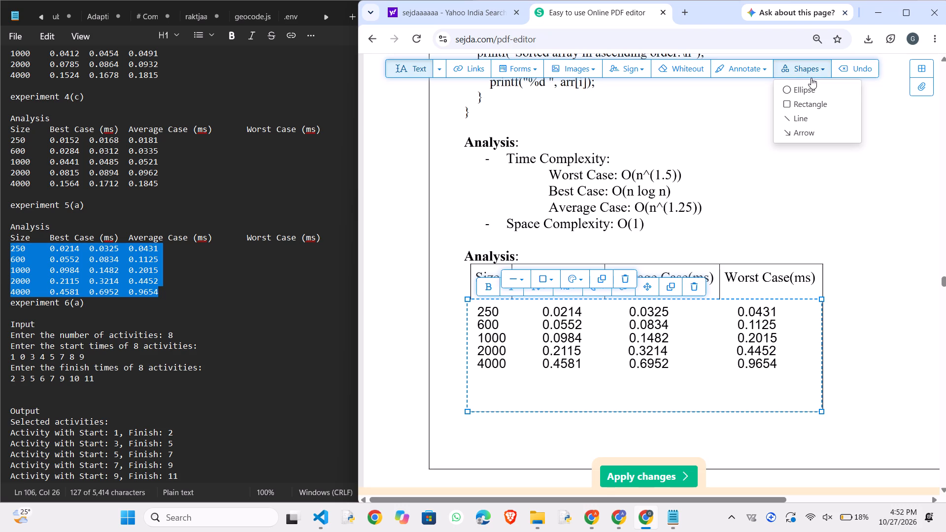
{"action": "left_click", "coordinate": [816, 101]}
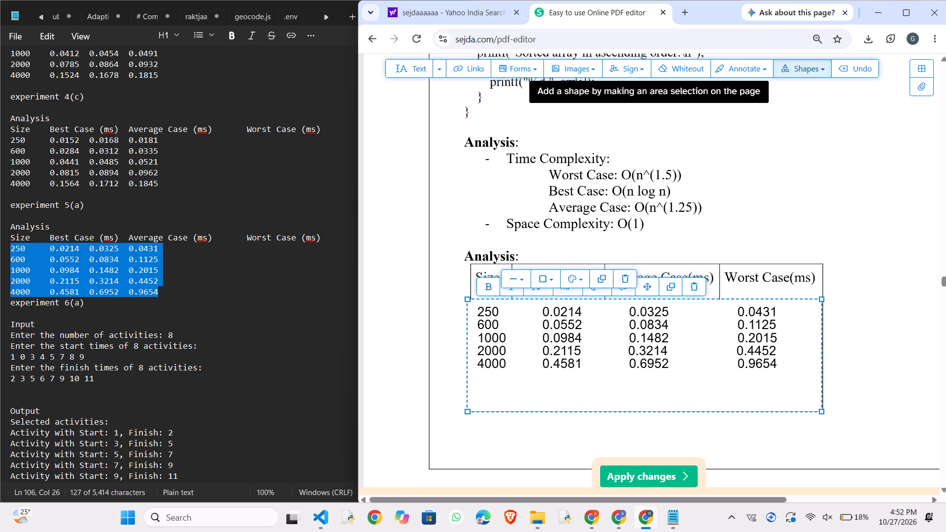
{"action": "left_click_drag", "start_coordinate": [472, 298], "coordinate": [783, 370]}
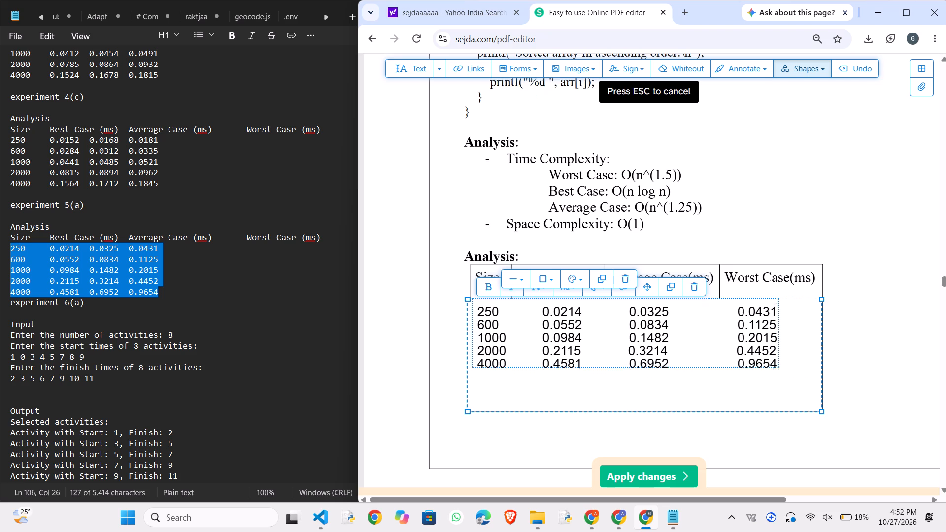
{"action": "left_click_drag", "start_coordinate": [783, 370], "coordinate": [820, 414]}
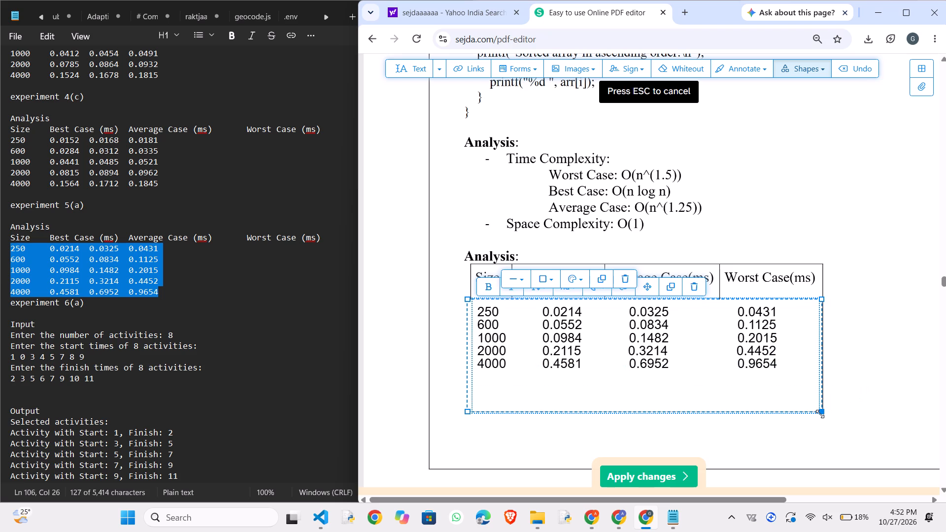
{"action": "left_click_drag", "start_coordinate": [820, 414], "coordinate": [818, 385]}
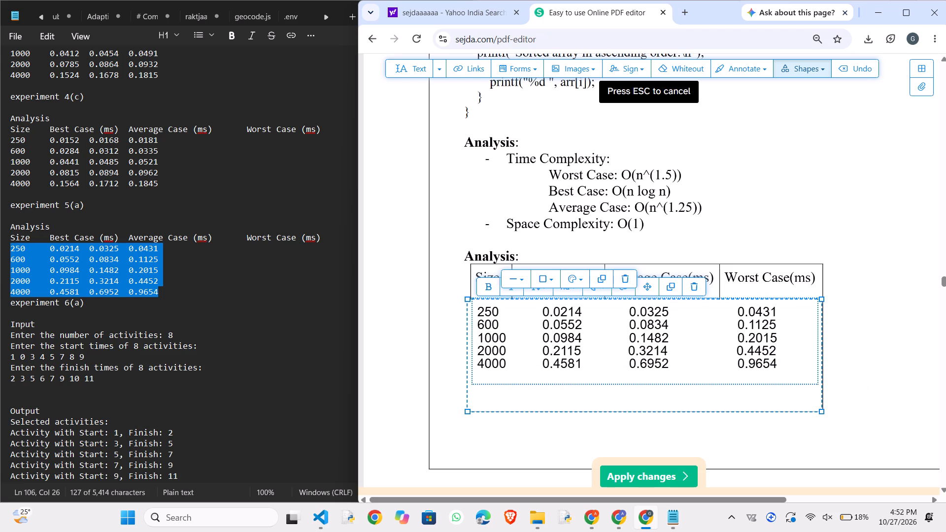
{"action": "left_click_drag", "start_coordinate": [818, 385], "coordinate": [823, 385]}
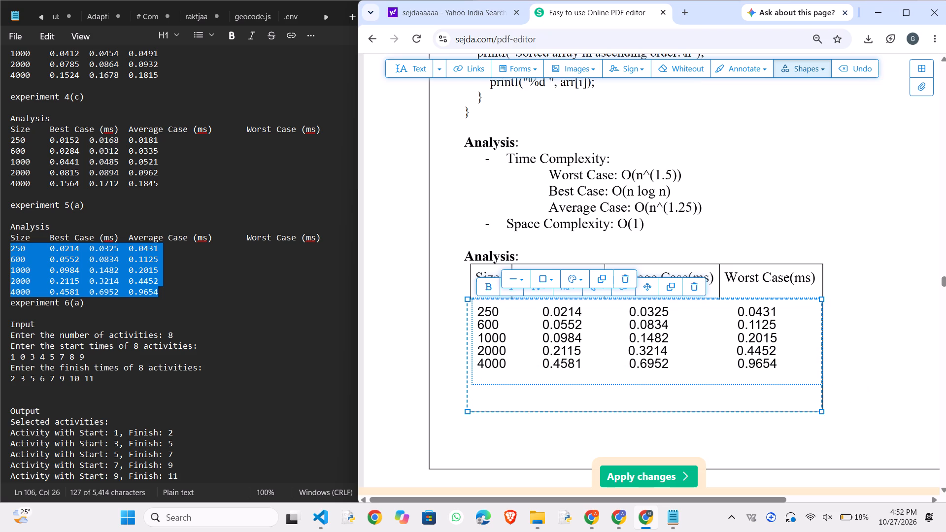
{"action": "left_click_drag", "start_coordinate": [823, 385], "coordinate": [822, 385]}
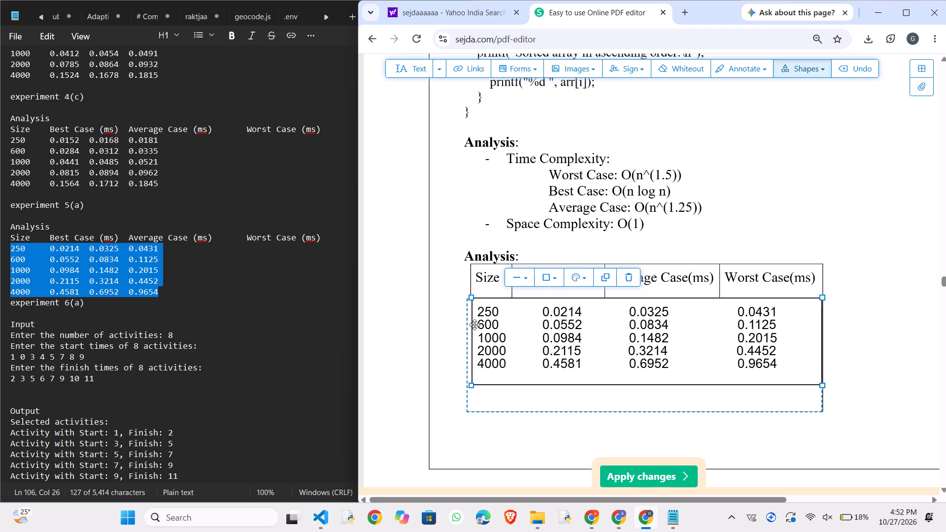
{"action": "left_click", "coordinate": [473, 332]}
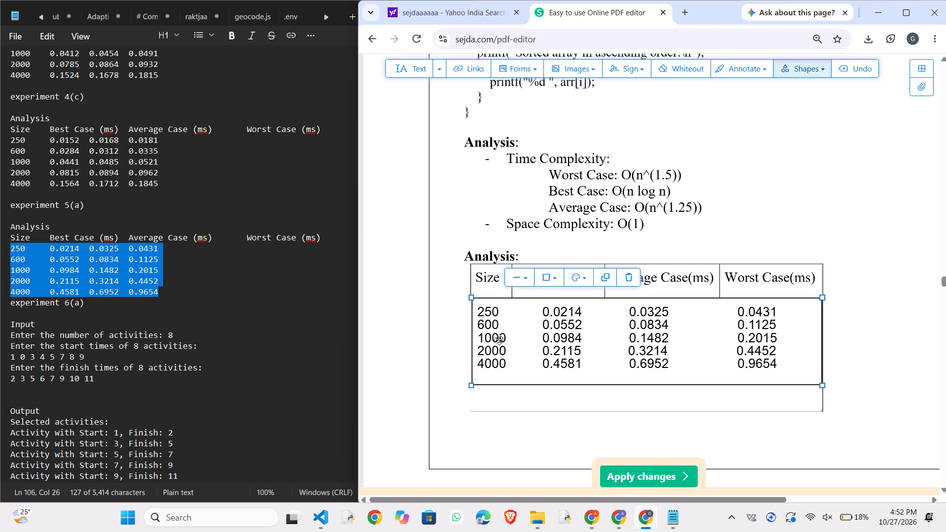
{"action": "left_click", "coordinate": [473, 383]}
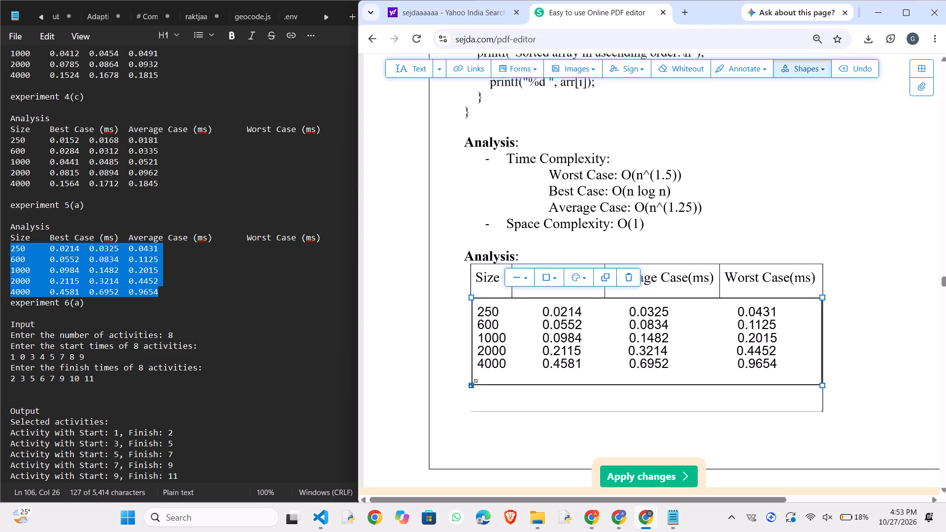